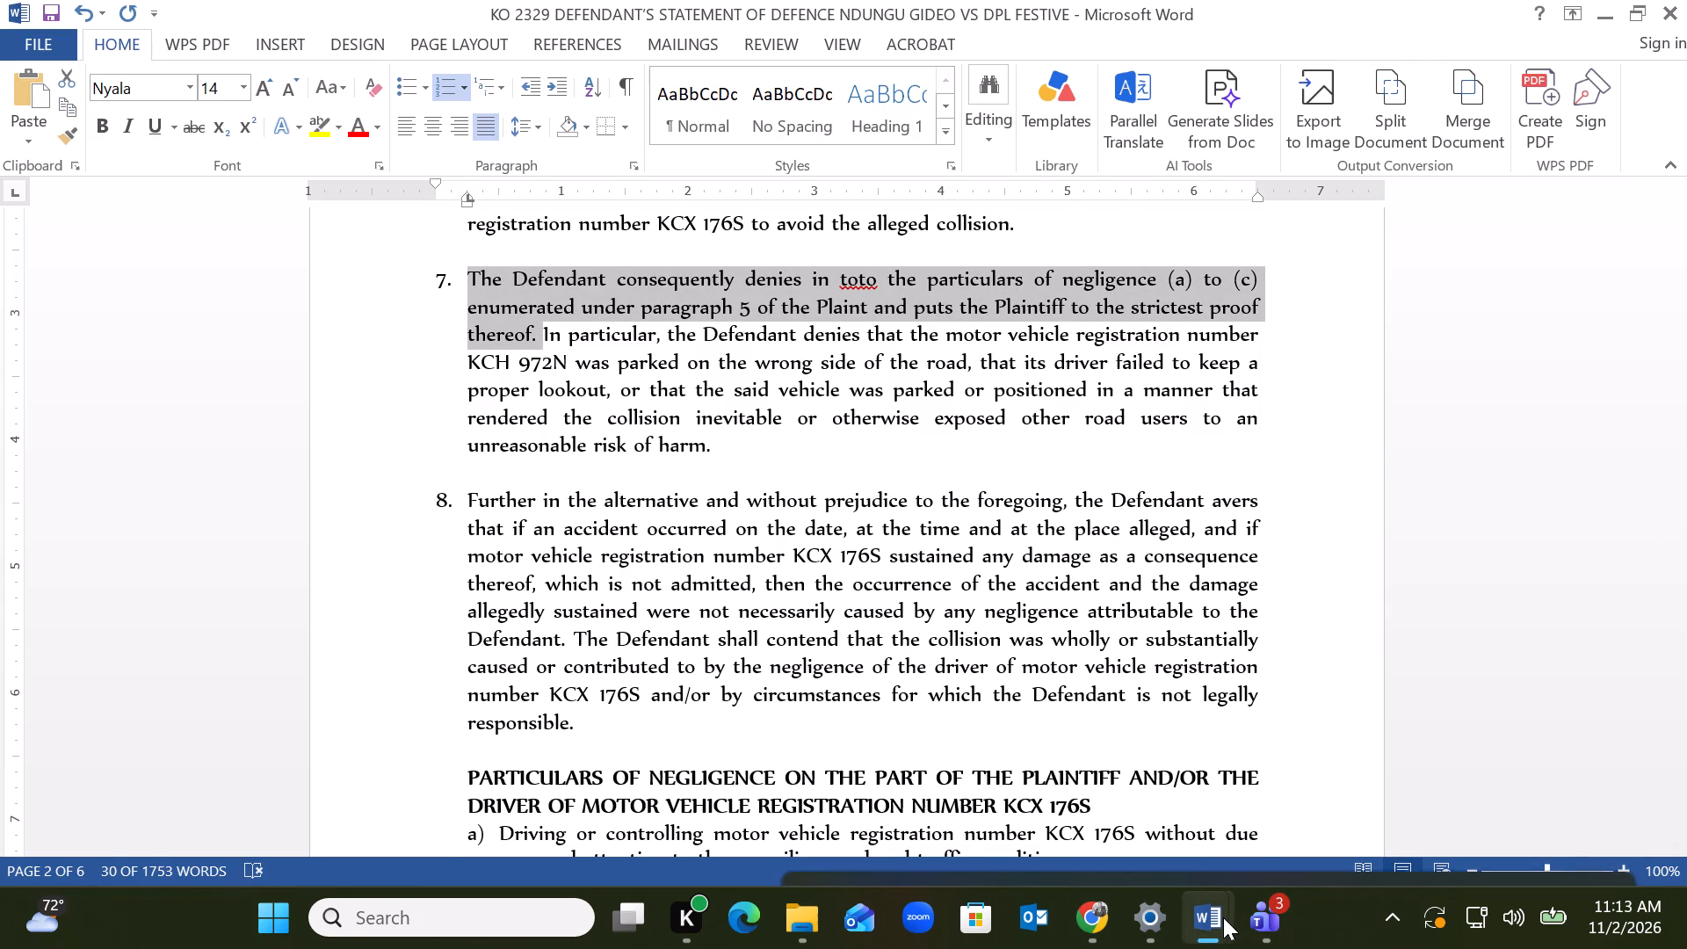
click(1350, 821)
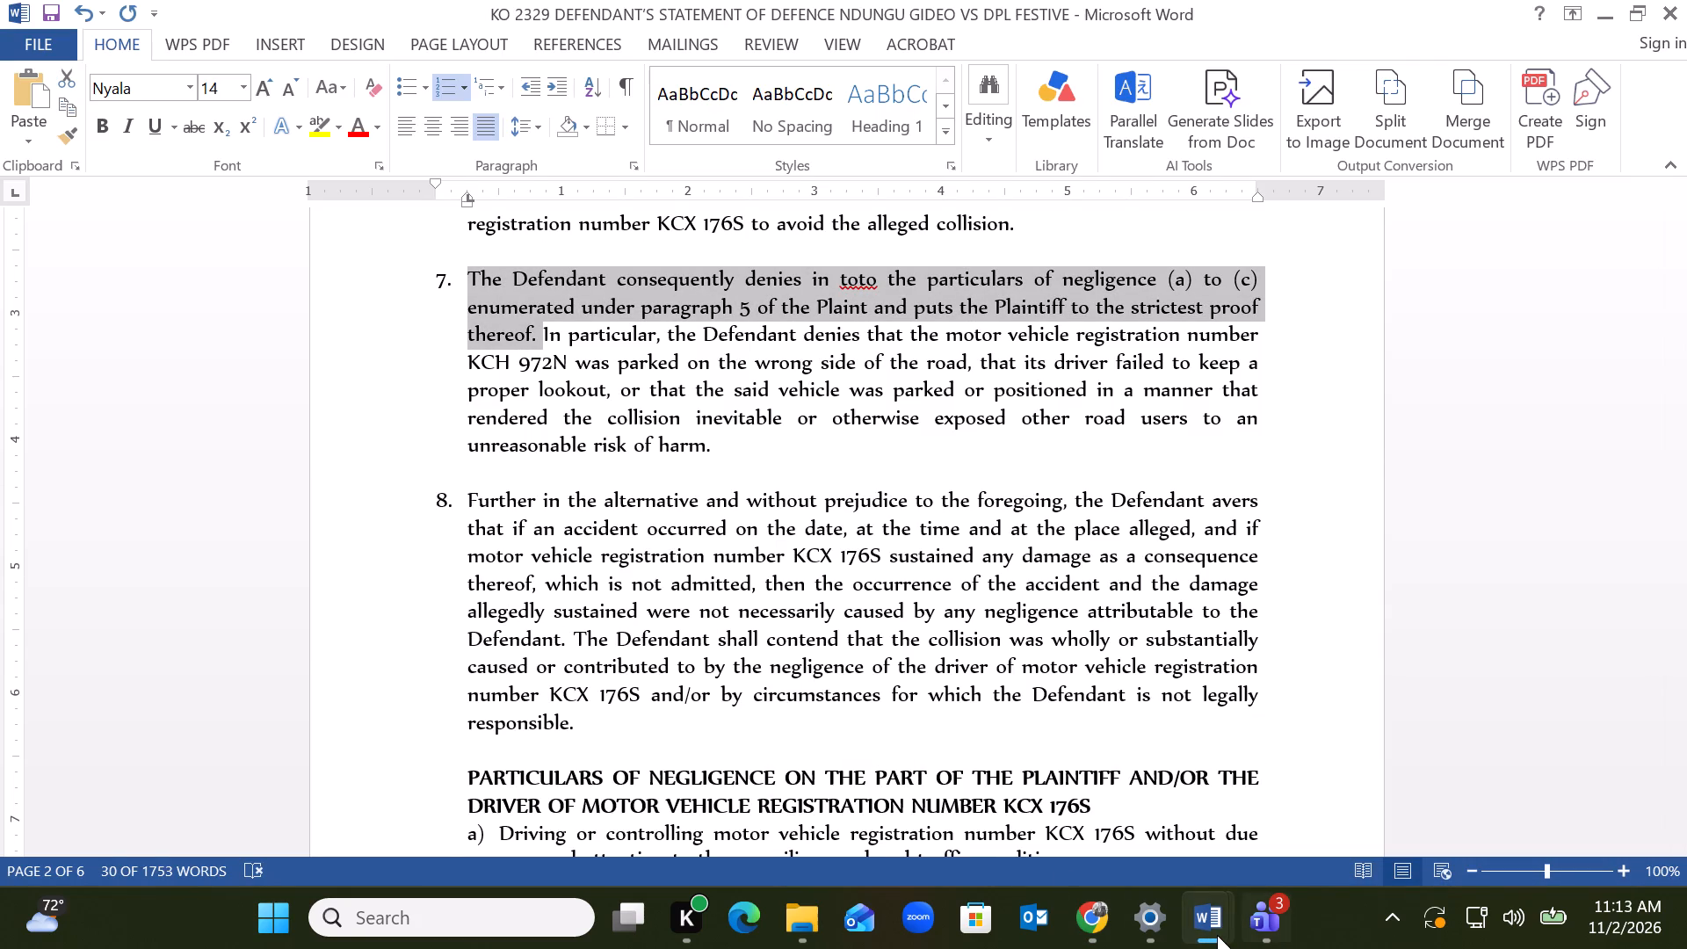
click(1417, 829)
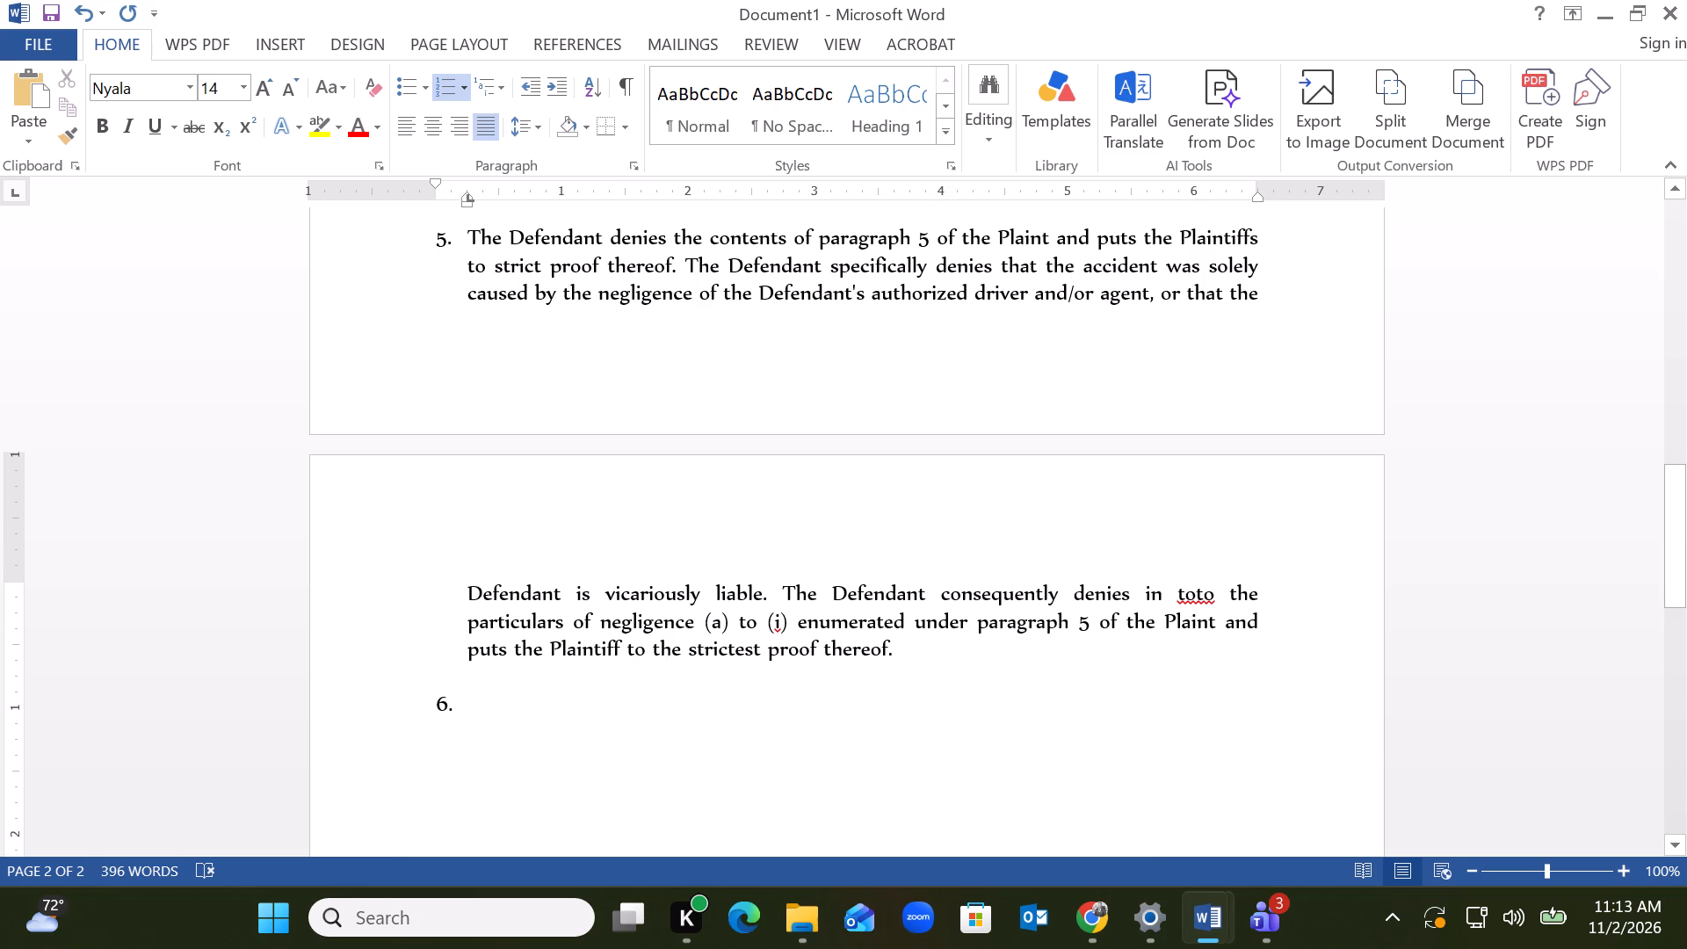
key(ctrl+v)
click(547, 829)
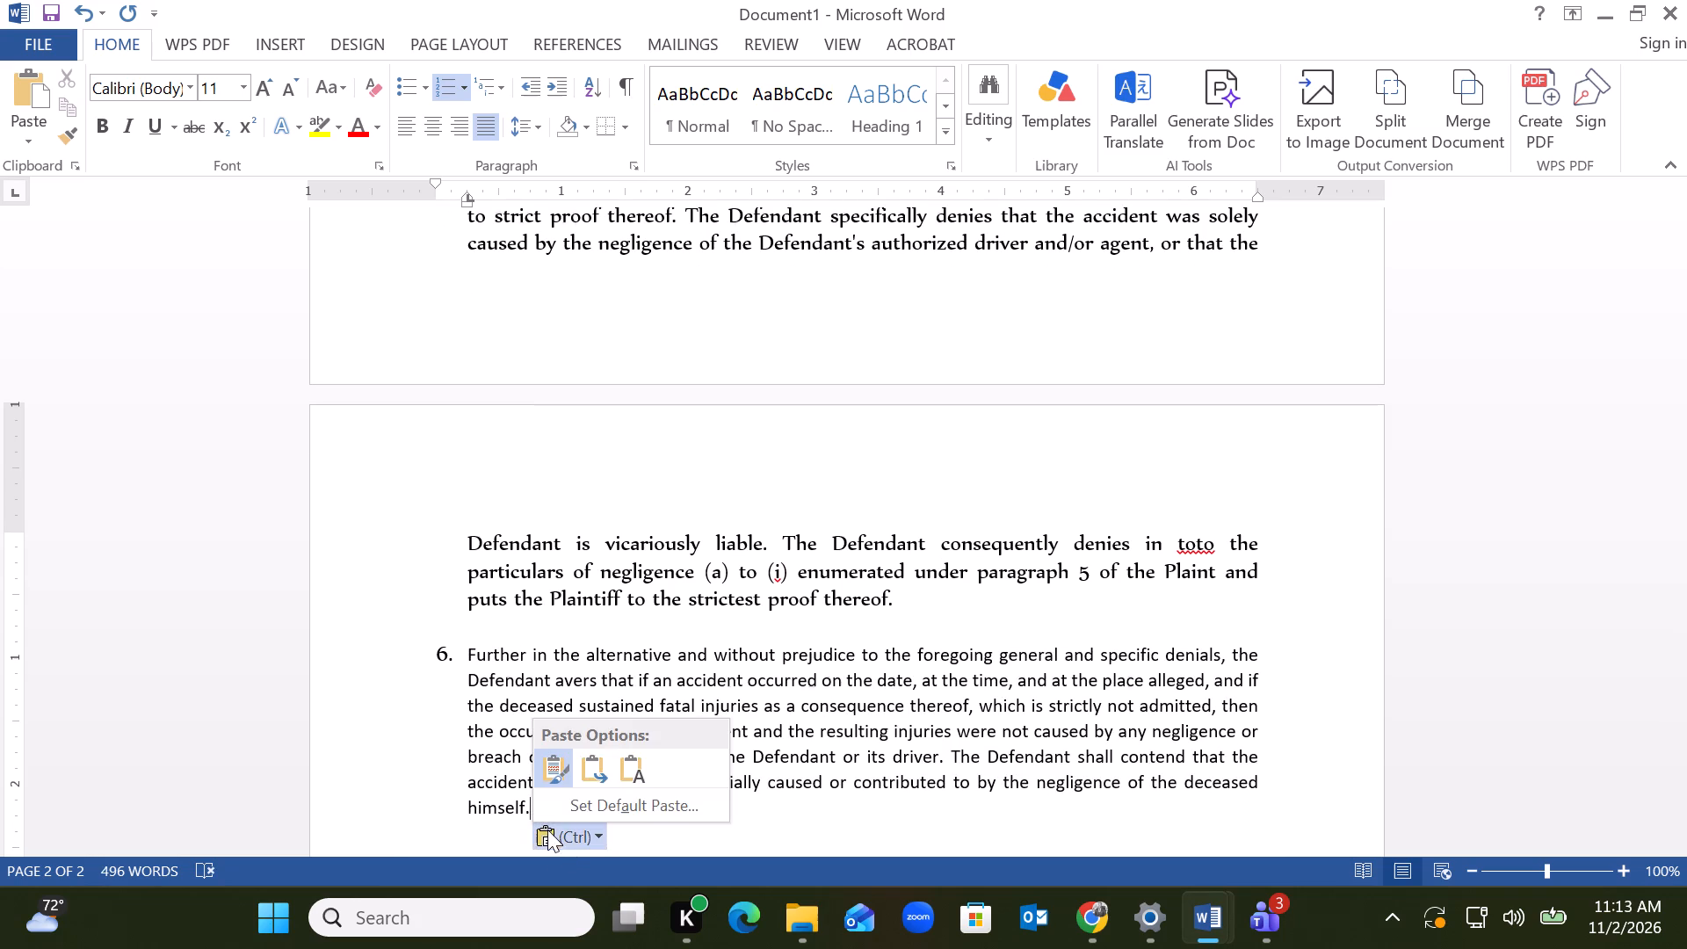
click(596, 772)
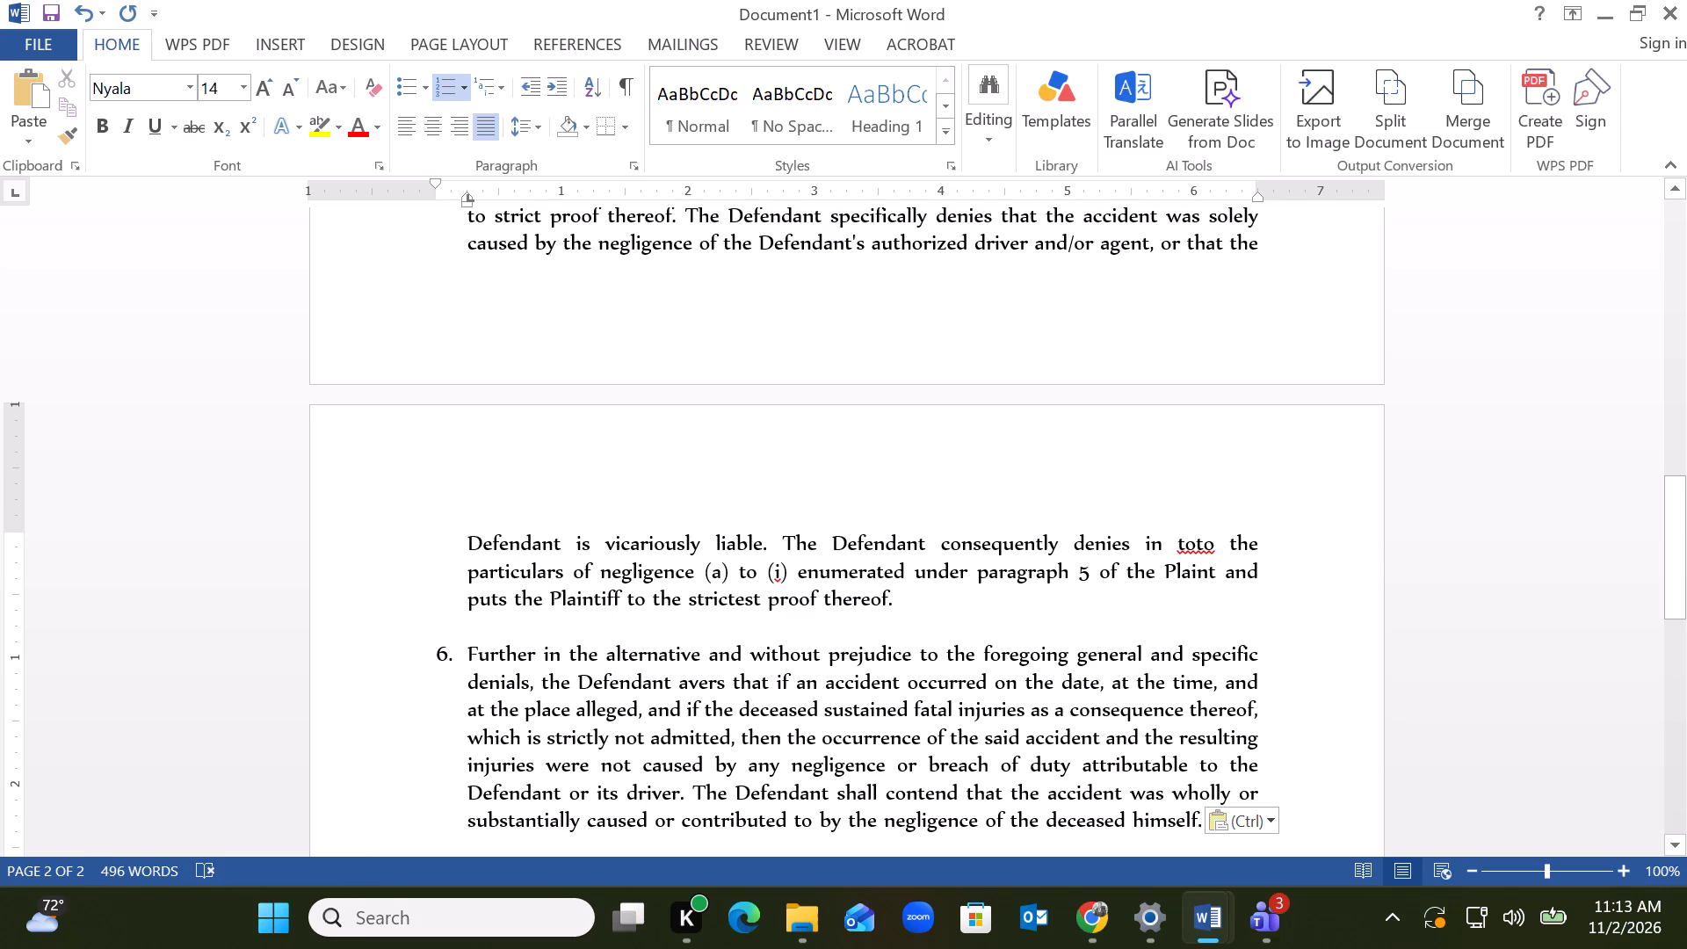
Delete "general and specific denials" after "without prejudice to the foregoing" in paragraph 6.
drag(1145, 665, 528, 685)
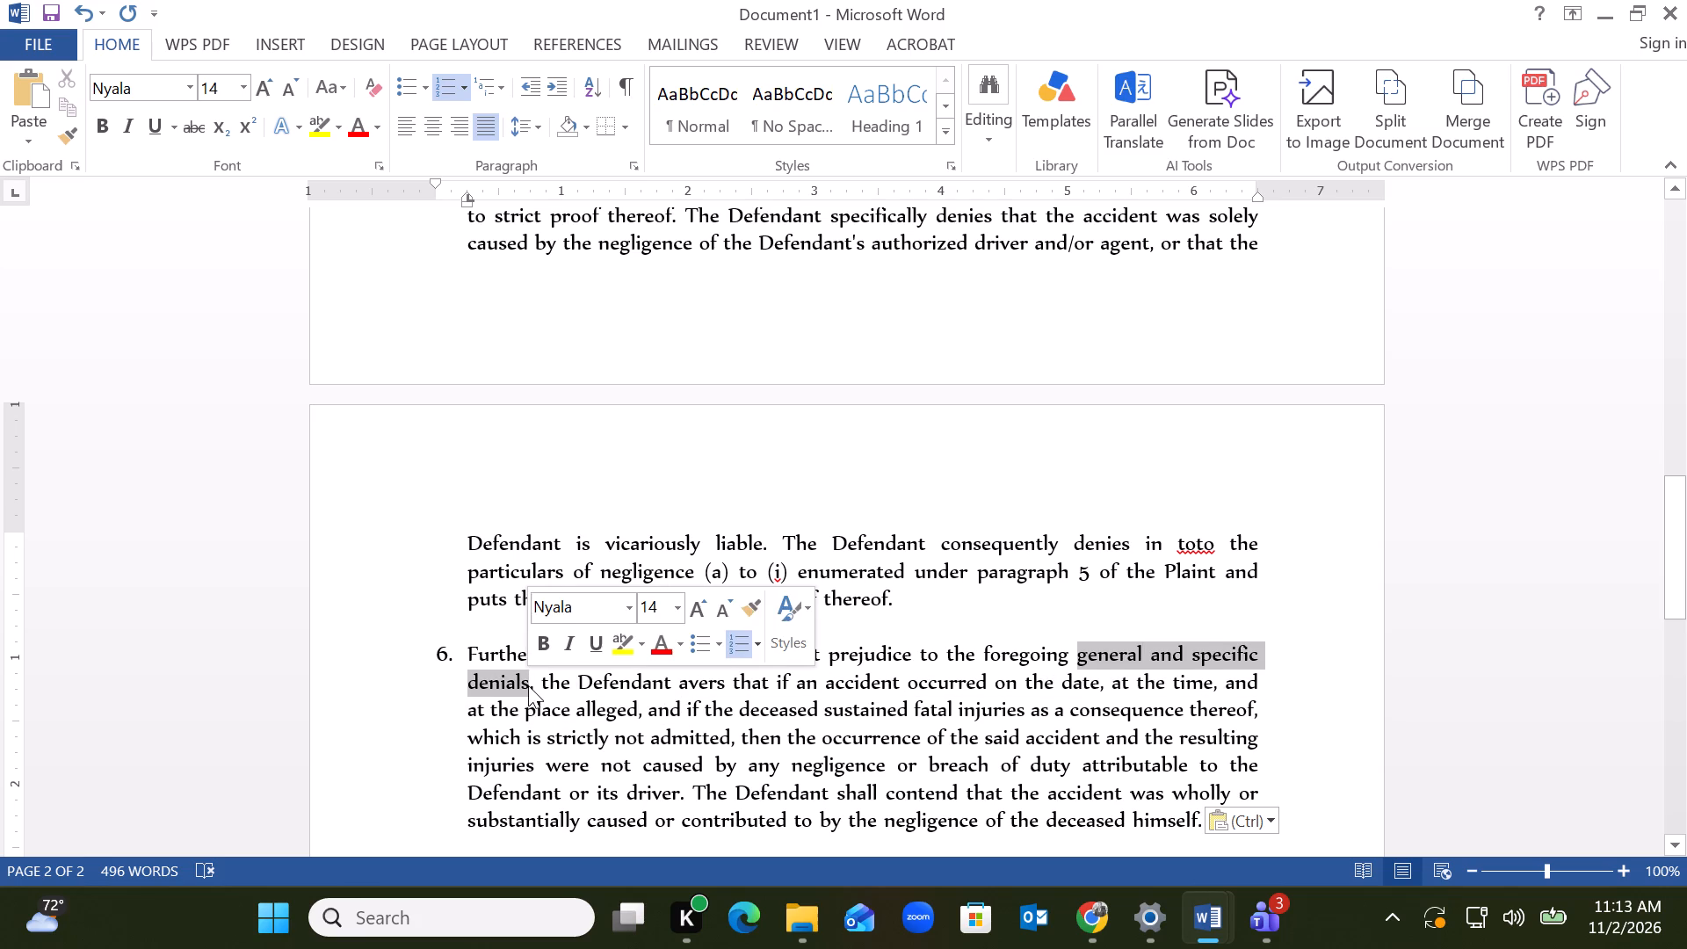
key(BackSpace)
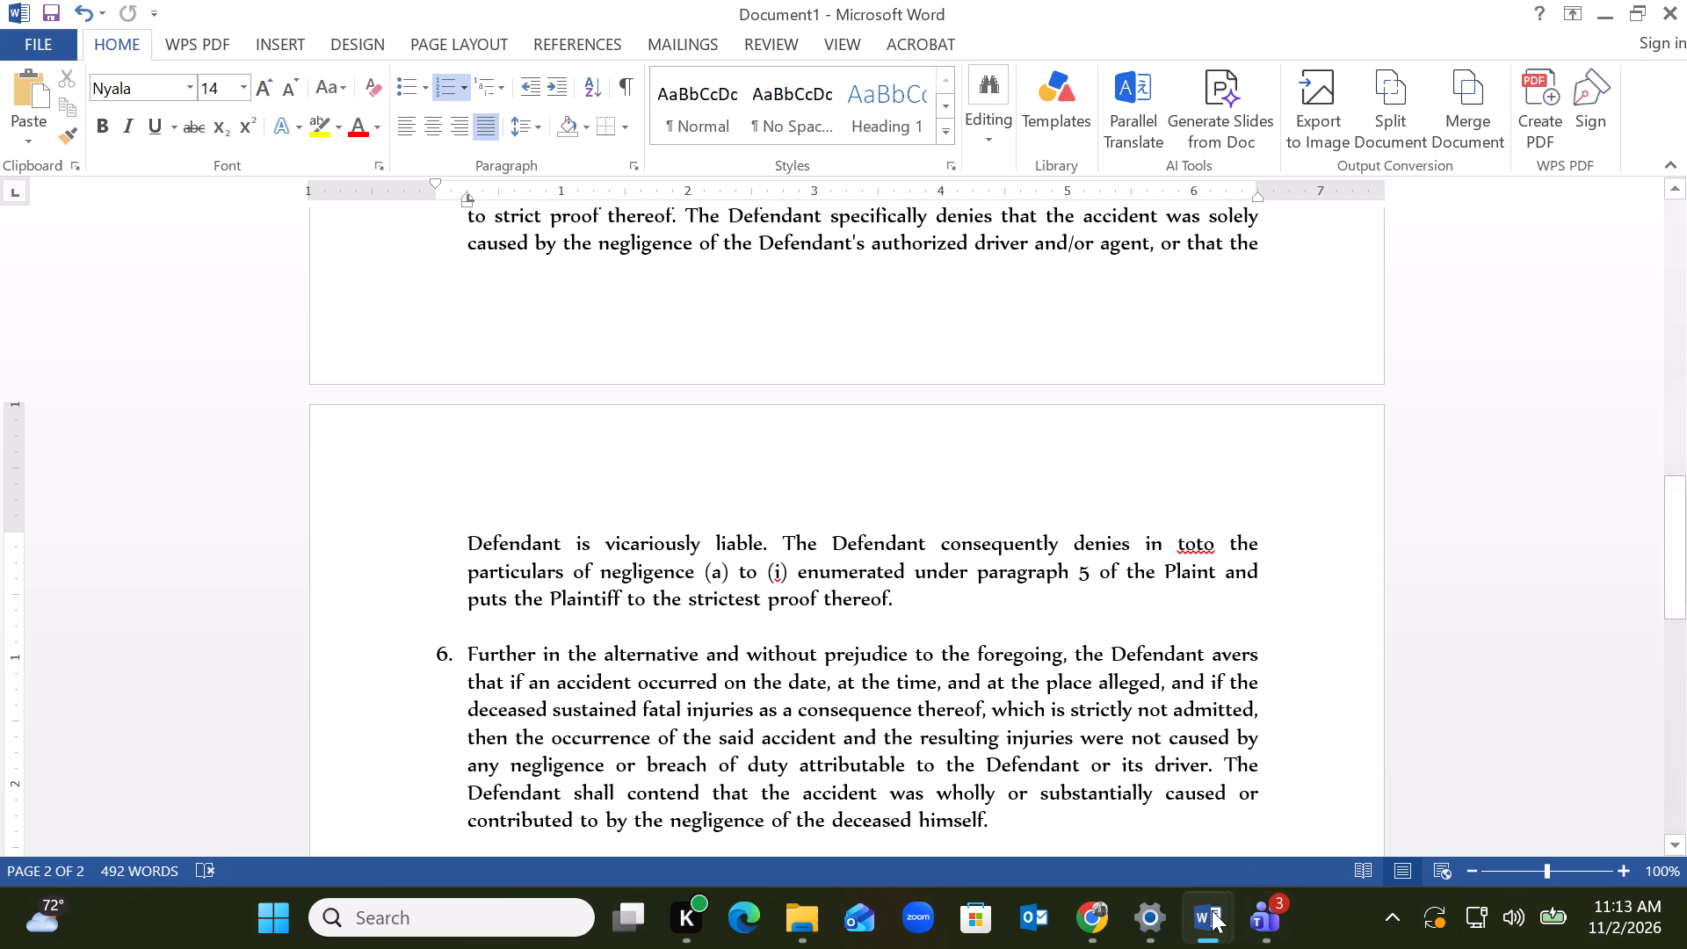
In the KO 2329 statement of defence, copy paragraph 8's wording from "which is not admitted" through "attributable to the Defendant.".
click(1147, 822)
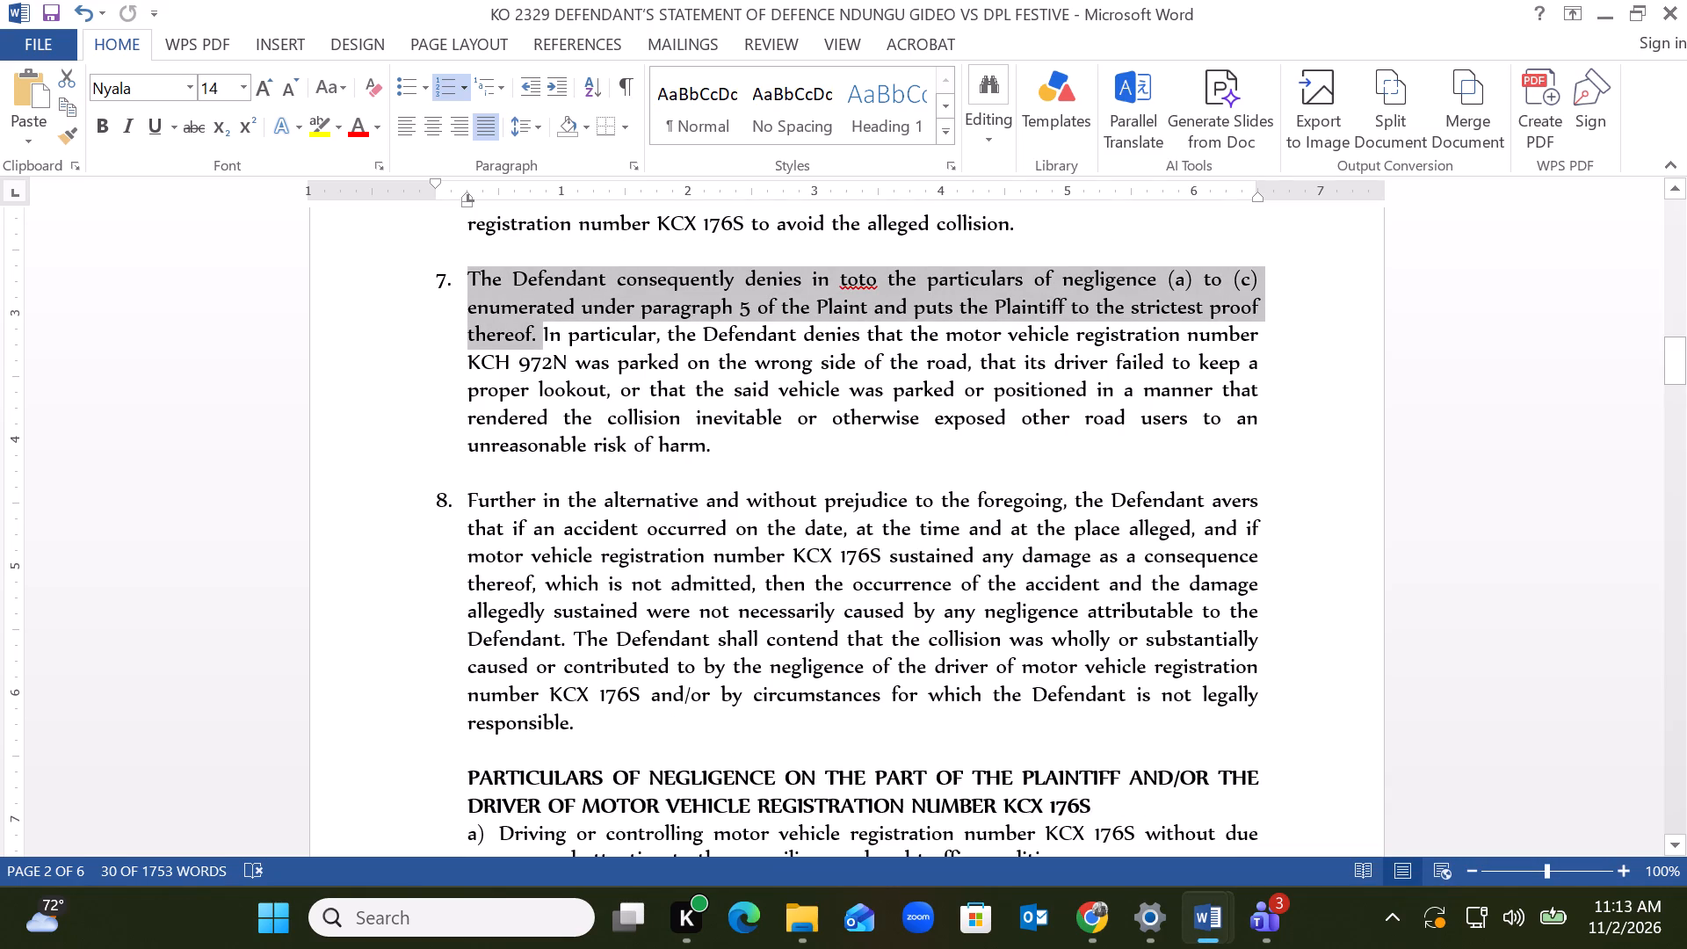
drag(886, 632, 885, 615)
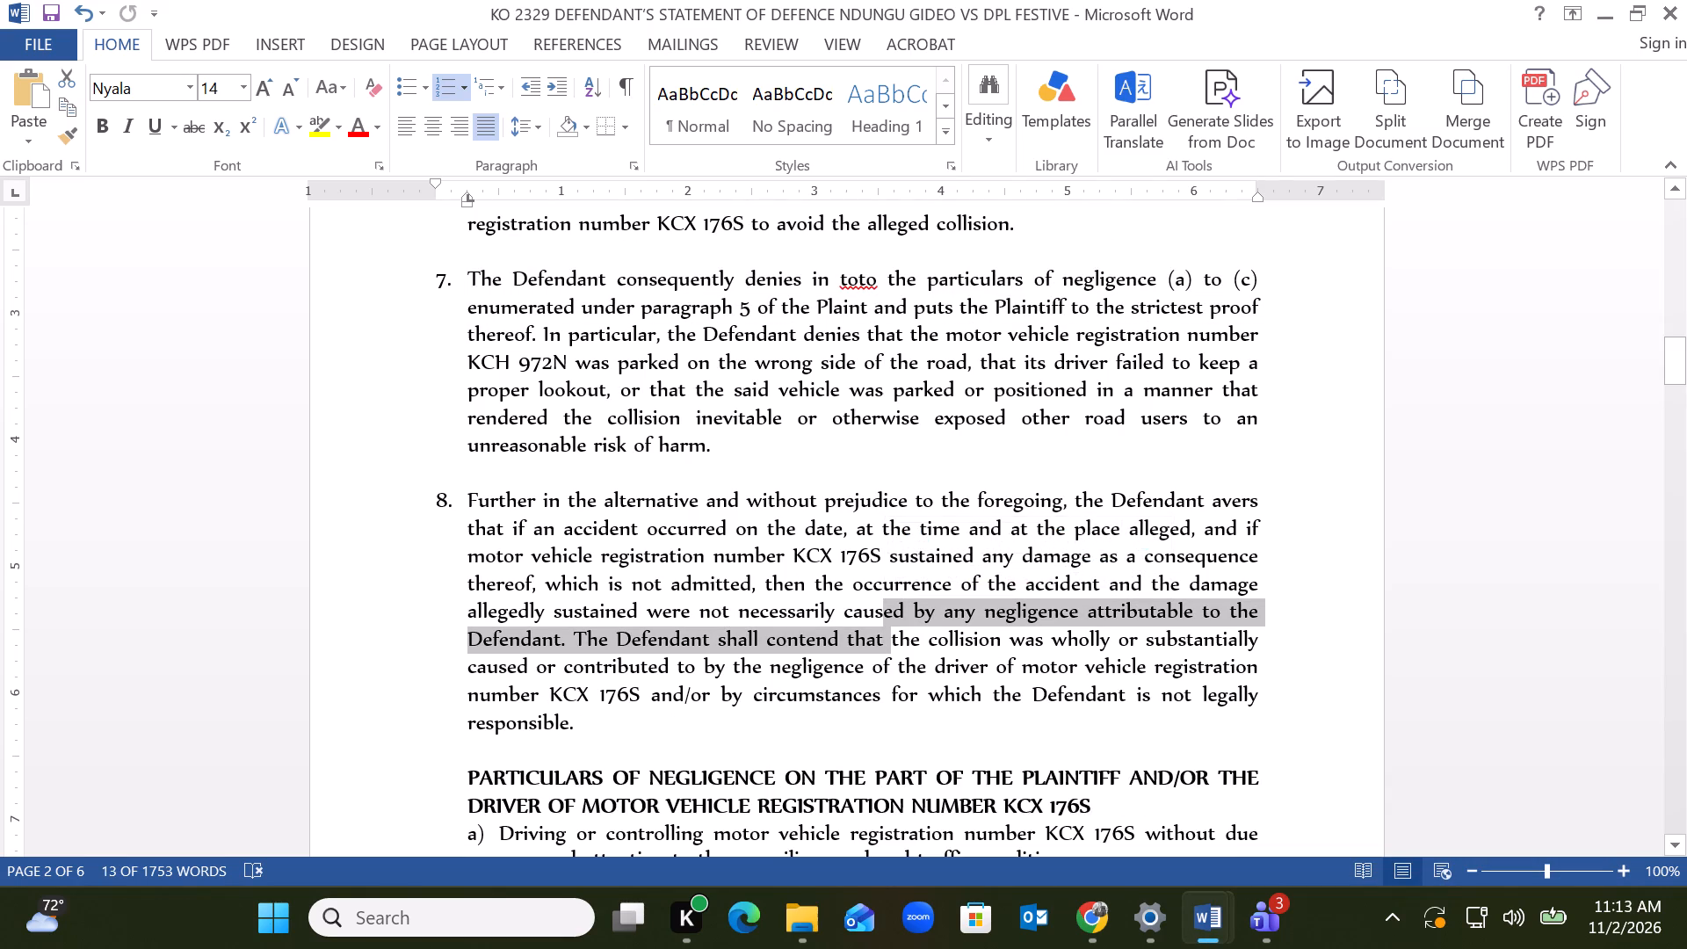
click(1009, 593)
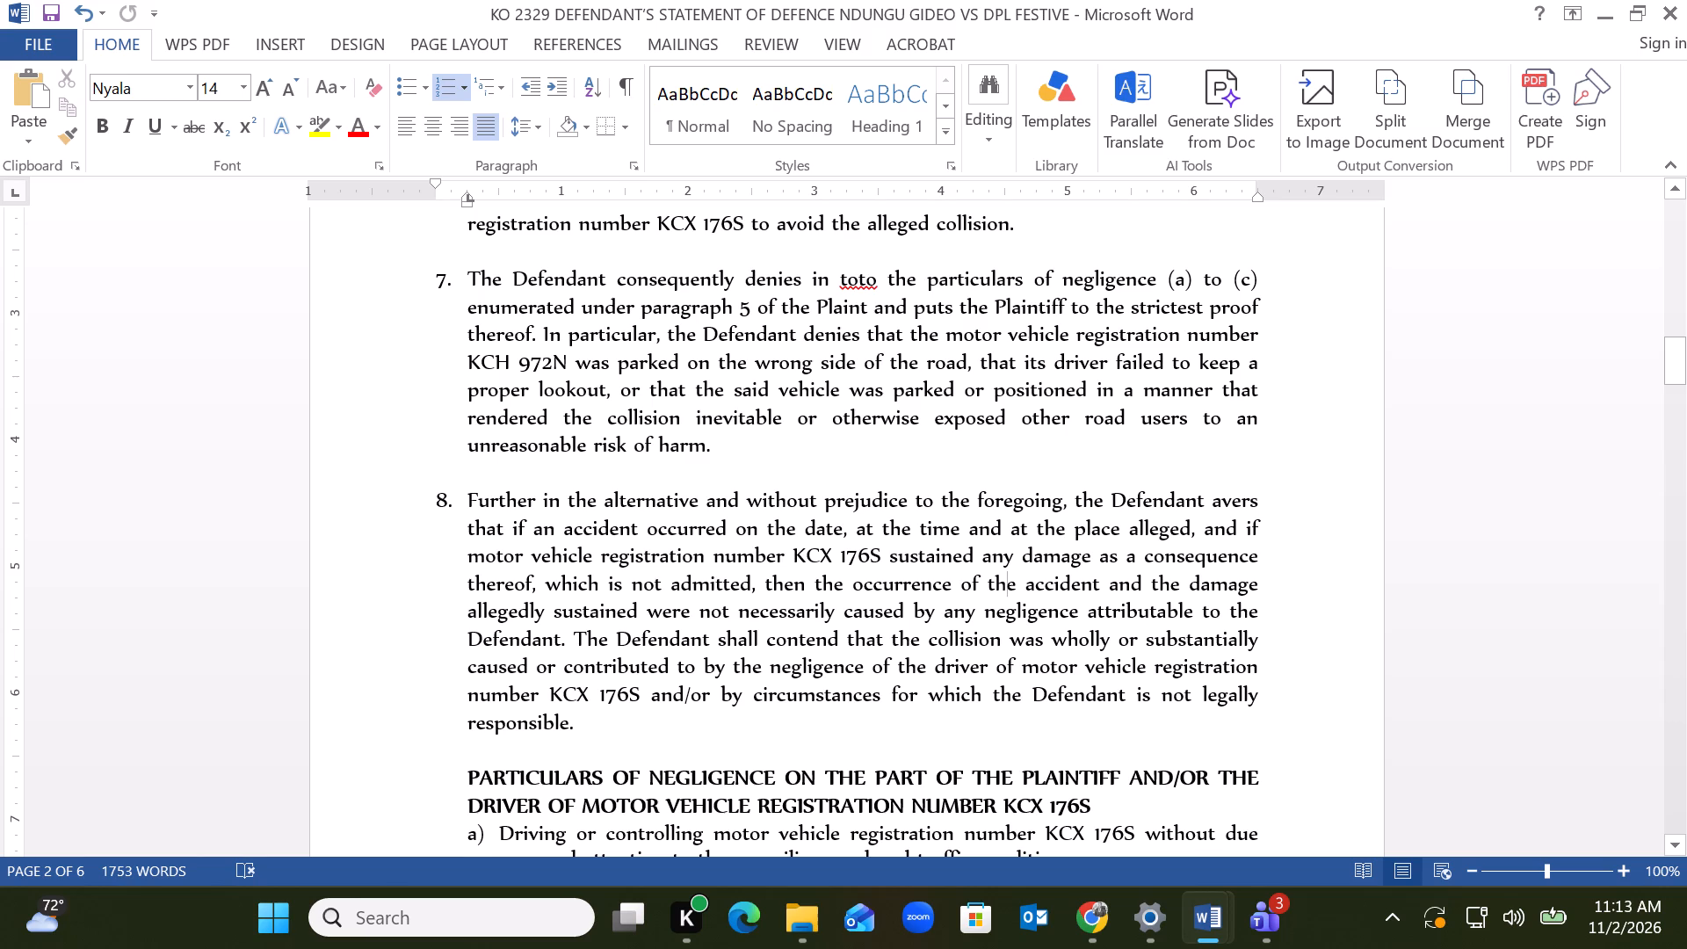
drag(553, 590, 740, 590)
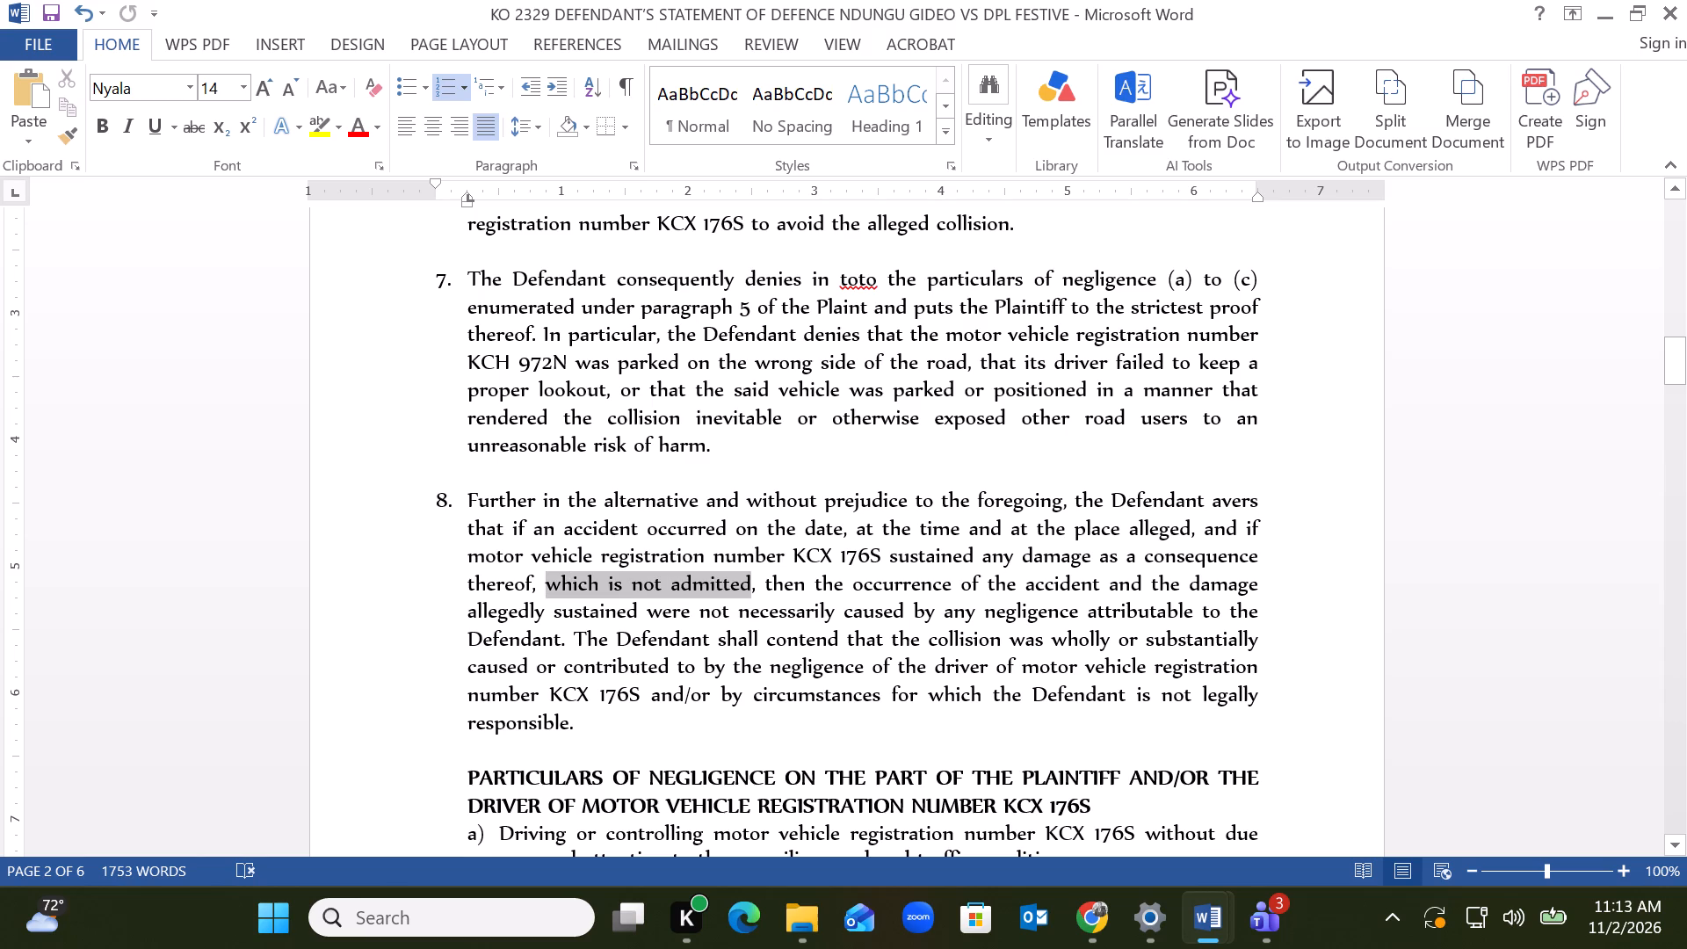
drag(740, 590, 758, 590)
drag(758, 590, 576, 644)
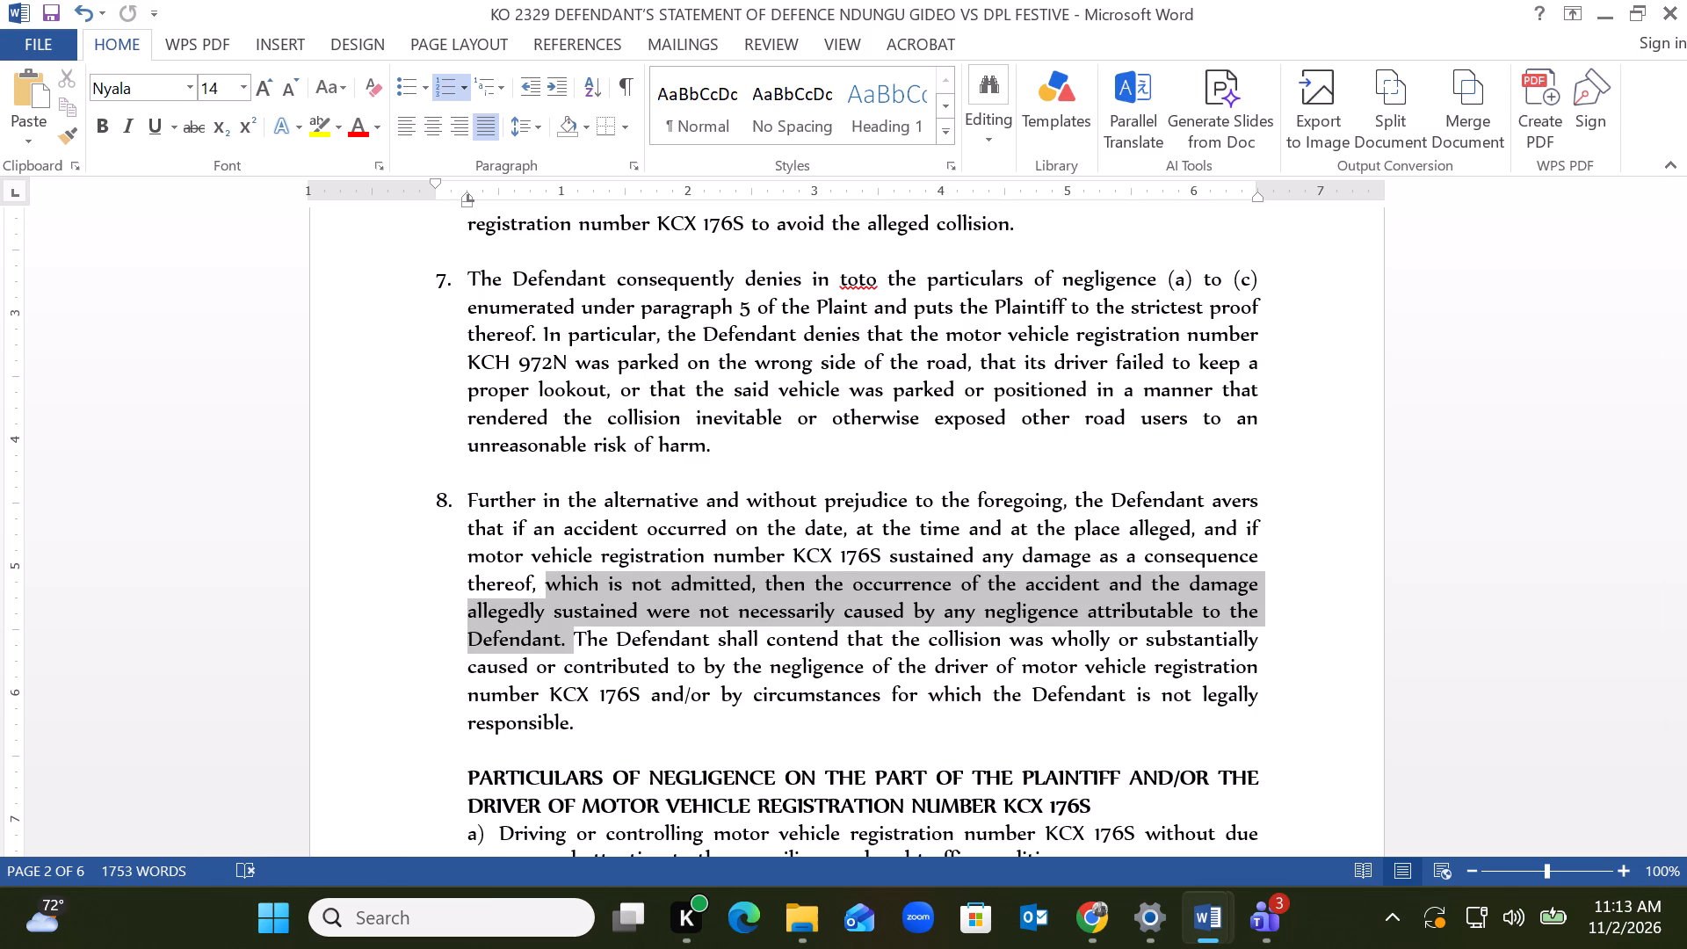
drag(576, 644, 576, 643)
key(ctrl+c)
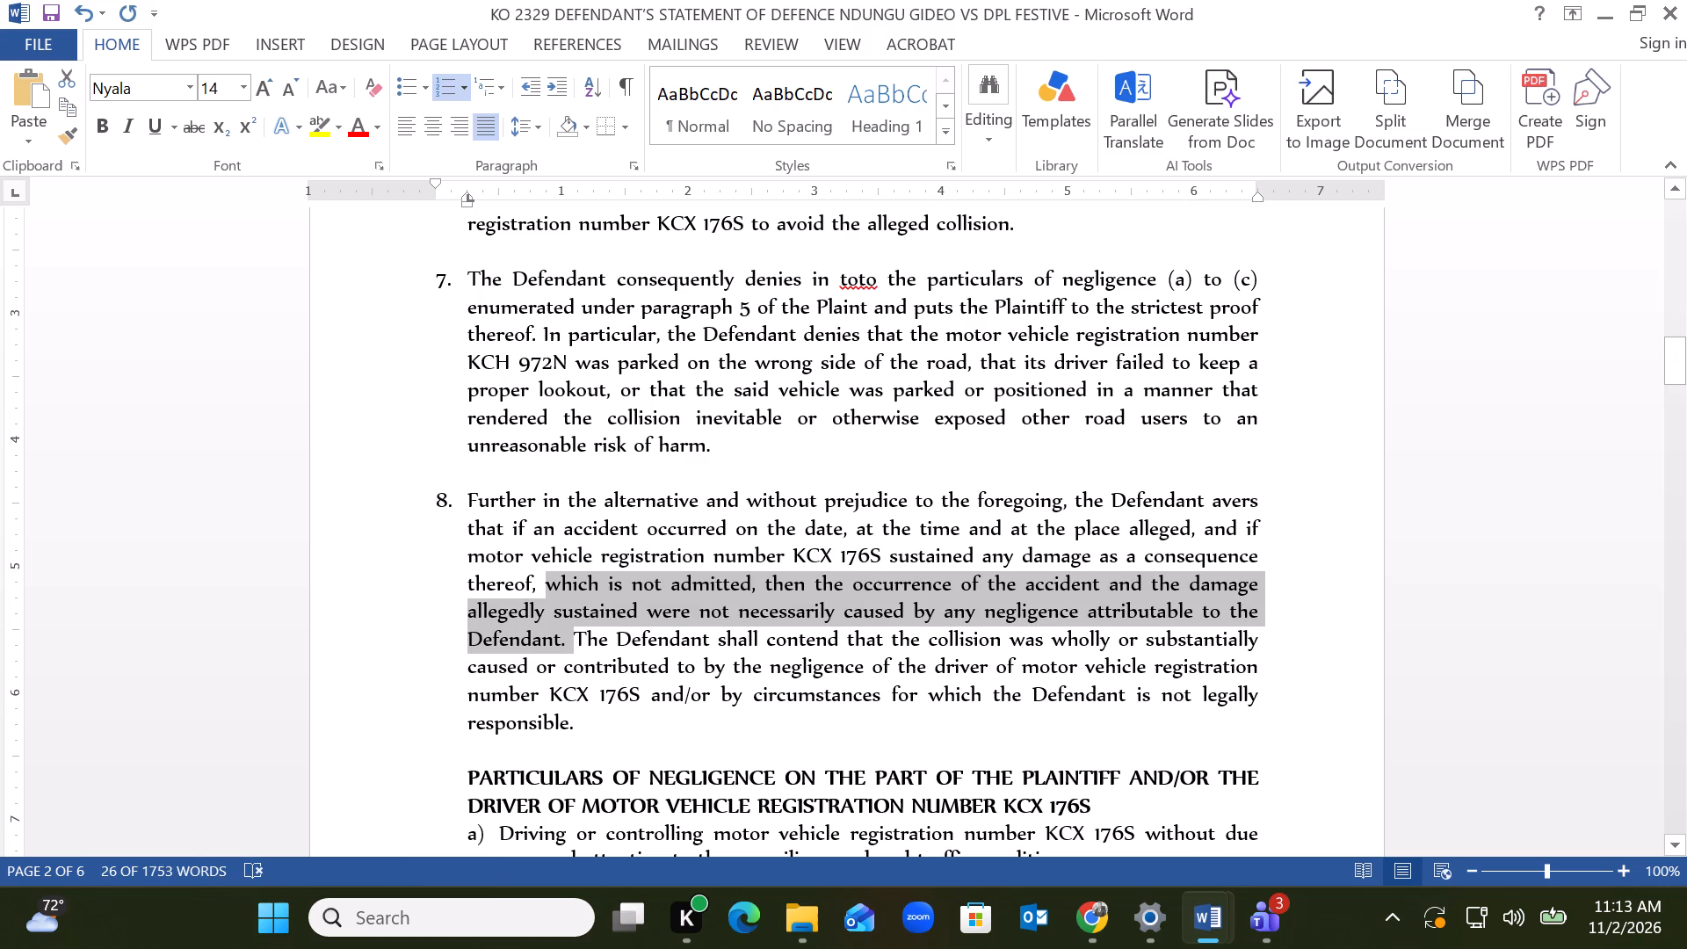
In paragraph 6 of Document1, replace "which is strictly not admitted" with the wording copied from the KO 2329 defence.
click(1413, 772)
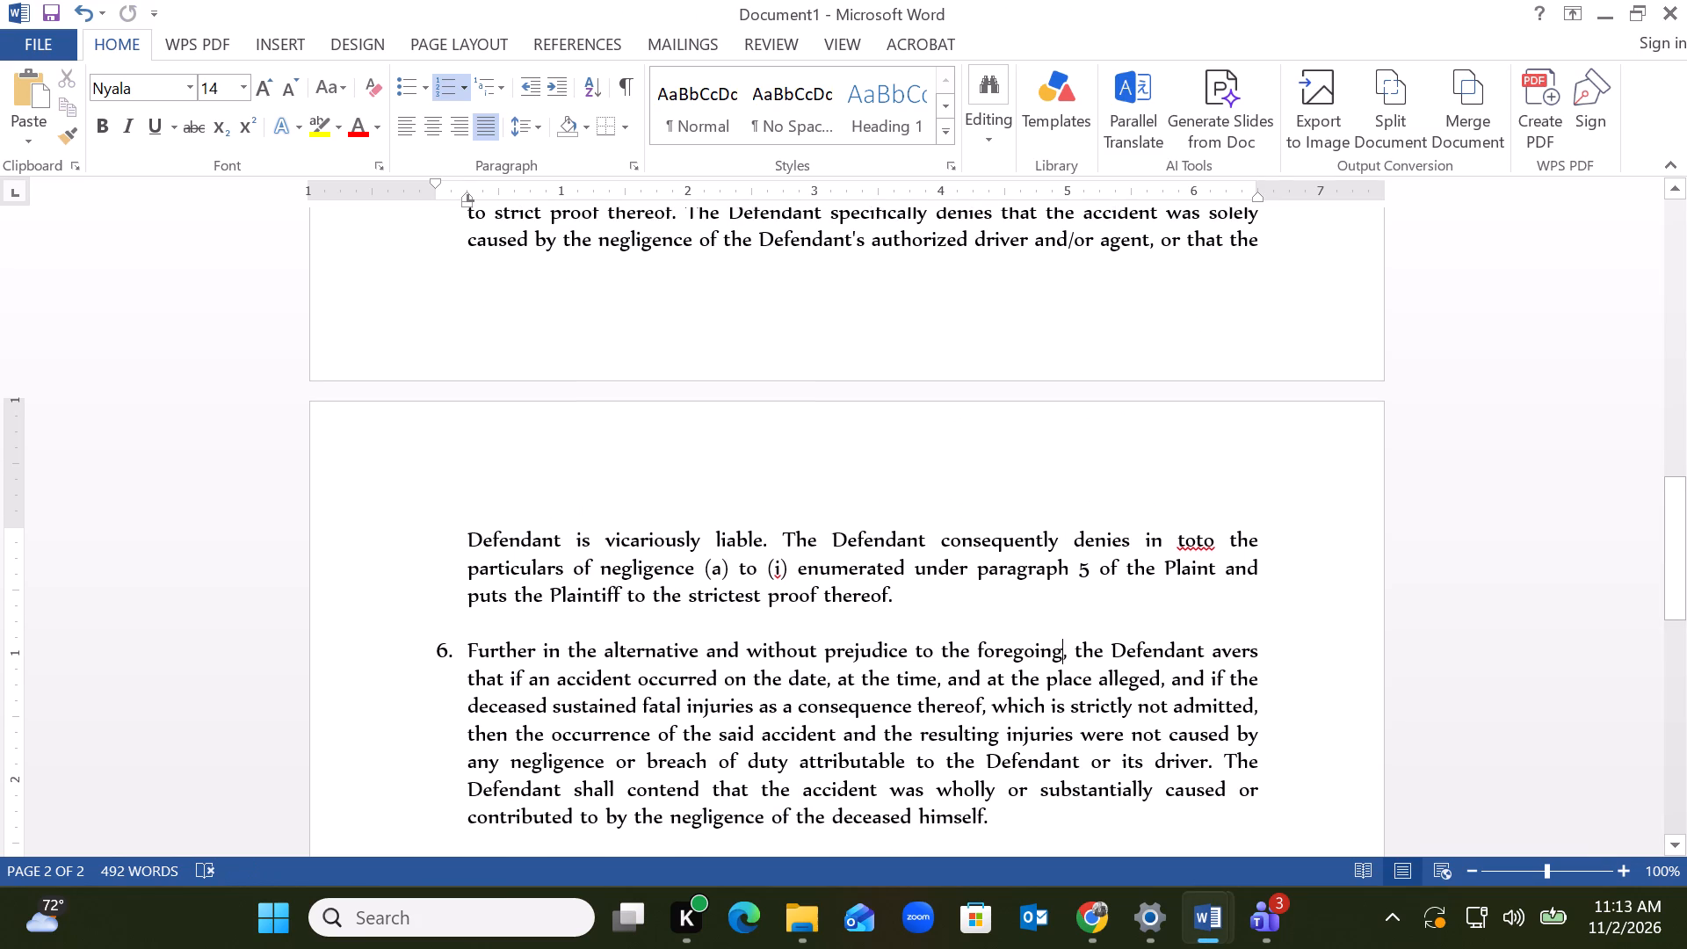
drag(986, 709, 1009, 711)
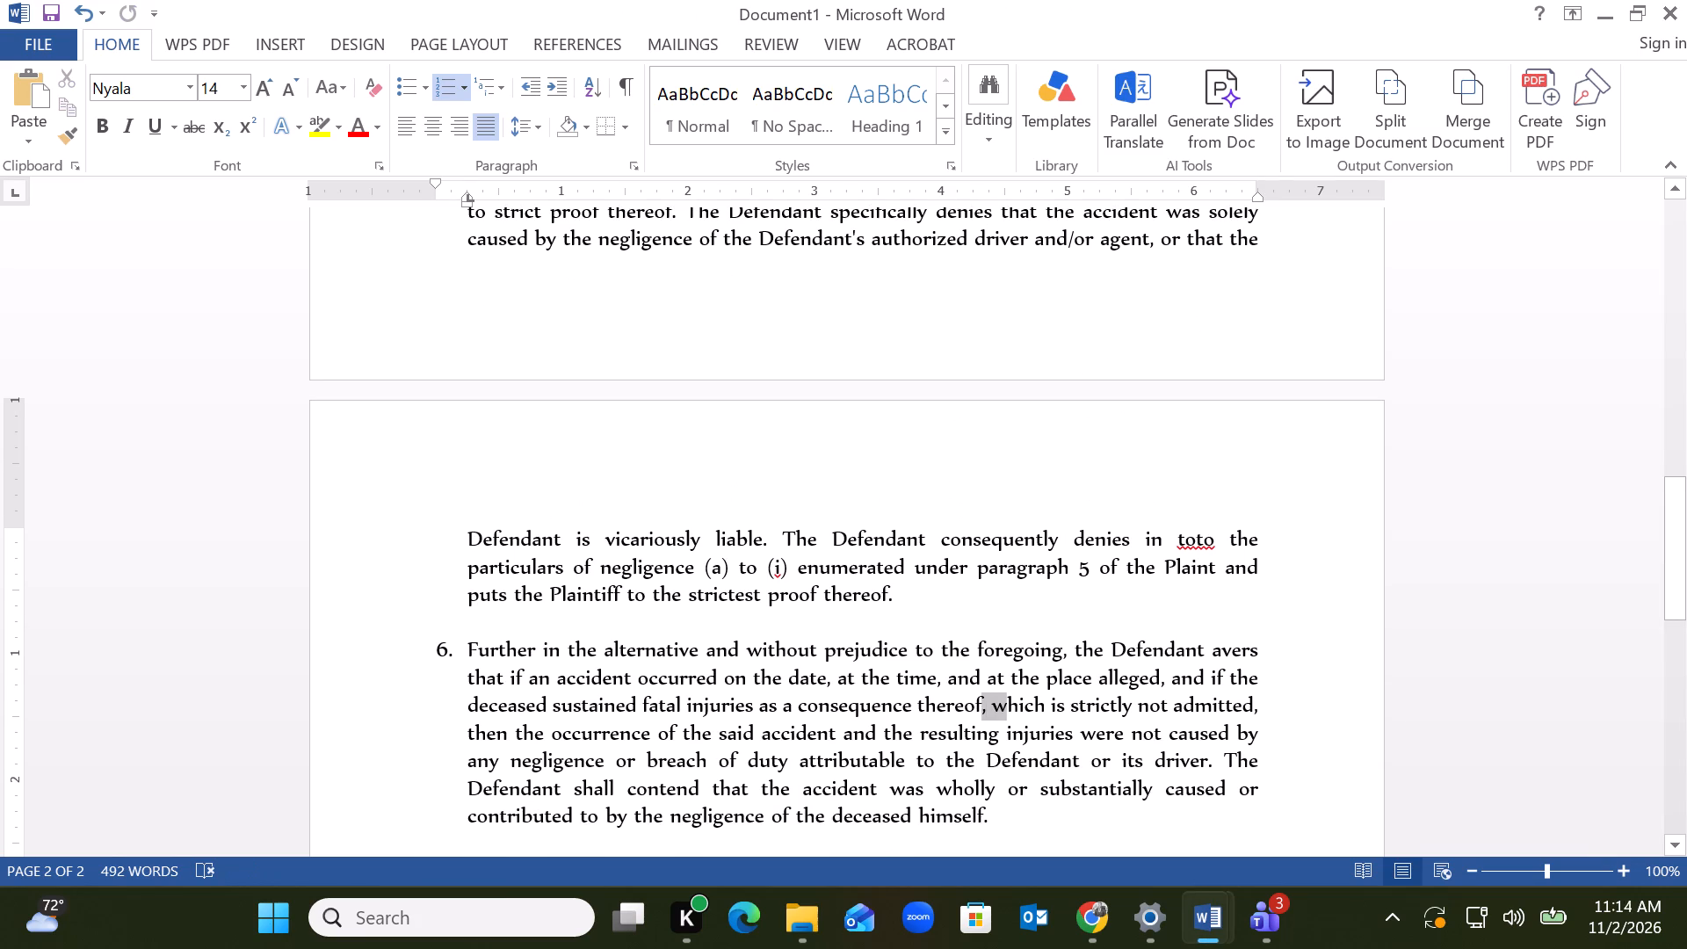
drag(1009, 711, 842, 742)
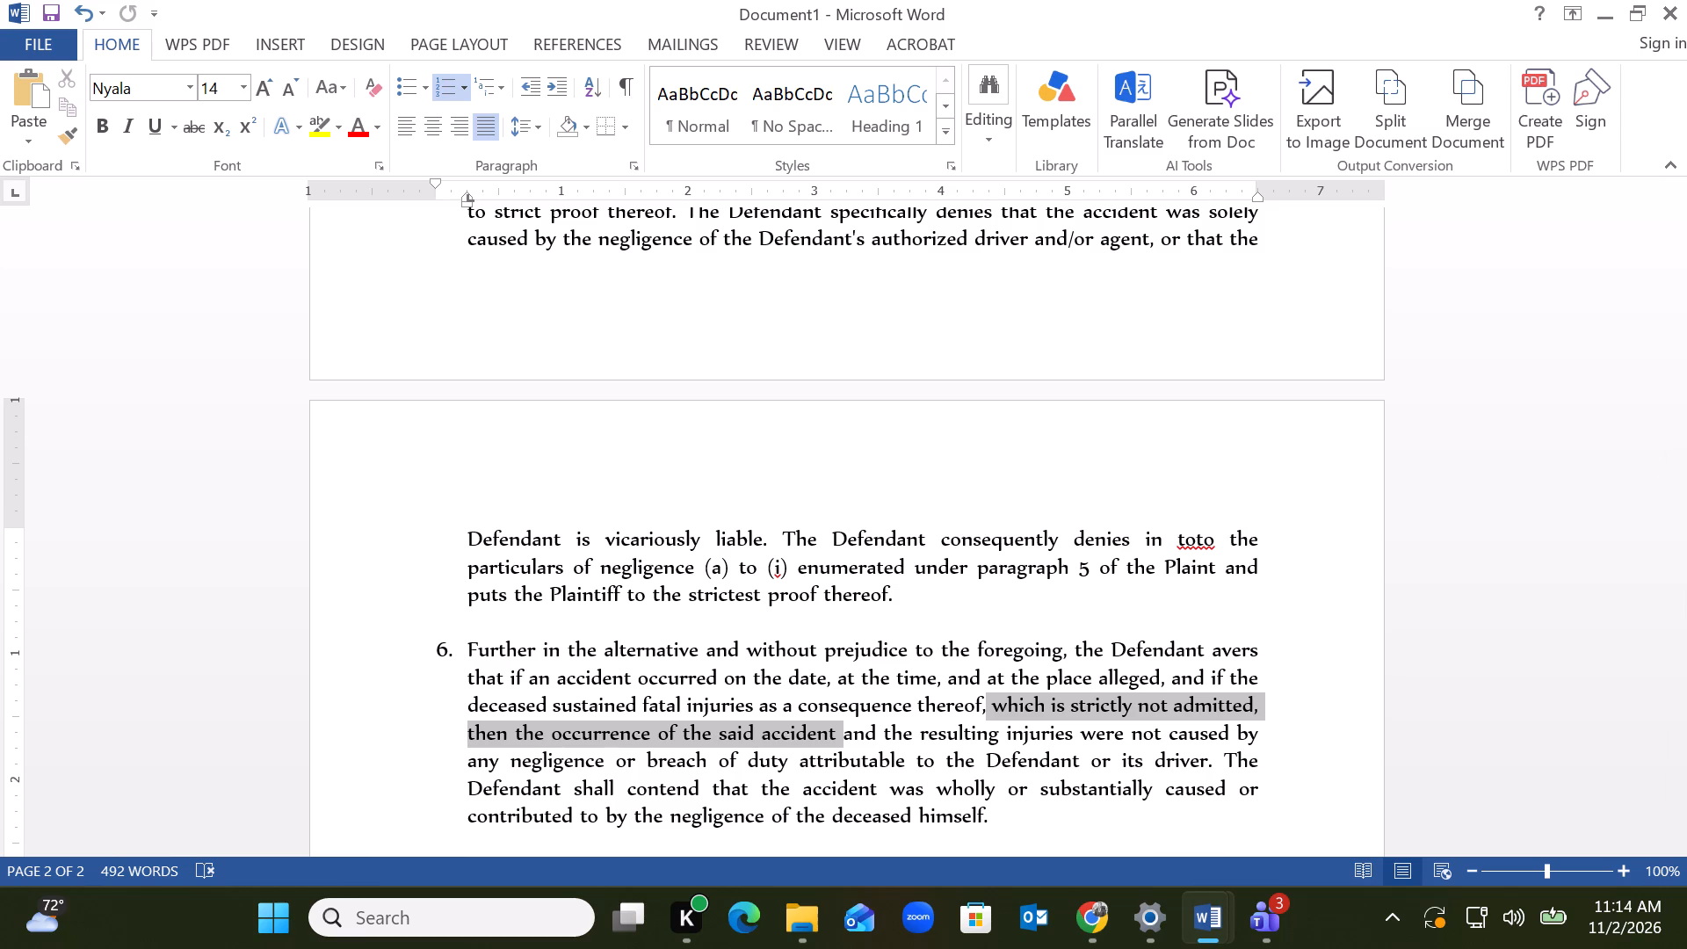
drag(842, 742, 1255, 706)
key(ctrl+v)
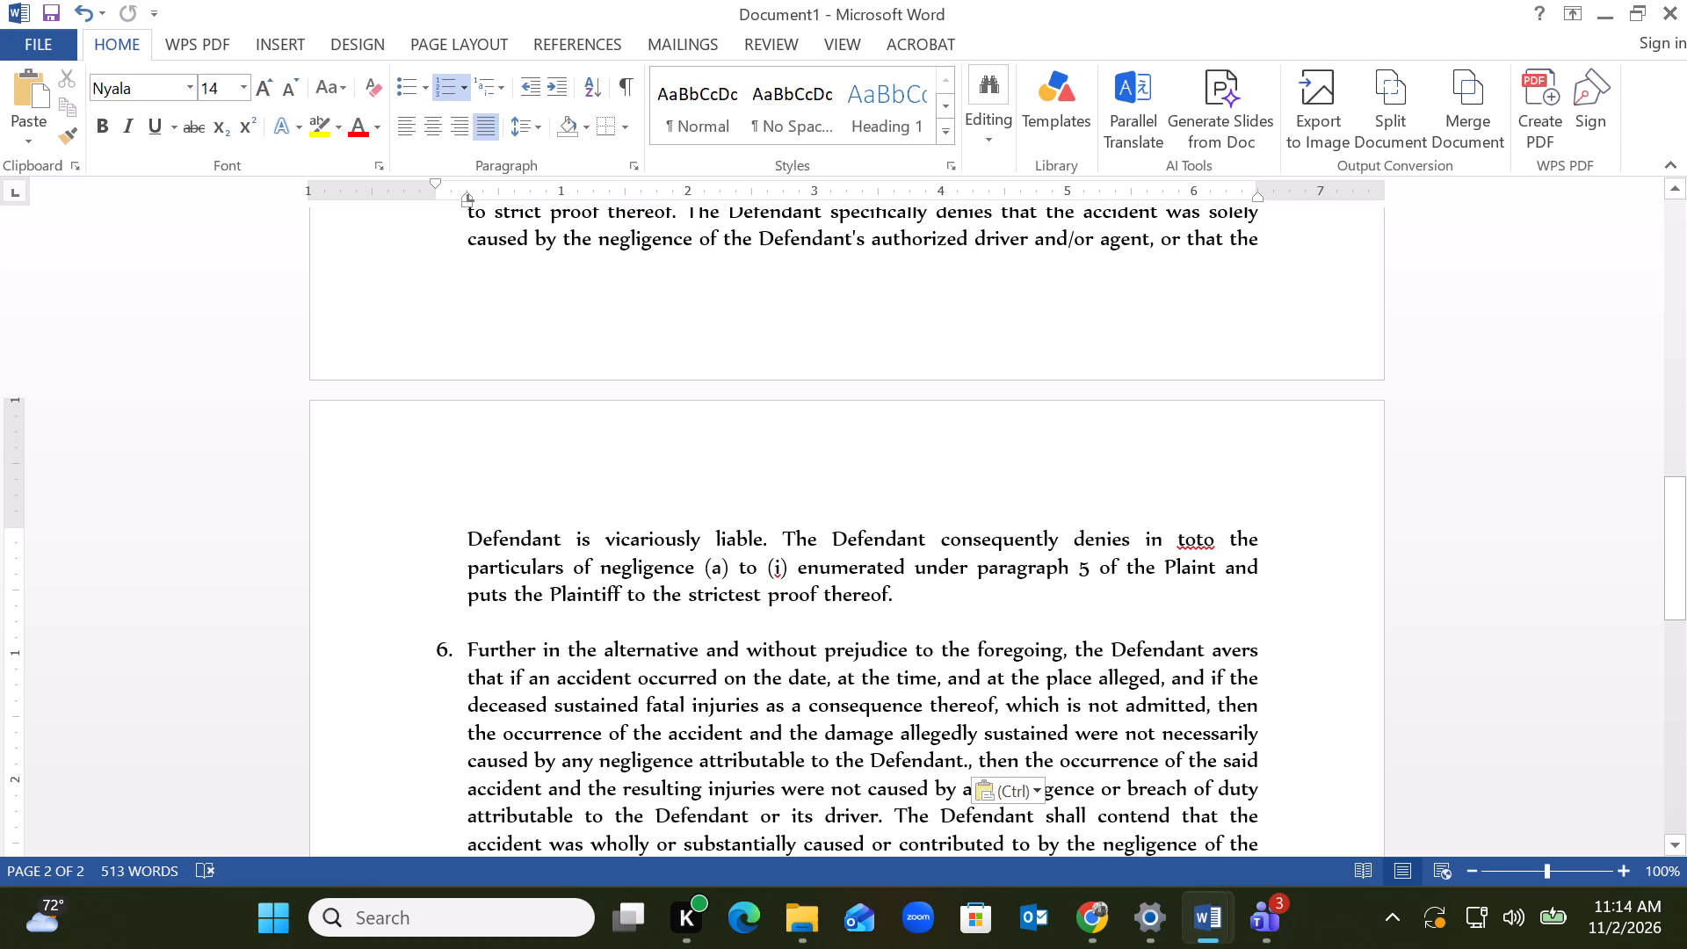
Delete the pasted excess after "which is not admitted" in paragraph 6, from ", then the occurrence of the accident" through "attributable to the Defendant.".
drag(1212, 709, 987, 762)
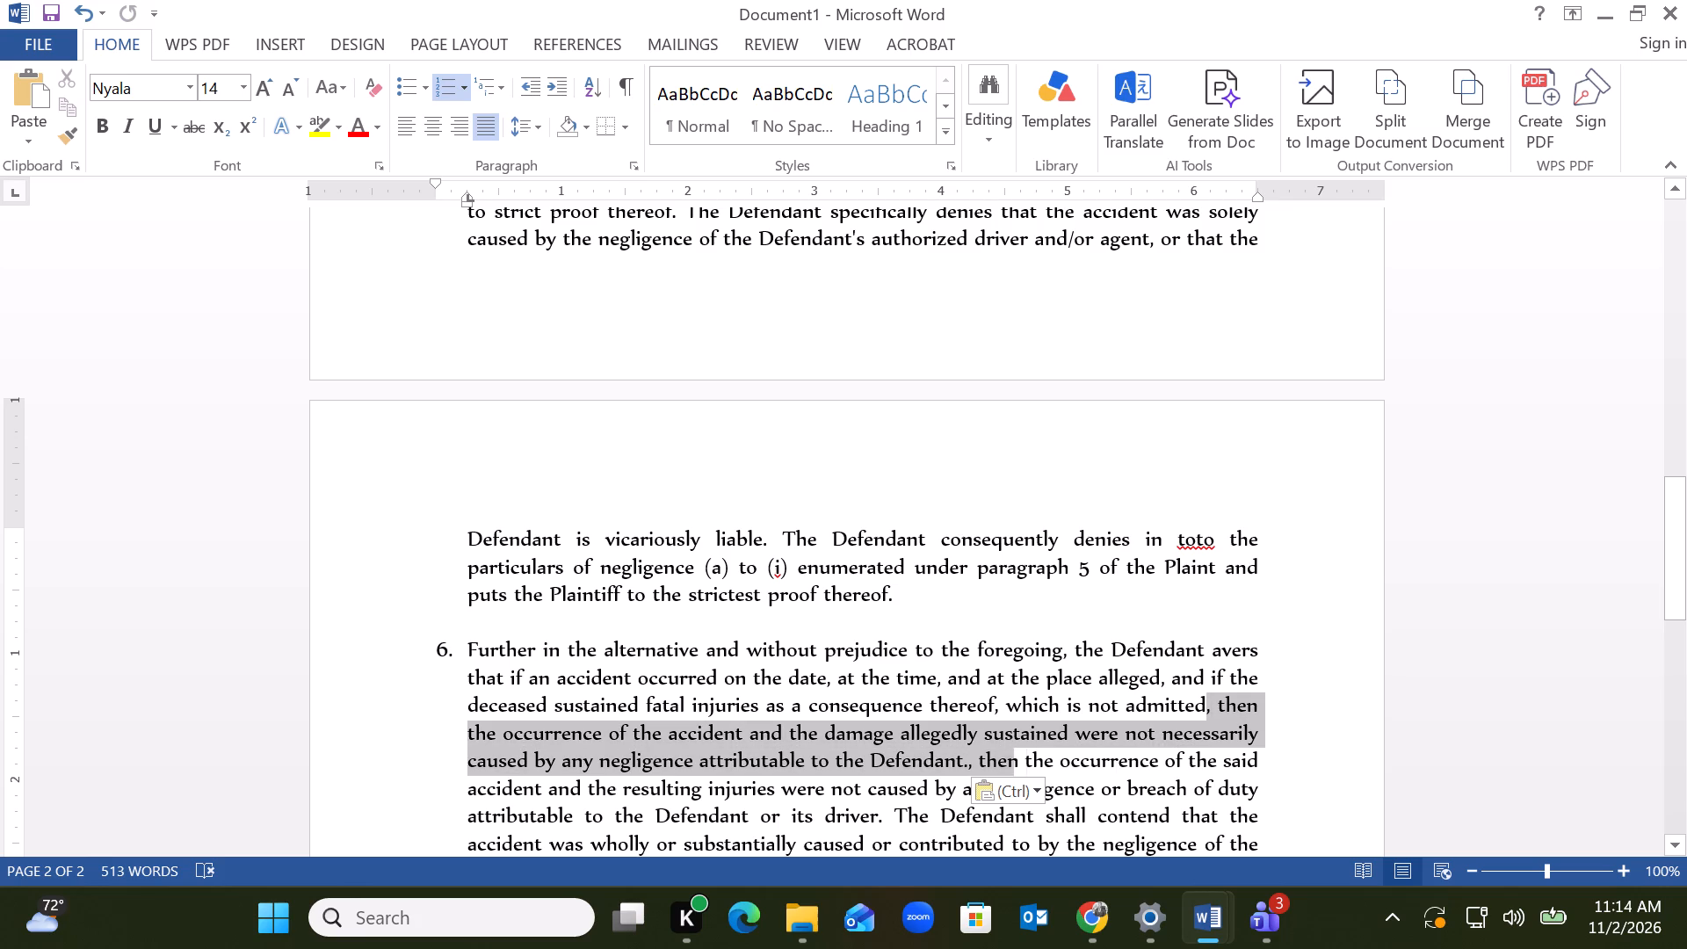
drag(987, 762, 968, 765)
key(BackSpace)
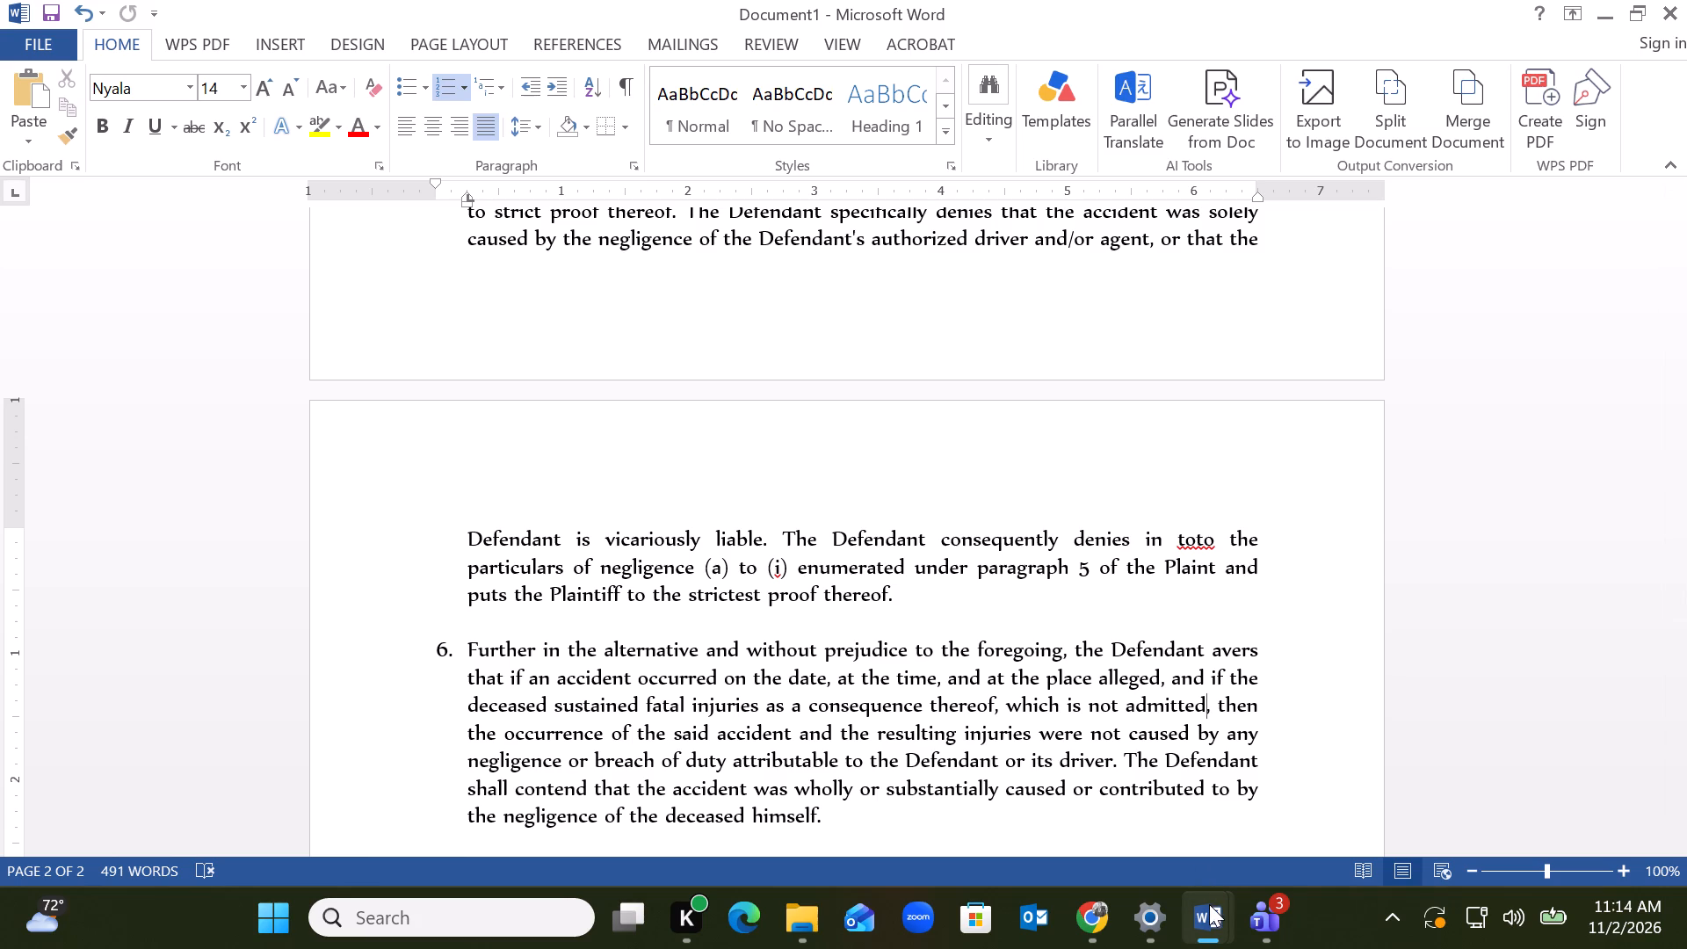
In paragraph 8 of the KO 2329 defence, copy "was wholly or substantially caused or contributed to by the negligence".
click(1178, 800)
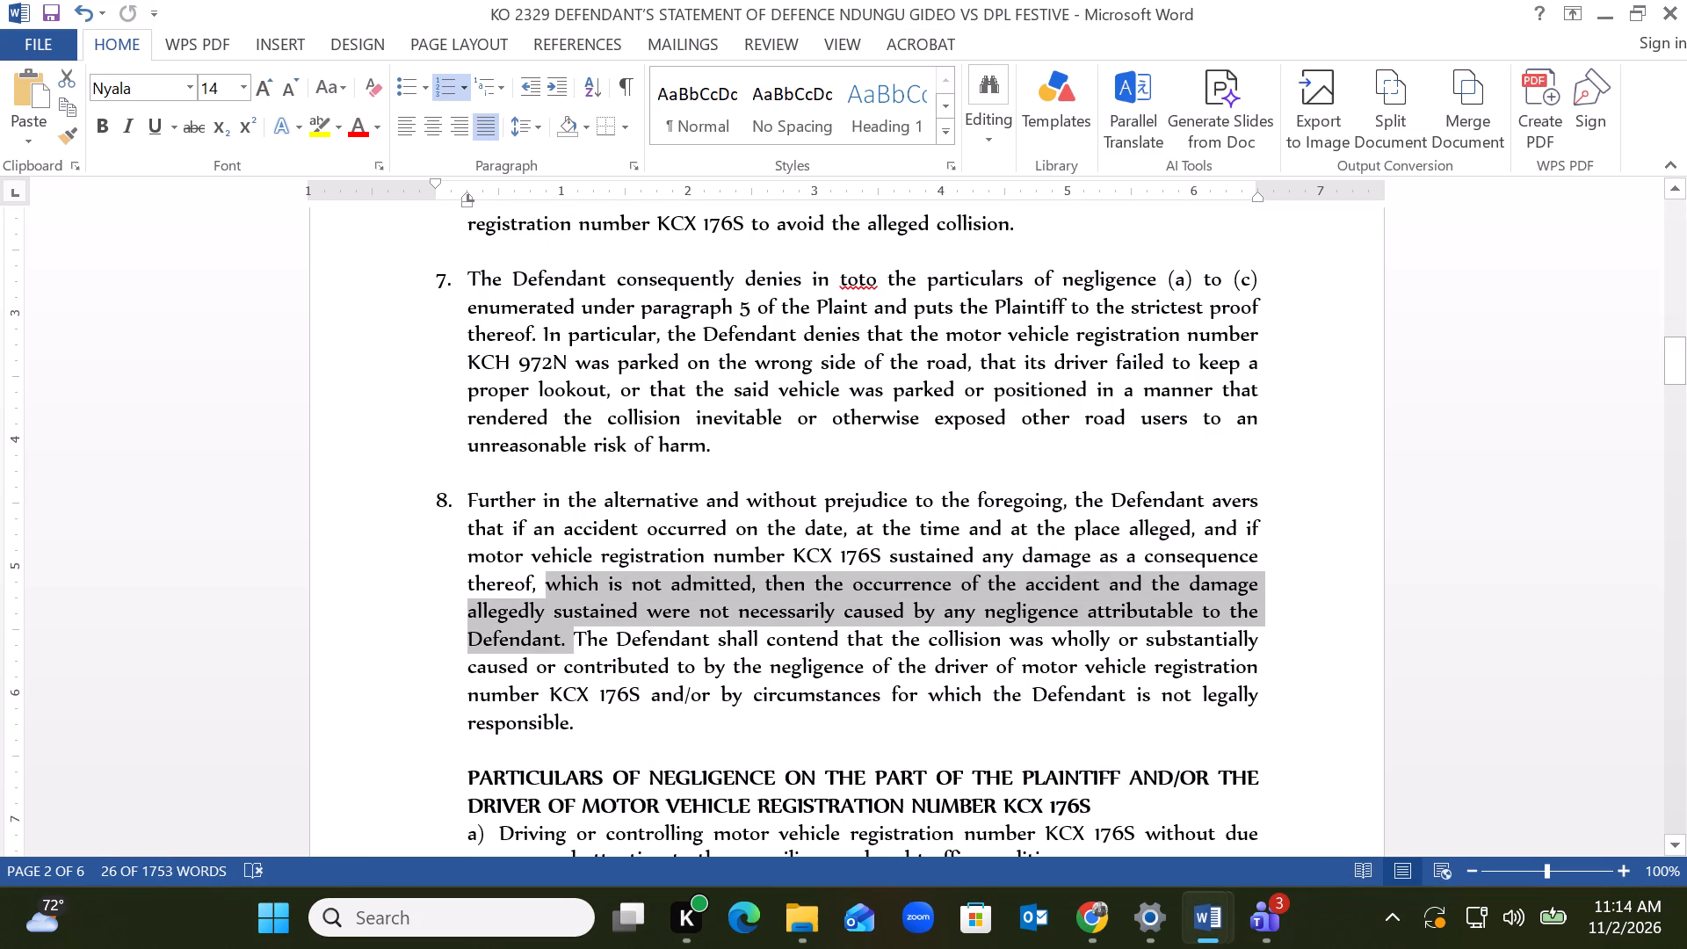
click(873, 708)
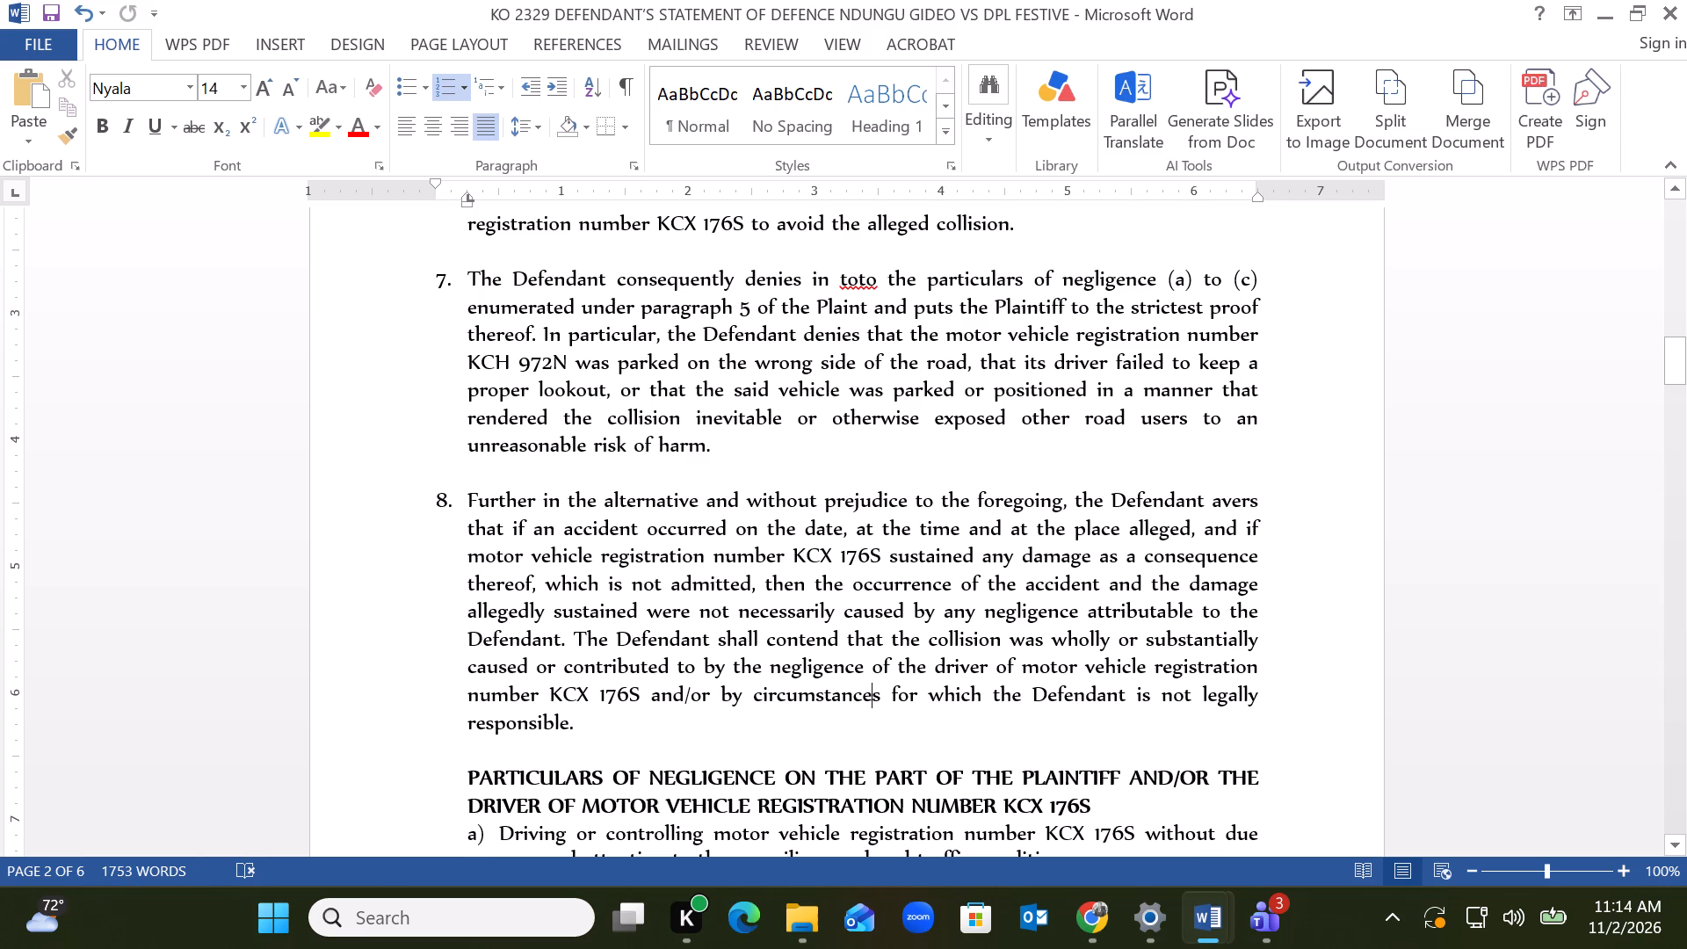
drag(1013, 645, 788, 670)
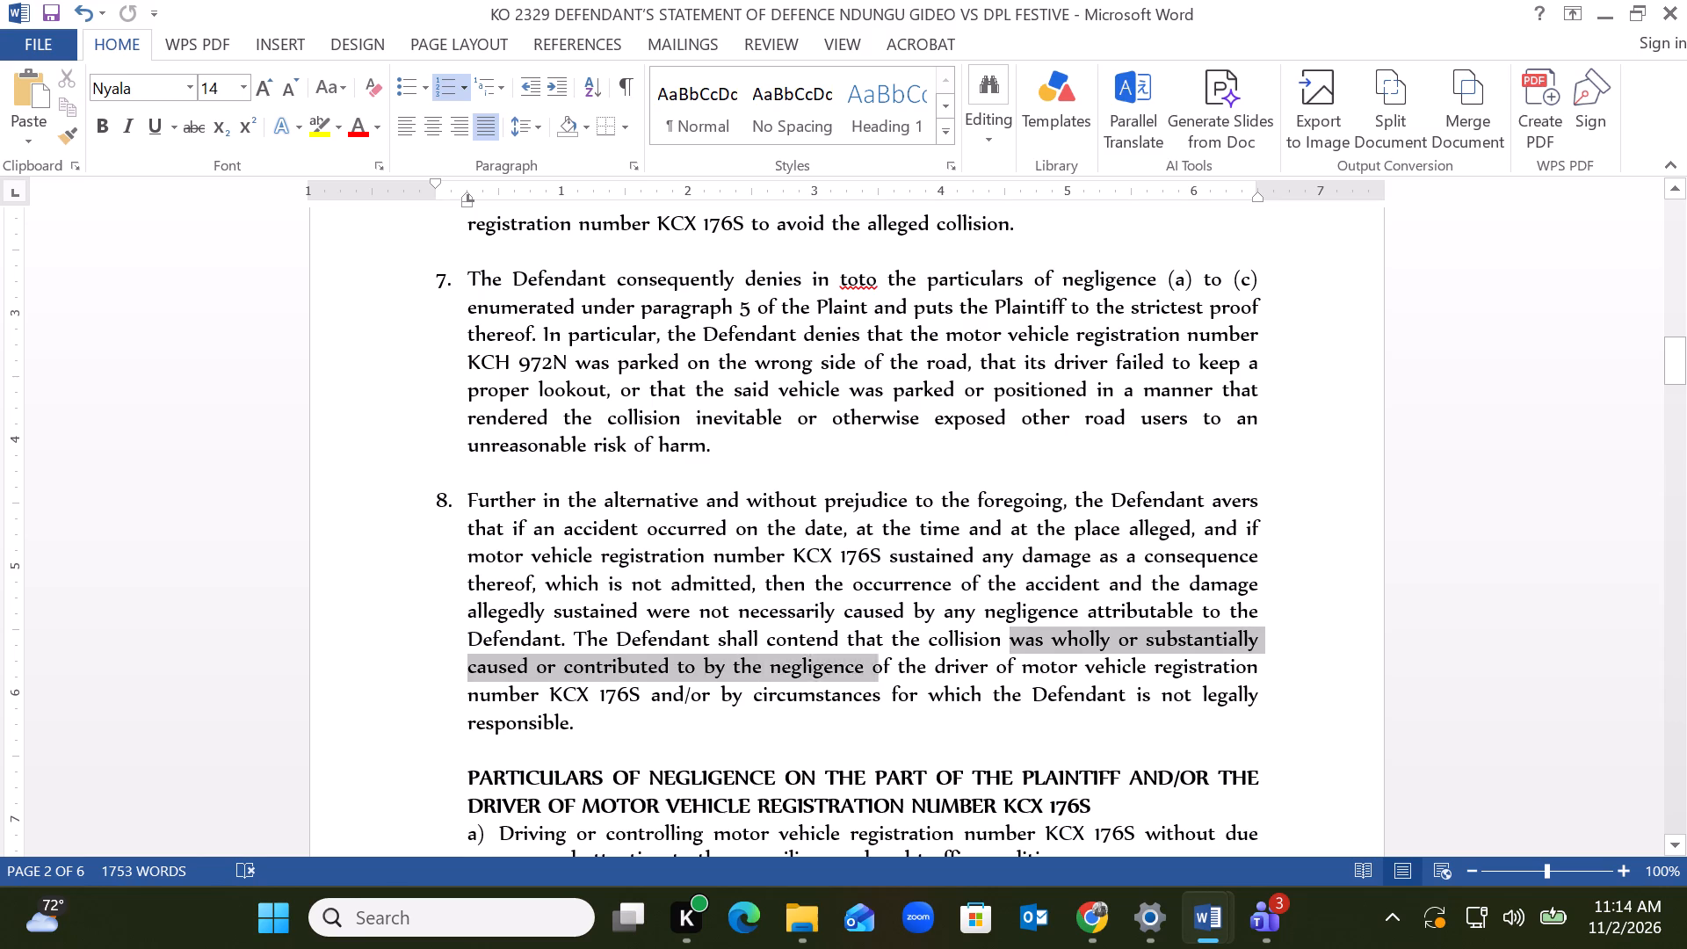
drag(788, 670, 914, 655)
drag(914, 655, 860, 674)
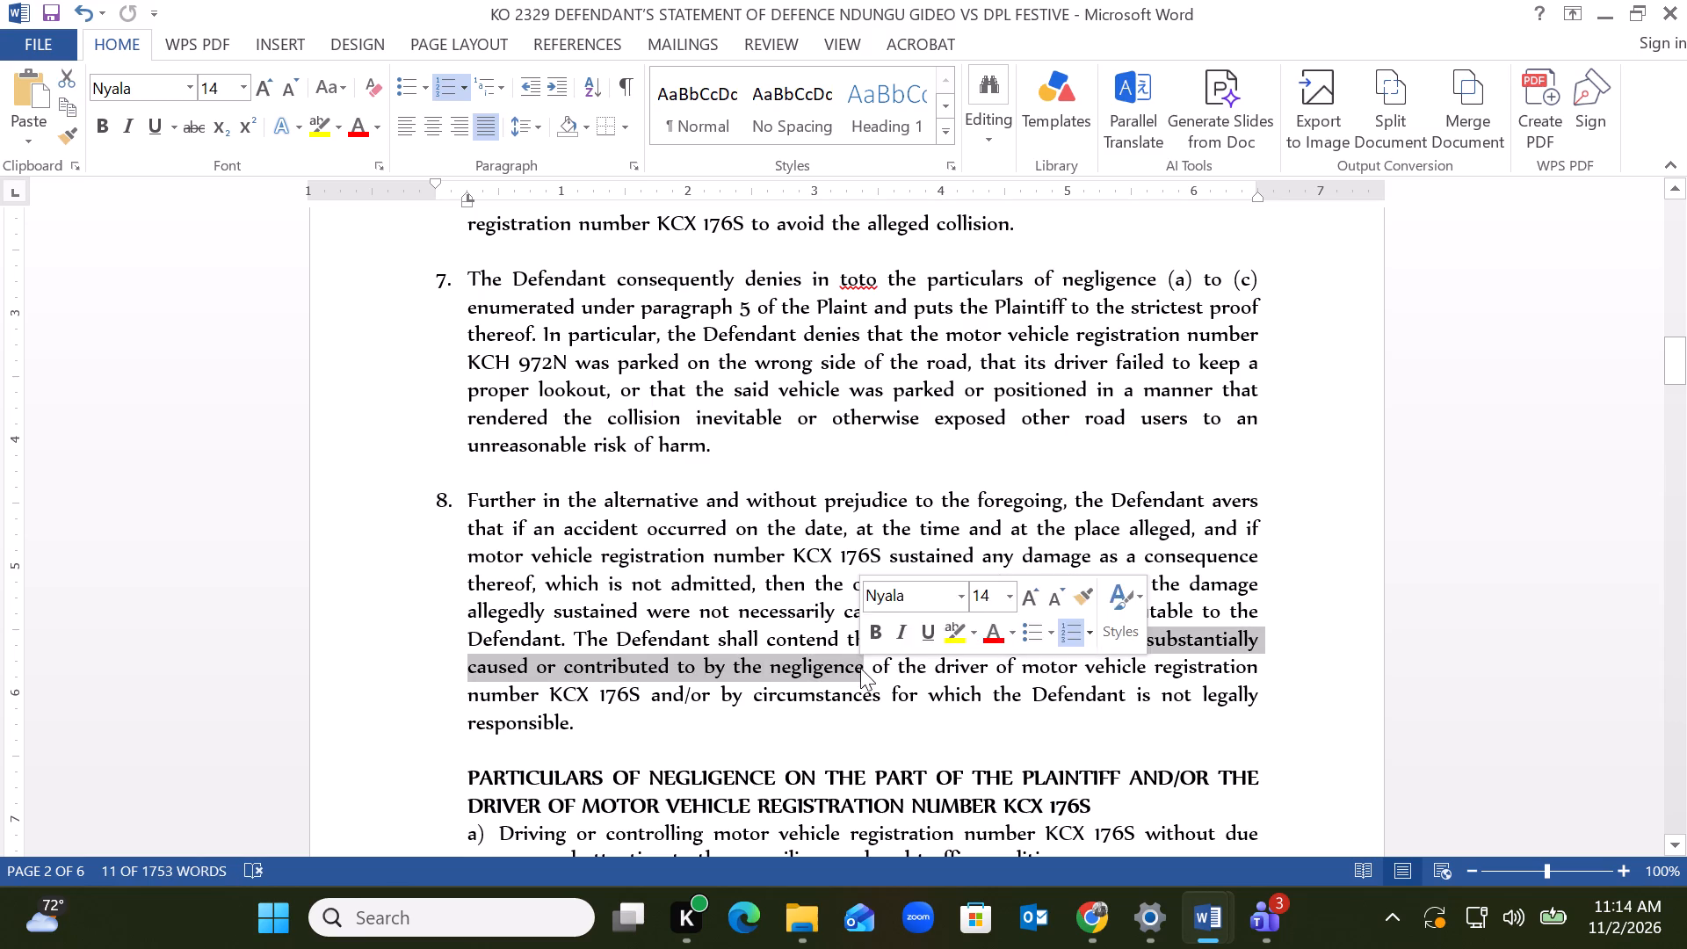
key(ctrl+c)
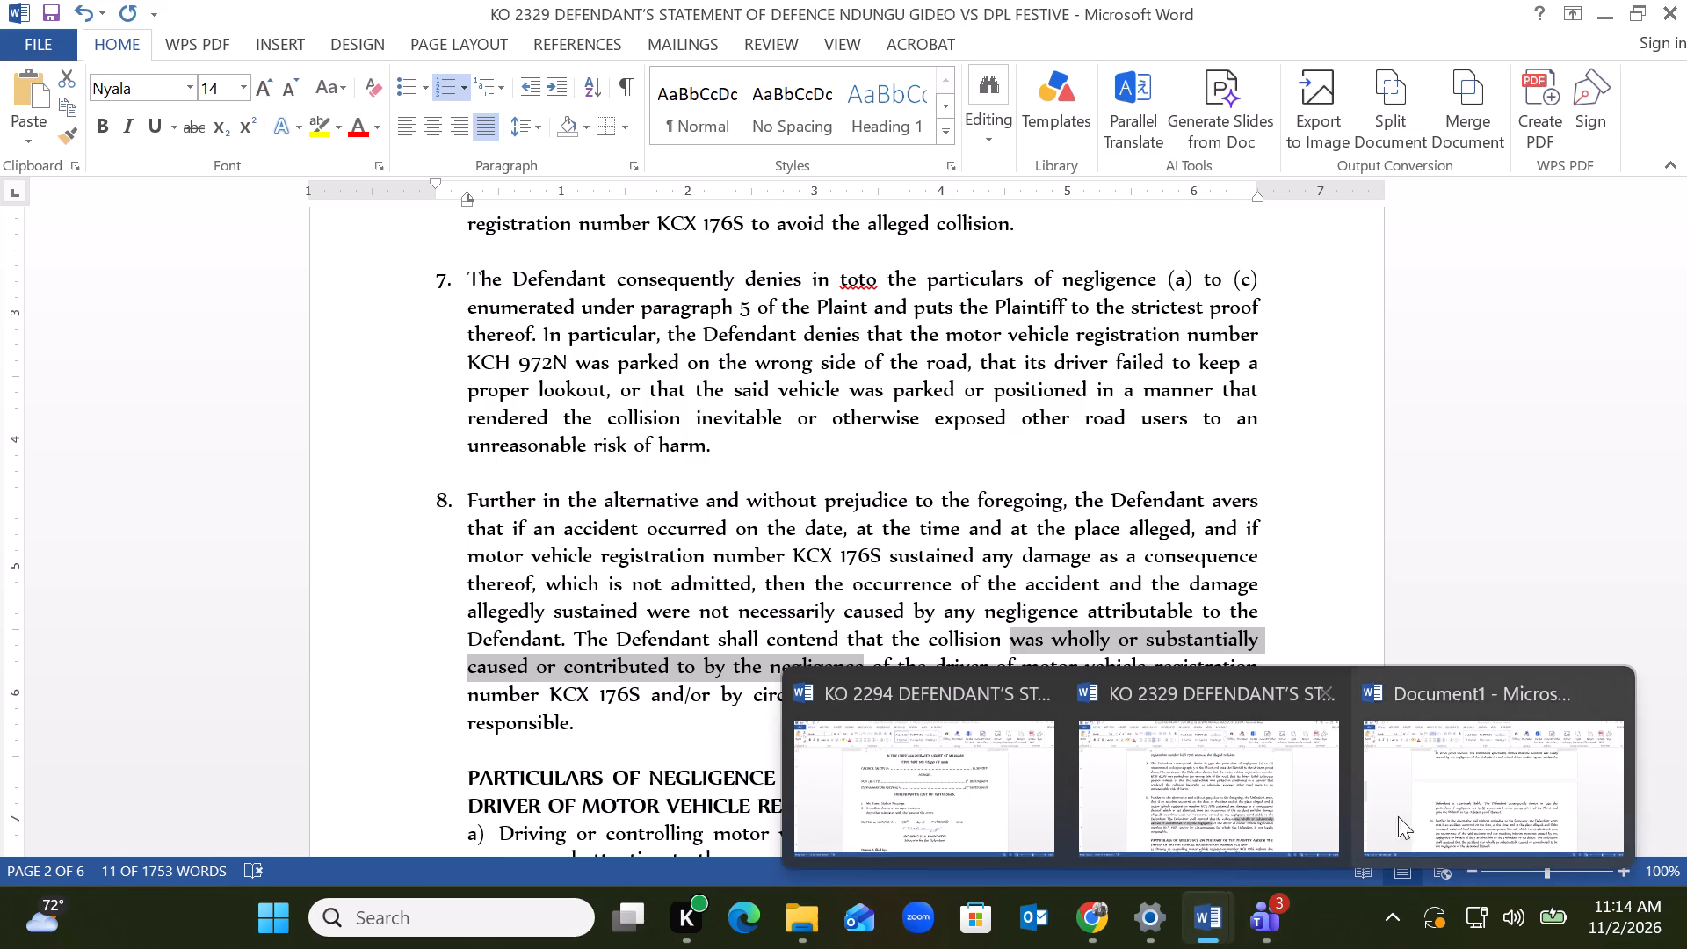
click(1409, 809)
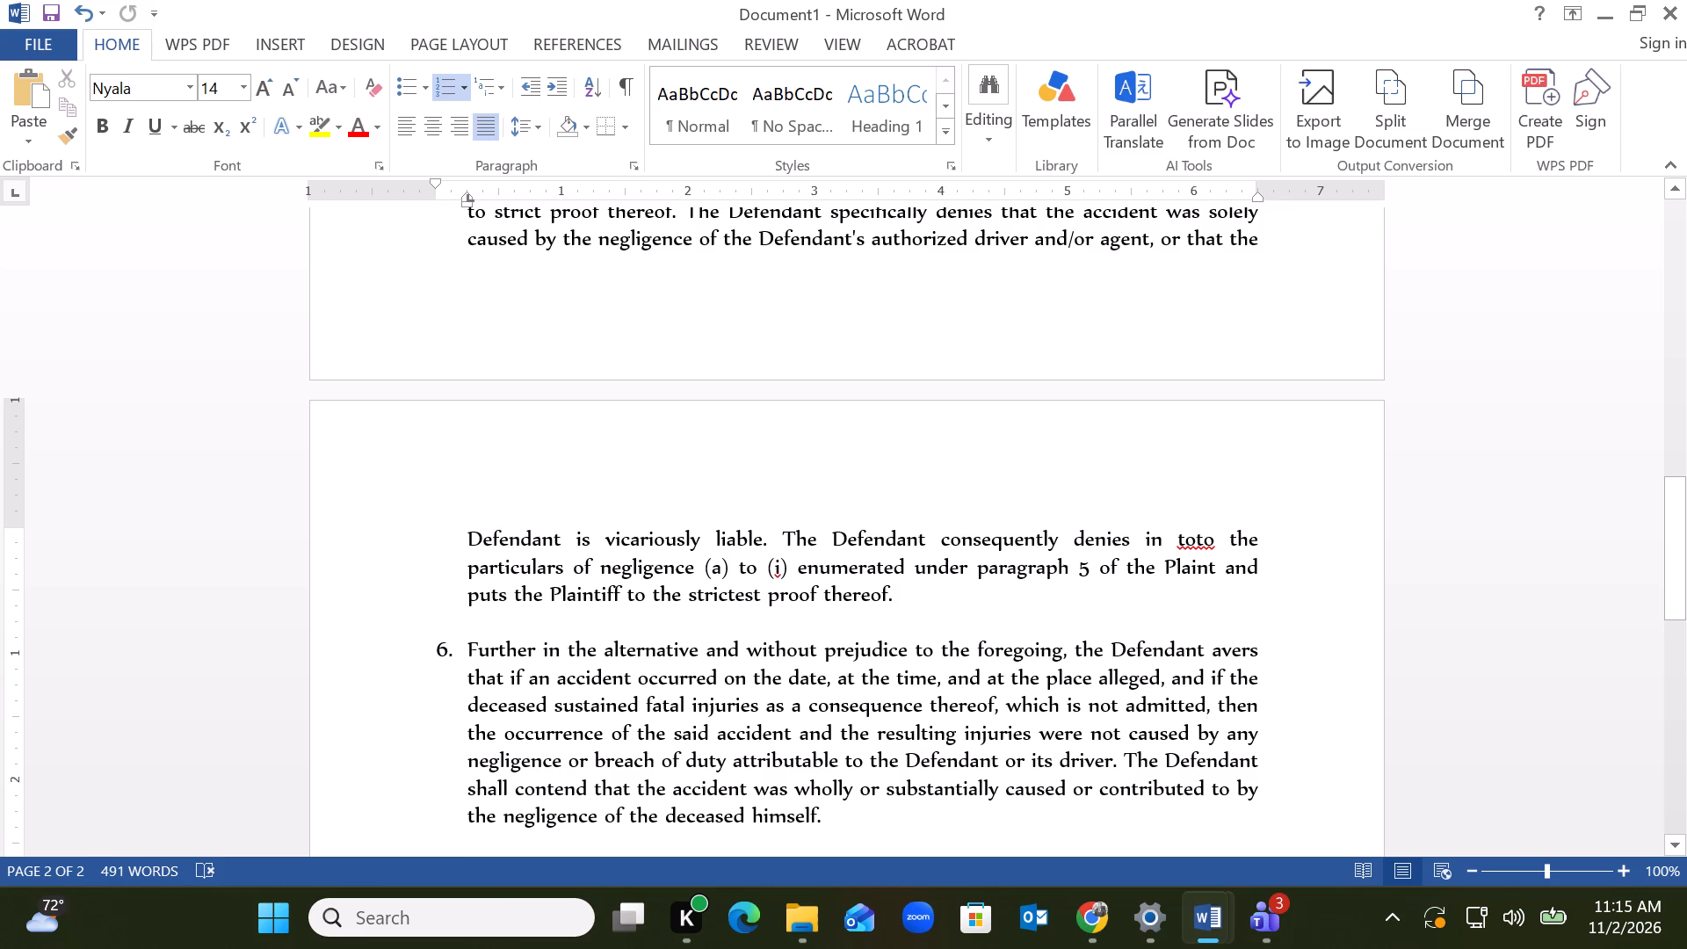
click(839, 821)
key(Return)
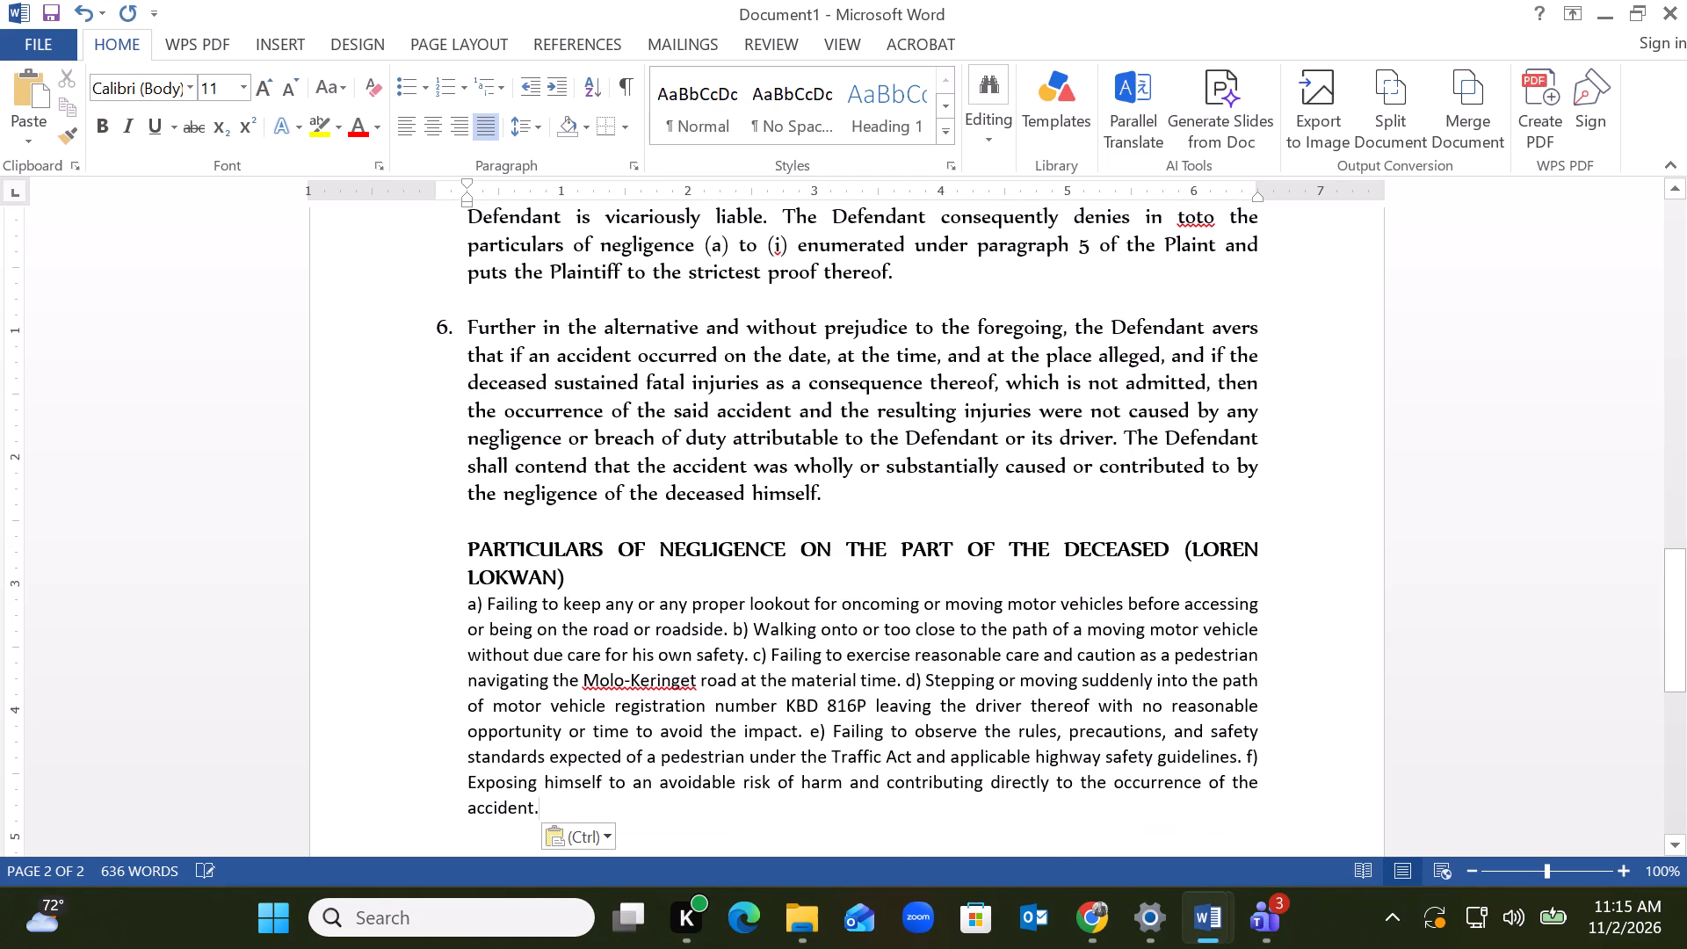
click(580, 841)
click(603, 768)
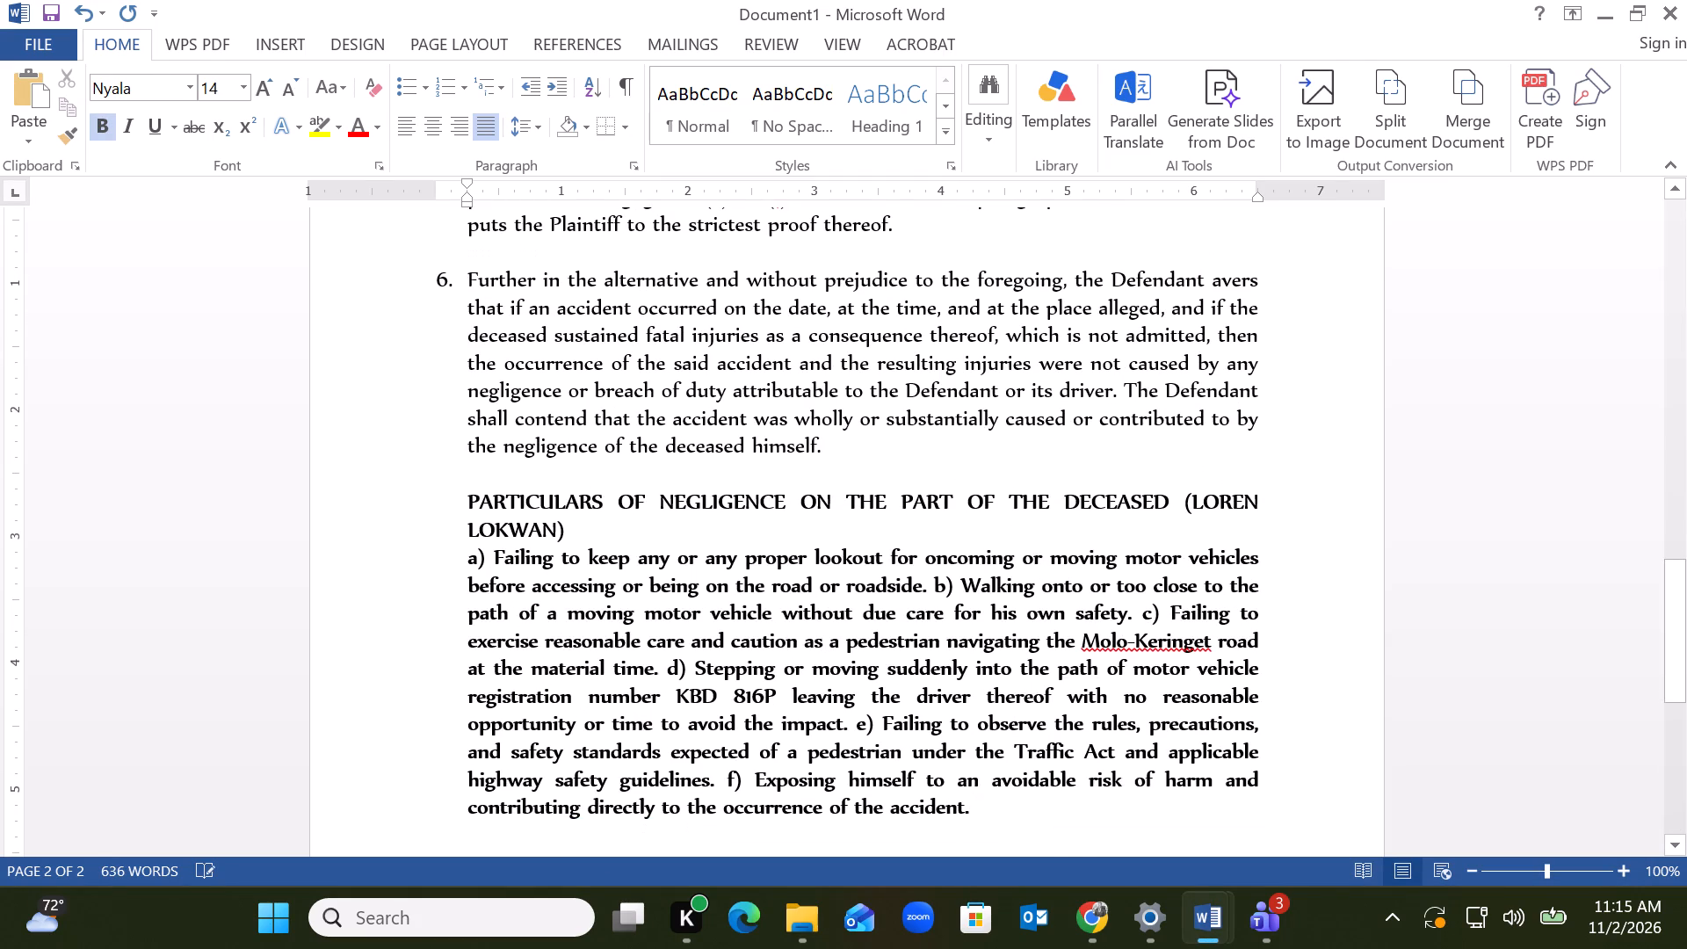
Remove the bold formatting from particulars a) to f), leaving the heading bold.
drag(982, 808, 807, 743)
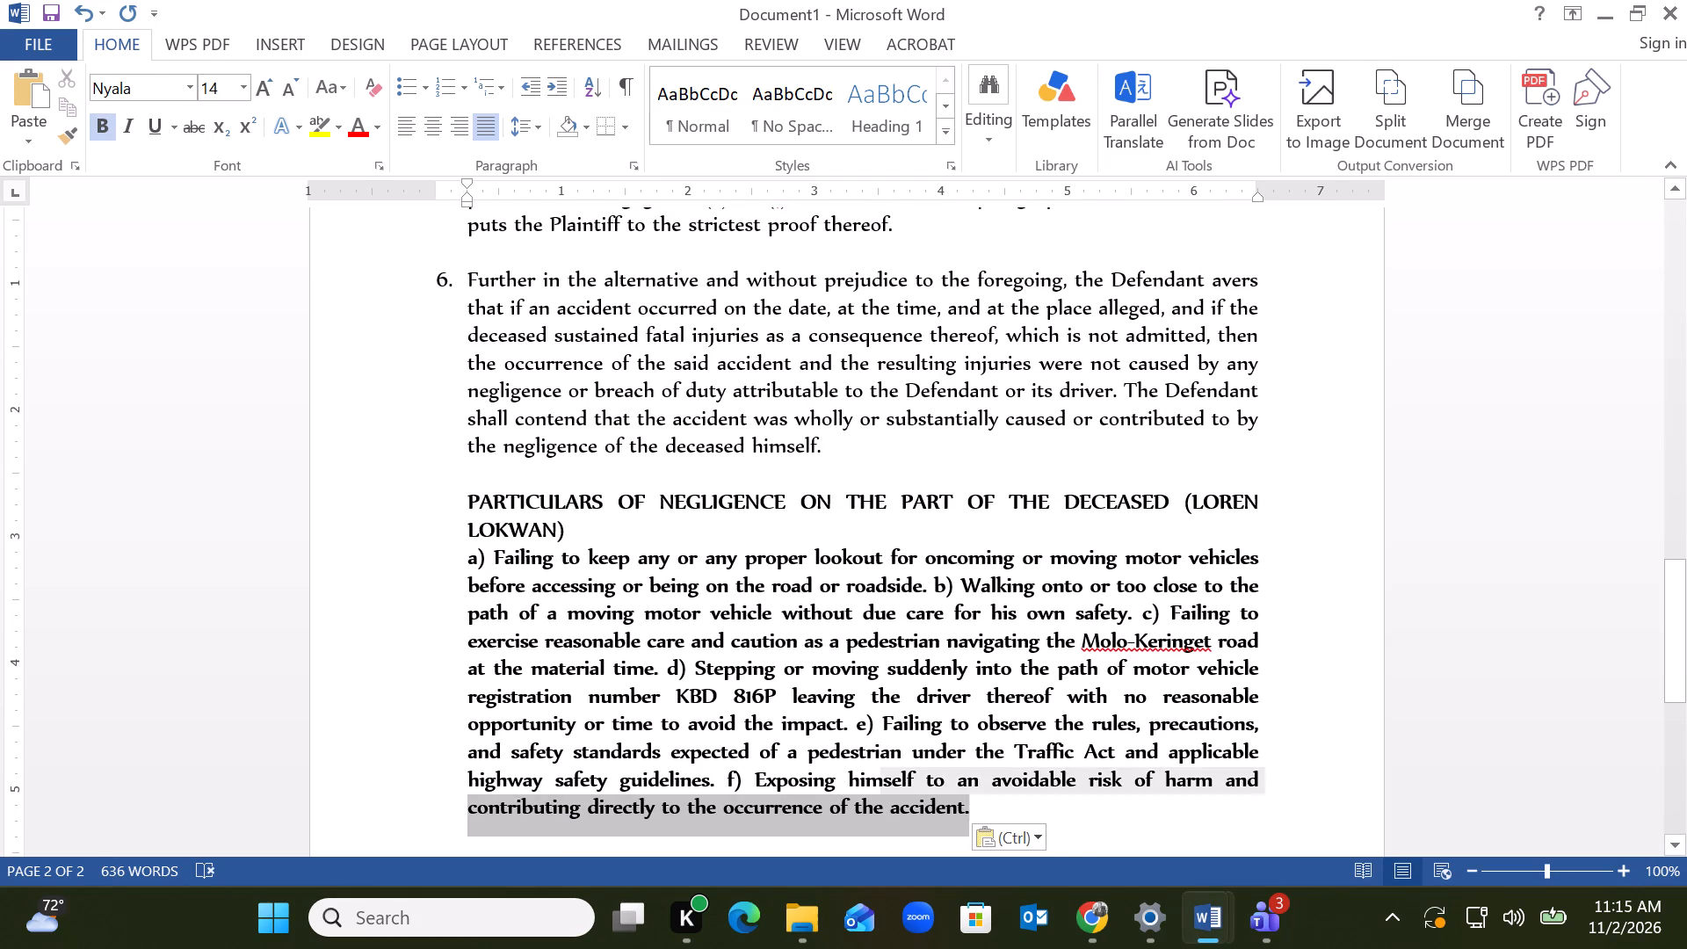
drag(807, 743, 464, 567)
click(476, 526)
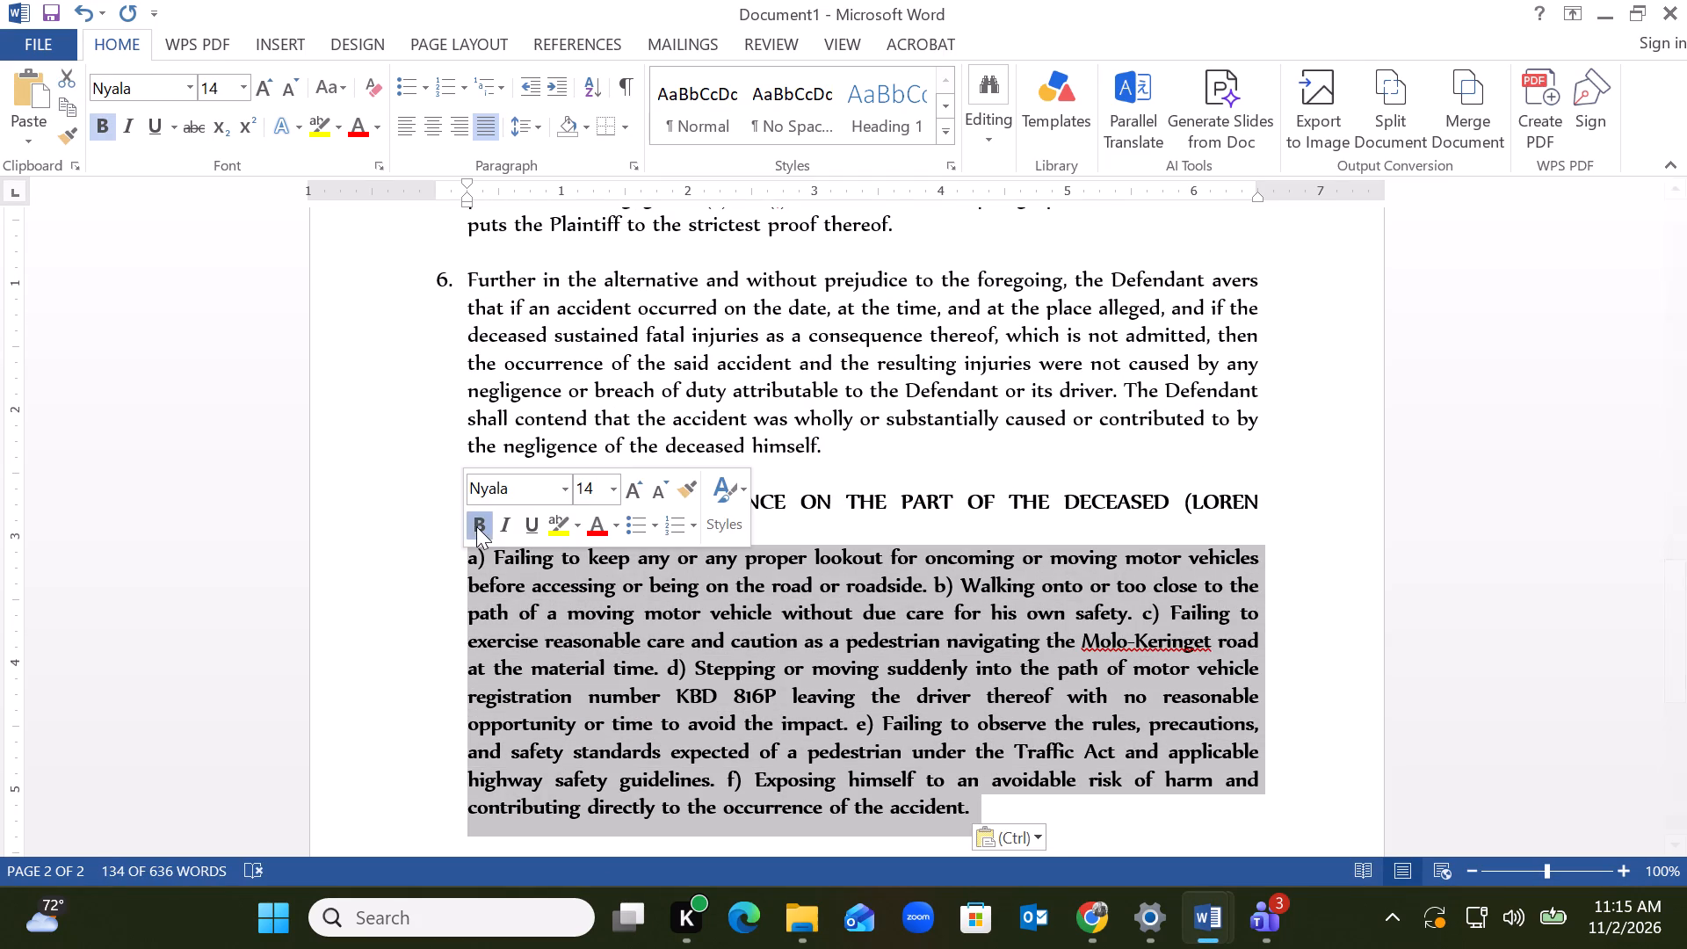
click(775, 692)
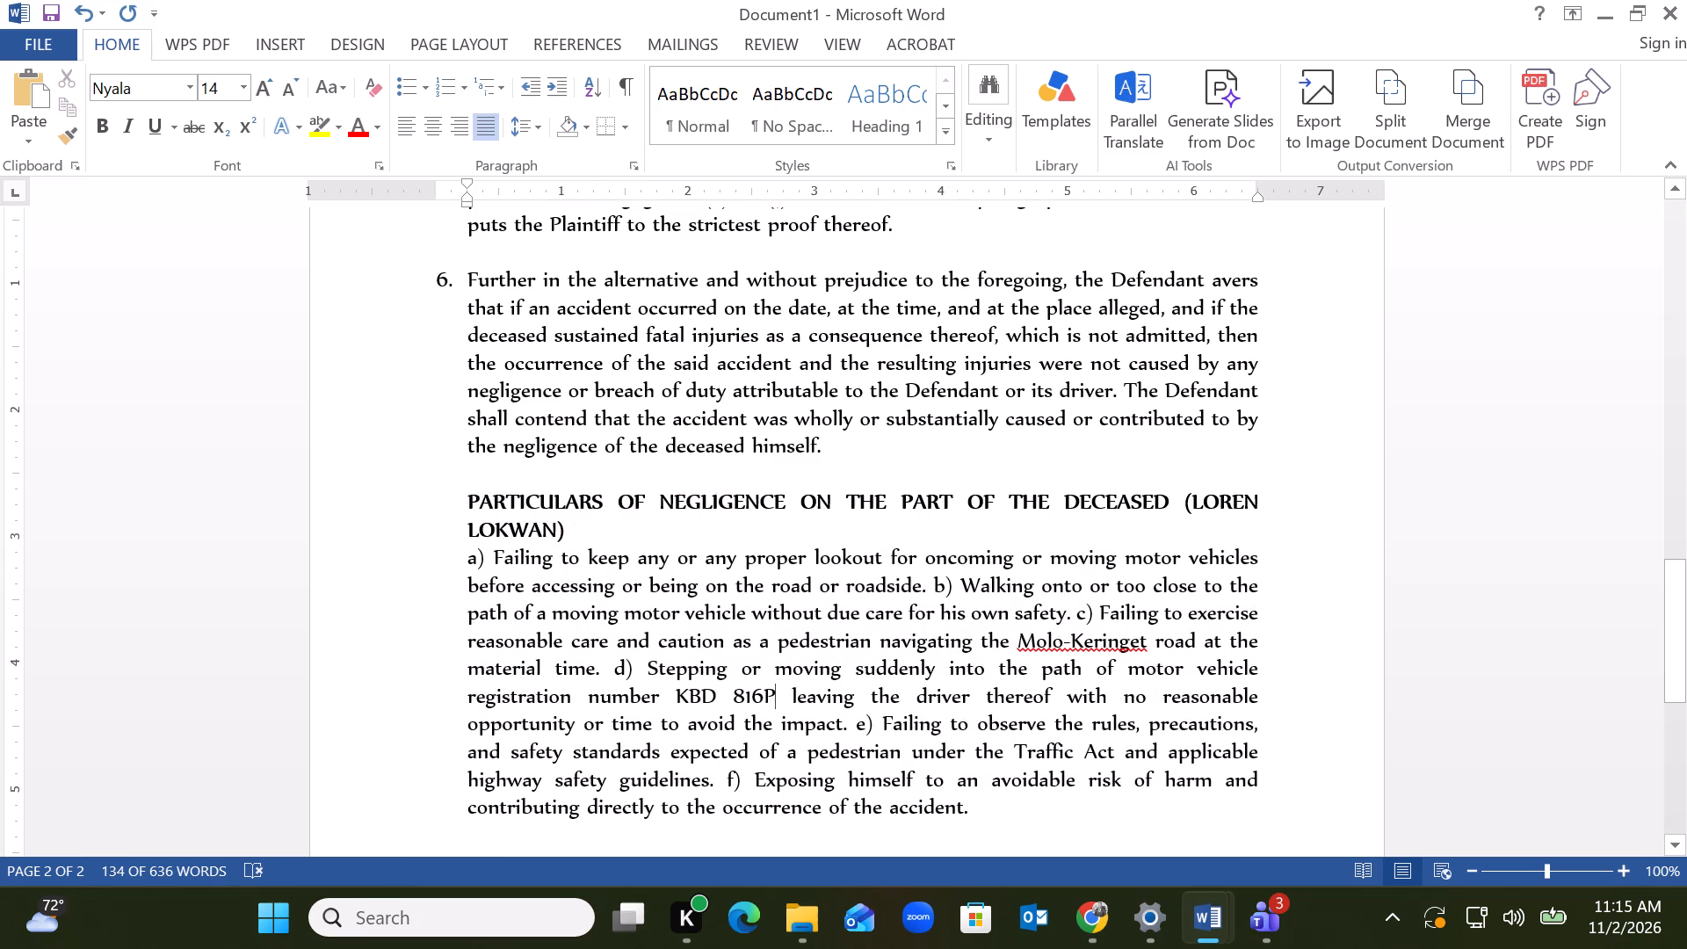
Split the pasted particulars so that items b), c), d), e) and f) each begin on their own line.
click(935, 591)
key(Return)
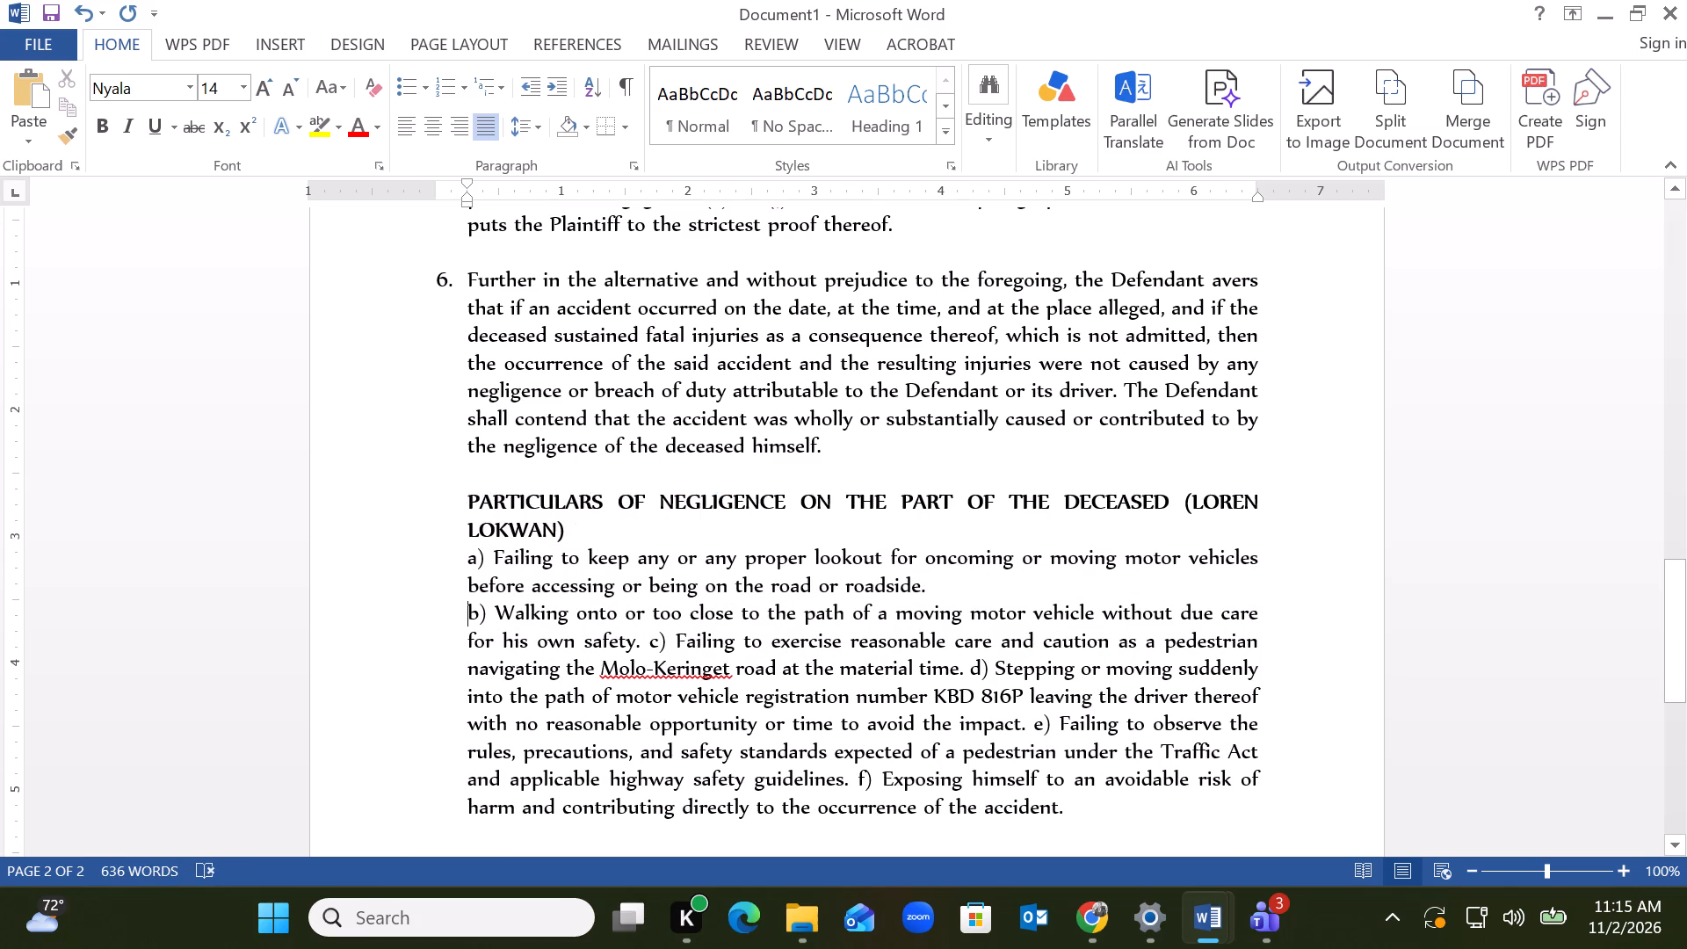
click(648, 650)
key(Return)
click(797, 704)
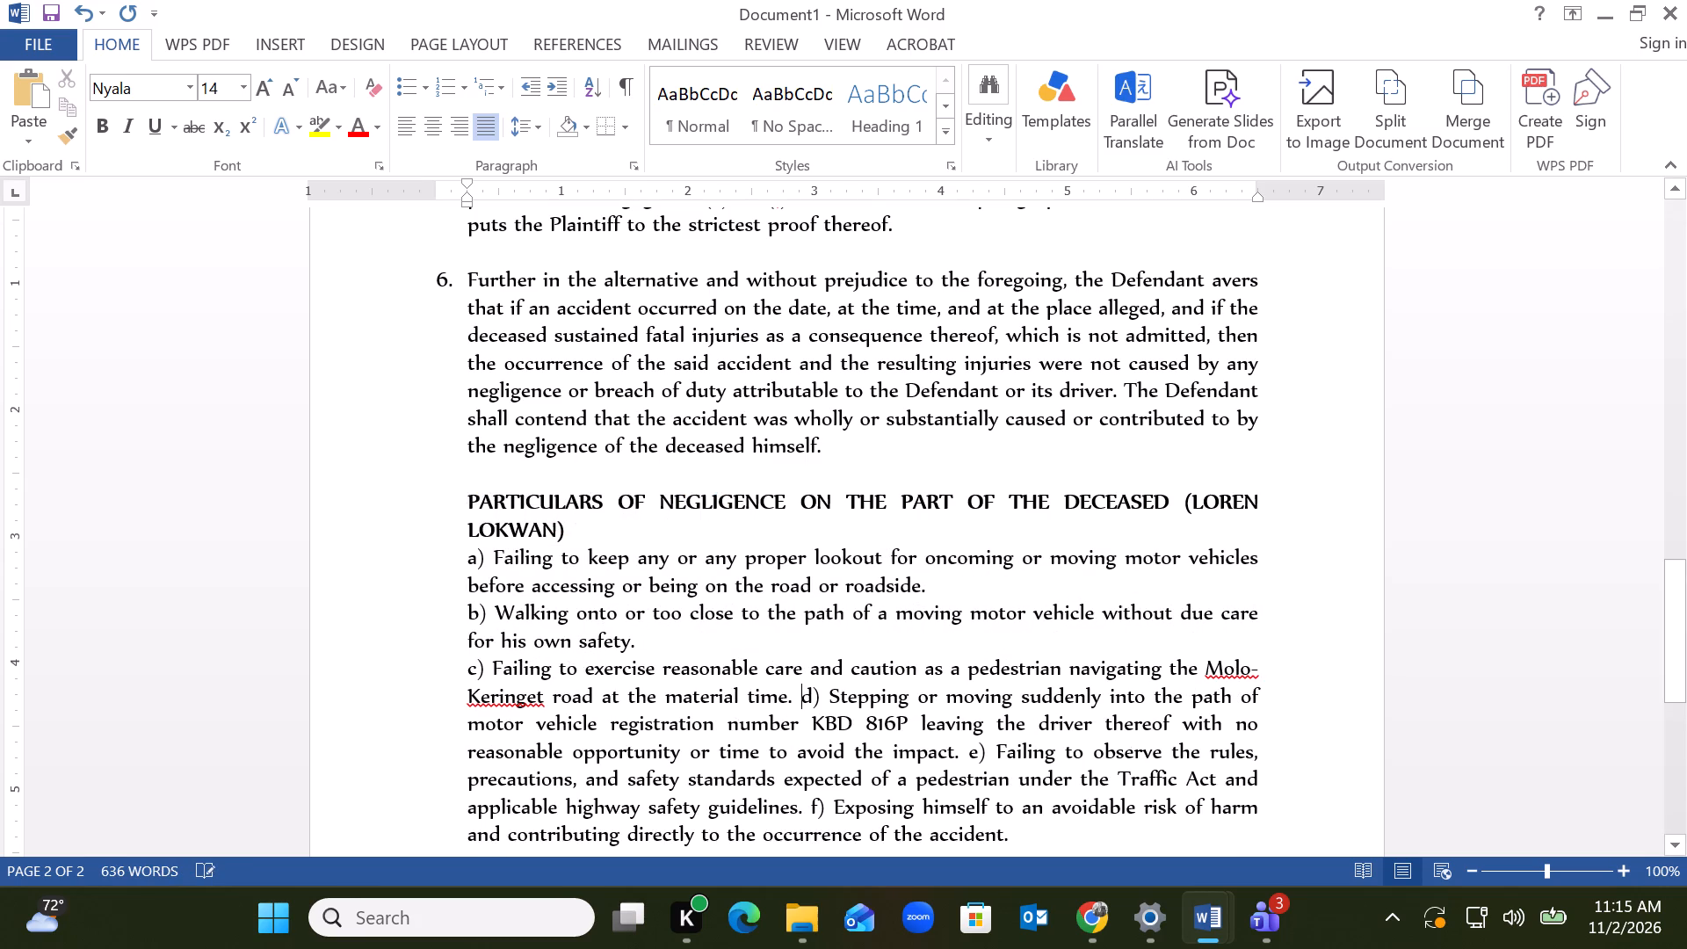
key(Return)
click(575, 777)
key(Return)
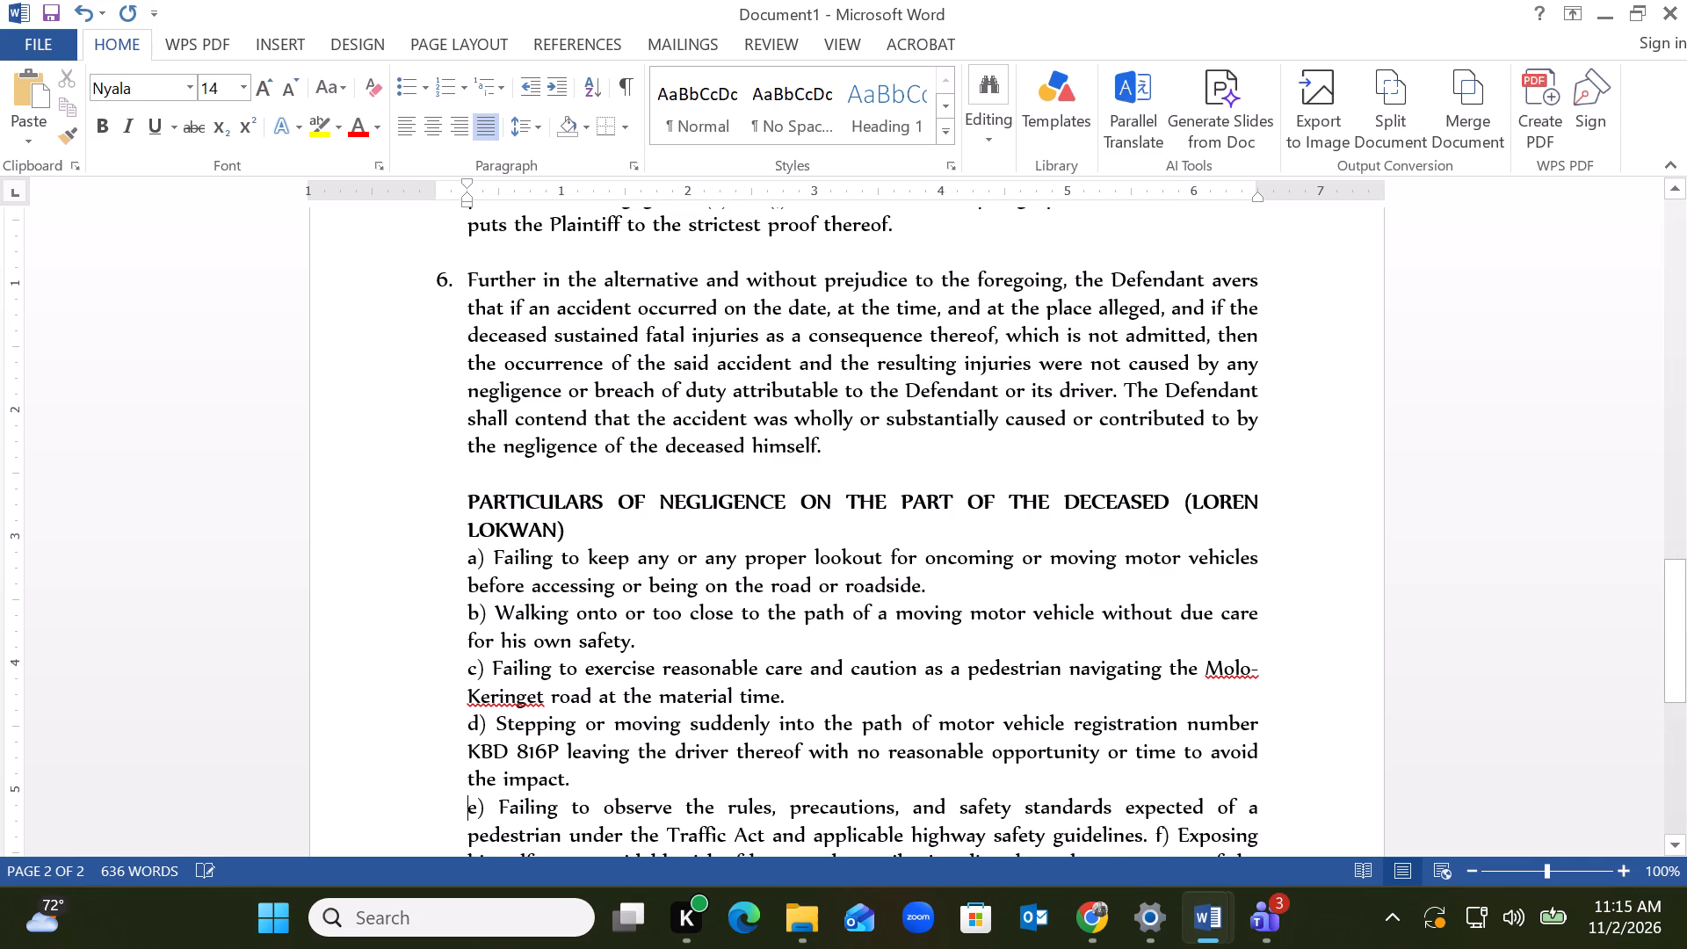
scroll(663, 716, down, 2)
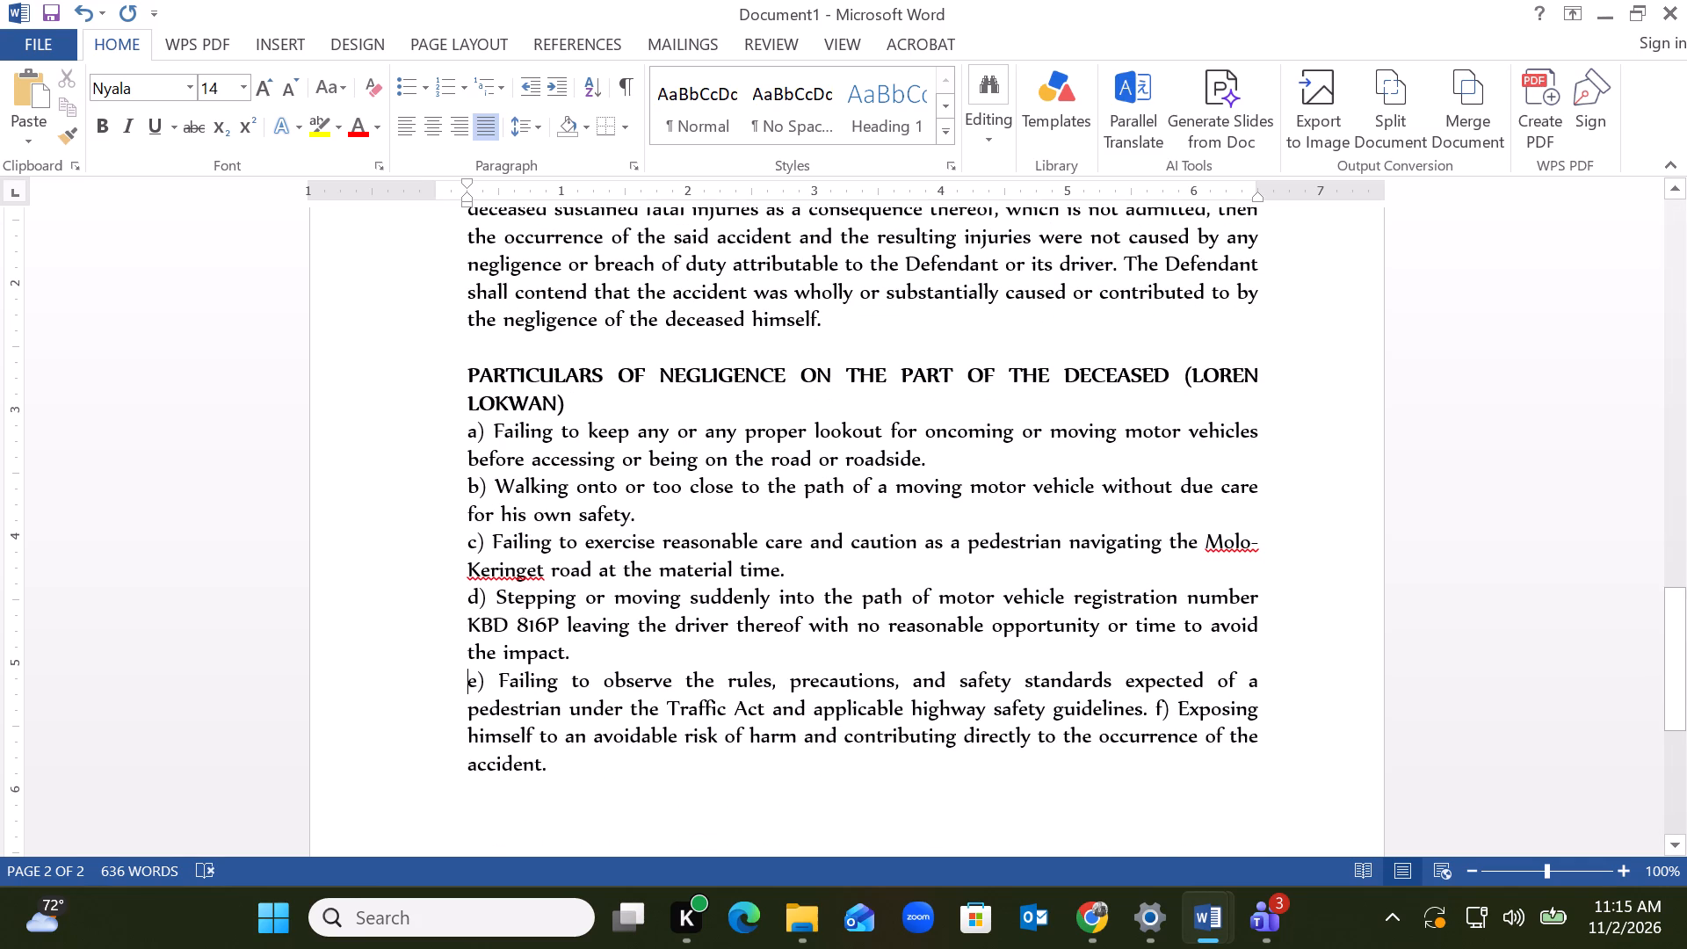
click(1159, 710)
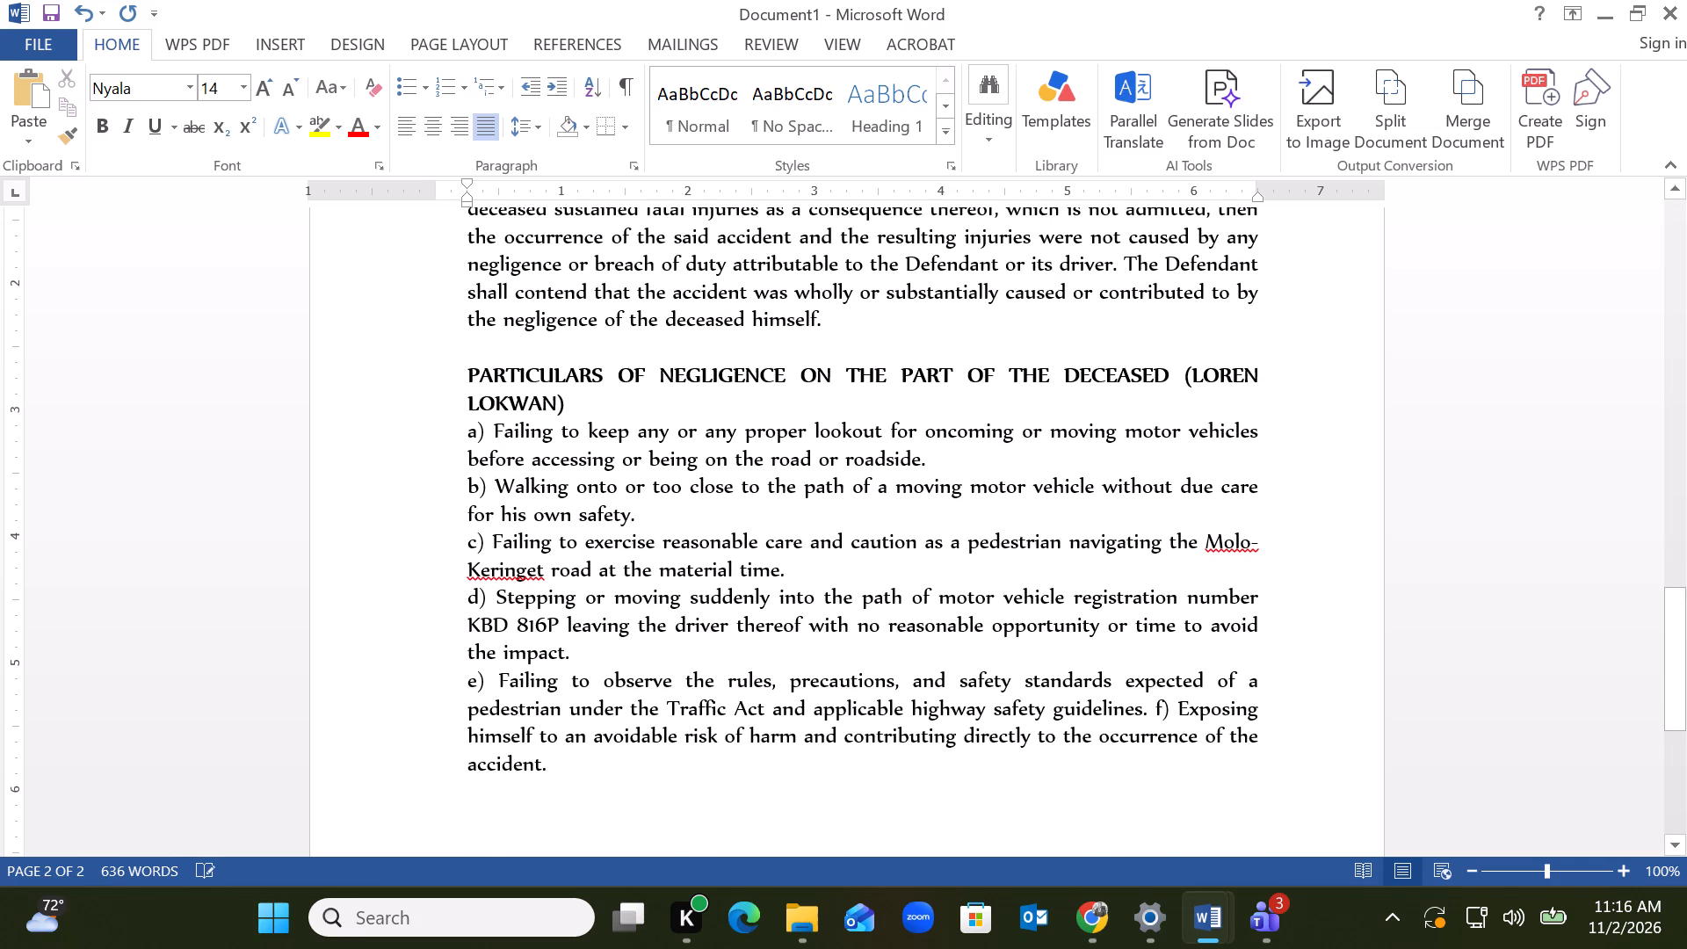
click(1153, 709)
key(Return)
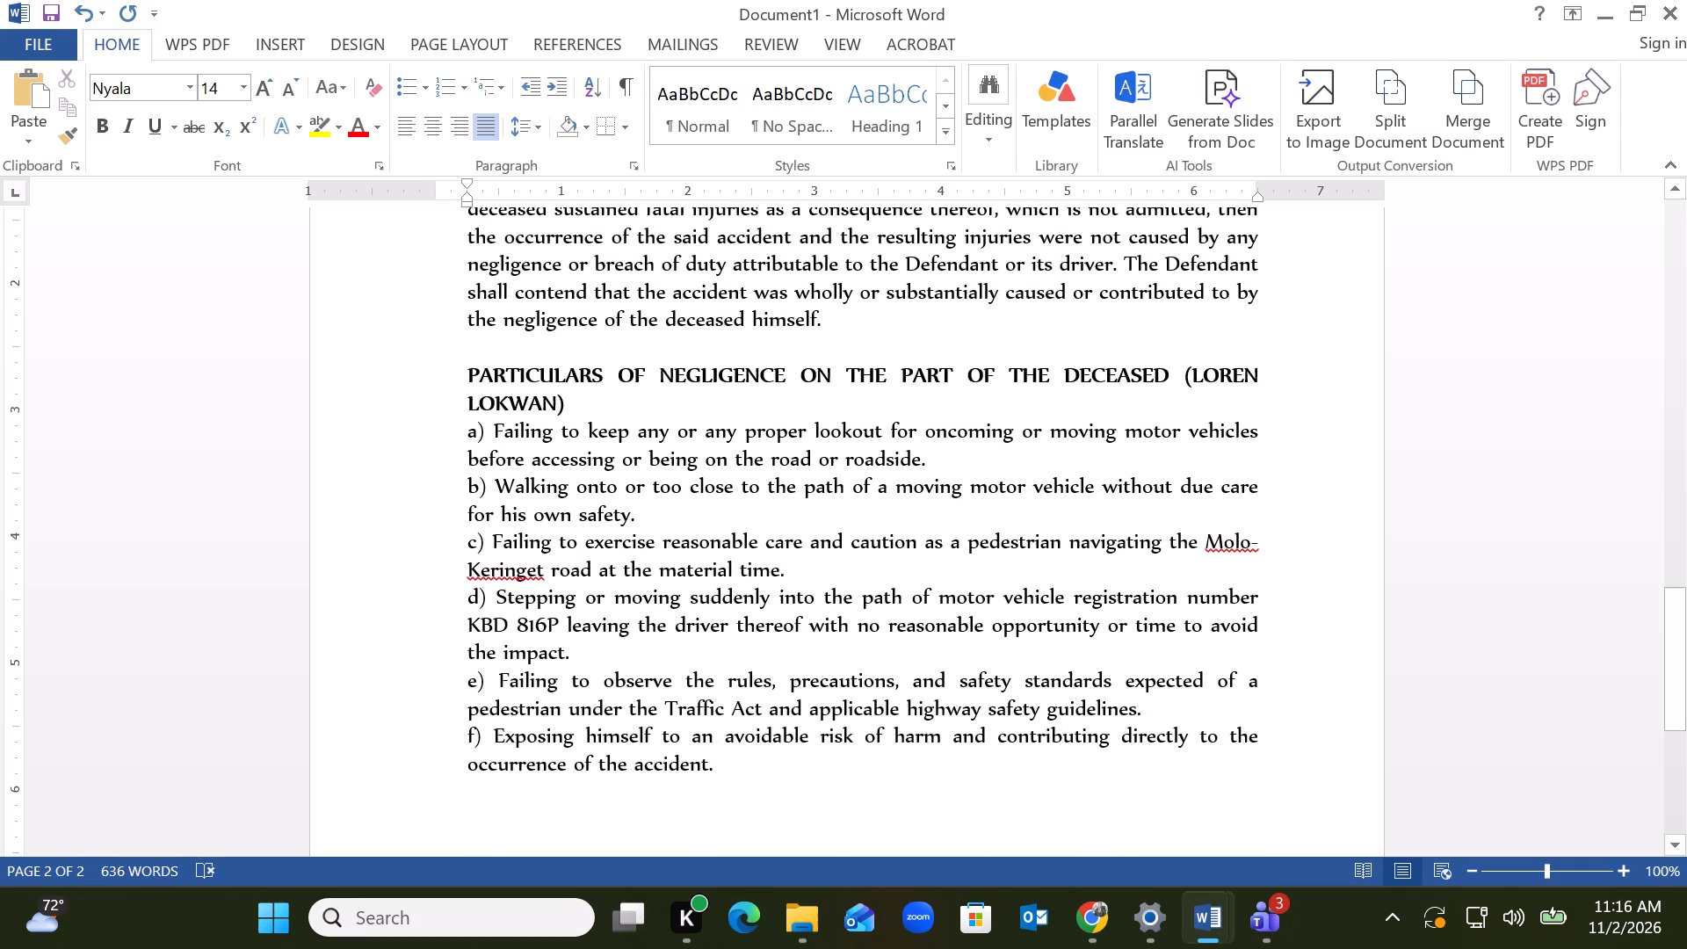
Set the particulars heading and items a) to f) to single line spacing, allowing space between paragraphs of the same style.
drag(483, 403, 568, 767)
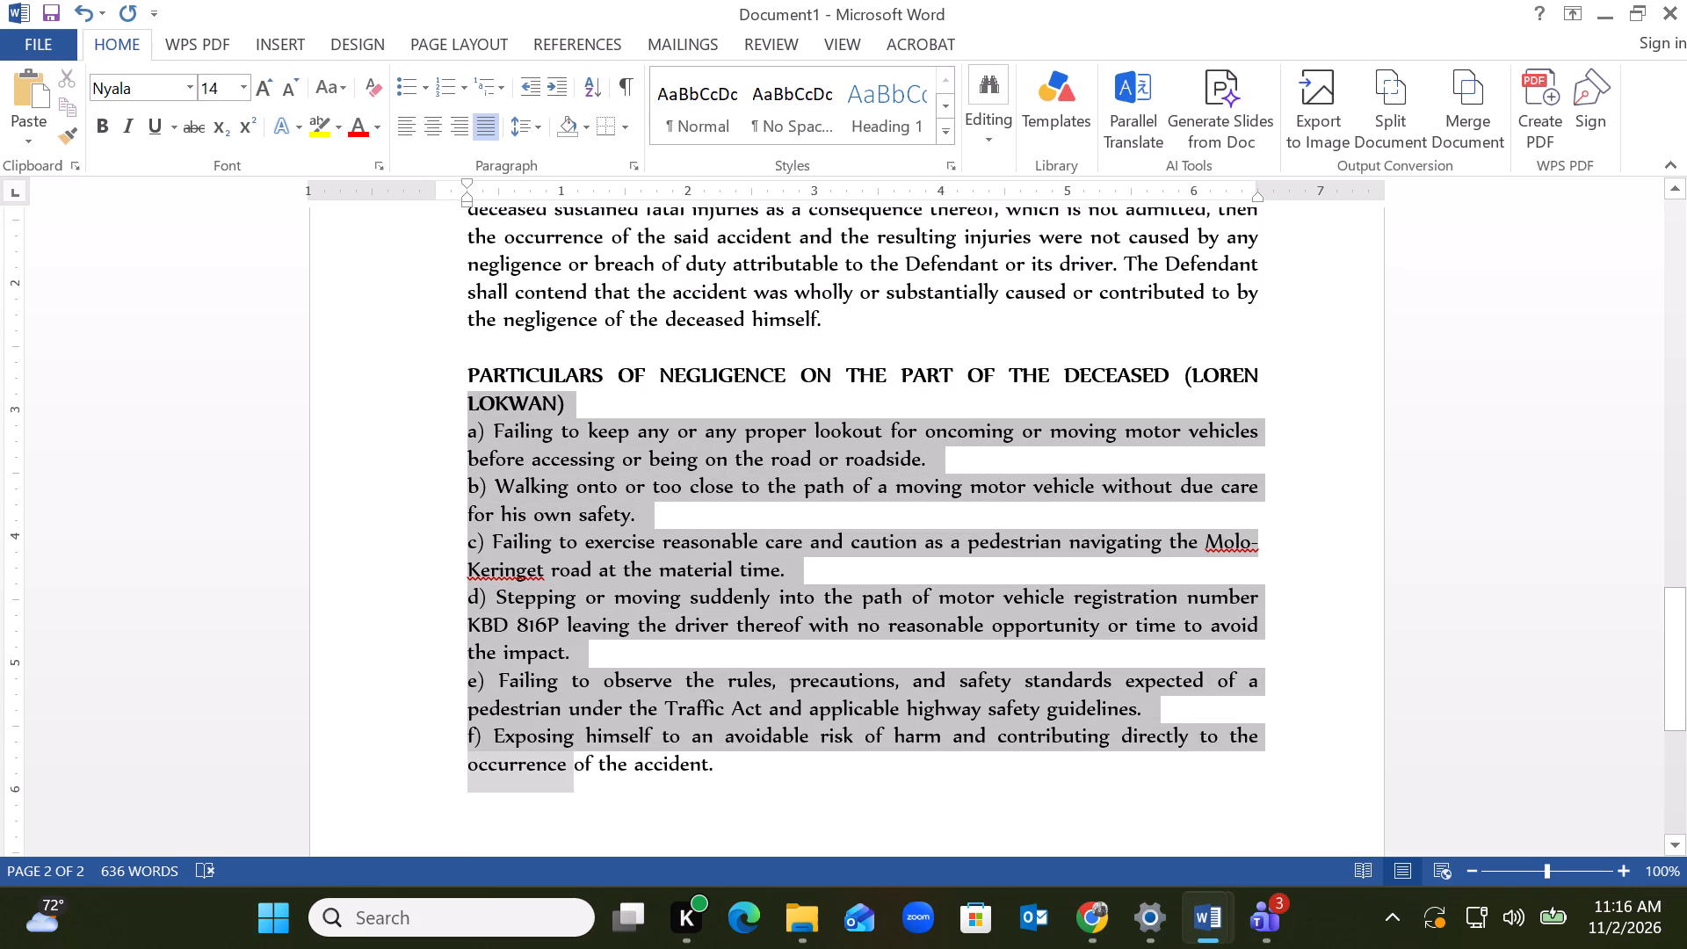
click(632, 166)
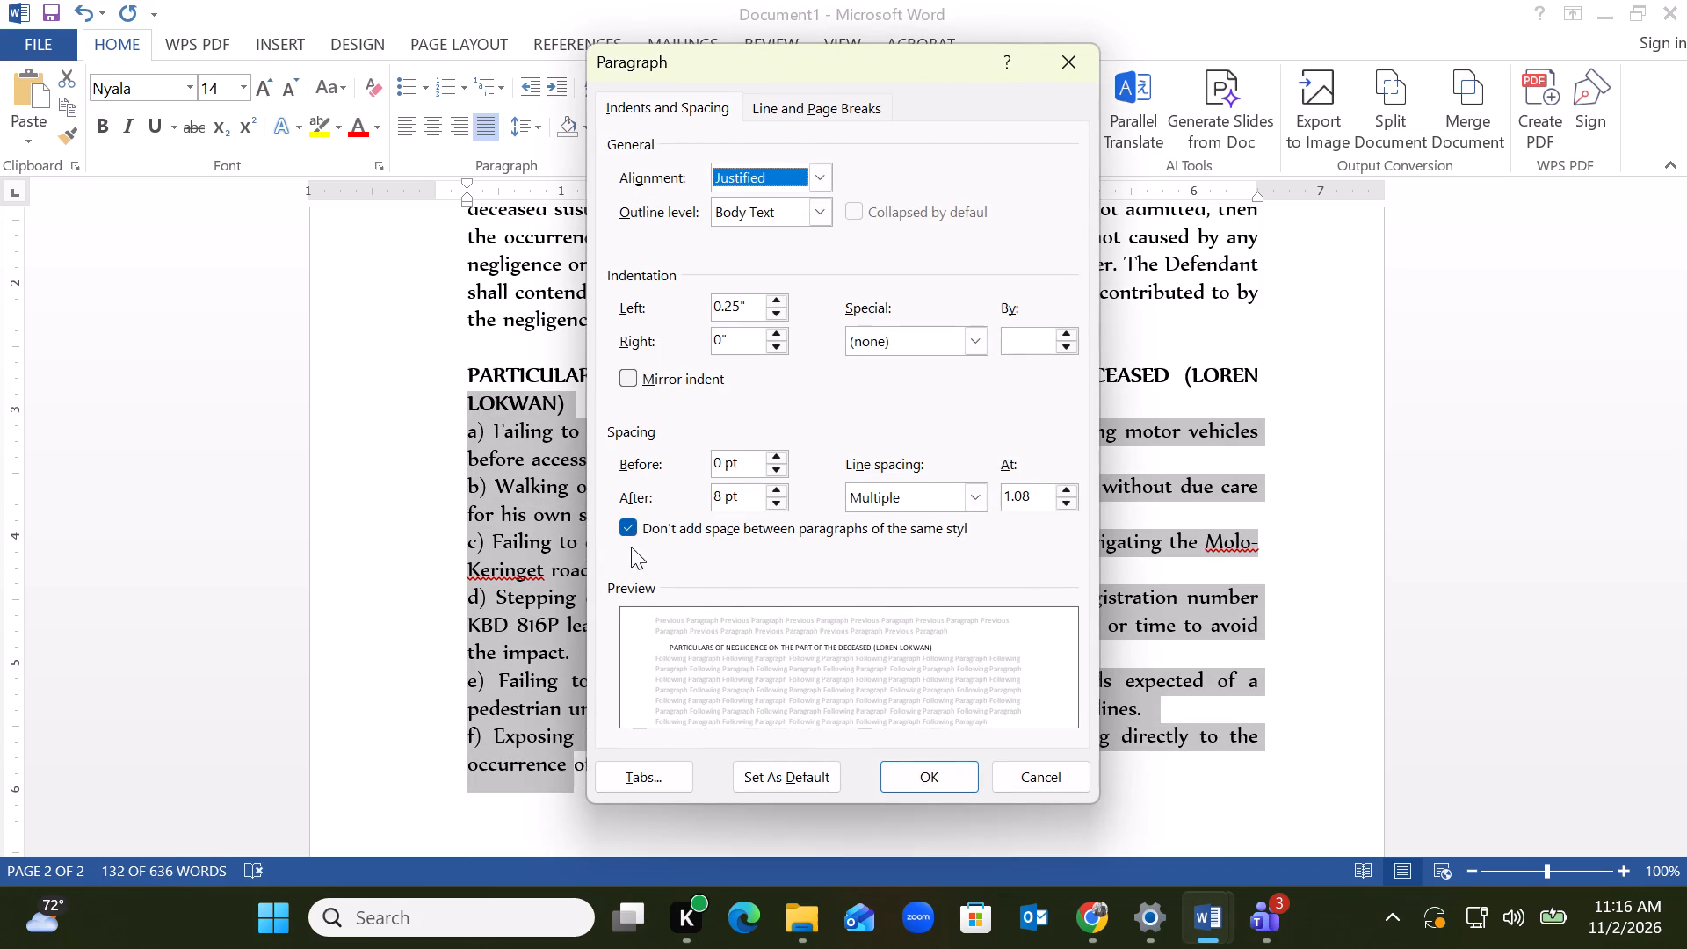
click(628, 534)
click(877, 479)
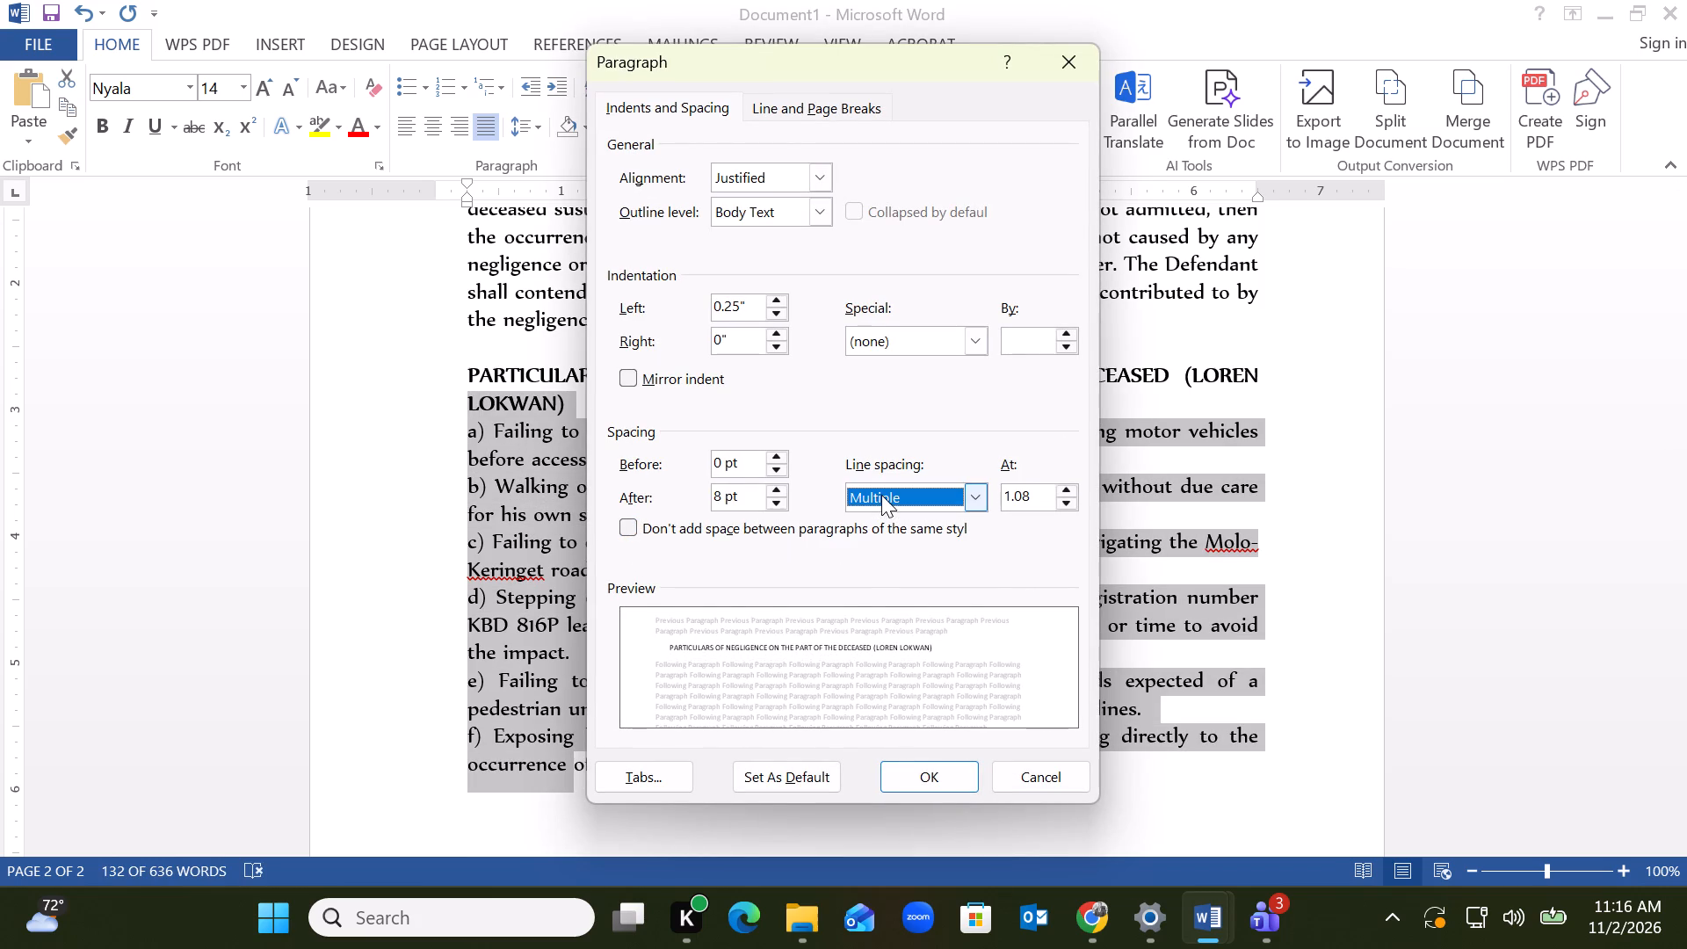
click(880, 495)
click(891, 518)
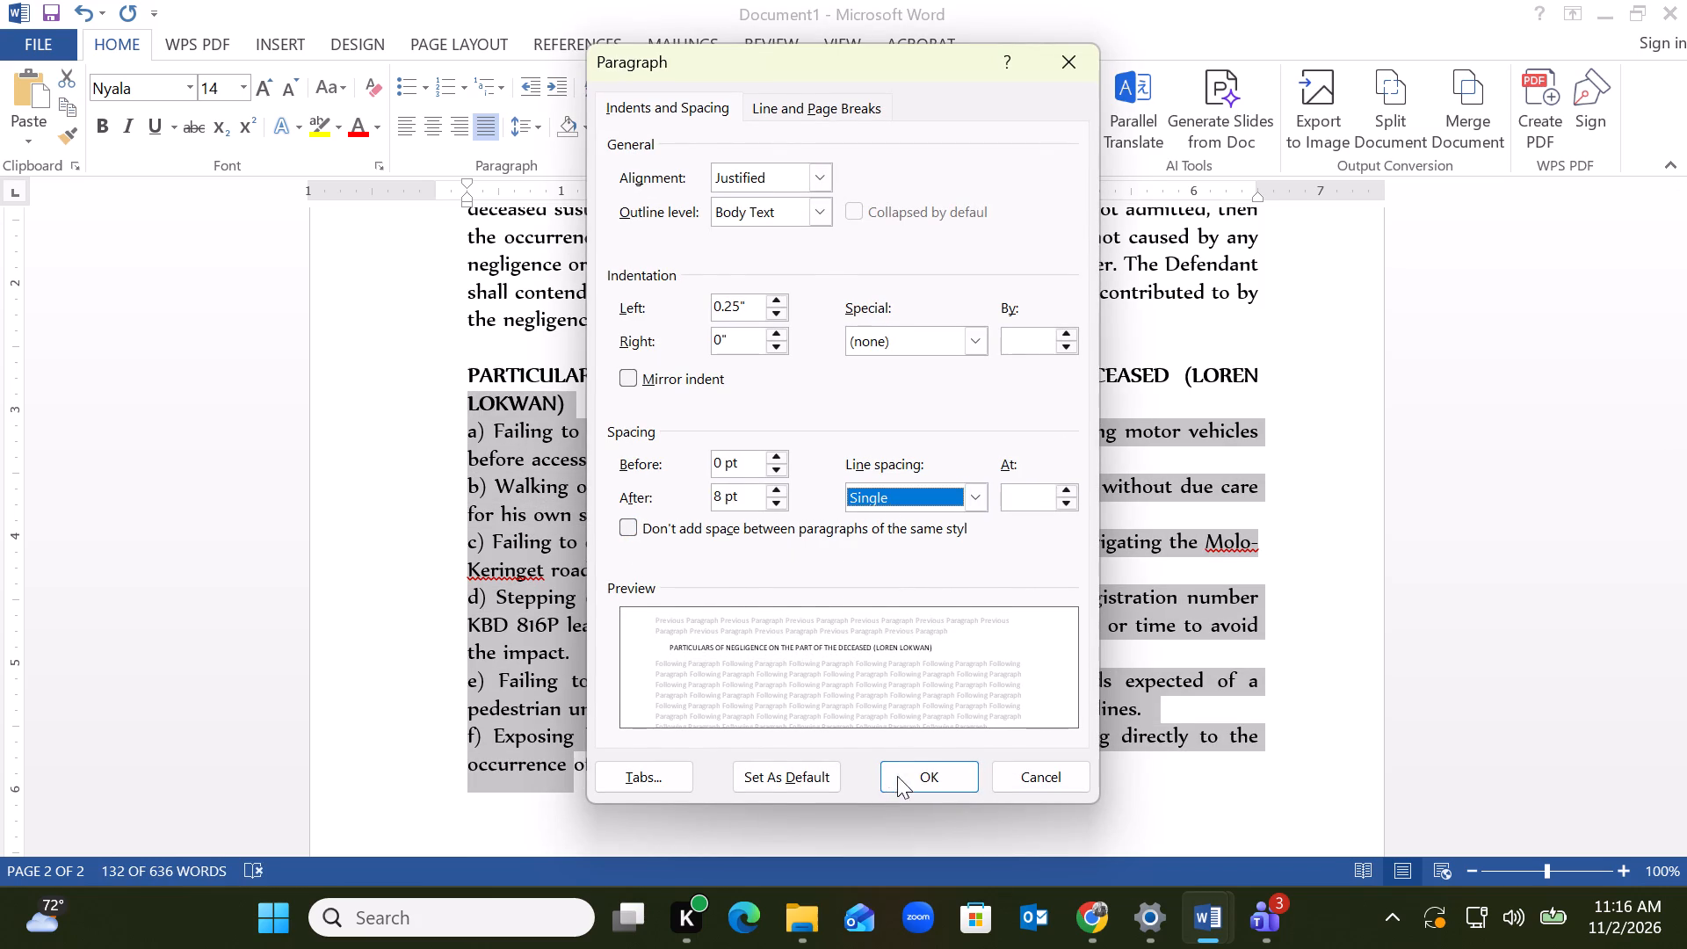
click(897, 776)
click(653, 619)
Convert the six particulars below the negligence heading into an automatic lettered list, replacing their typed letters.
drag(467, 448, 577, 779)
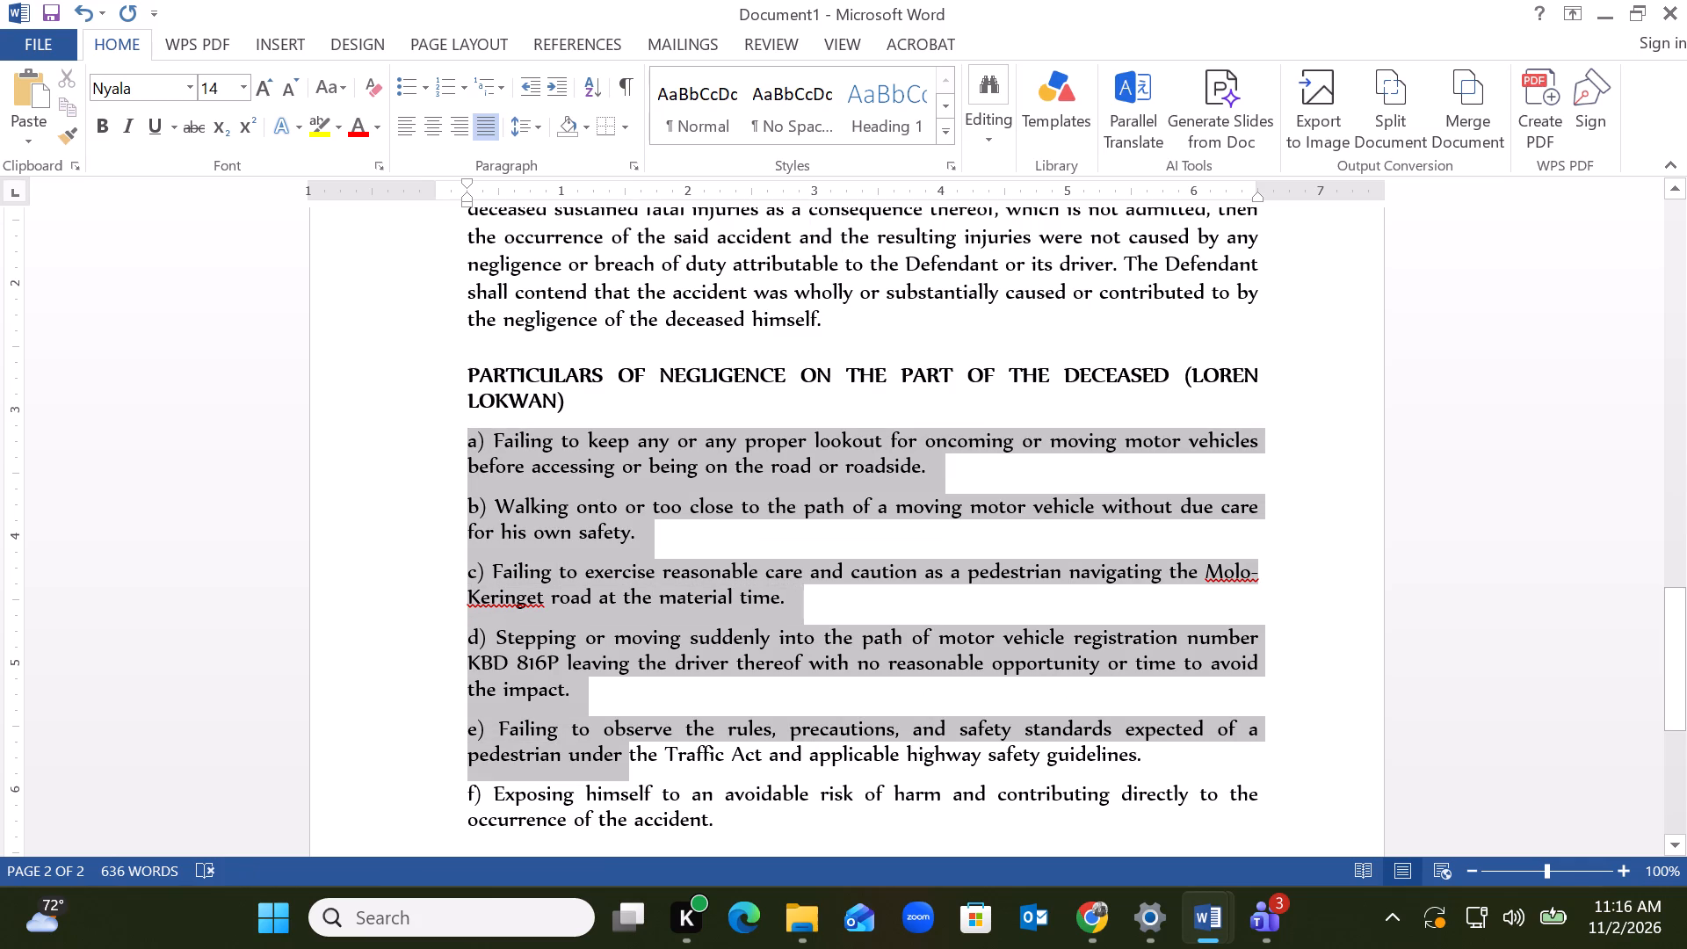
drag(577, 779, 578, 813)
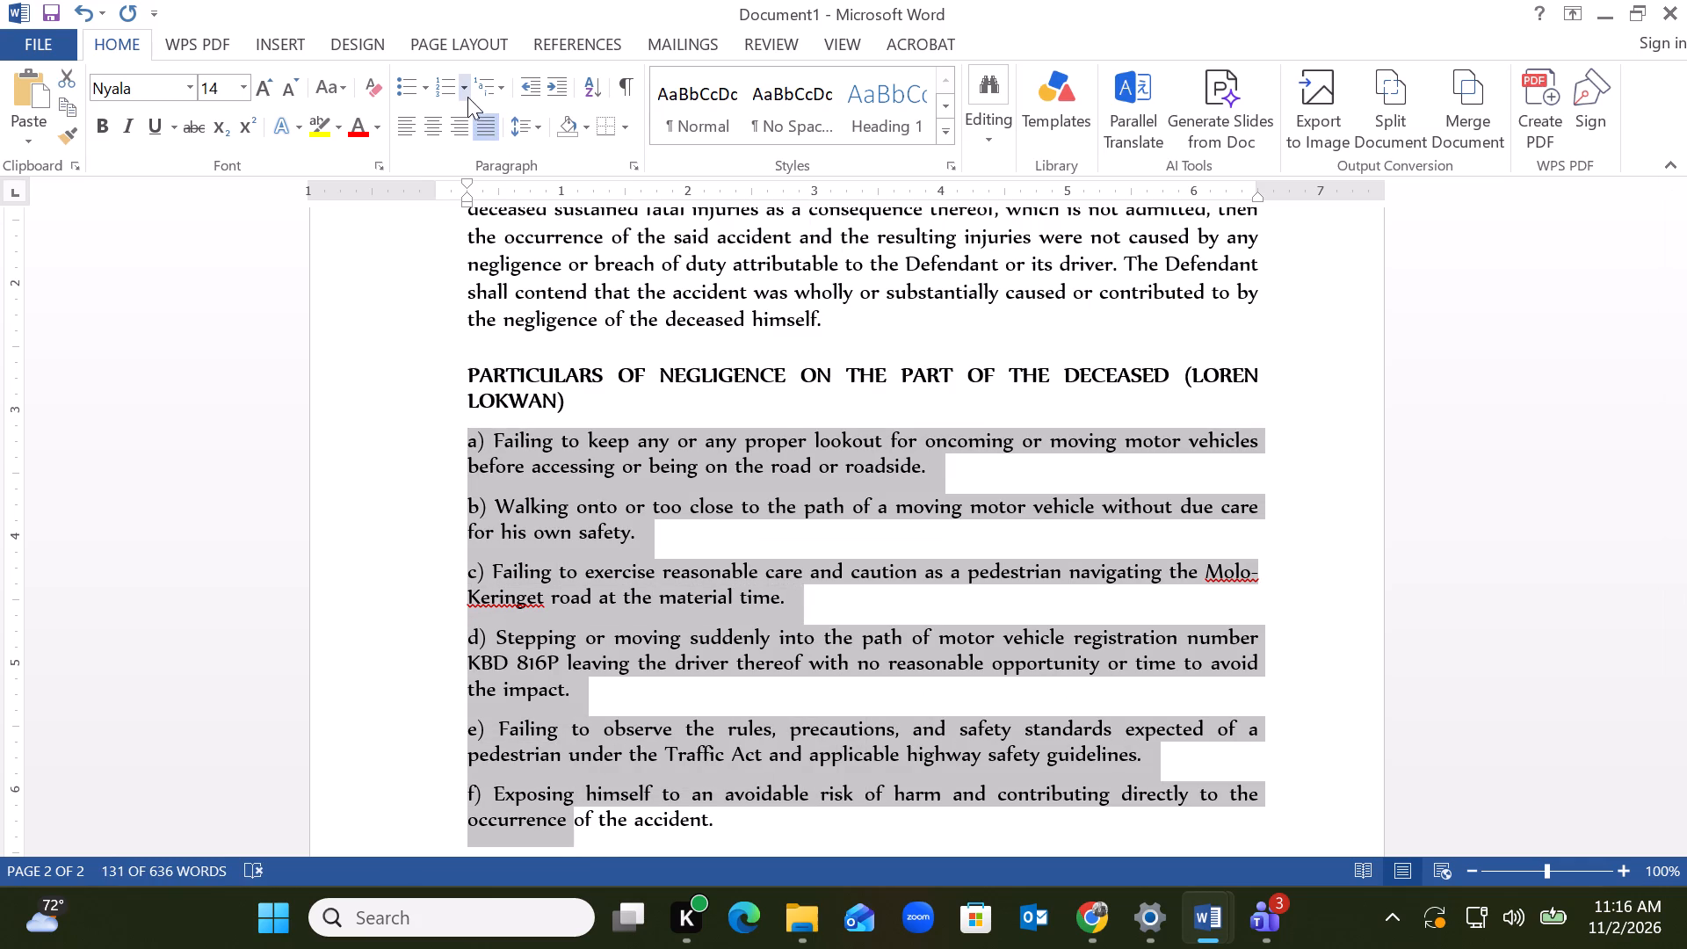
click(467, 94)
click(683, 293)
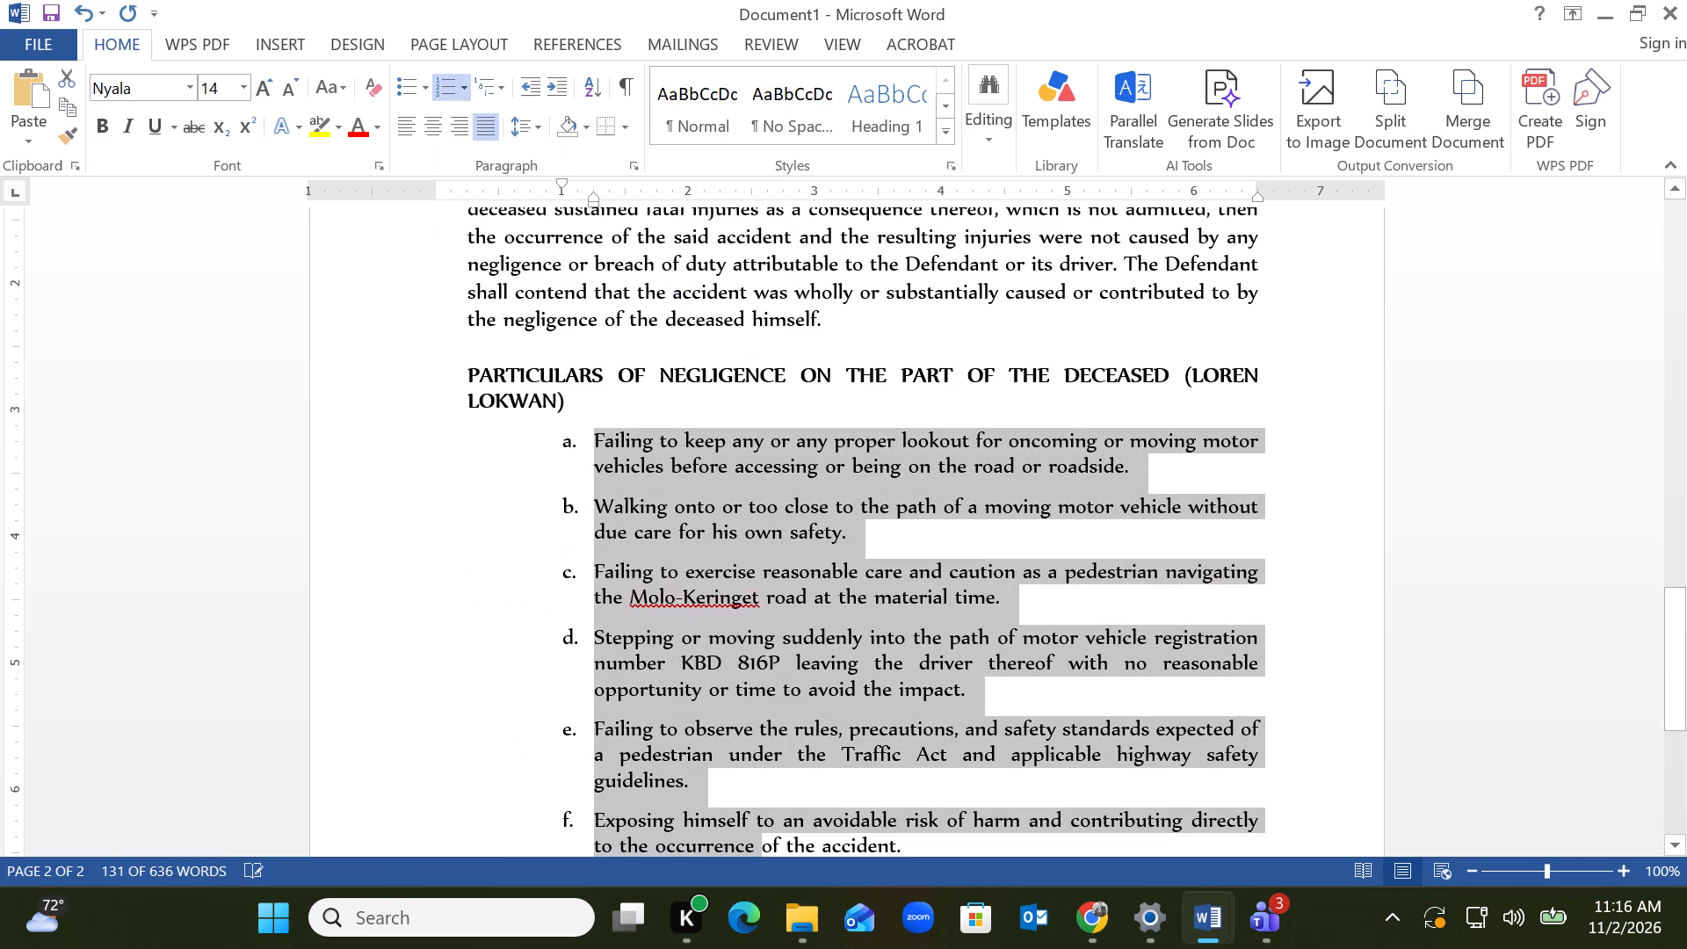
Adjust the list level and indent so the particulars use a) to f) lettering, with the letters flush with the heading's left edge.
triple_click(522, 90)
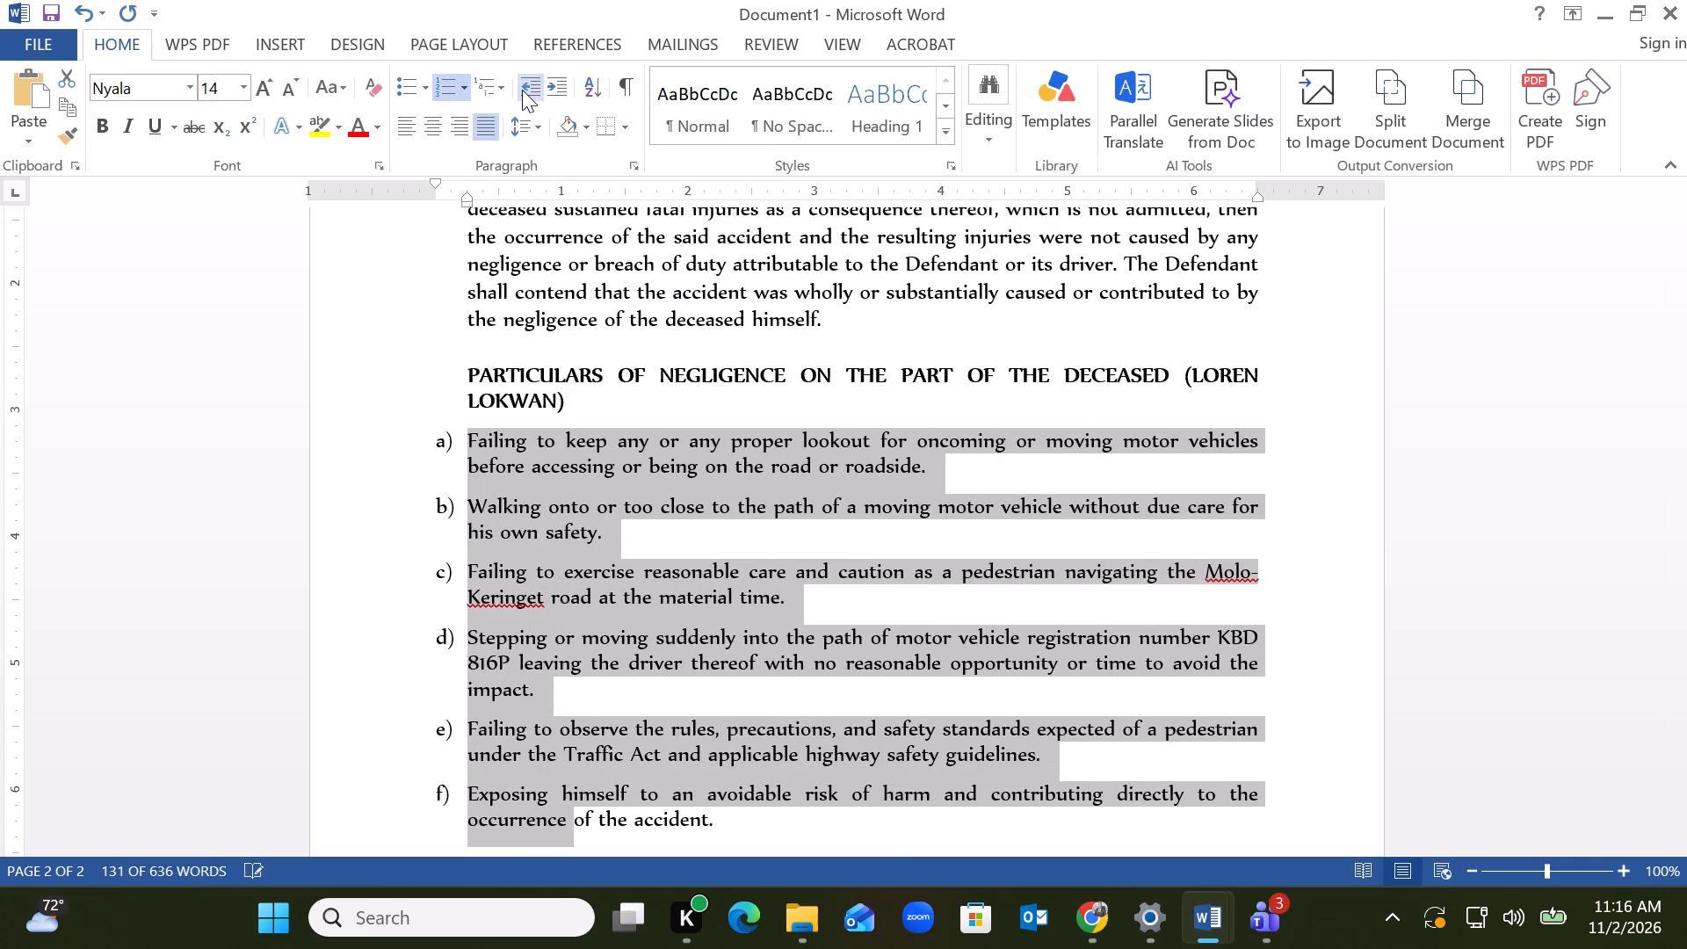
click(522, 90)
click(548, 90)
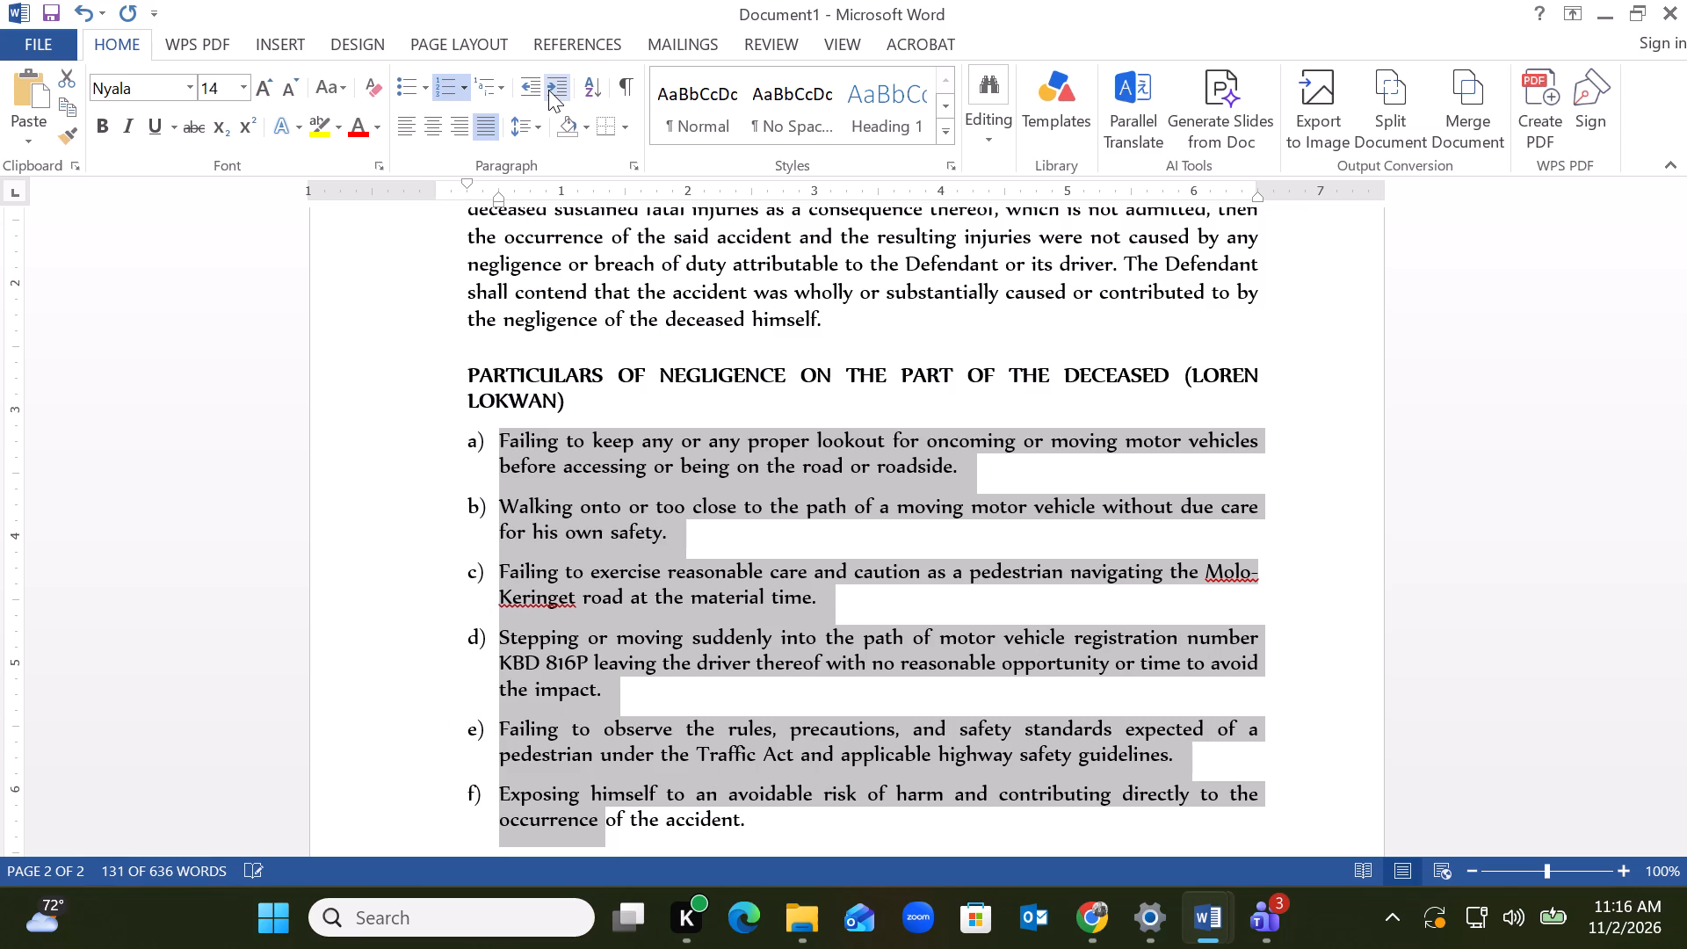
click(548, 539)
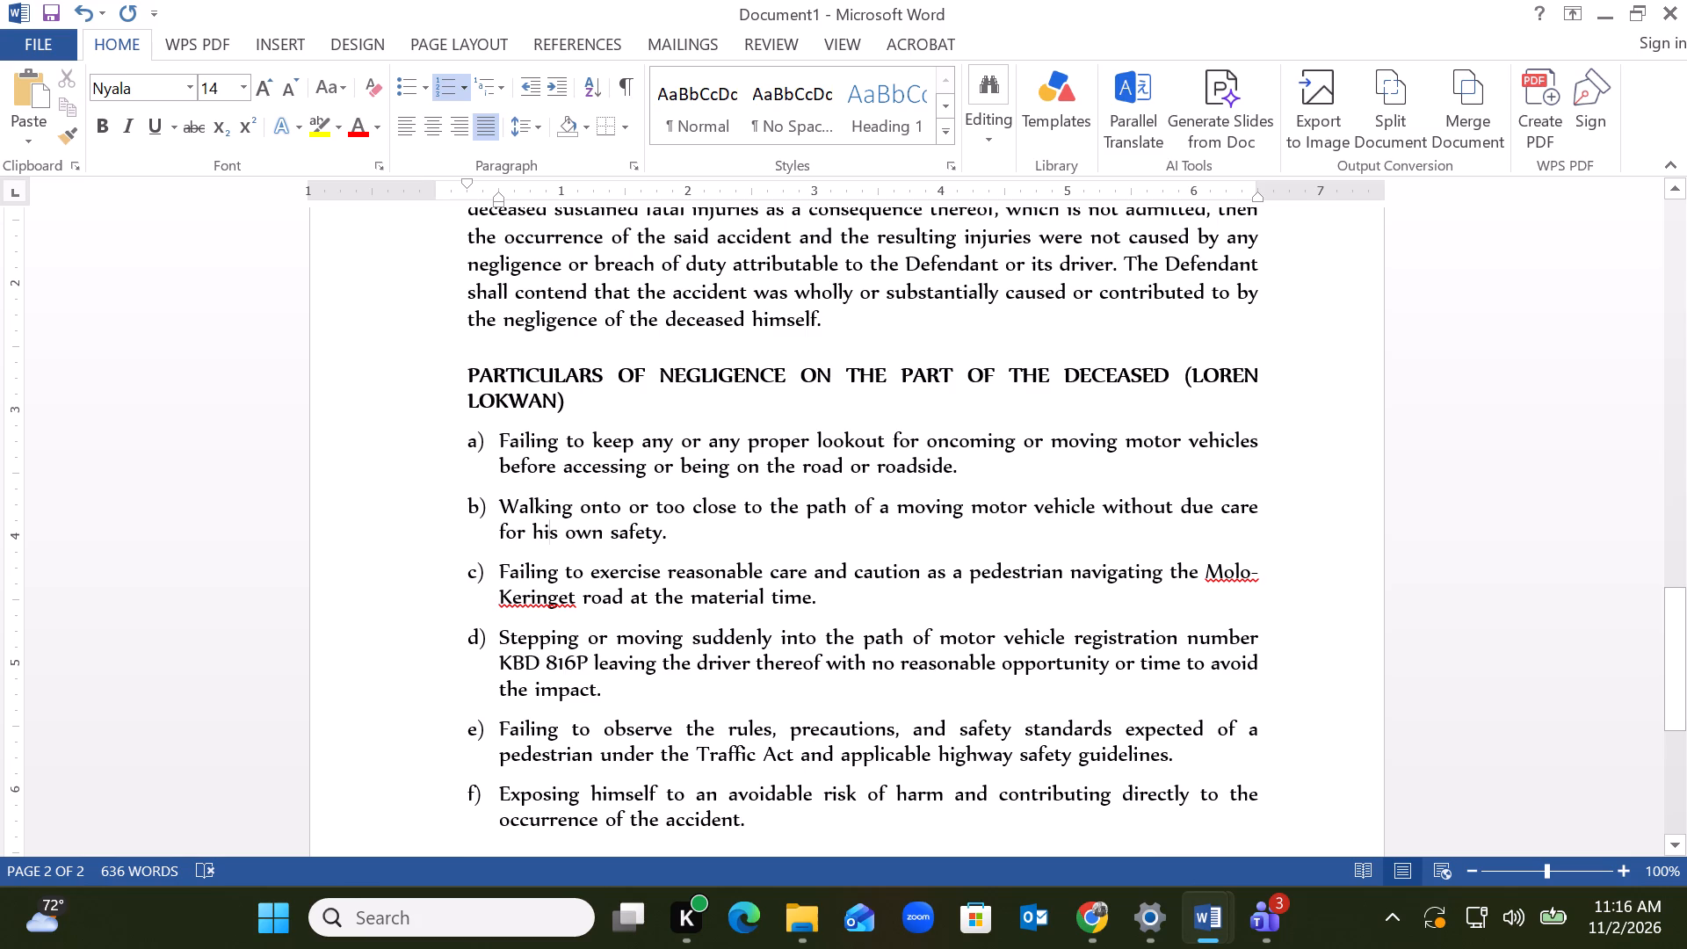
scroll(734, 730, down, 3)
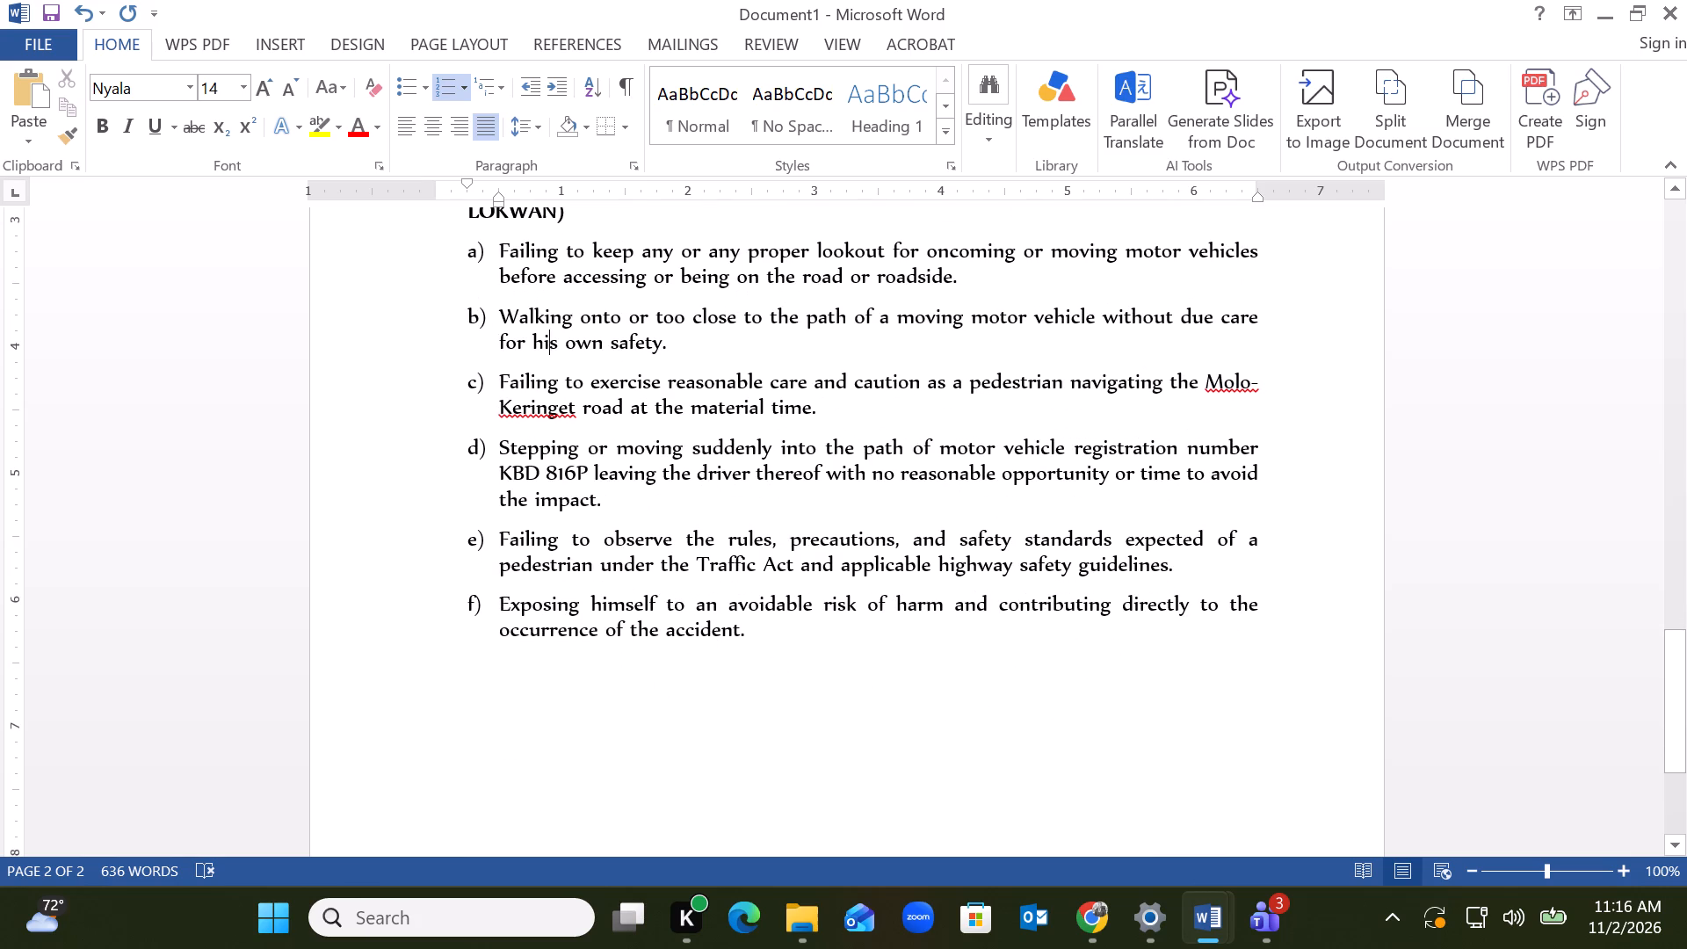
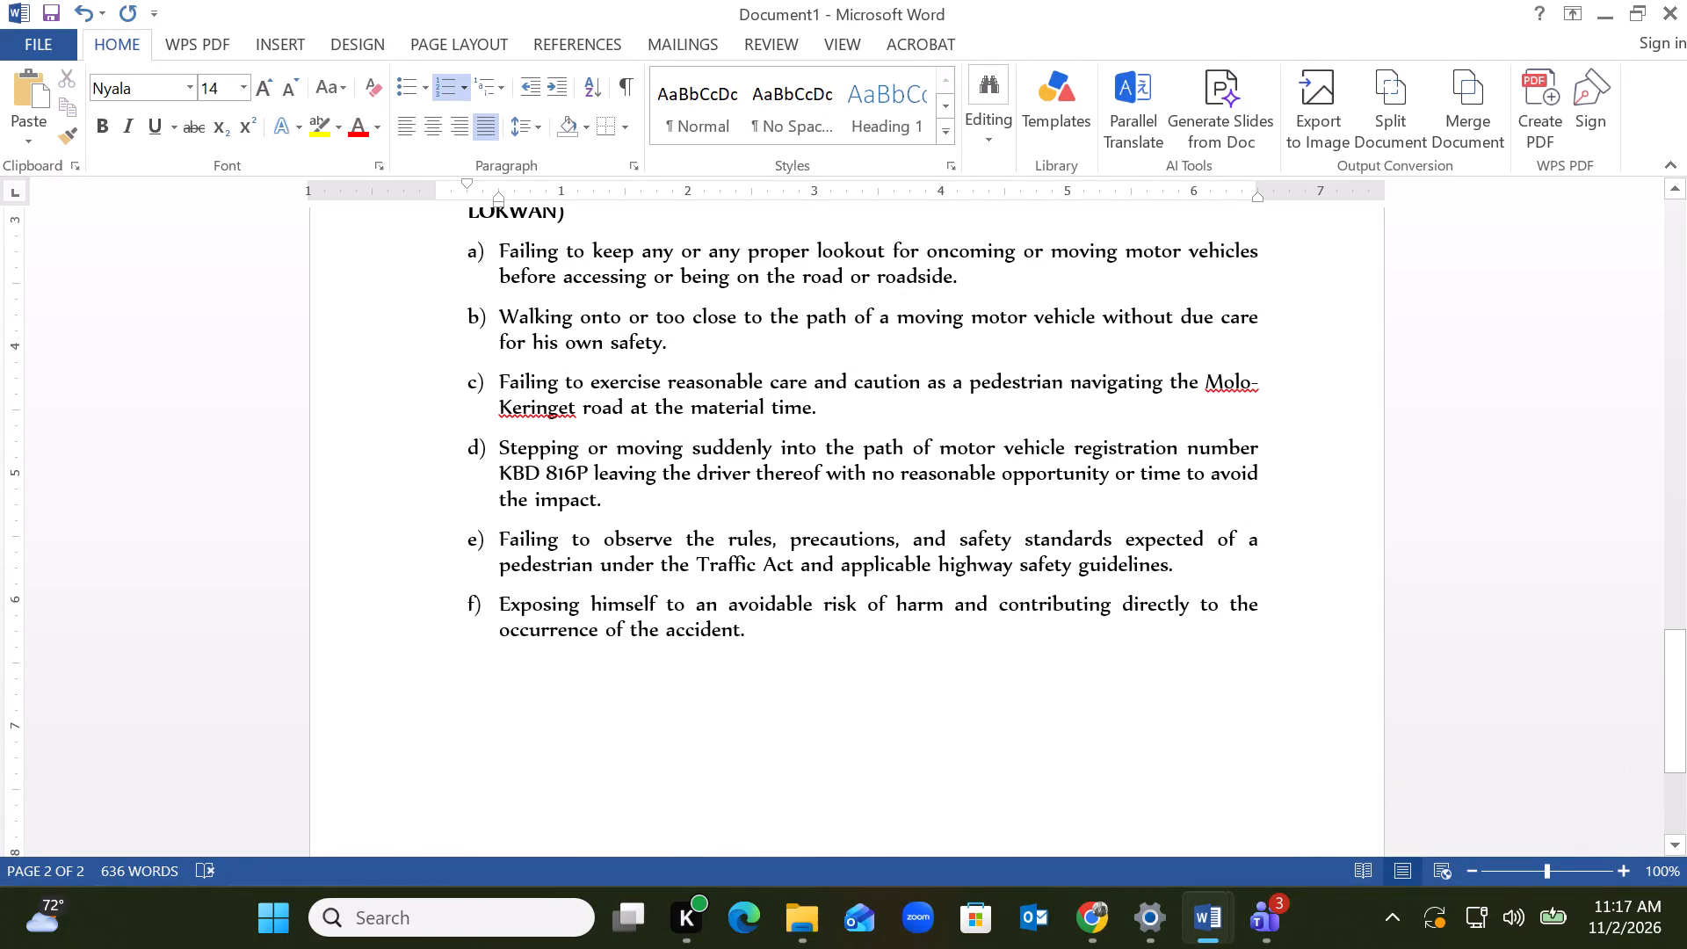
Start a new paragraph numbered 7 directly below particular f), outside the lettered list.
scroll(810, 670, up, 3)
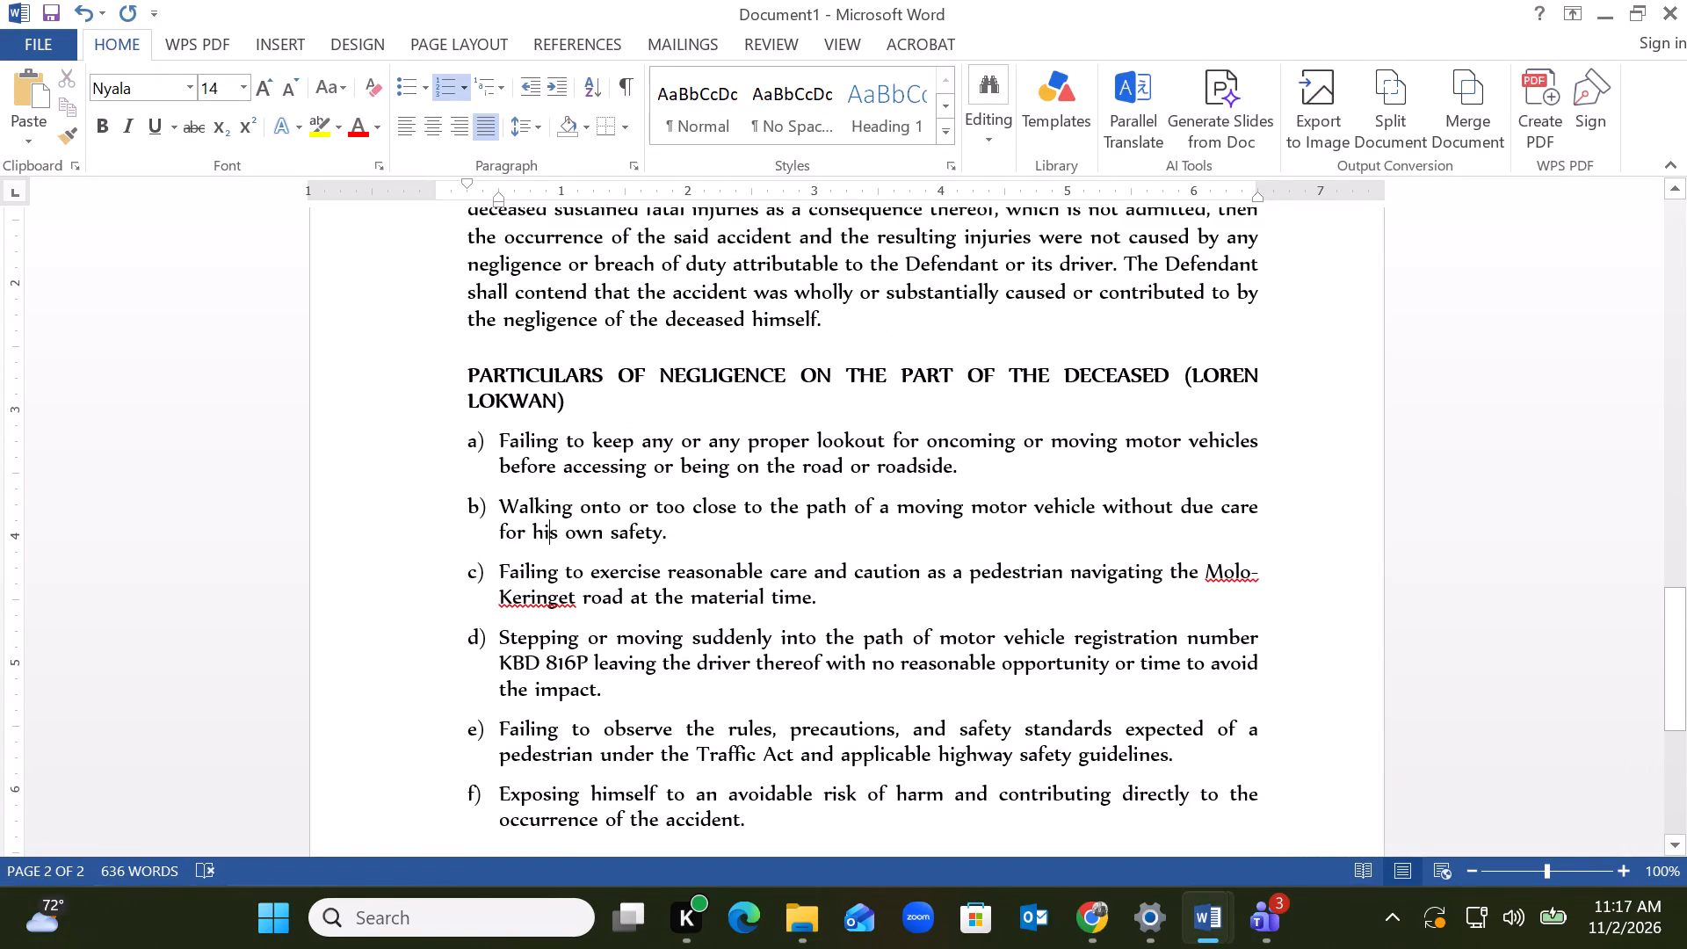
scroll(808, 677, up, 7)
scroll(807, 693, down, 1)
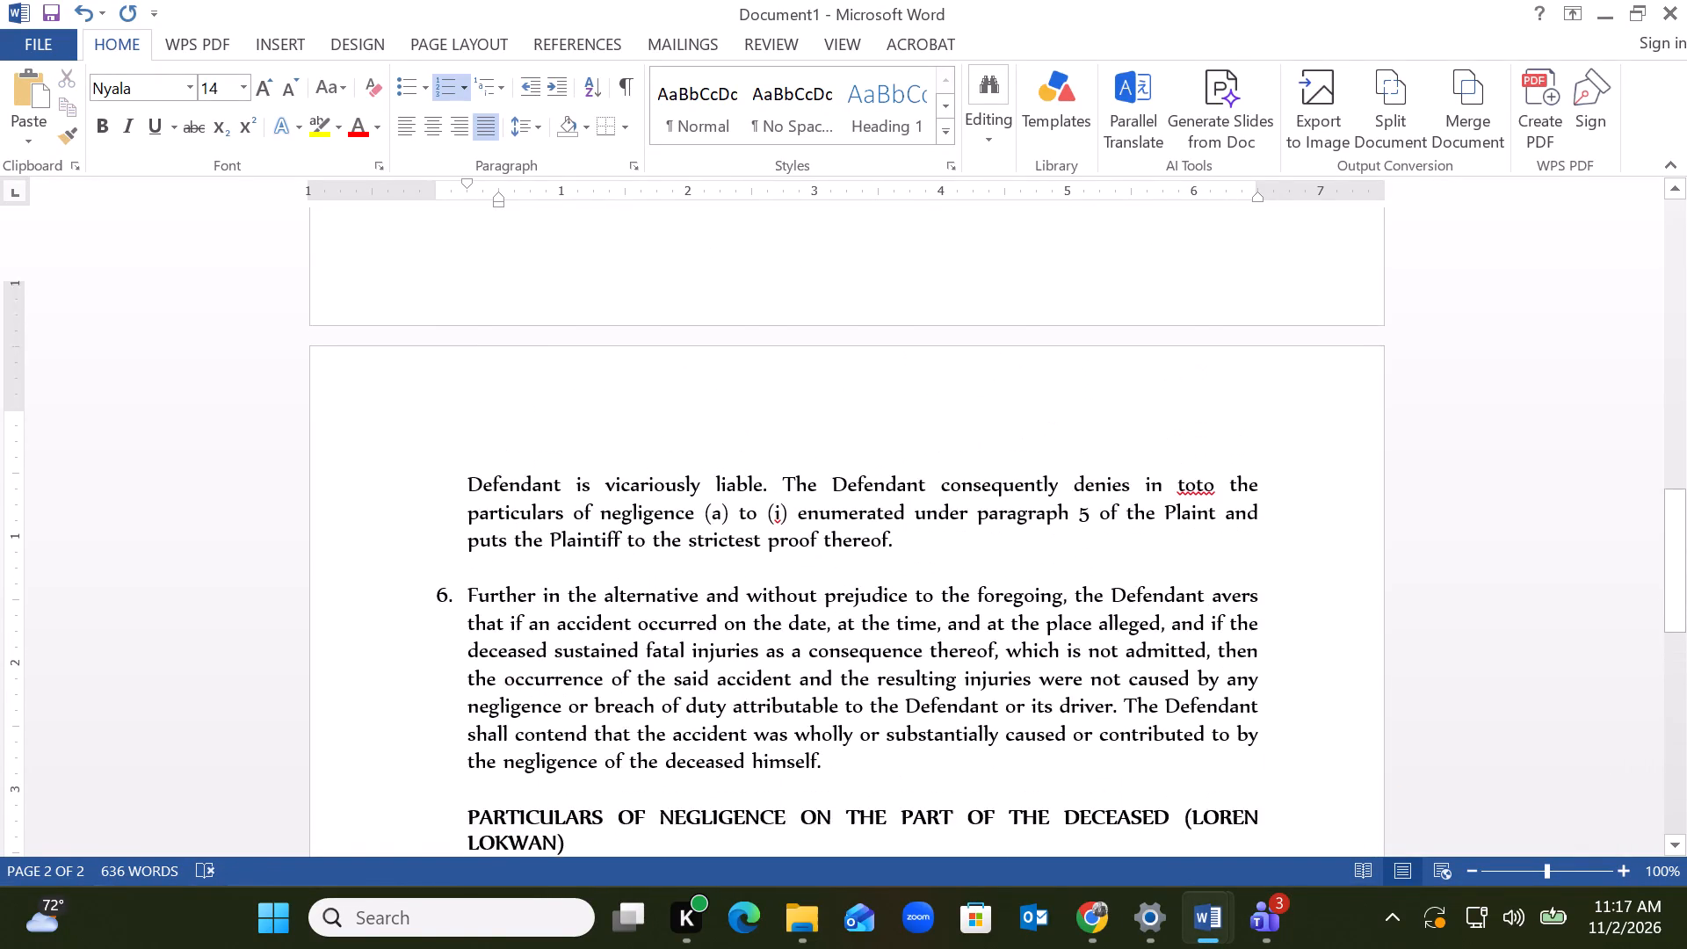
scroll(807, 696, down, 8)
click(799, 695)
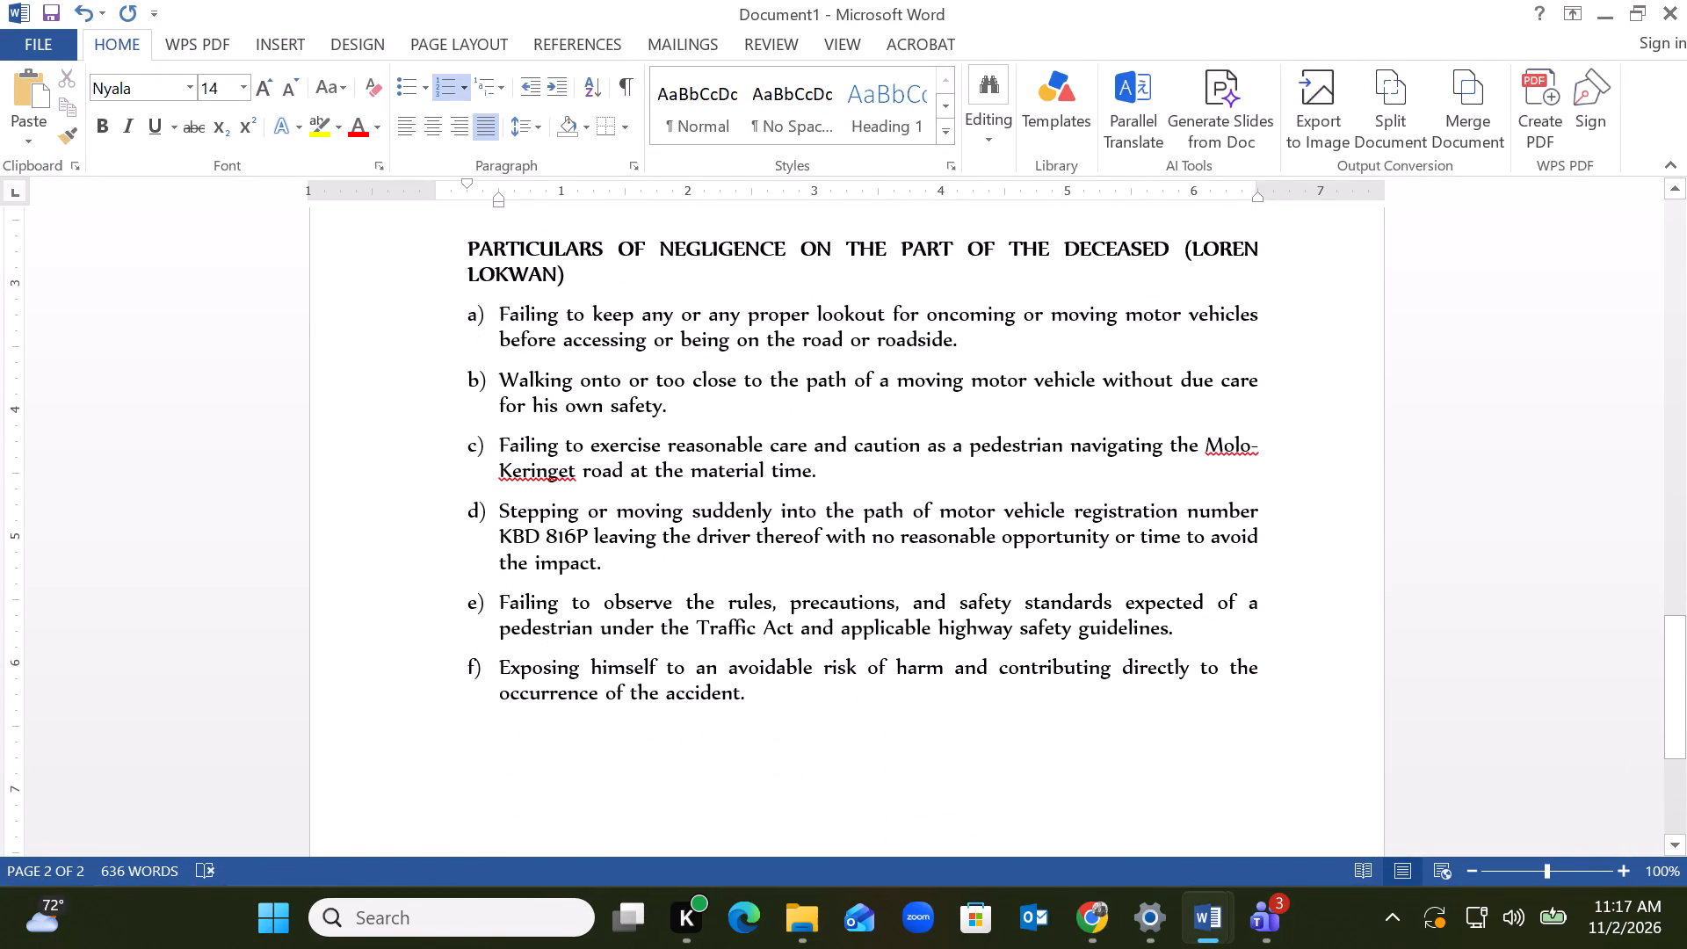
key(Return)
key(BackSpace)
key(BackSpace)
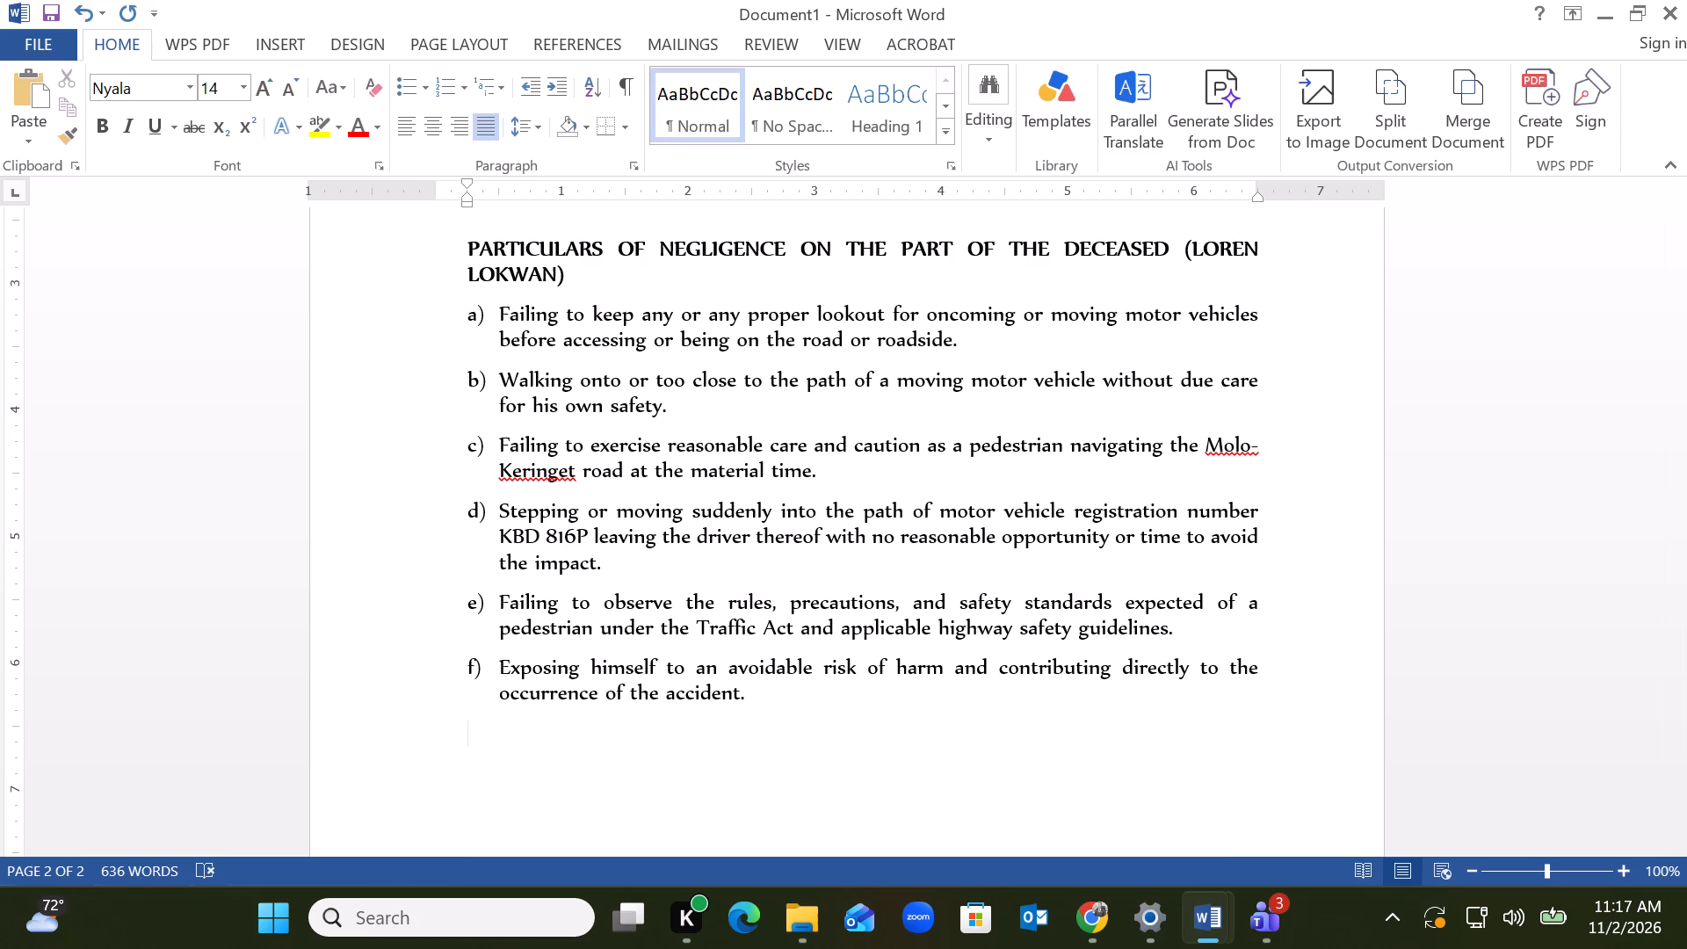
scroll(799, 702, up, 5)
scroll(799, 702, down, 8)
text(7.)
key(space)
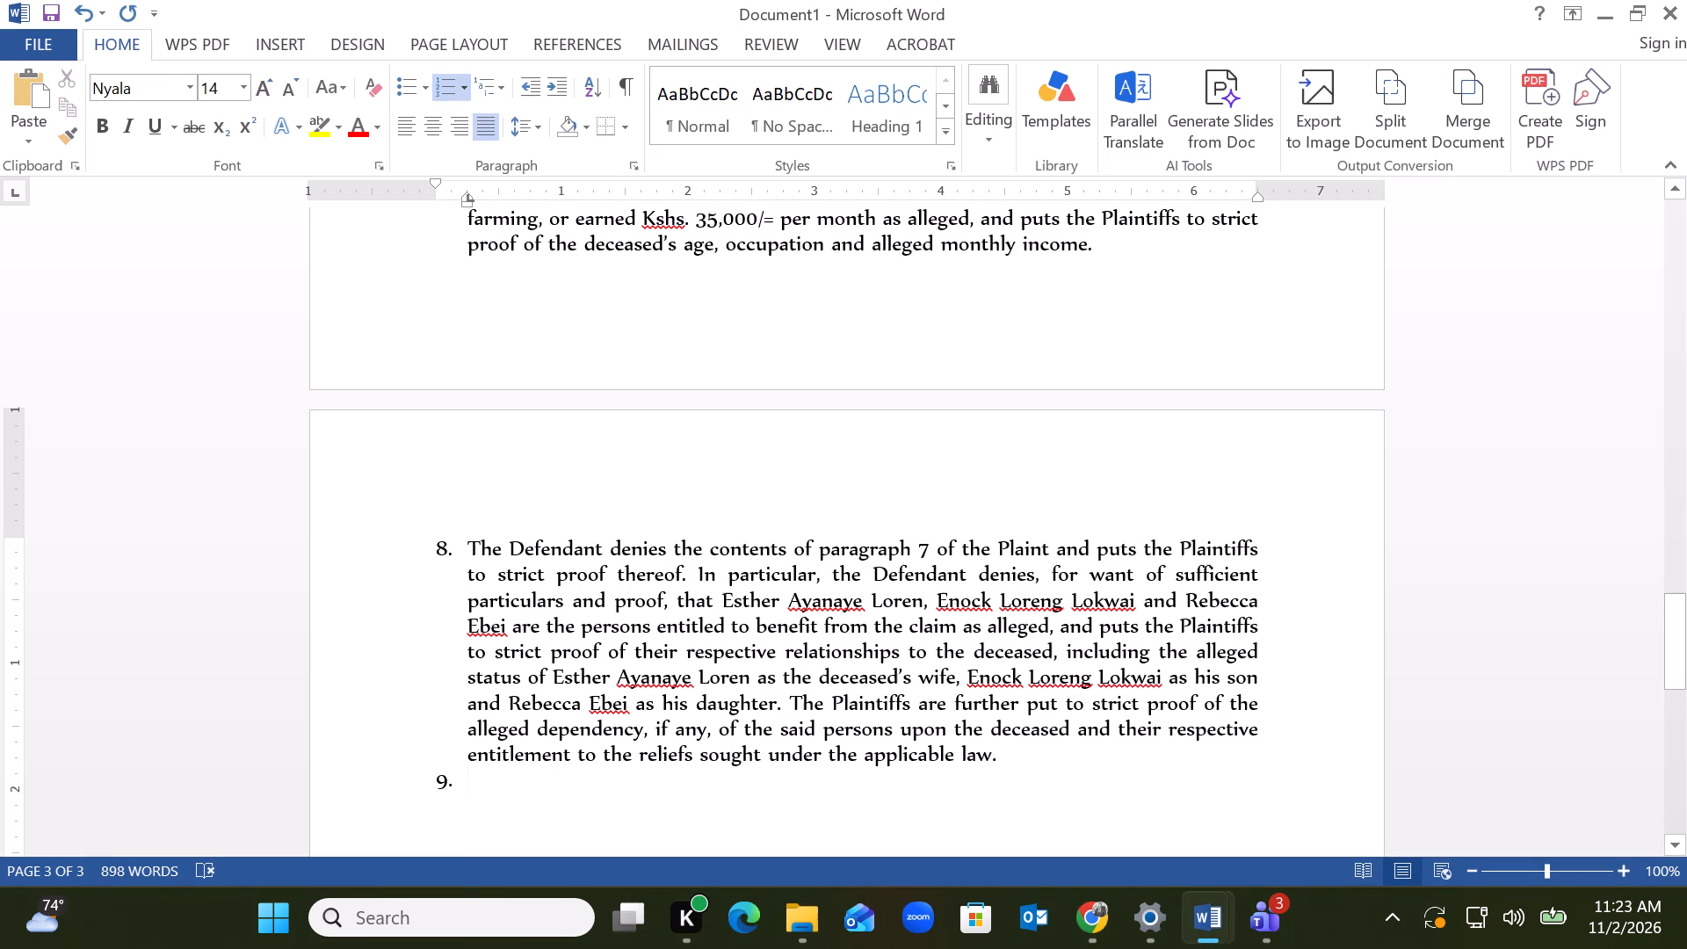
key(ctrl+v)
click(1067, 839)
click(1091, 771)
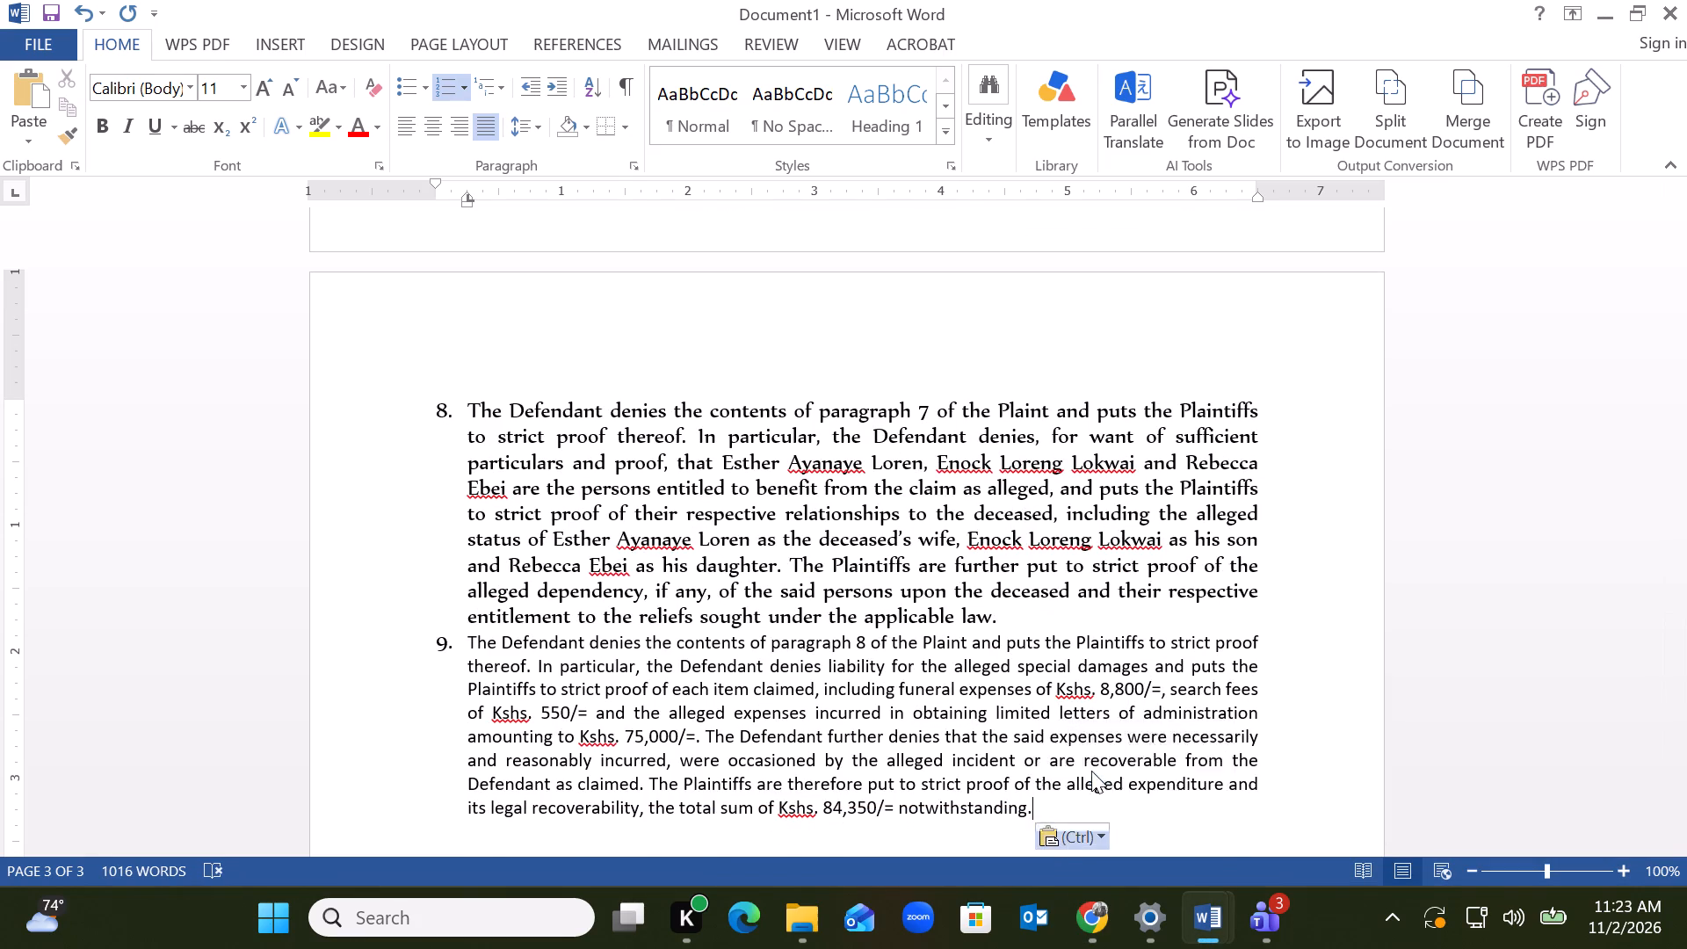
Insert an unnumbered blank line between paragraphs 8 and 9 in Document1.
click(461, 641)
key(Return)
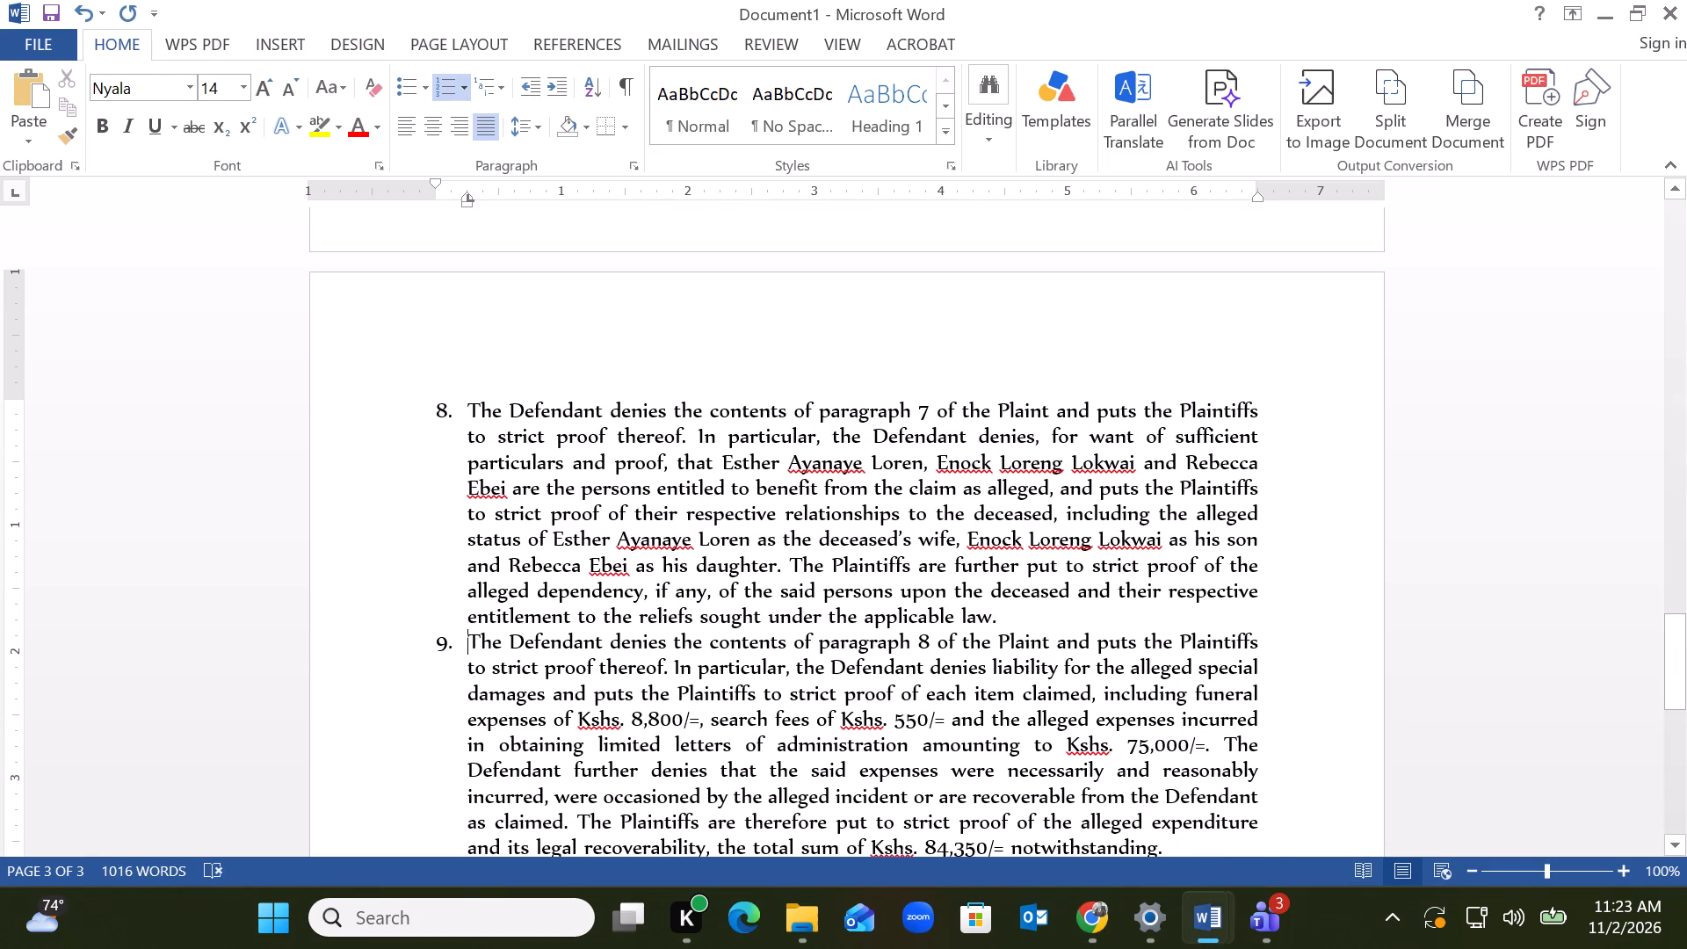
click(491, 649)
key(BackSpace)
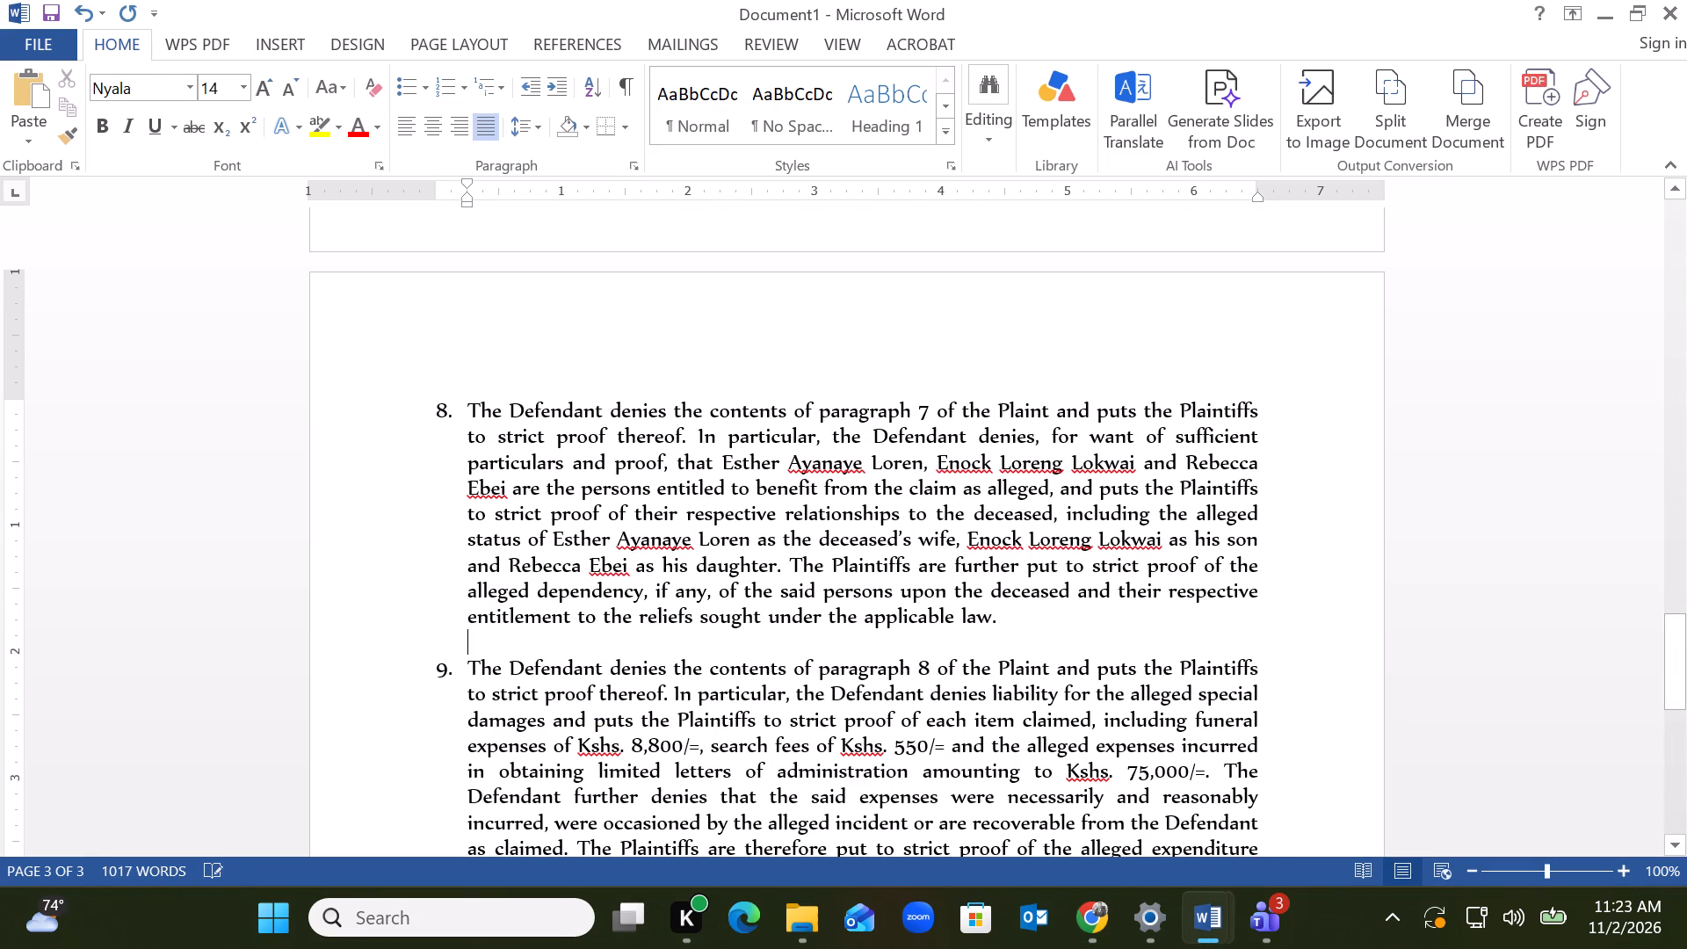
Start a new numbered paragraph 10 below paragraph 9 in Document1, separated from it by a blank line.
scroll(532, 596, down, 3)
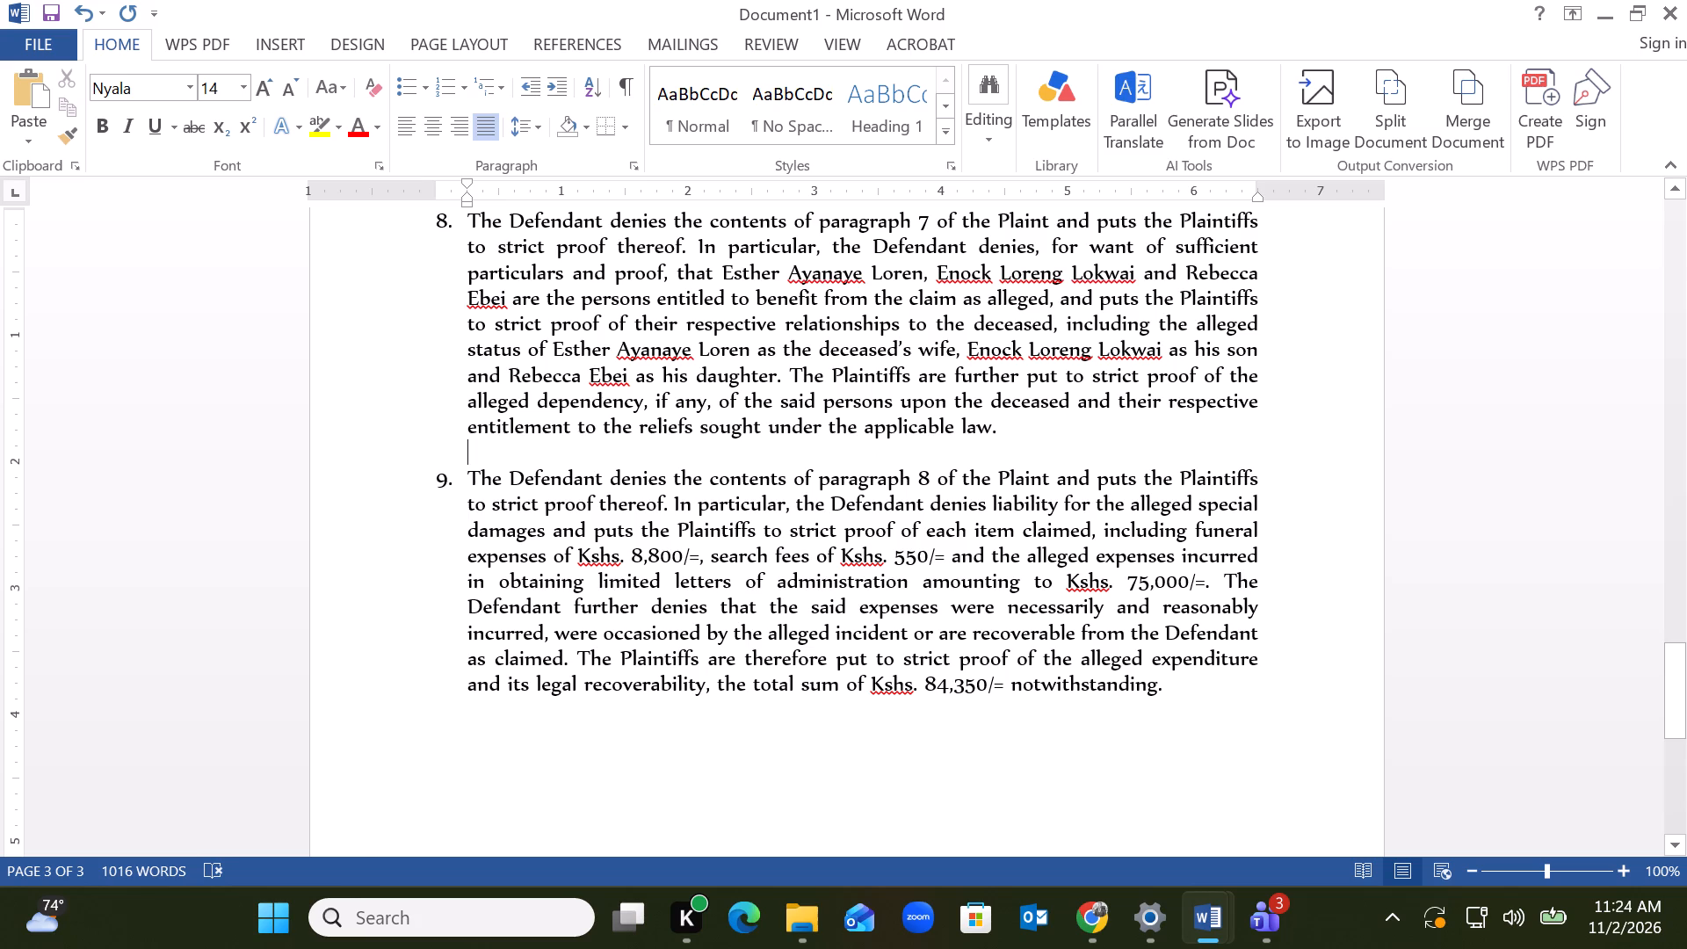
click(1200, 687)
key(Return)
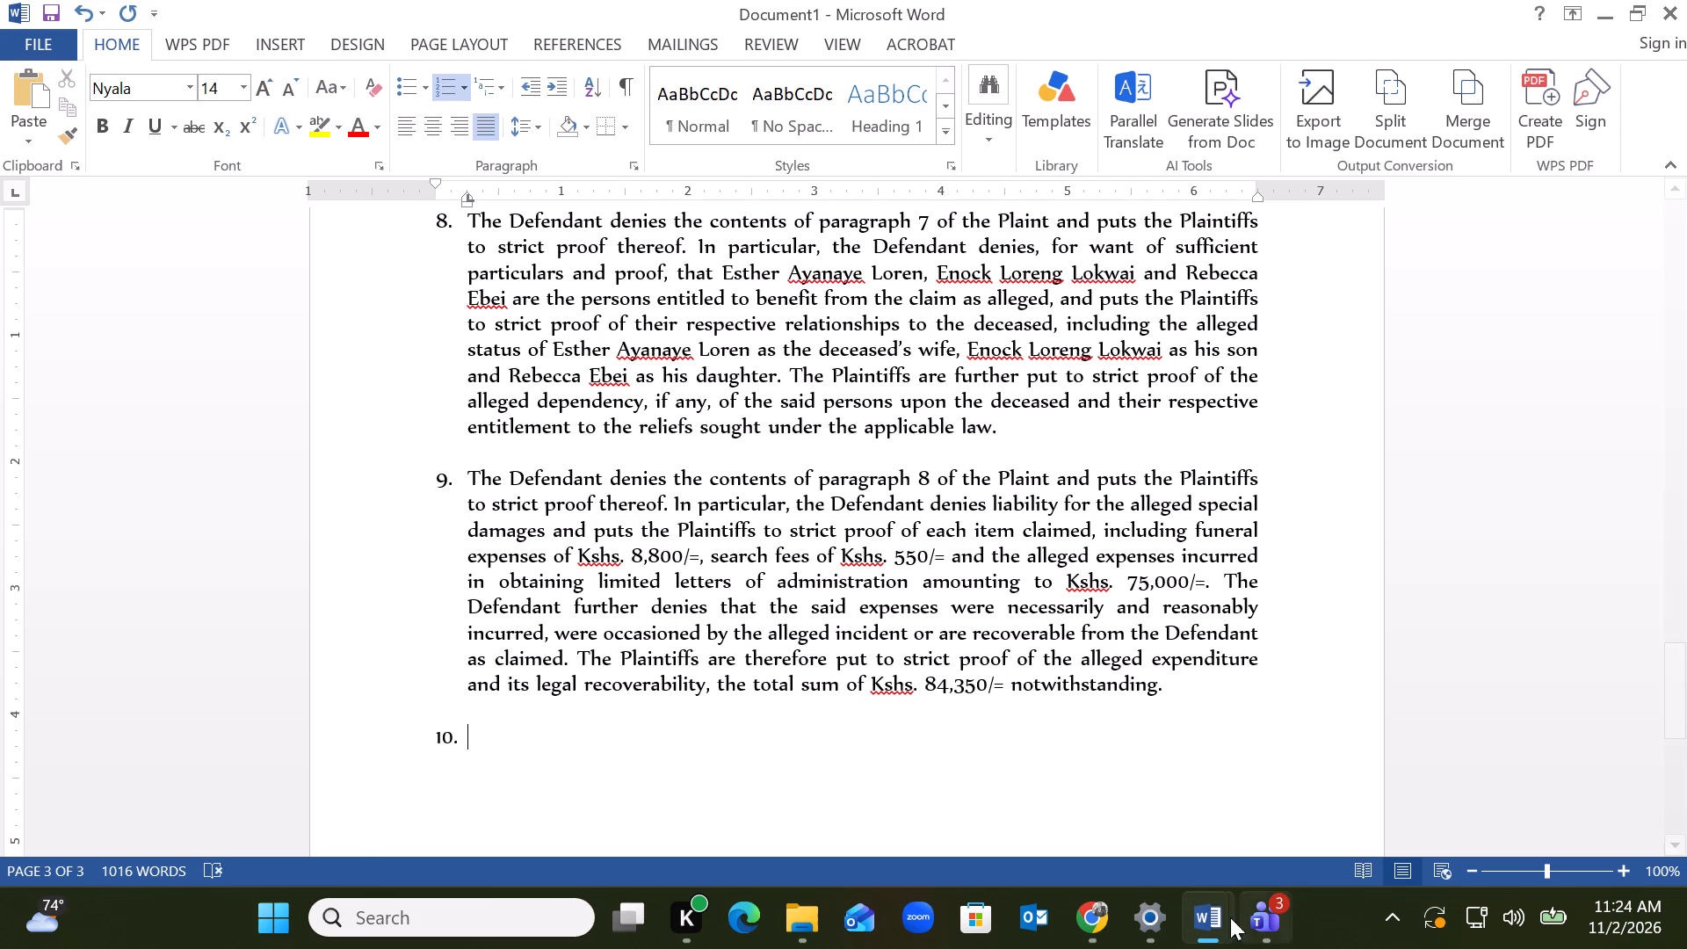
Copy paragraph 12, making no admission of the plaint's paragraph 9, from the KO 2294 defence into Document1 as paragraph 10.
click(1053, 807)
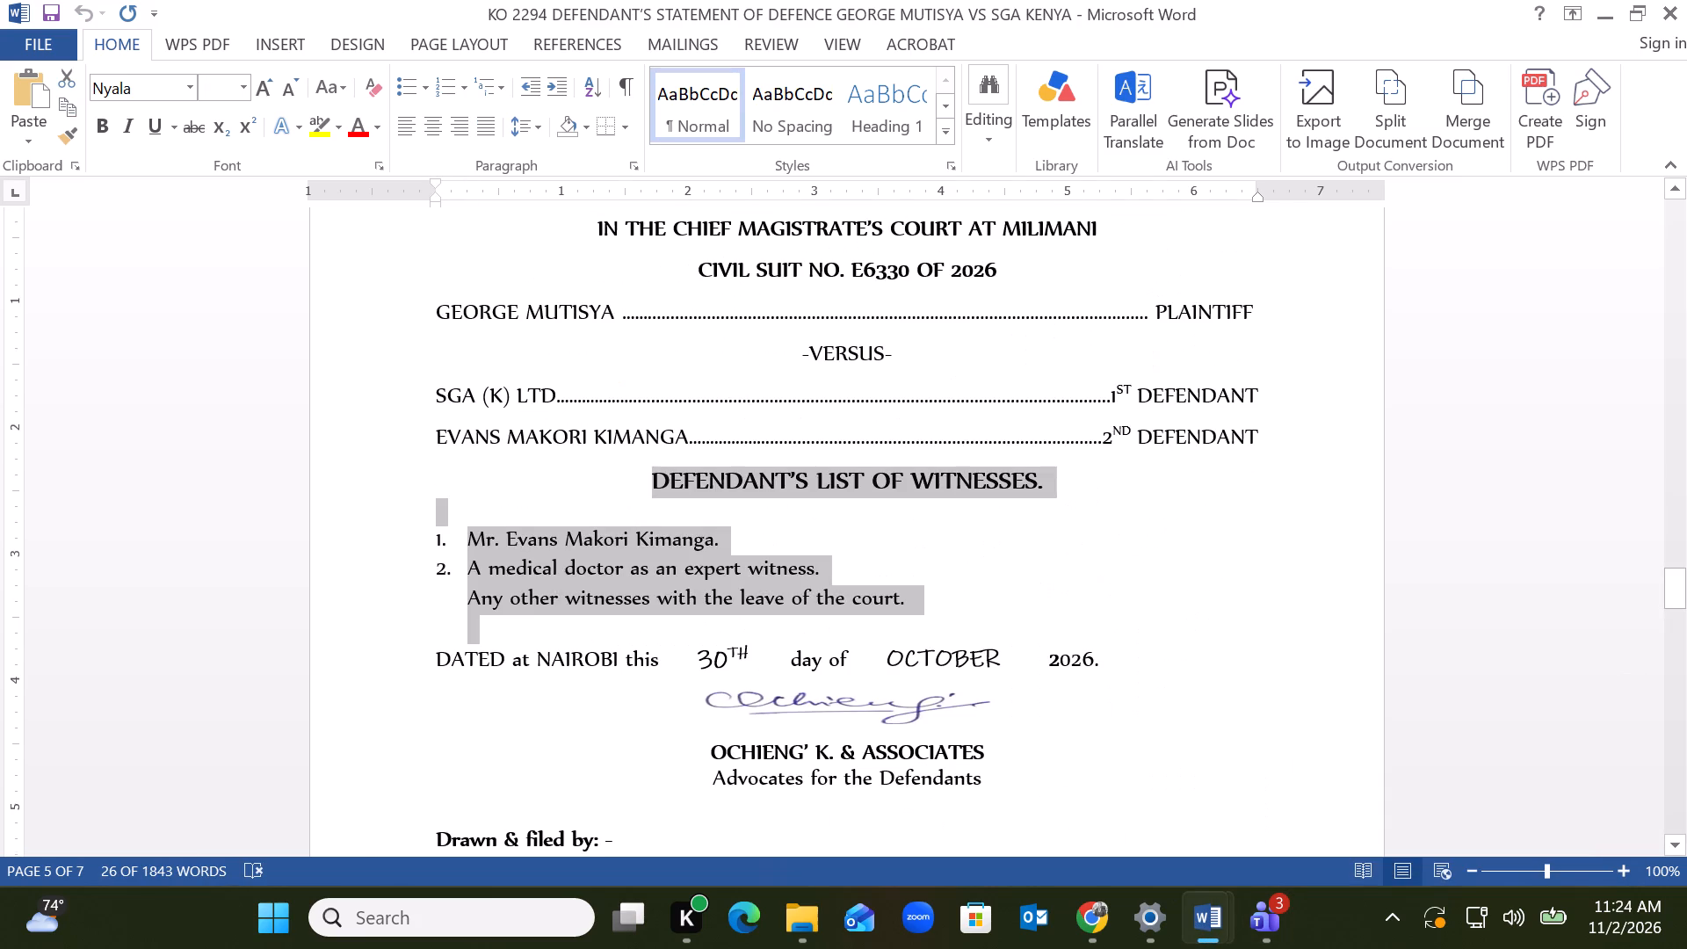
scroll(1002, 765, up, 6)
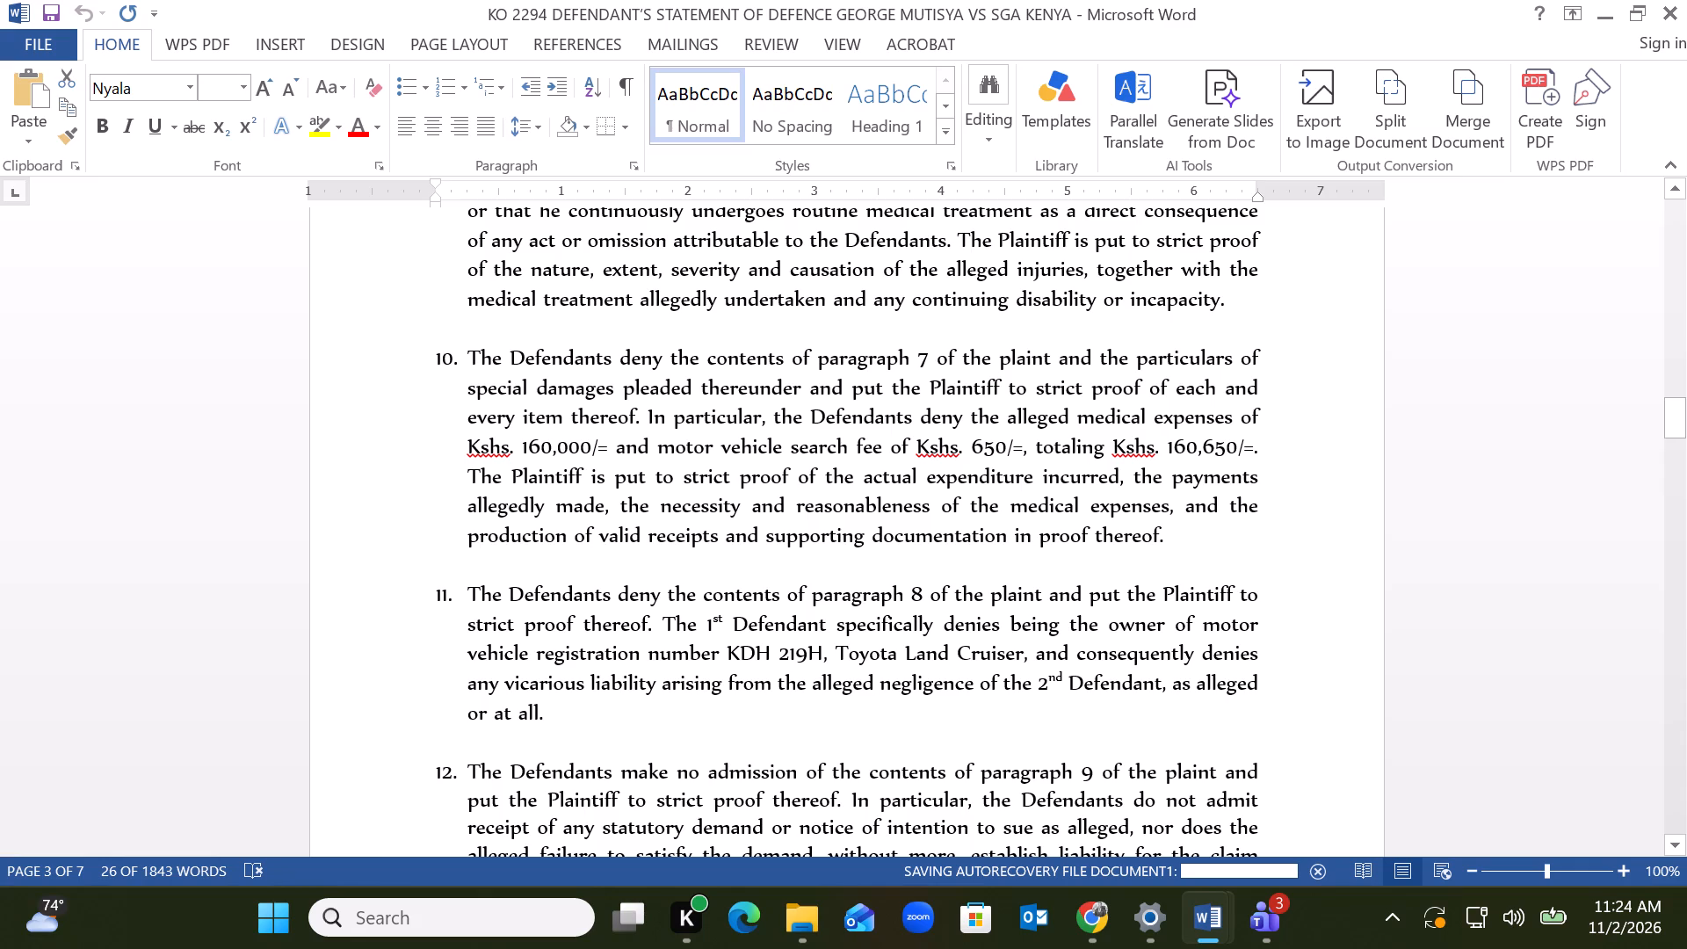
scroll(517, 649, down, 1)
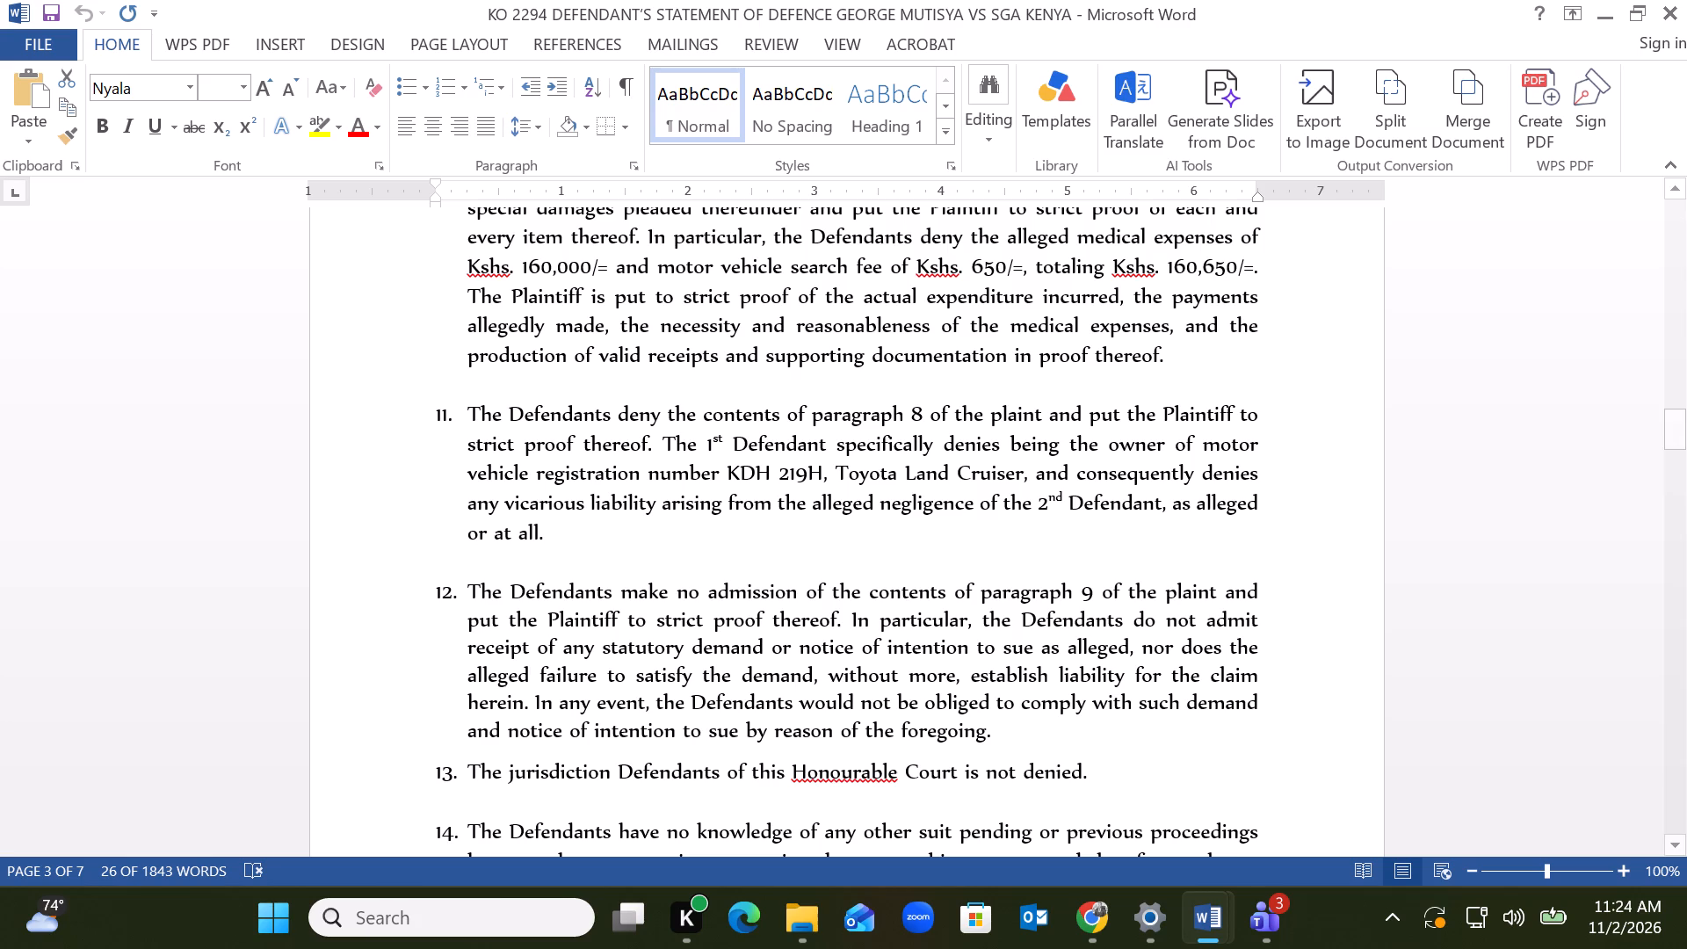
drag(468, 596, 1030, 725)
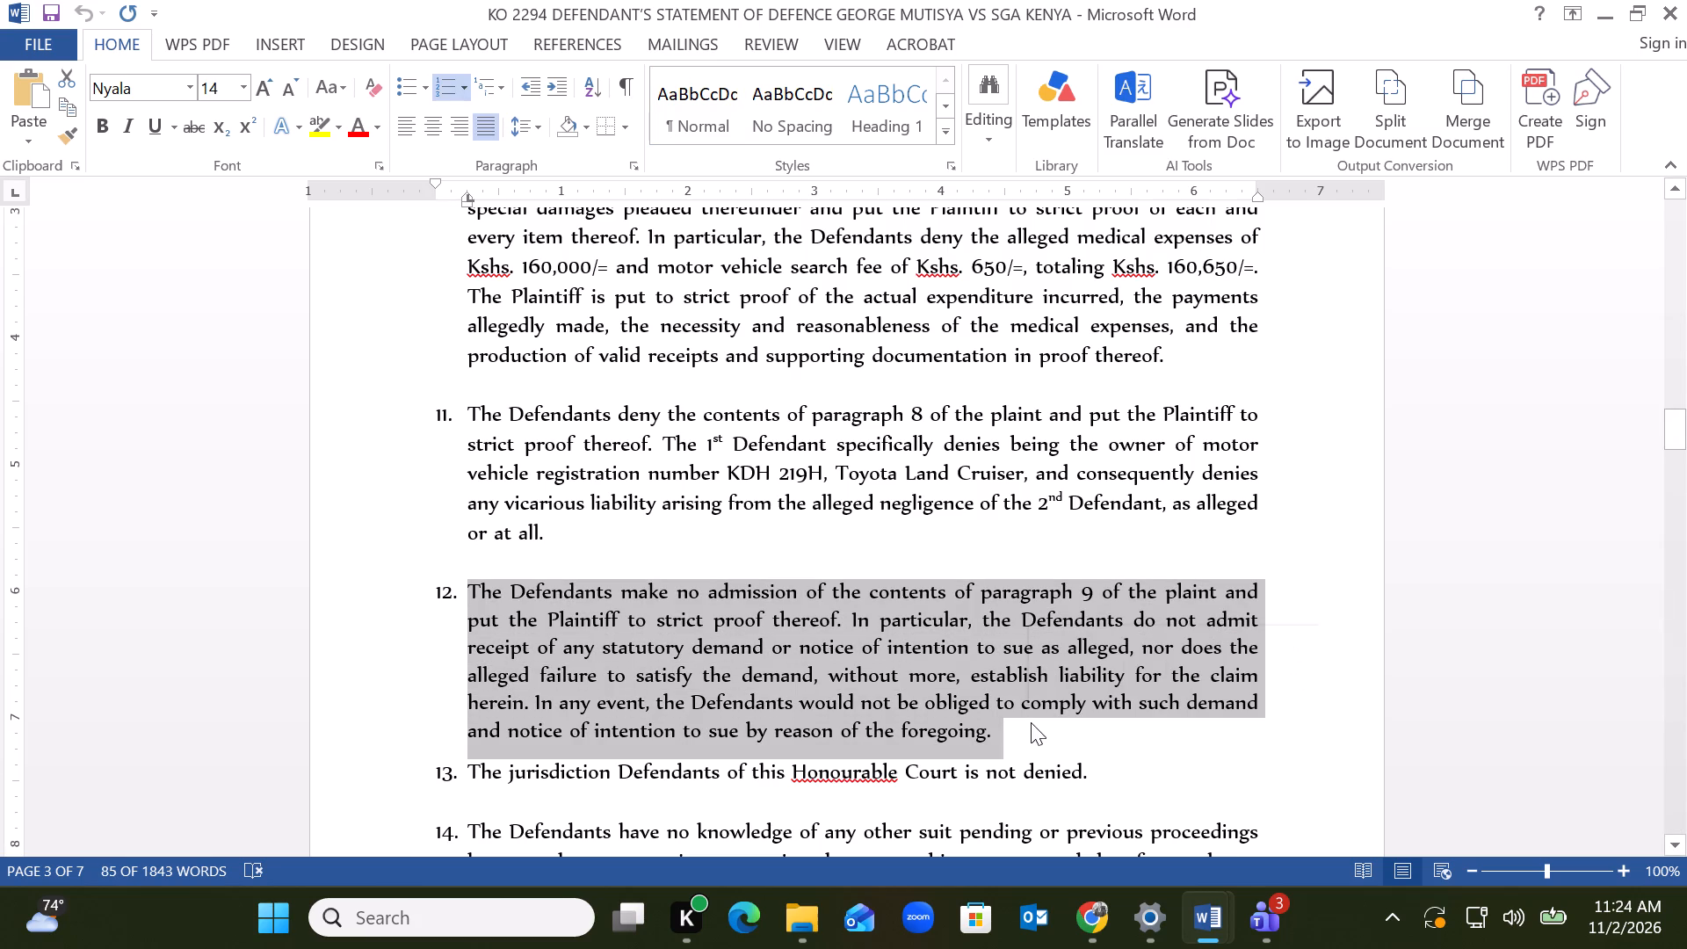
key(ctrl+c)
drag(1172, 811, 1222, 861)
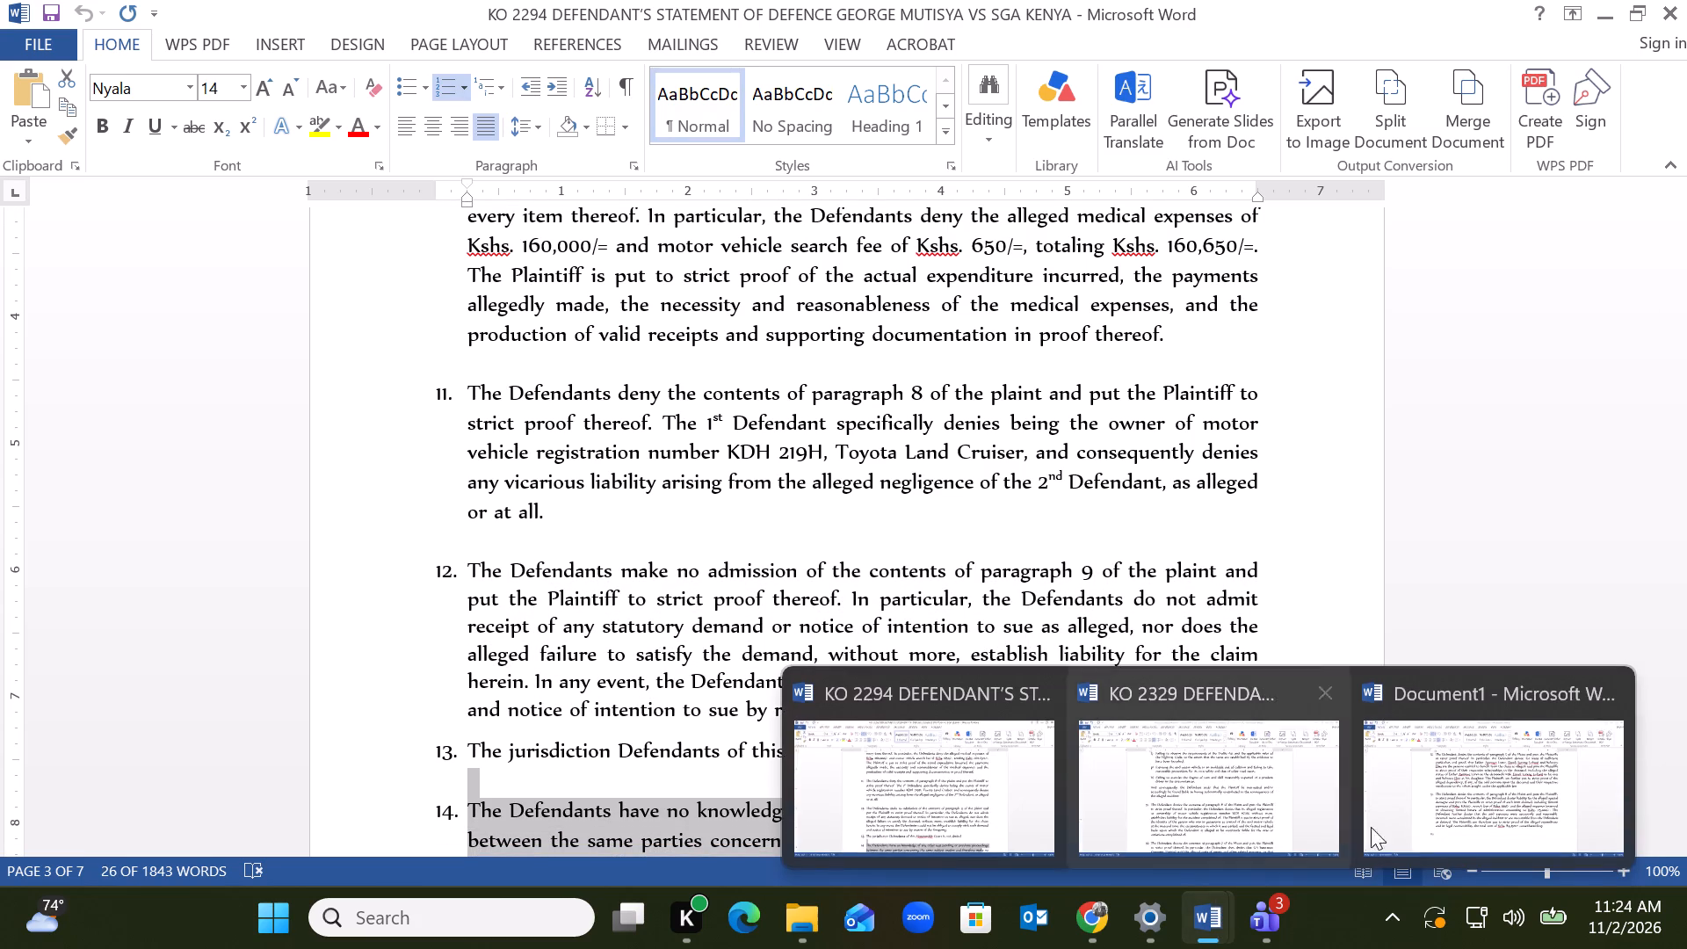
click(1418, 816)
key(ctrl+v)
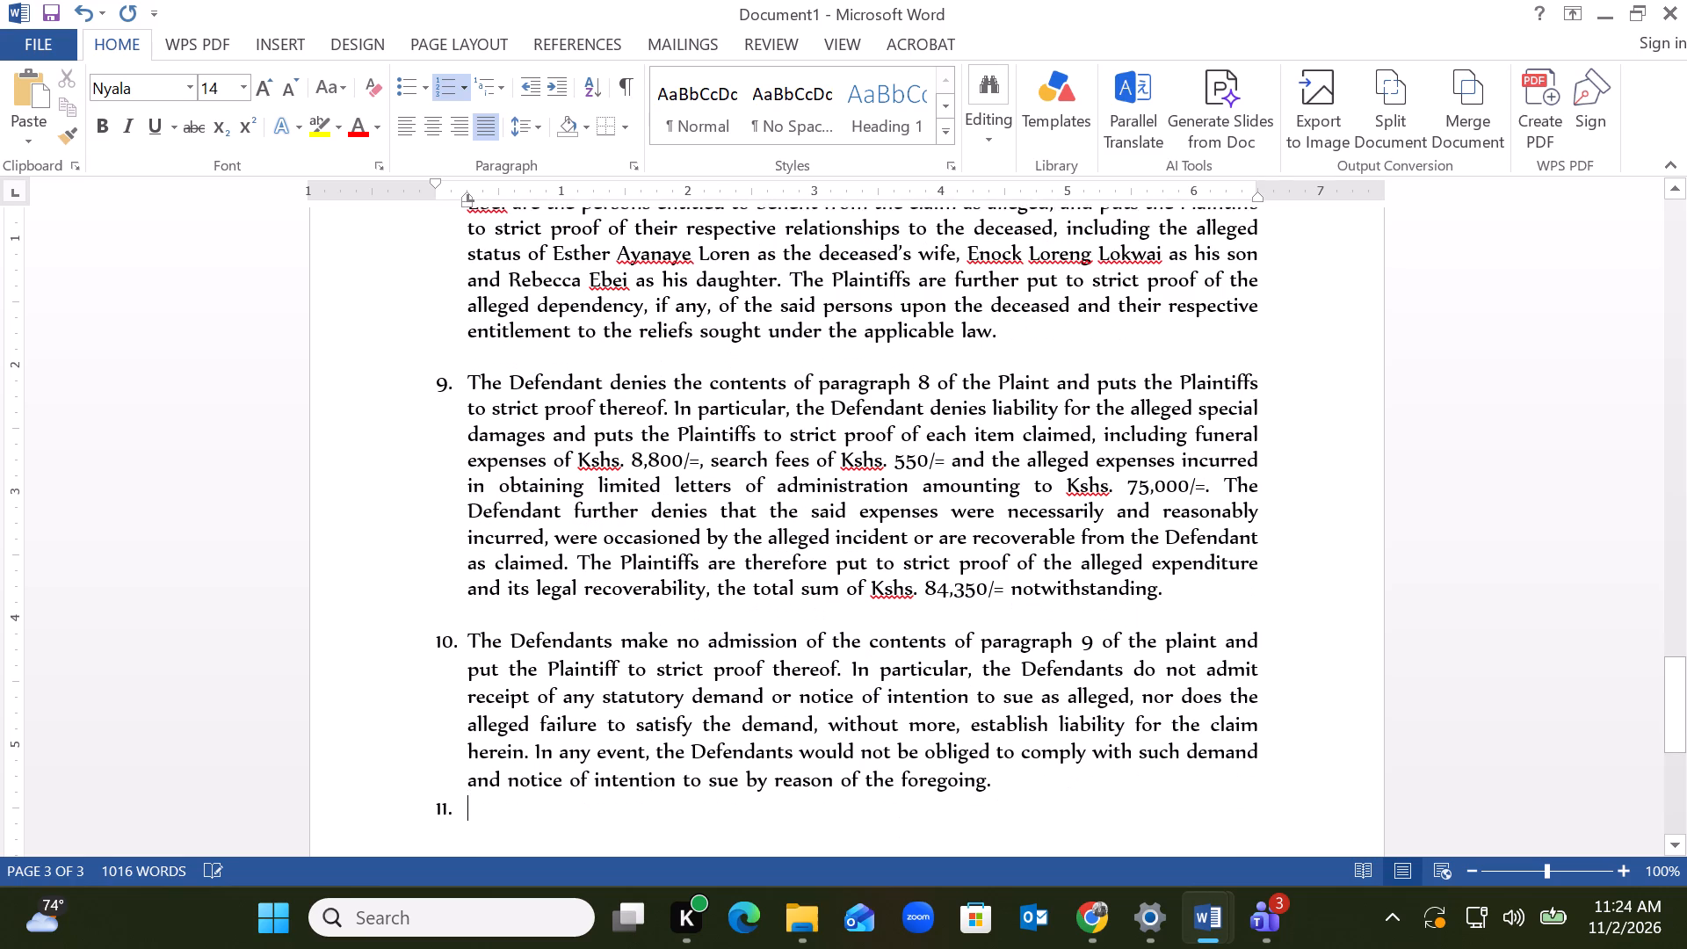
Remove the surplus empty number below paragraph 10 in Document1 and start numbered paragraph 11 after a blank line.
key(BackSpace)
key(BackSpace)
key(BackSpace)
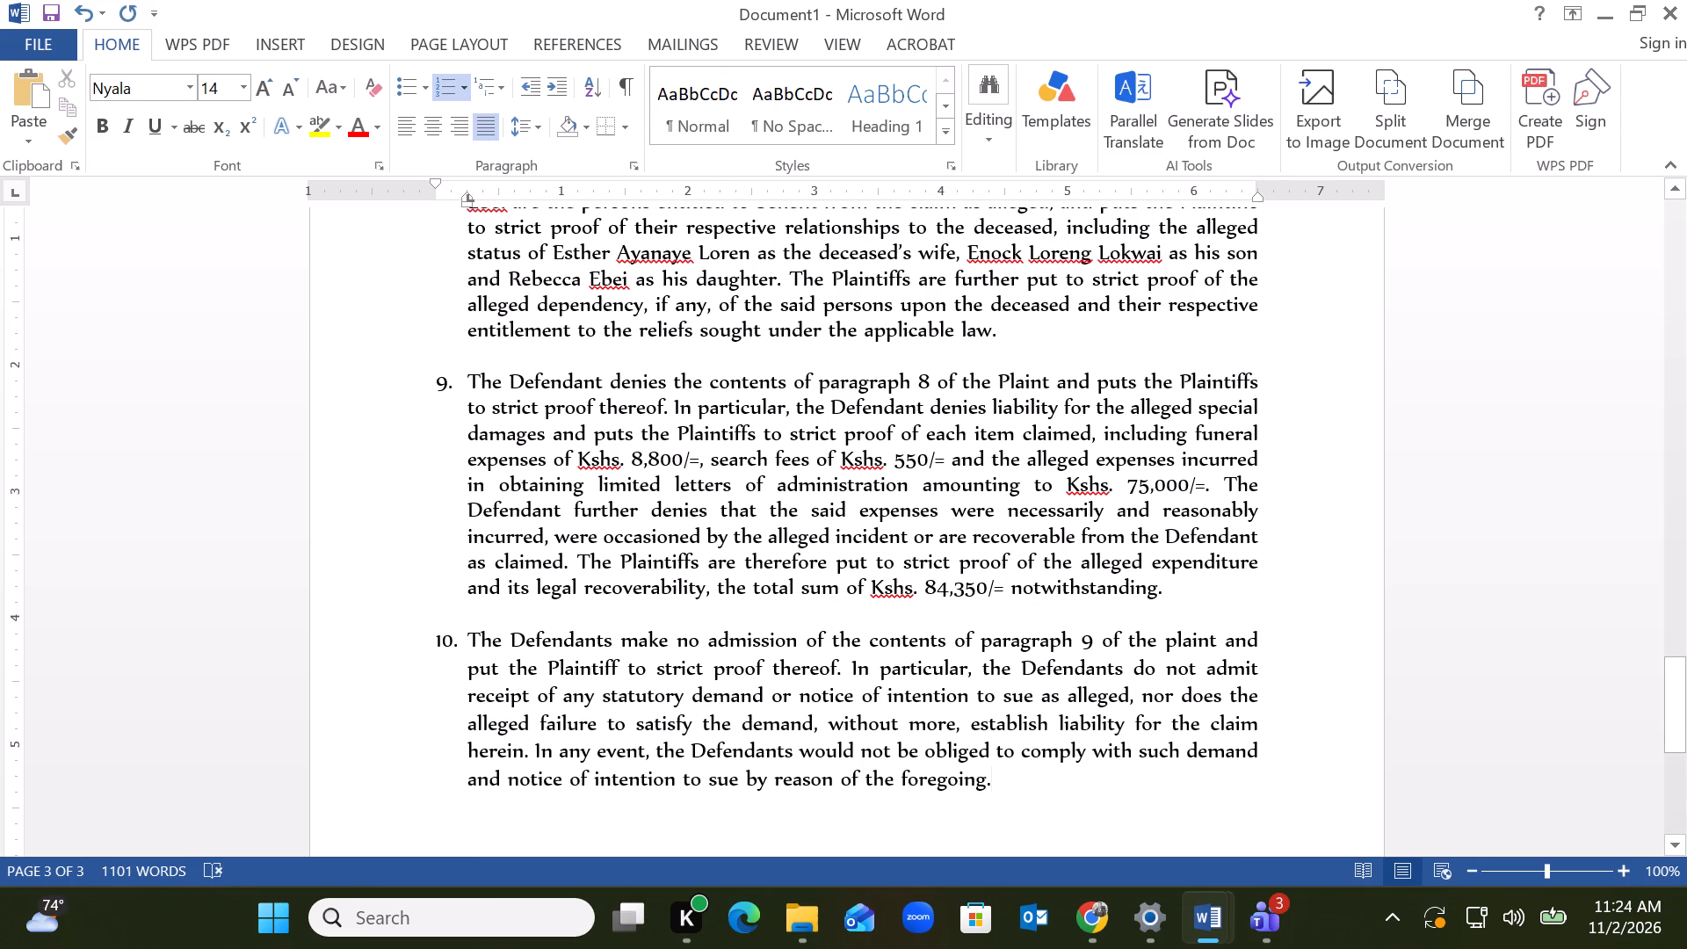
key(Return)
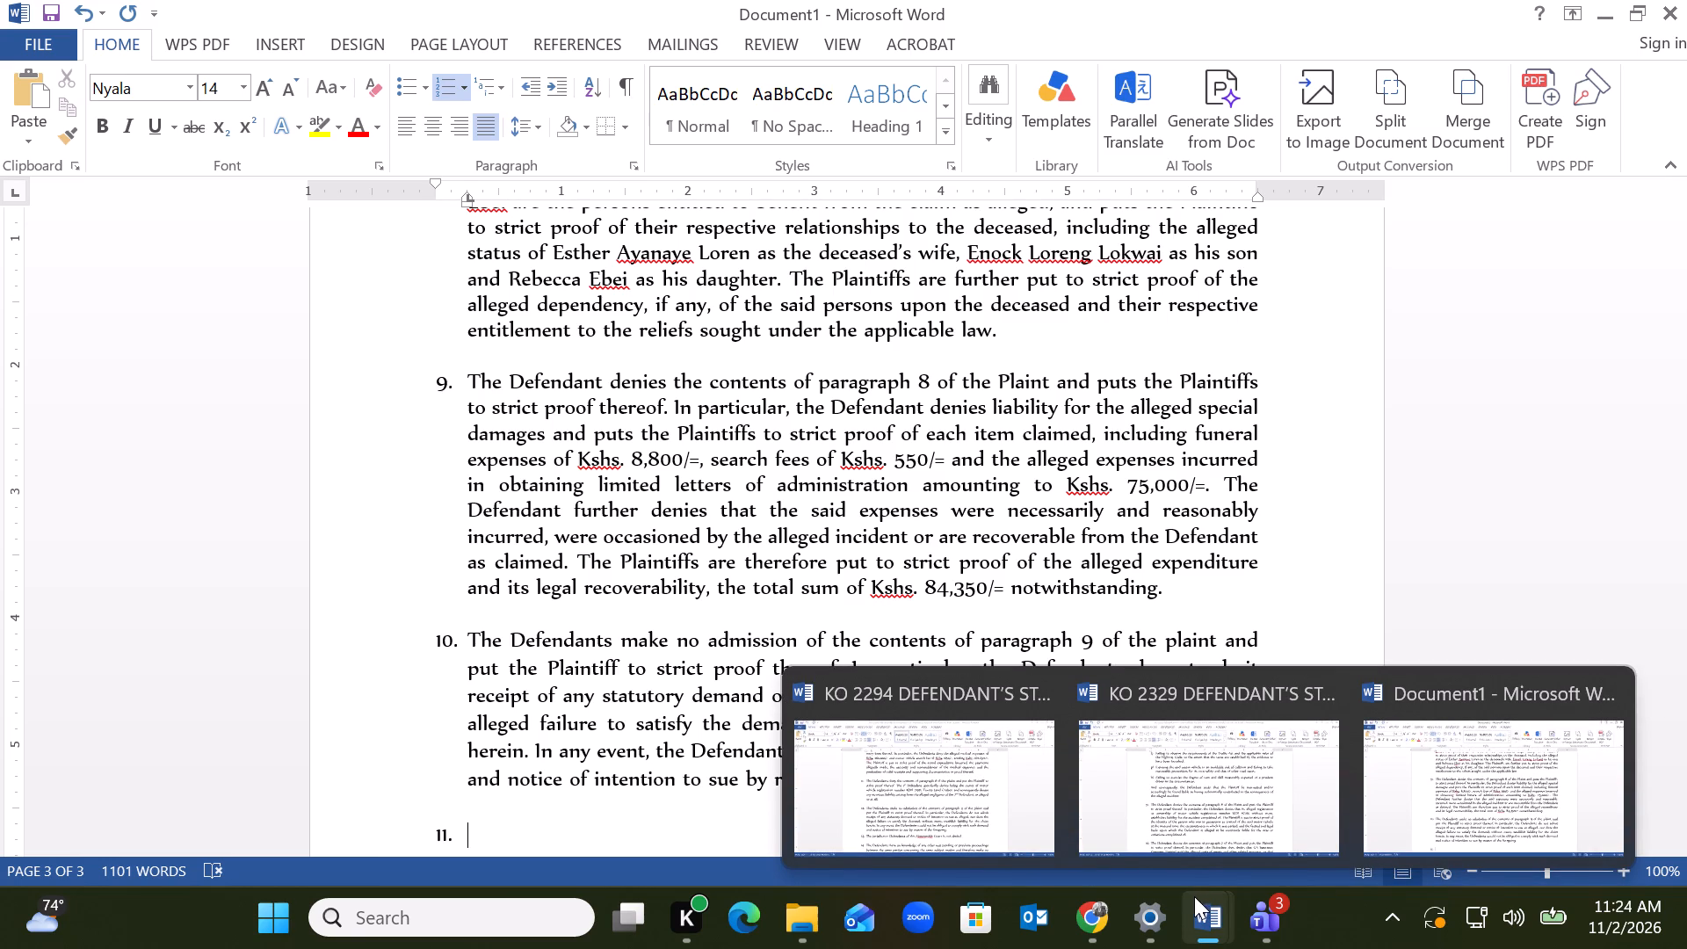
click(1152, 804)
scroll(520, 629, down, 4)
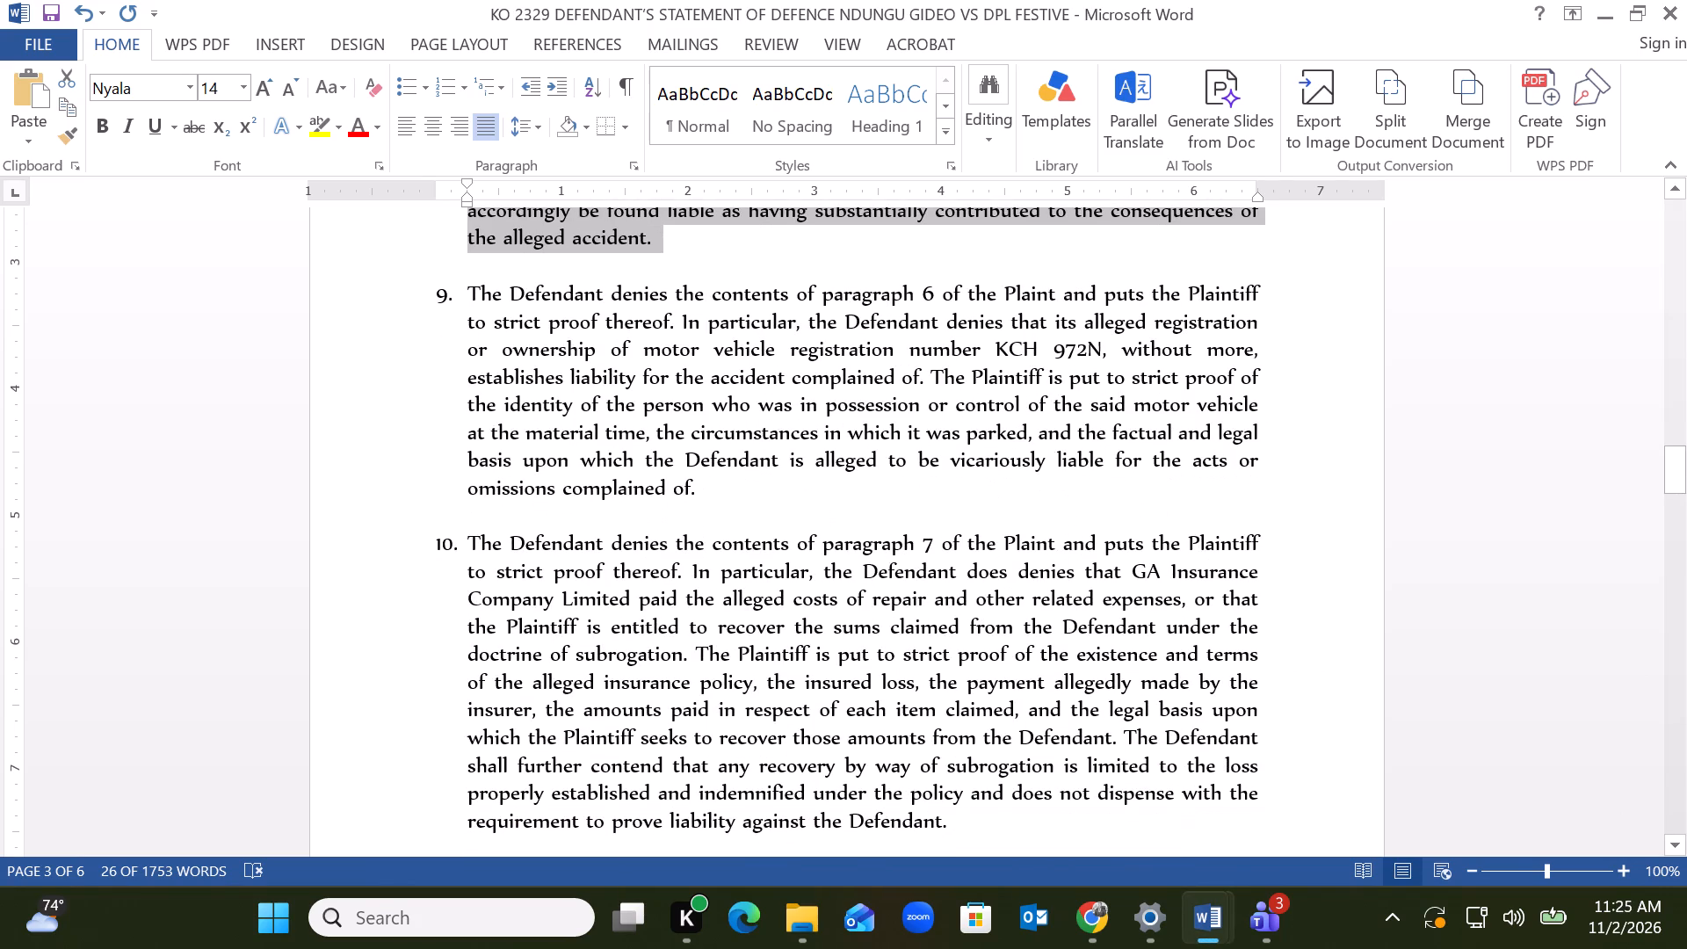
scroll(619, 620, up, 3)
click(619, 620)
scroll(619, 623, down, 4)
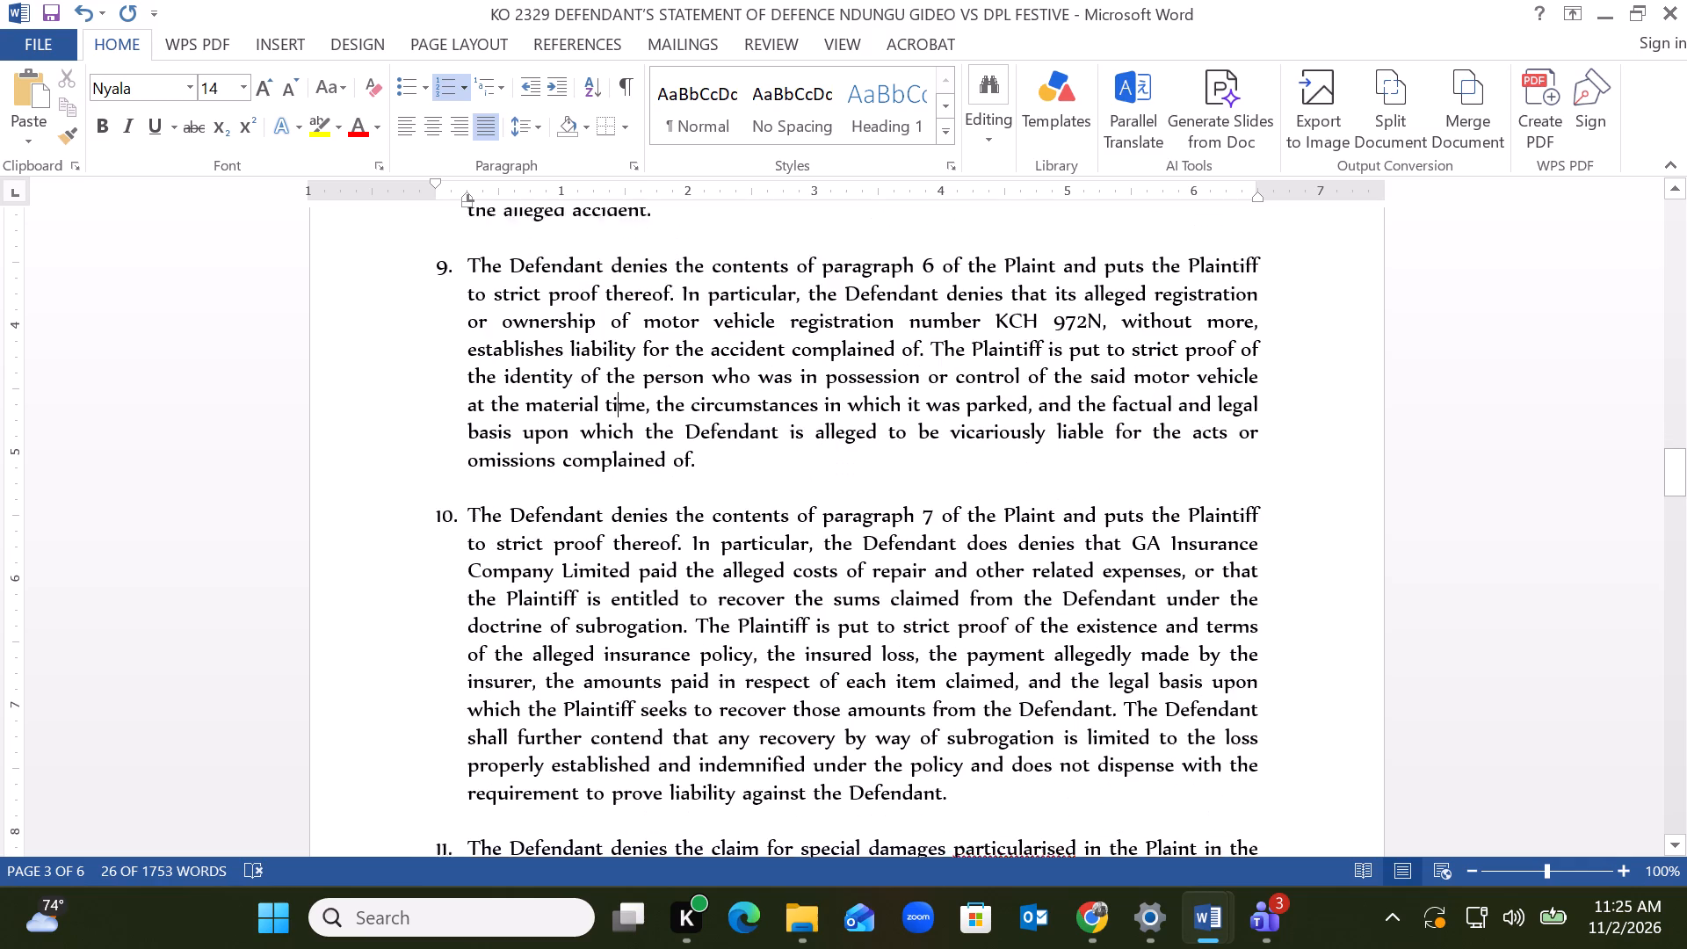
scroll(620, 627, down, 11)
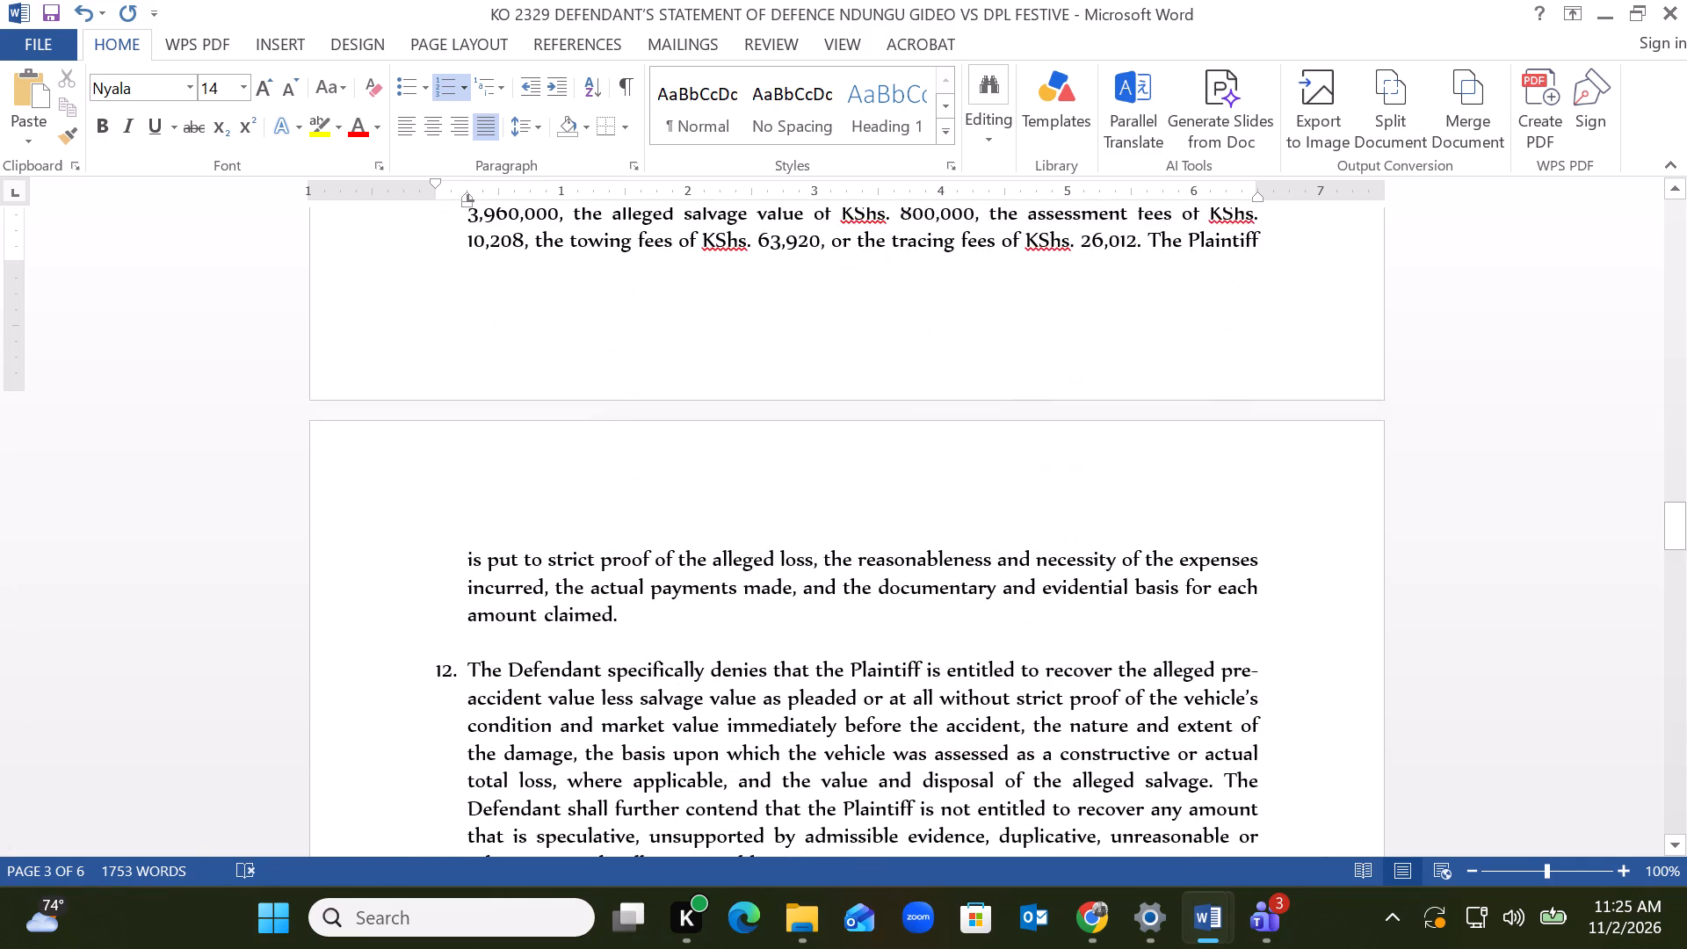
scroll(621, 632, down, 2)
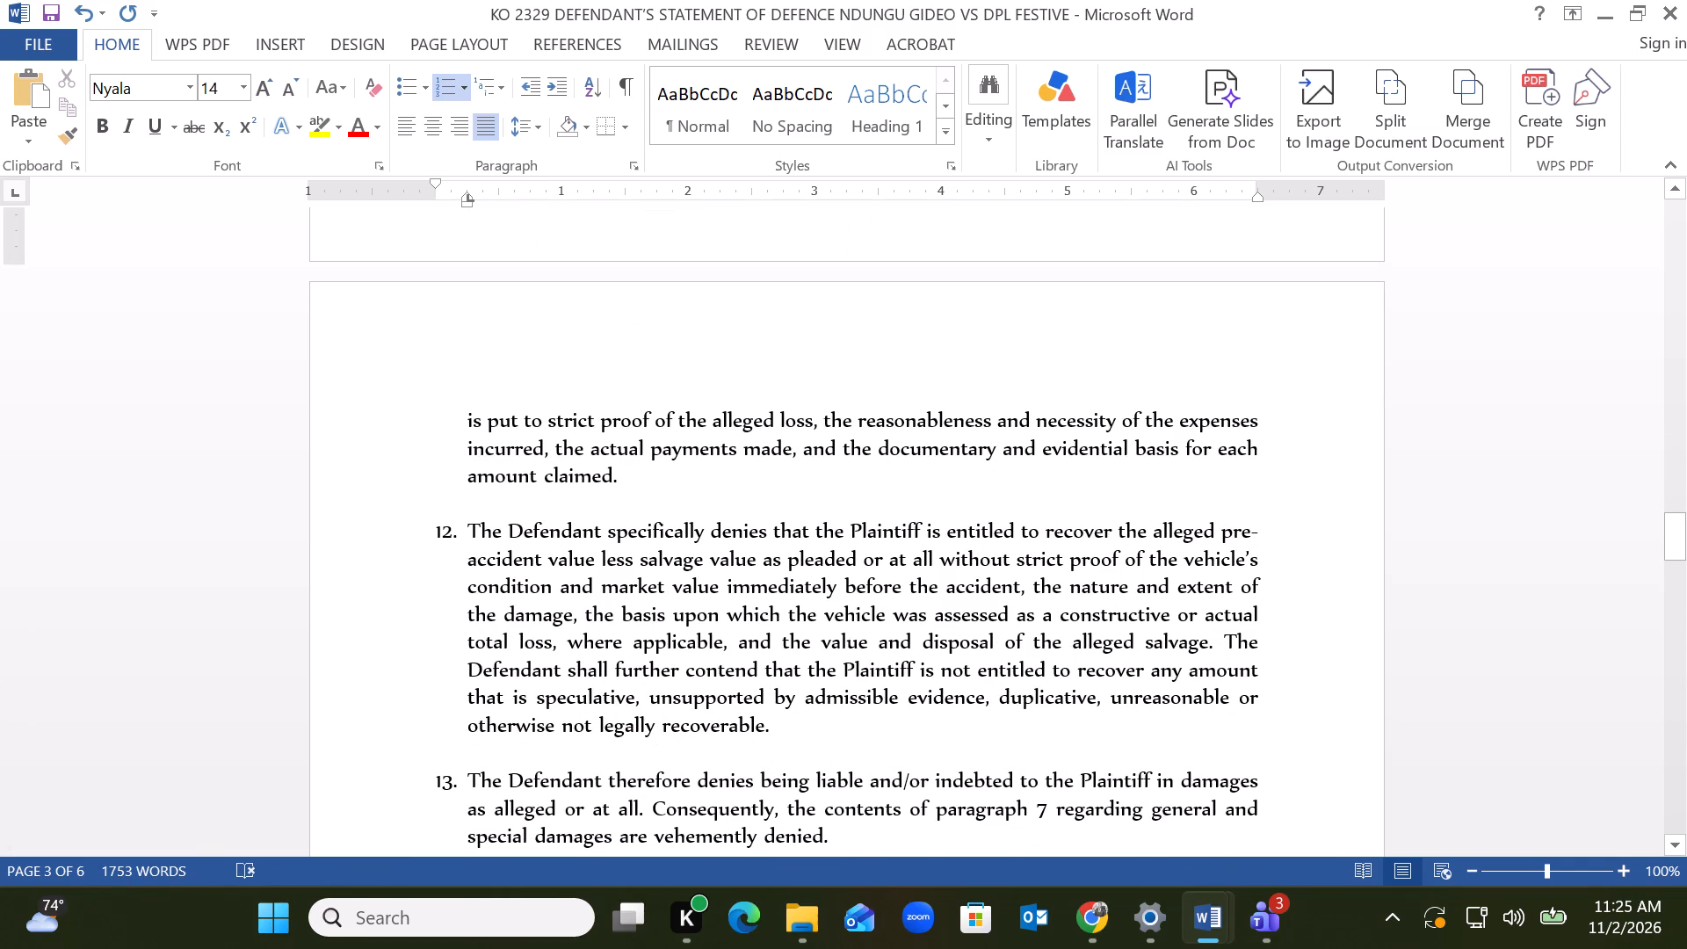
scroll(621, 634, down, 3)
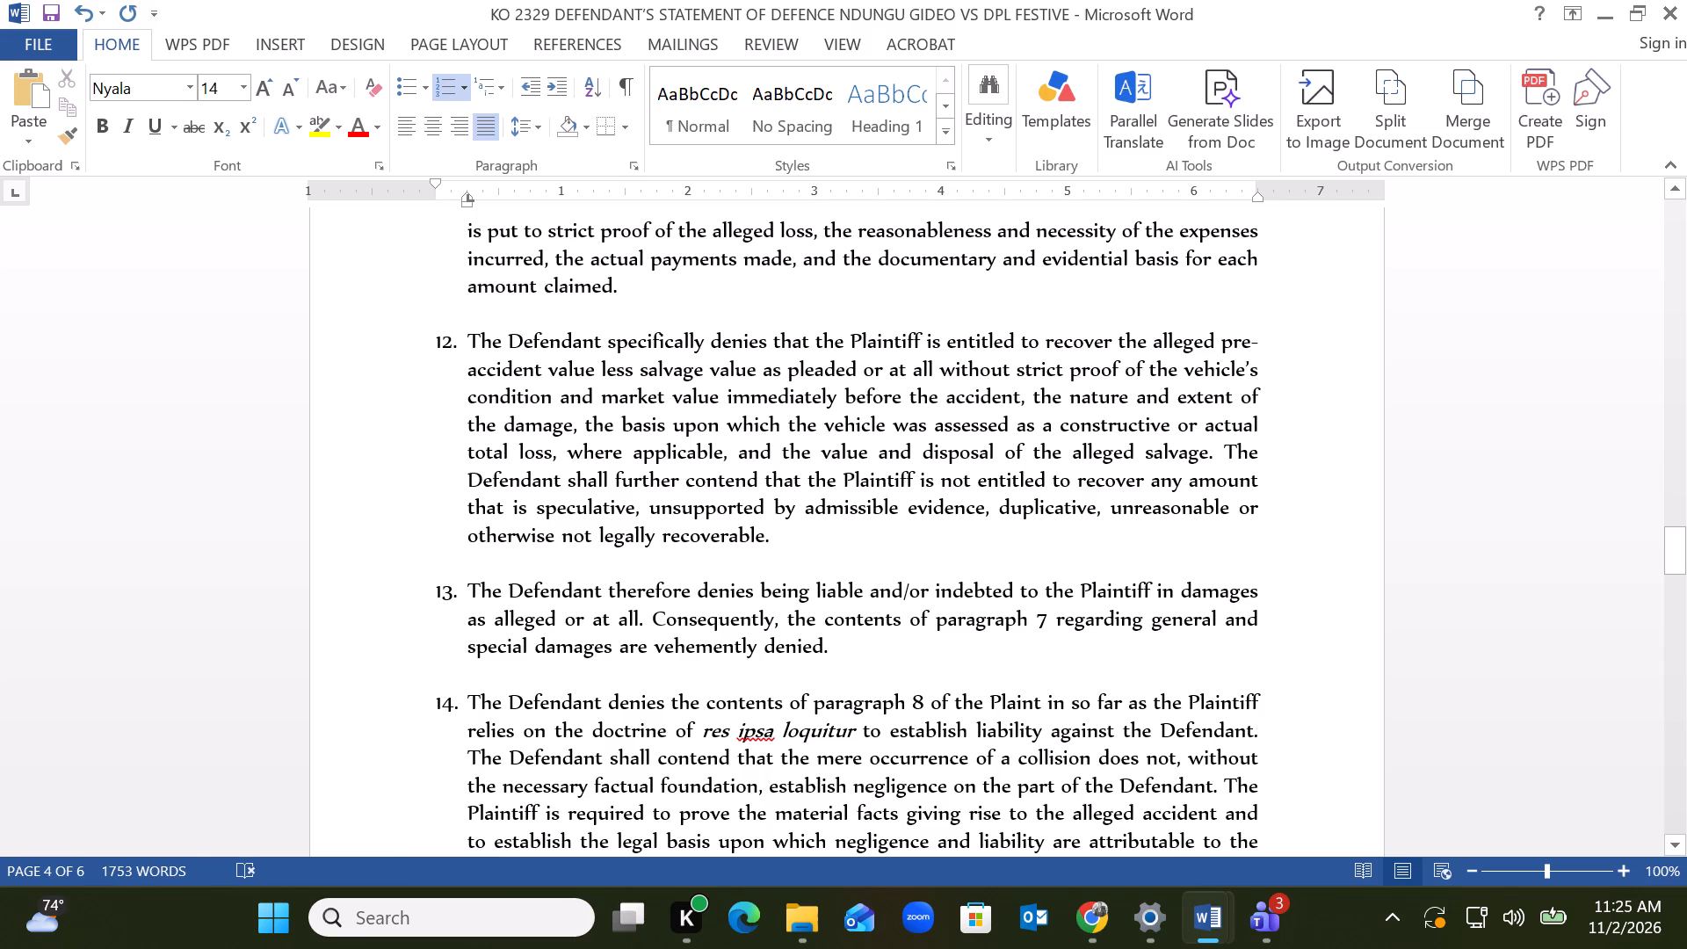
scroll(662, 578, up, 3)
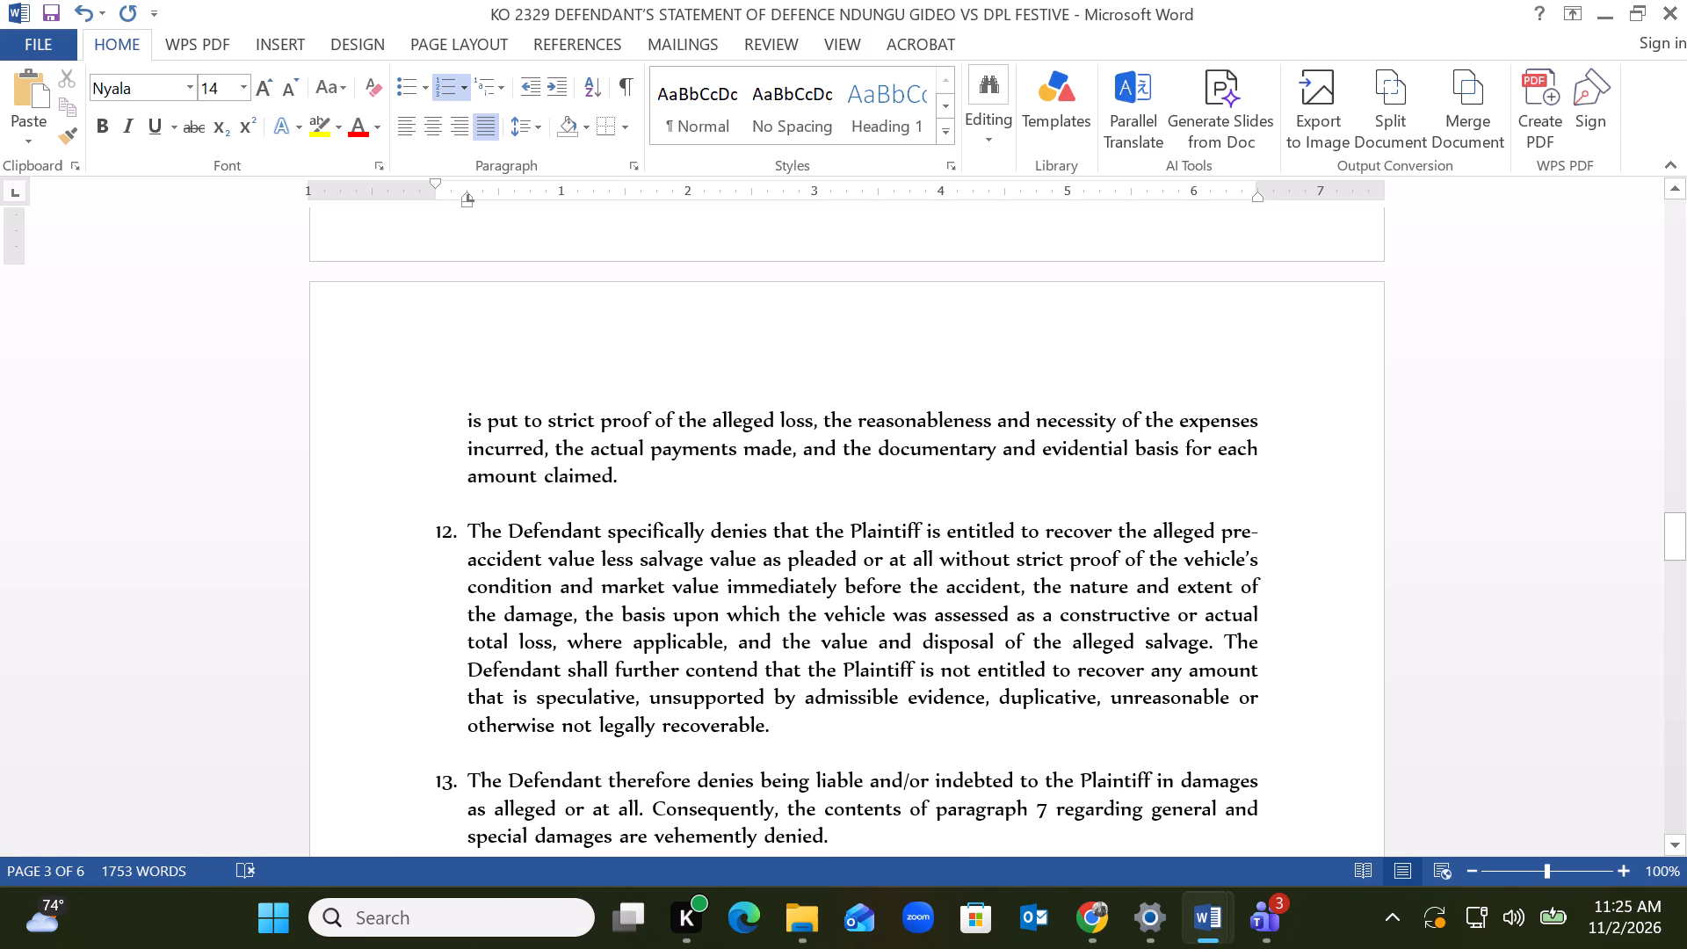
scroll(662, 579, up, 5)
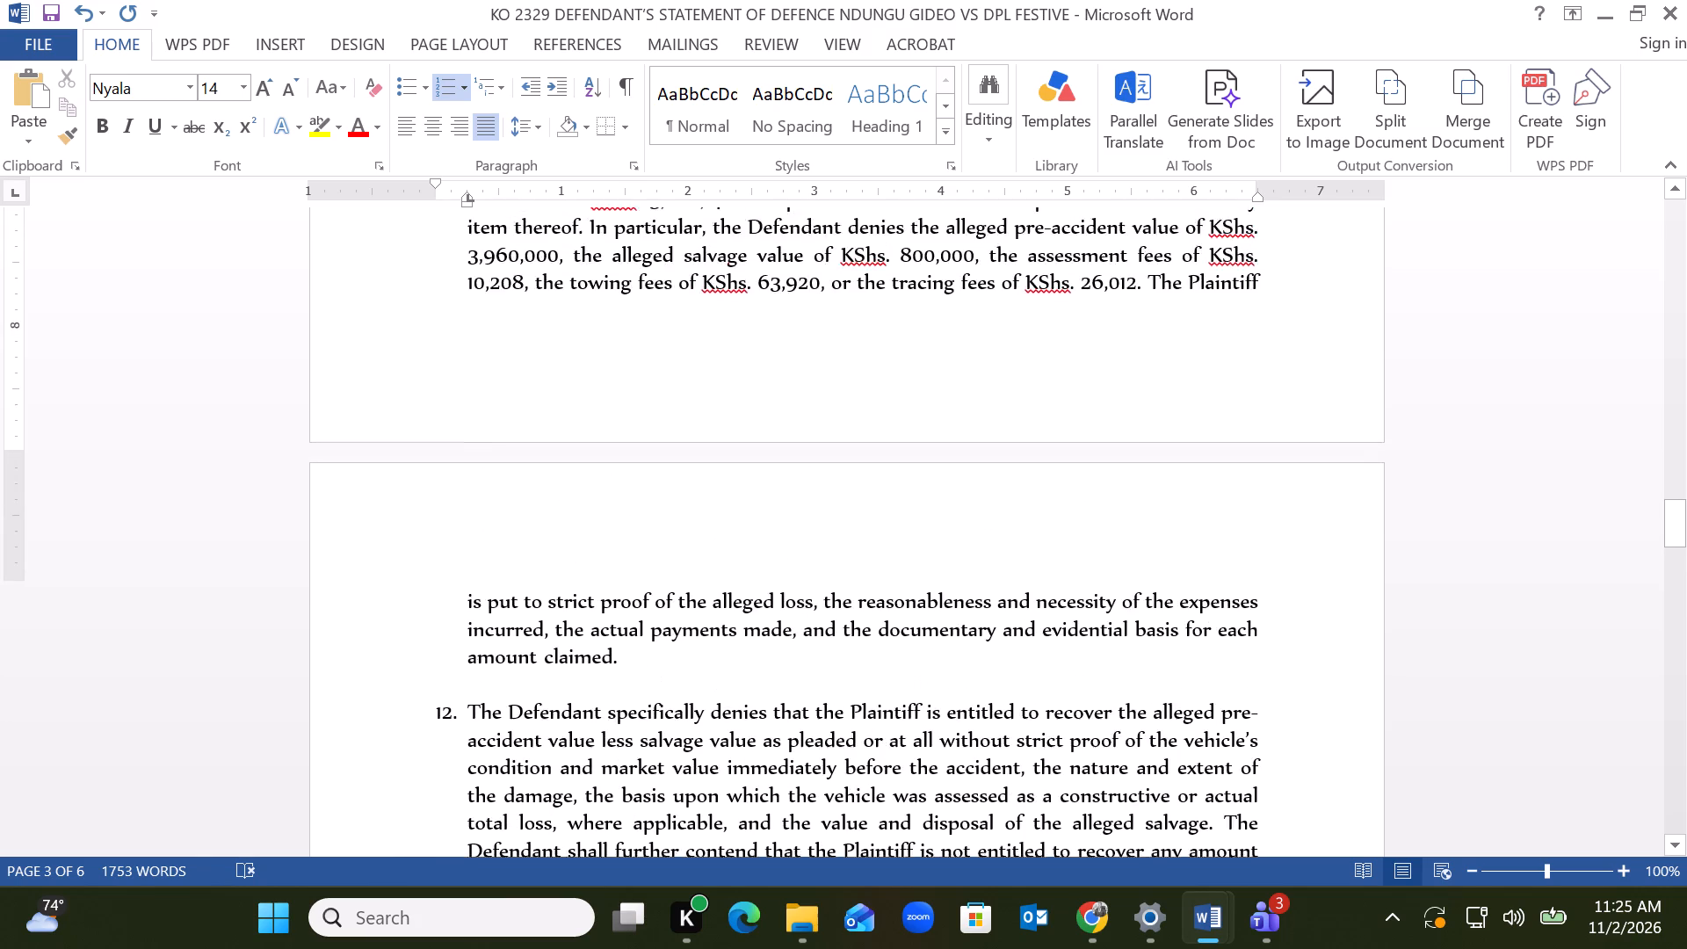
scroll(663, 584, down, 11)
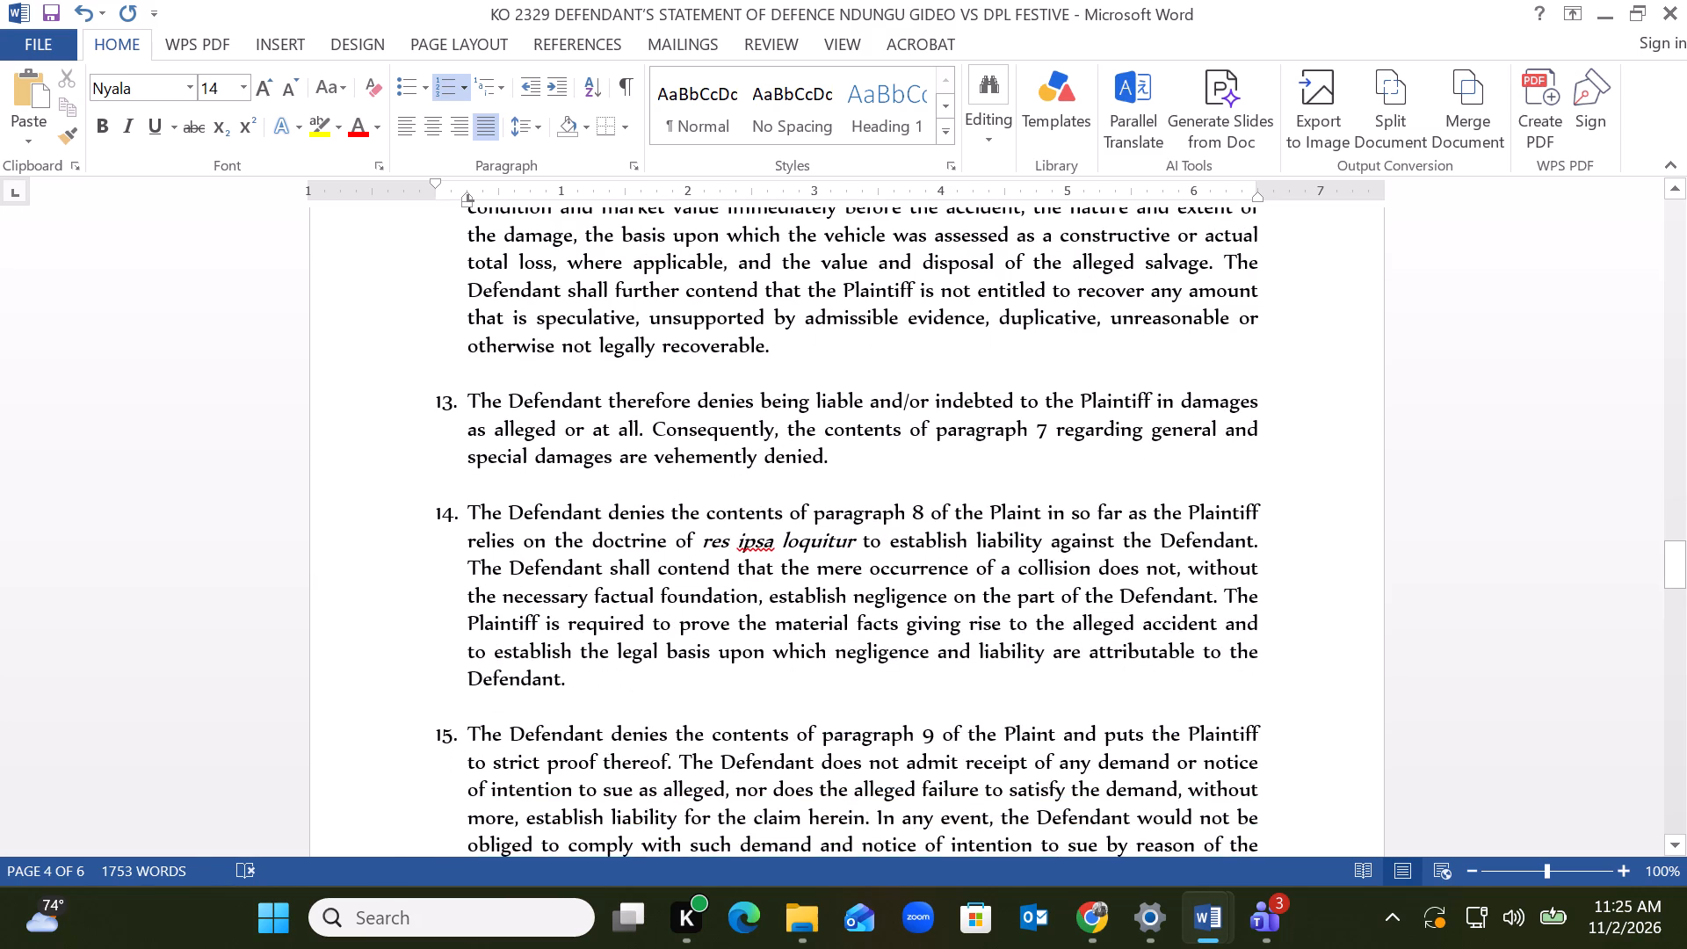
scroll(661, 590, down, 7)
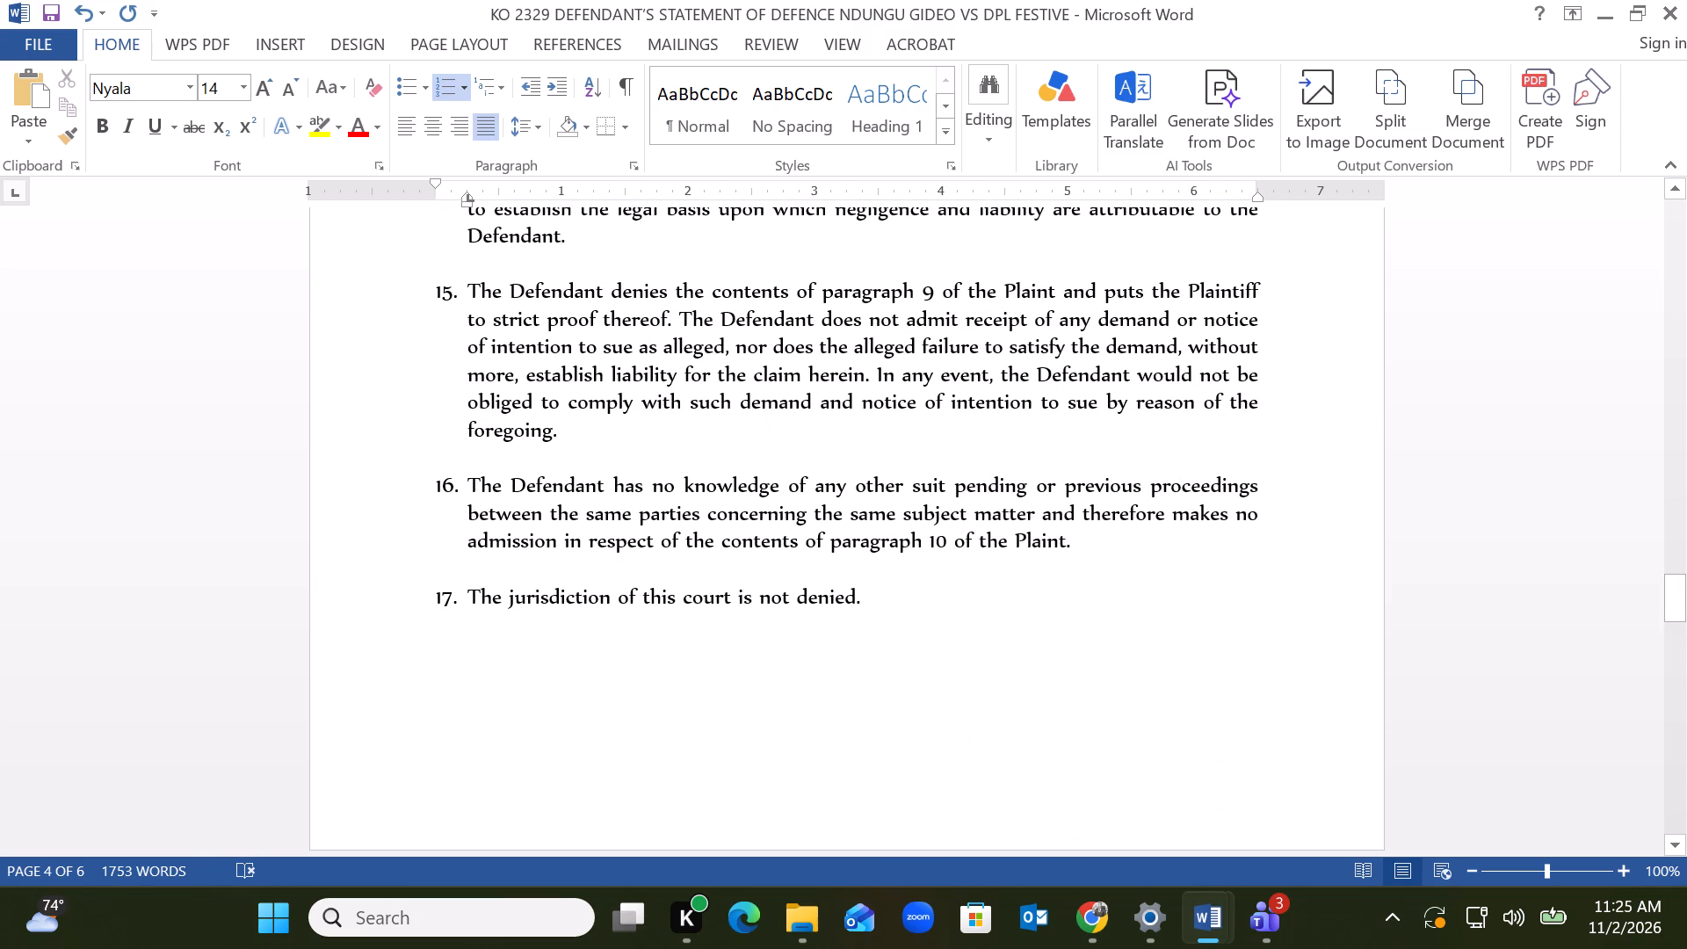
drag(468, 489, 1085, 542)
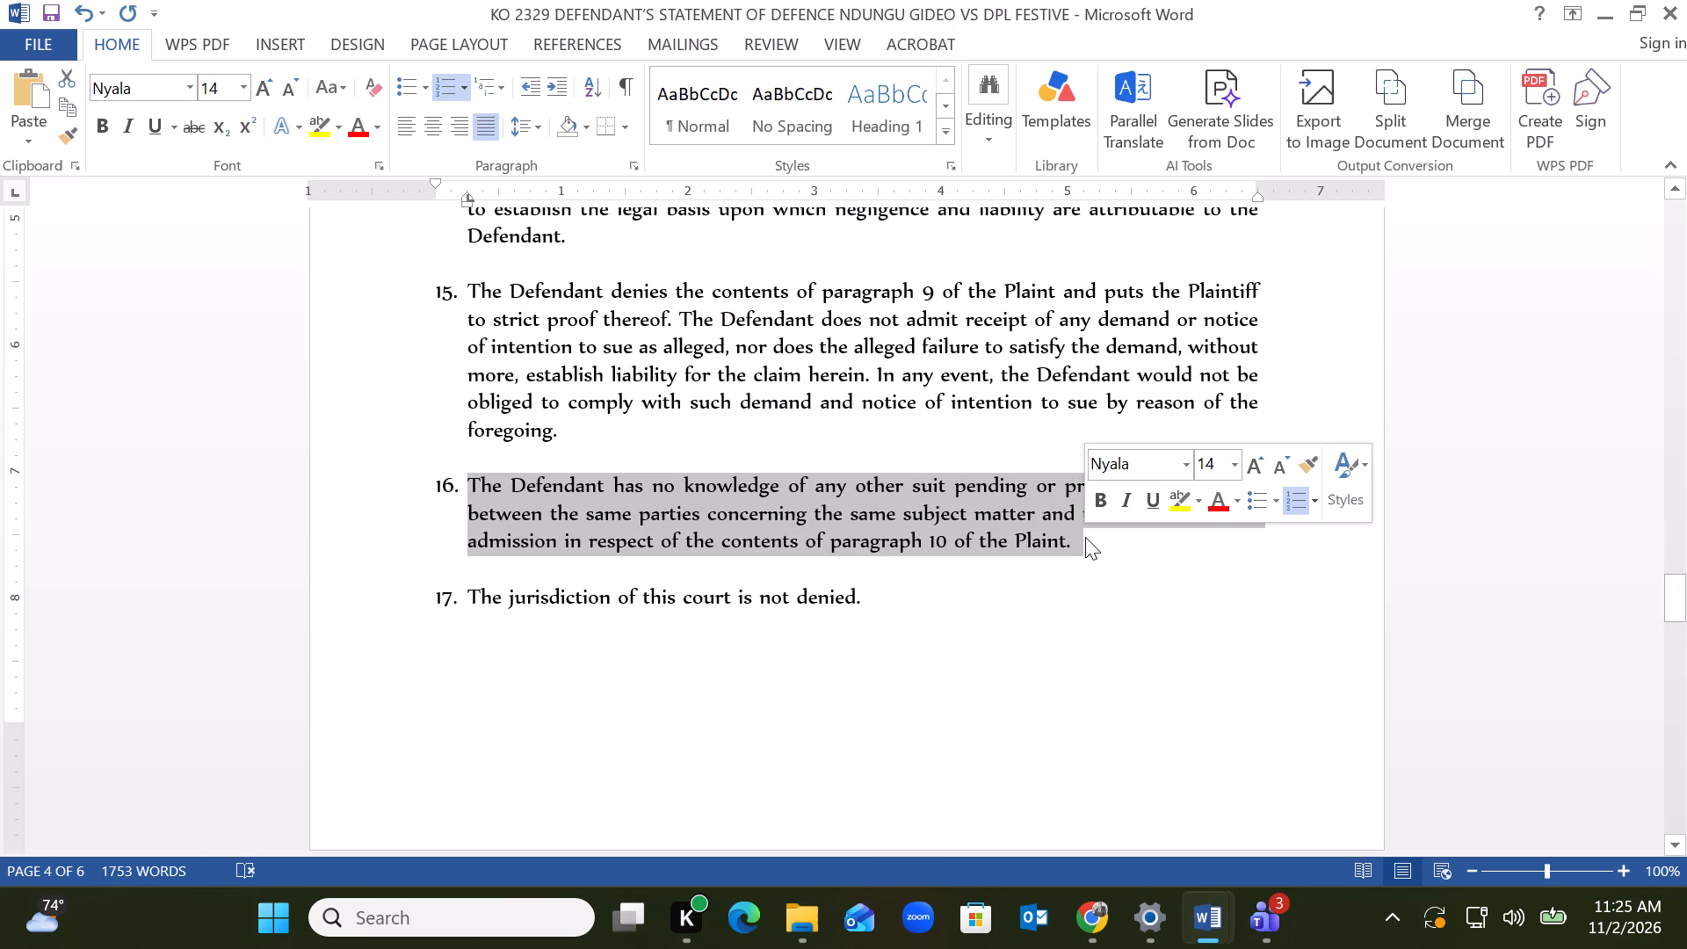
key(ctrl+c)
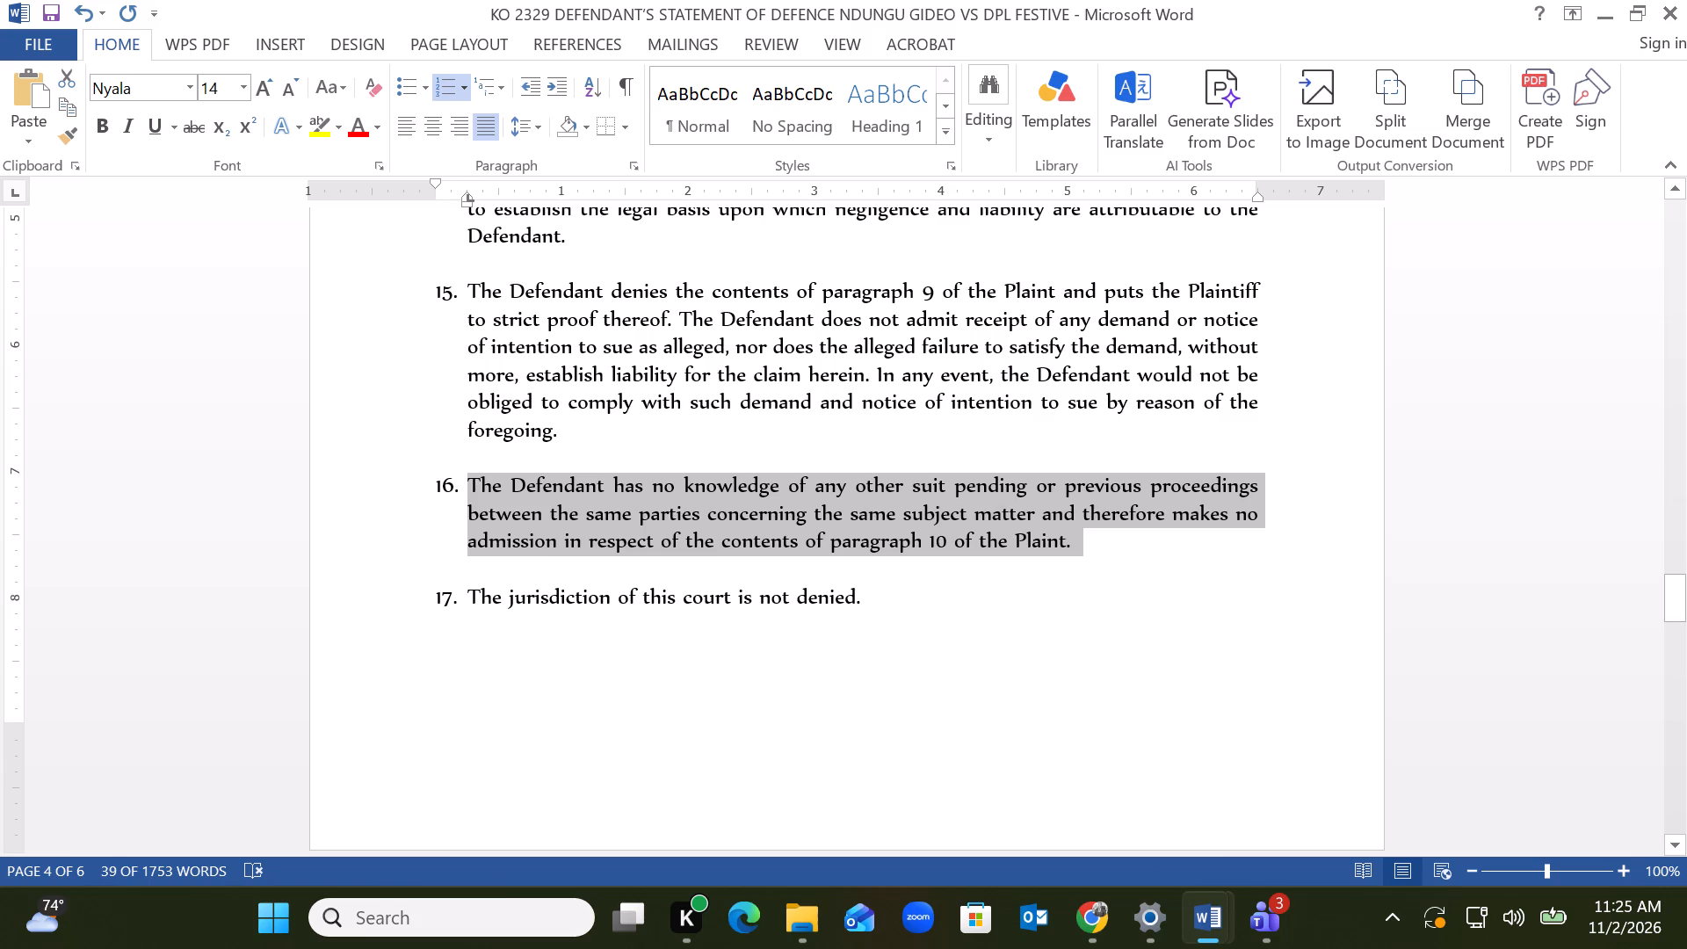
click(1409, 827)
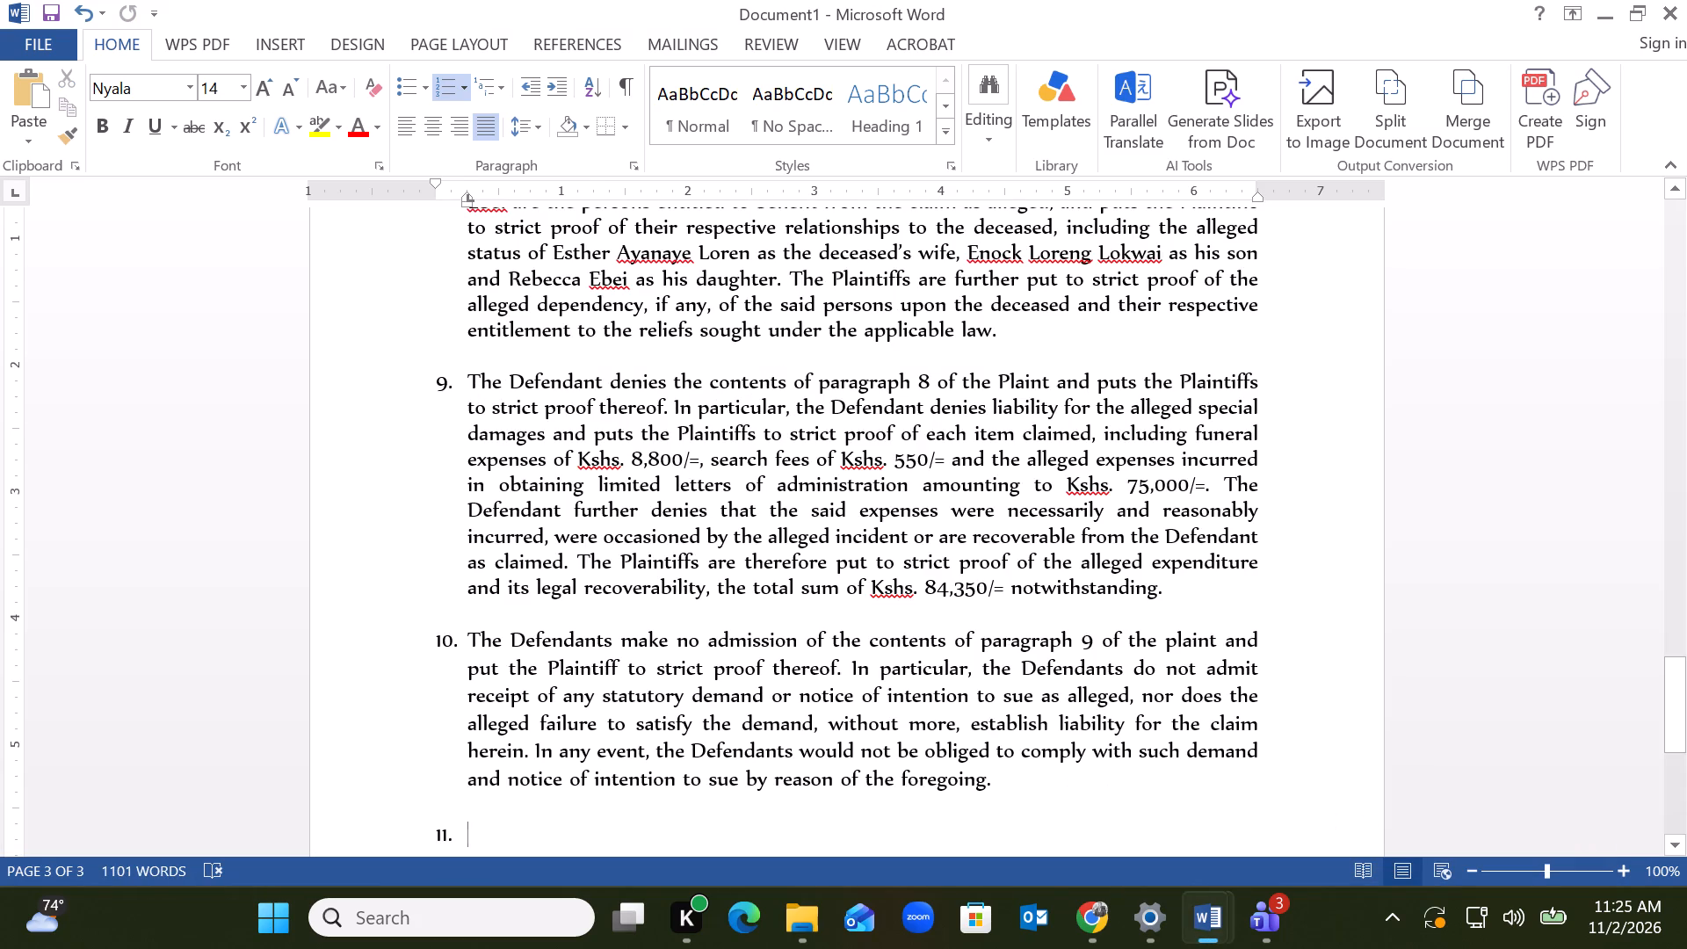
key(ctrl+v)
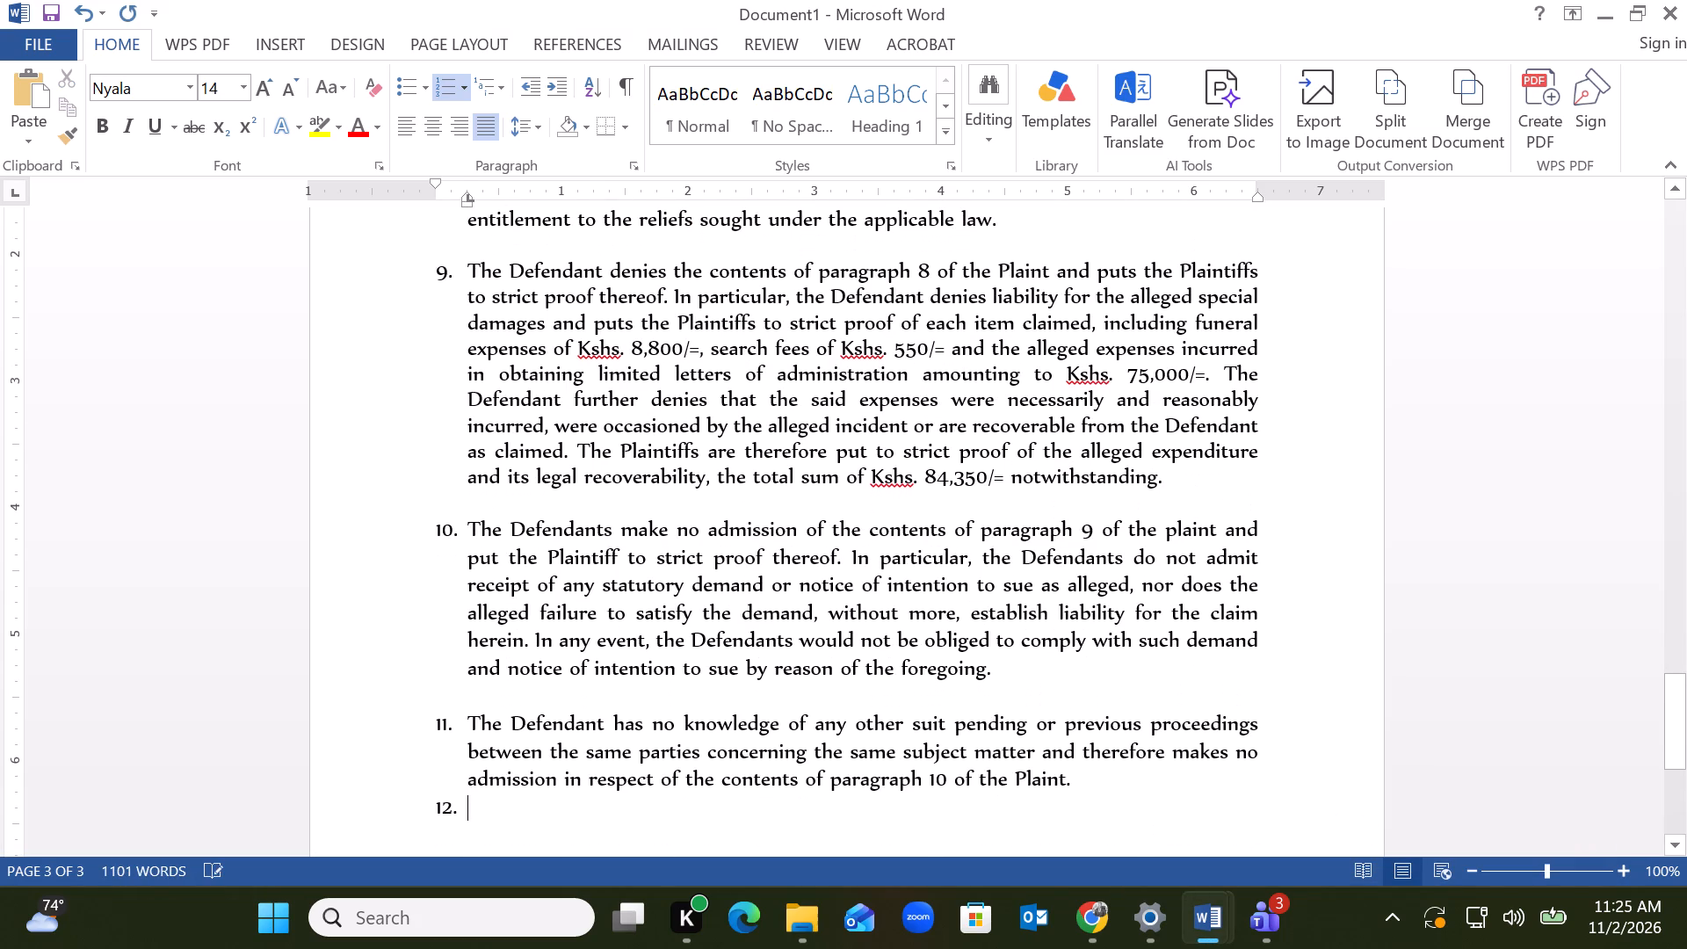
Clear the surplus empty number below paragraph 11 in Document1 and start numbered paragraph 12 after a blank line.
key(Left)
key(BackSpace)
key(BackSpace)
key(BackSpace)
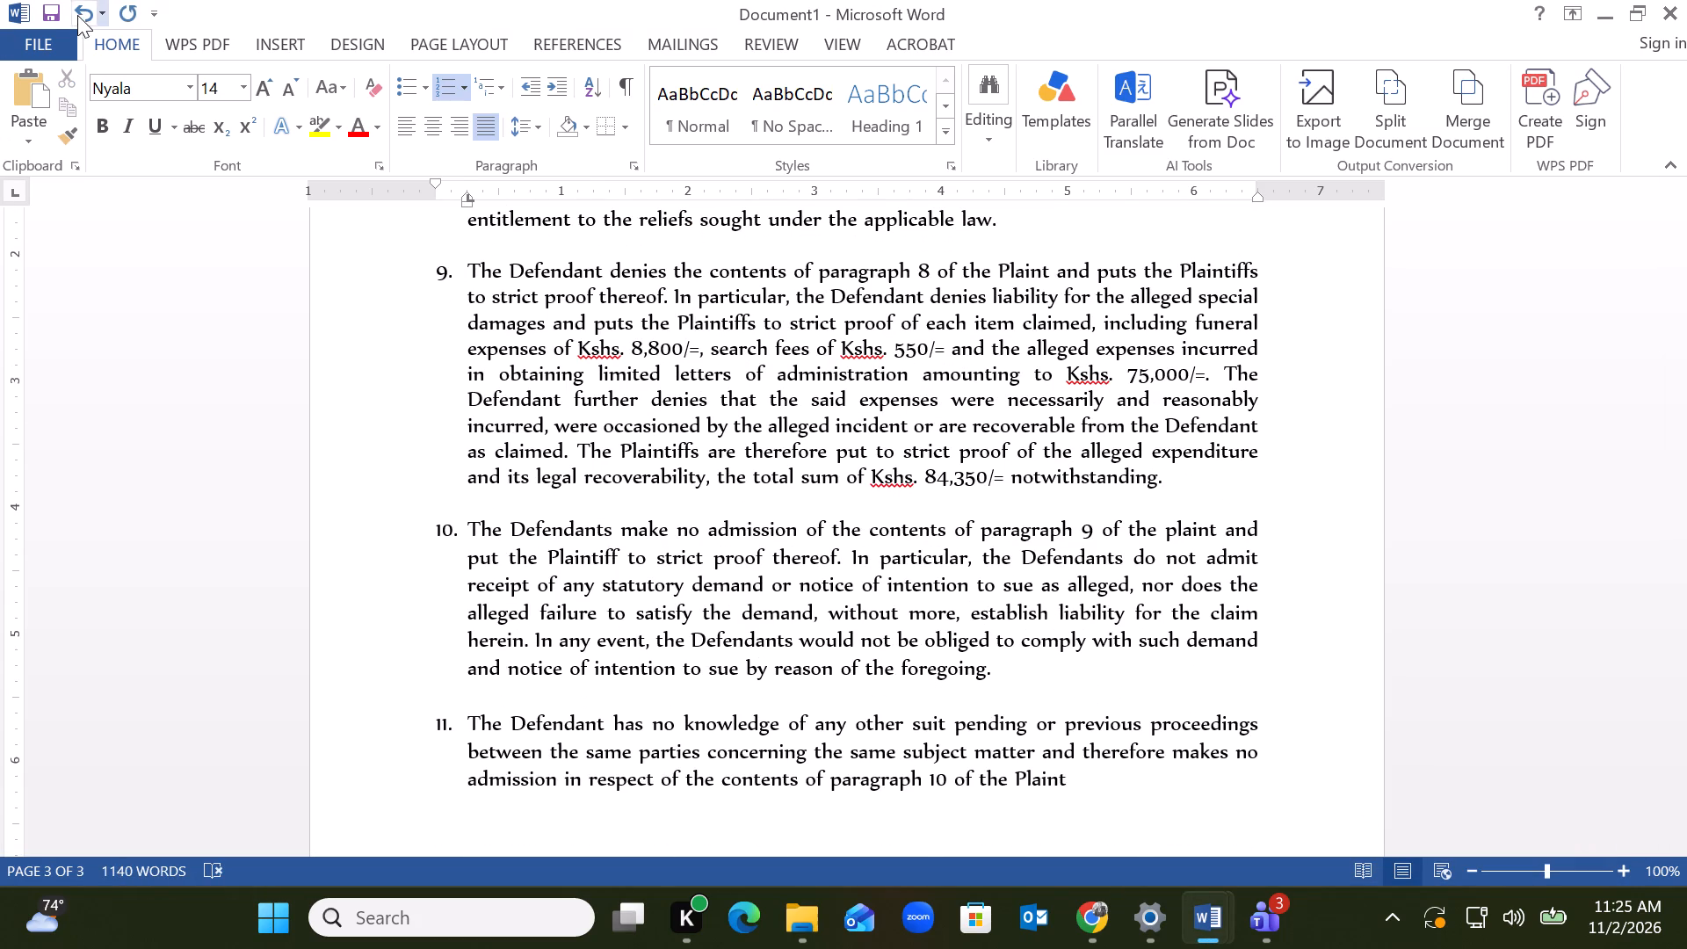
click(77, 13)
key(Return)
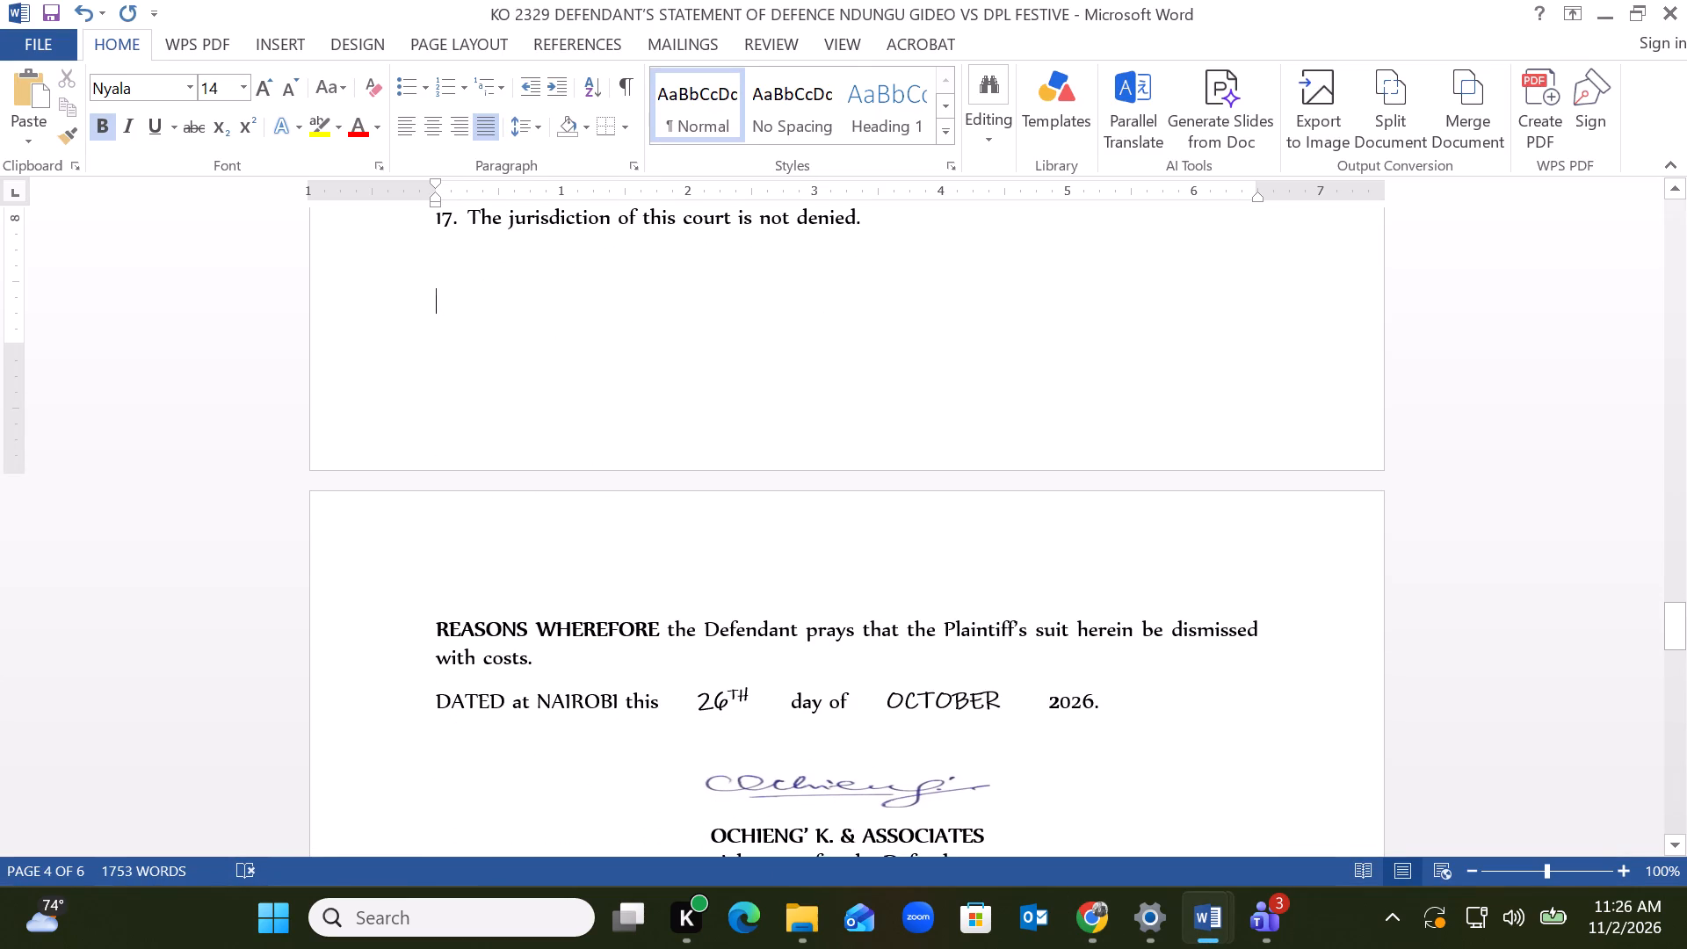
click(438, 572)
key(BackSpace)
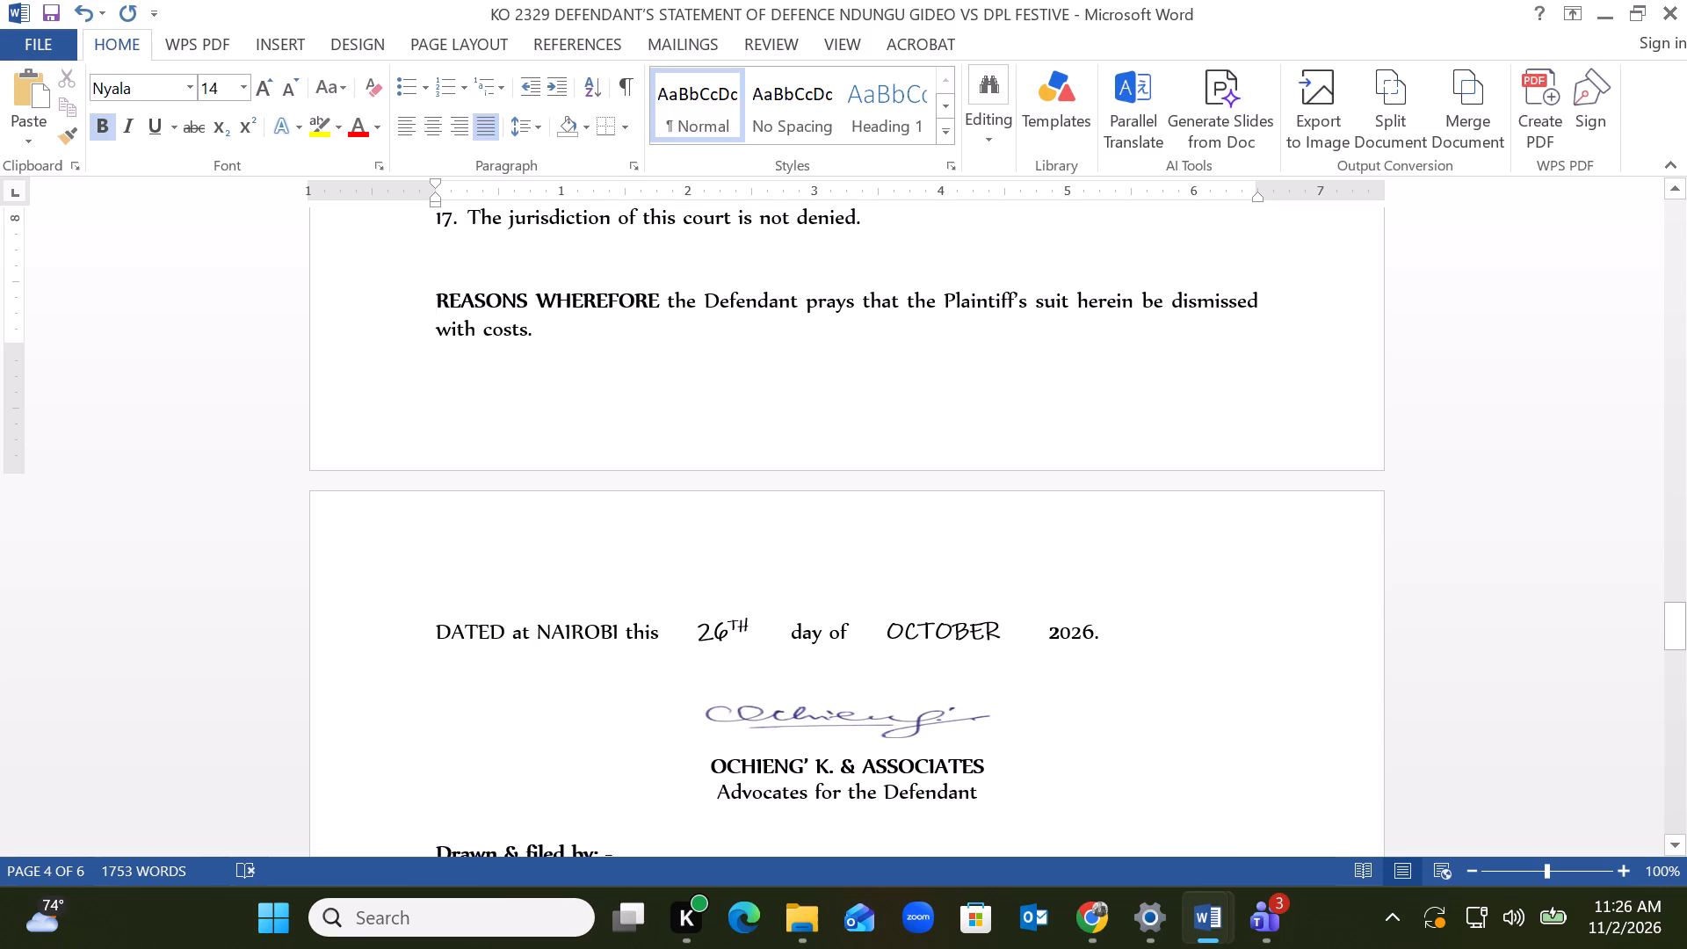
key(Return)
Copy the KO 2329 defence's closing, from paragraph 17's text through the service block's road line, into Document1 at paragraph 12.
drag(470, 216, 602, 449)
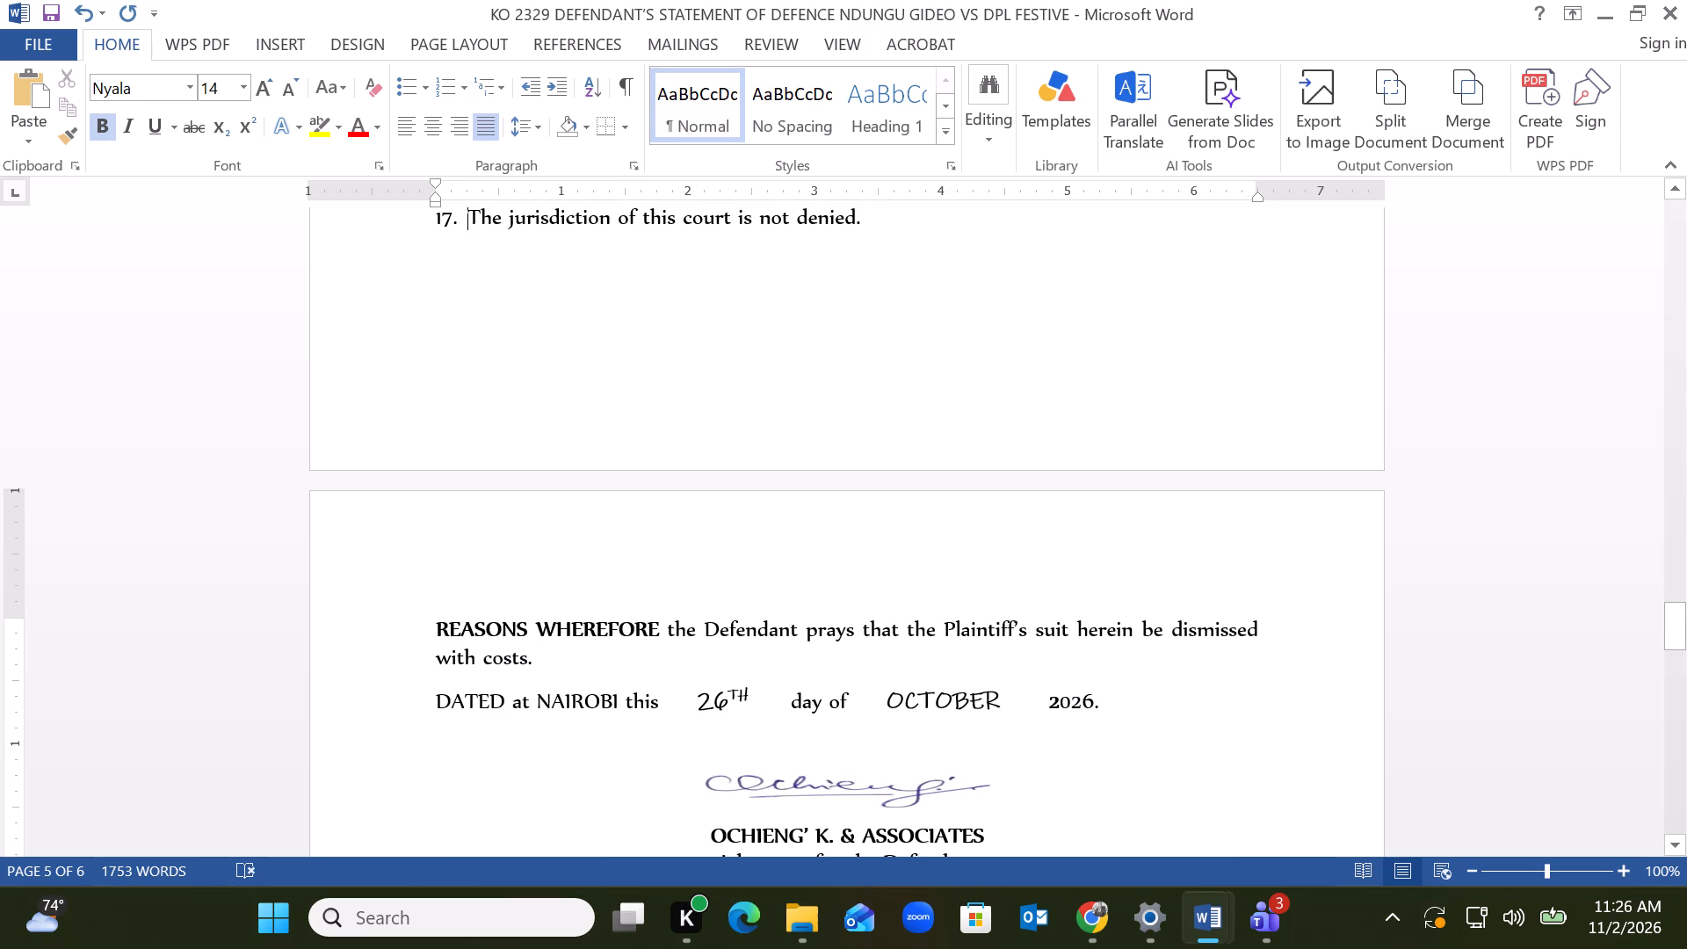
drag(602, 449, 1091, 728)
scroll(1091, 728, down, 10)
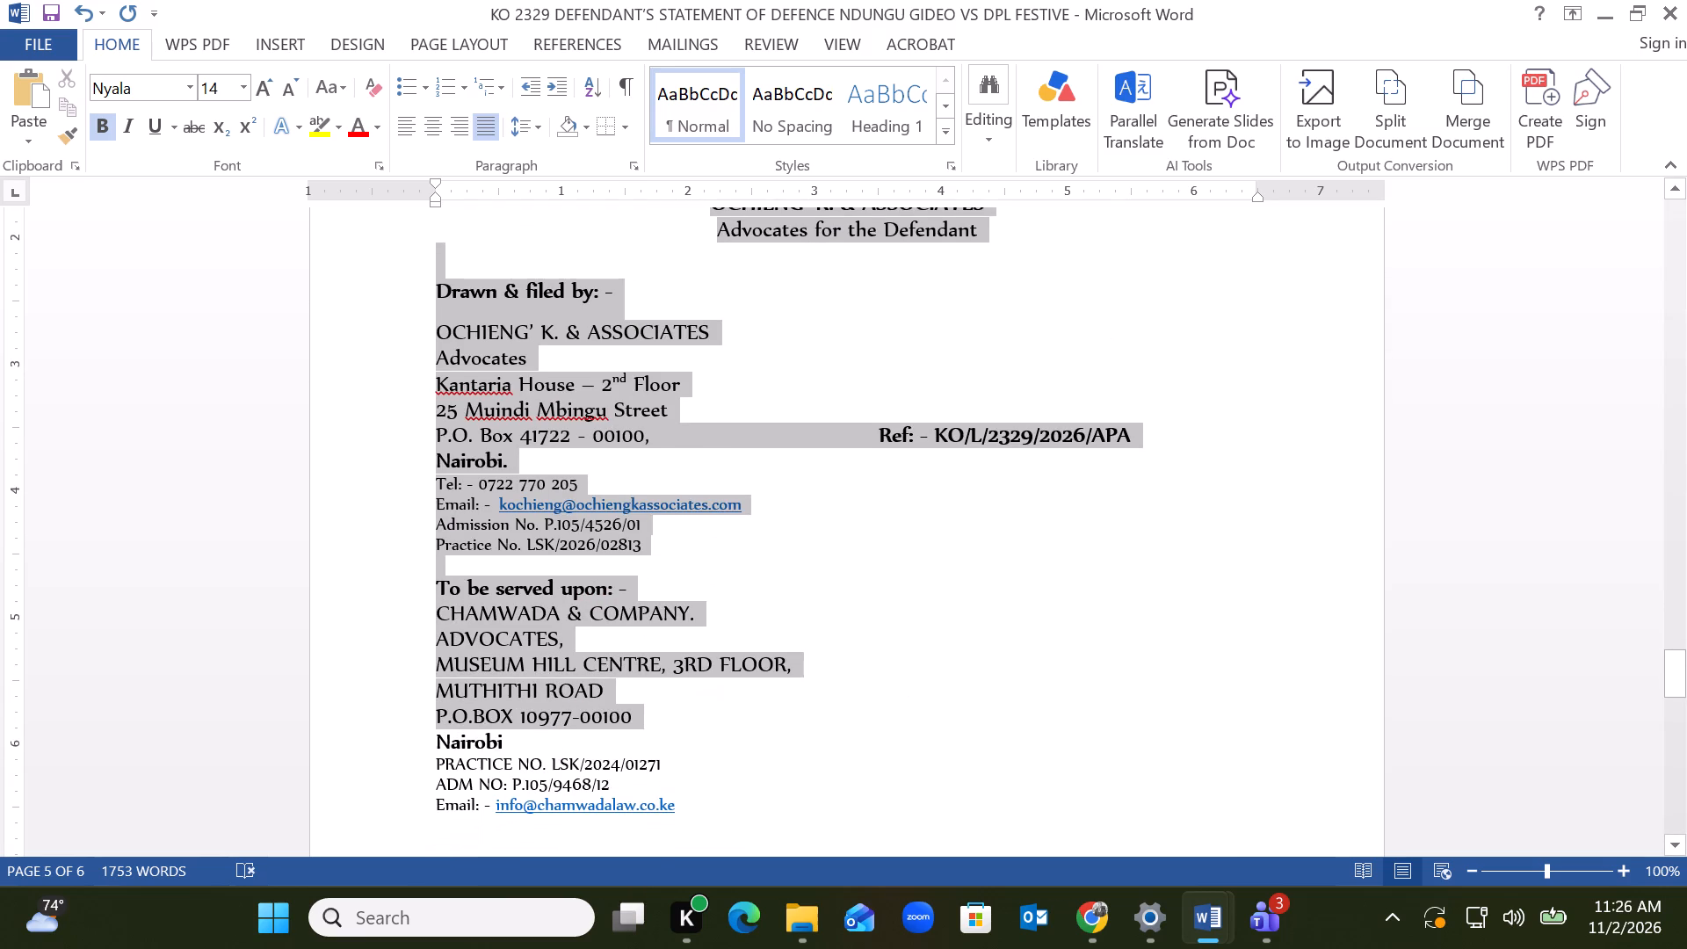
drag(1091, 728, 783, 696)
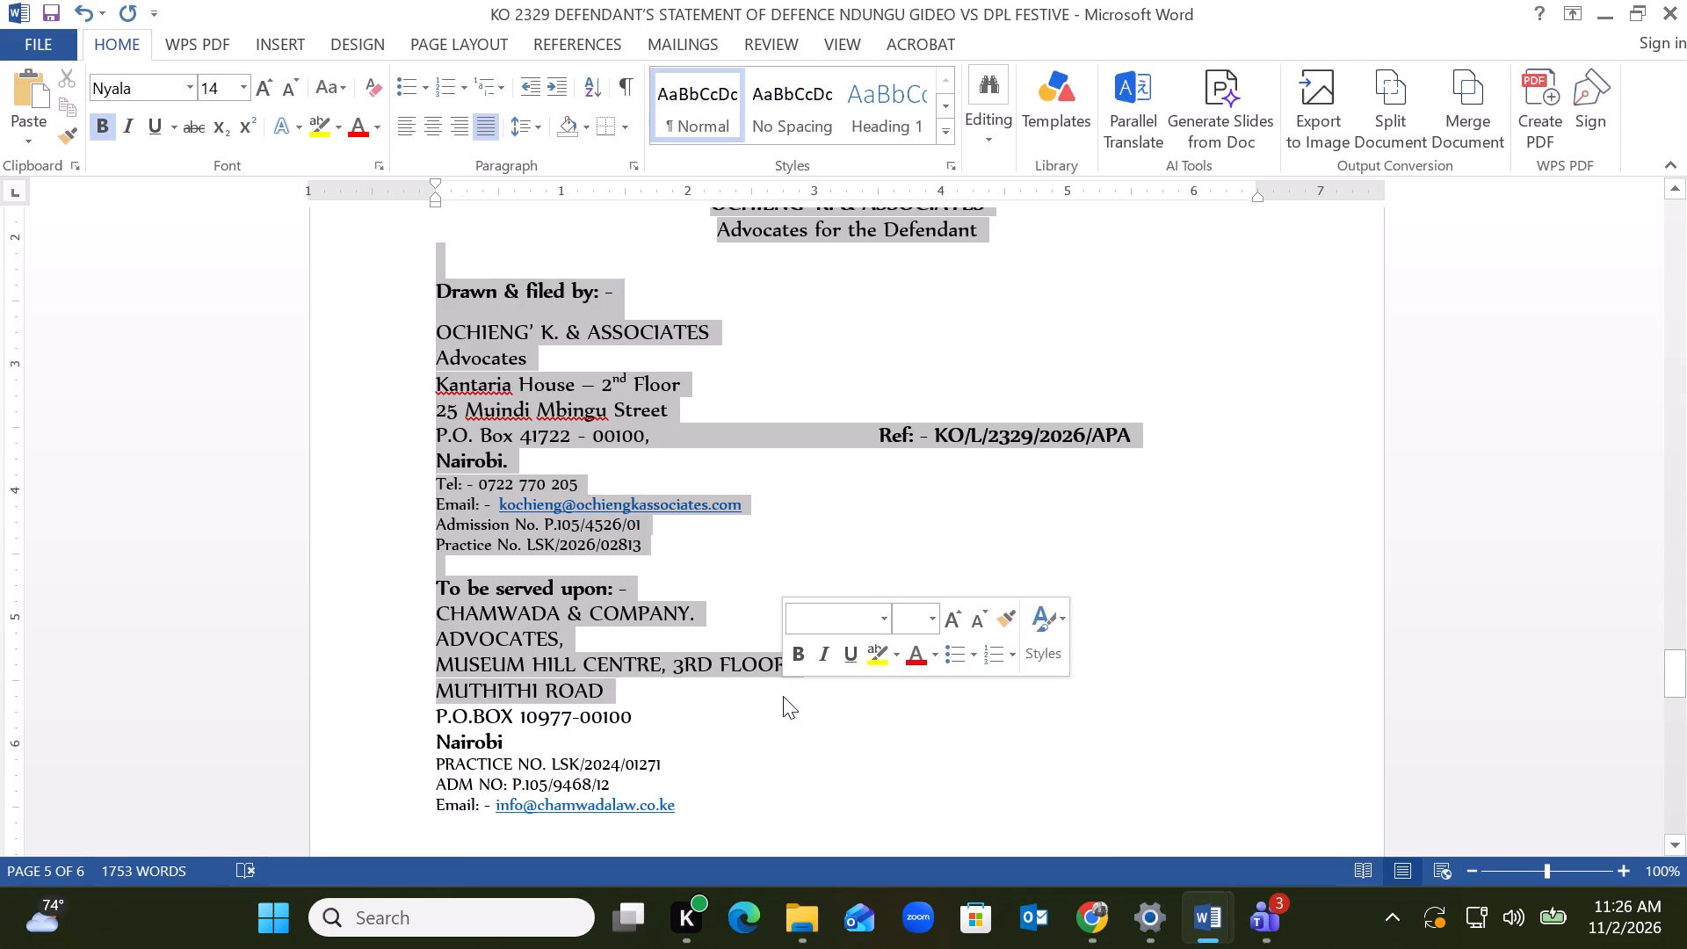
key(ctrl+c)
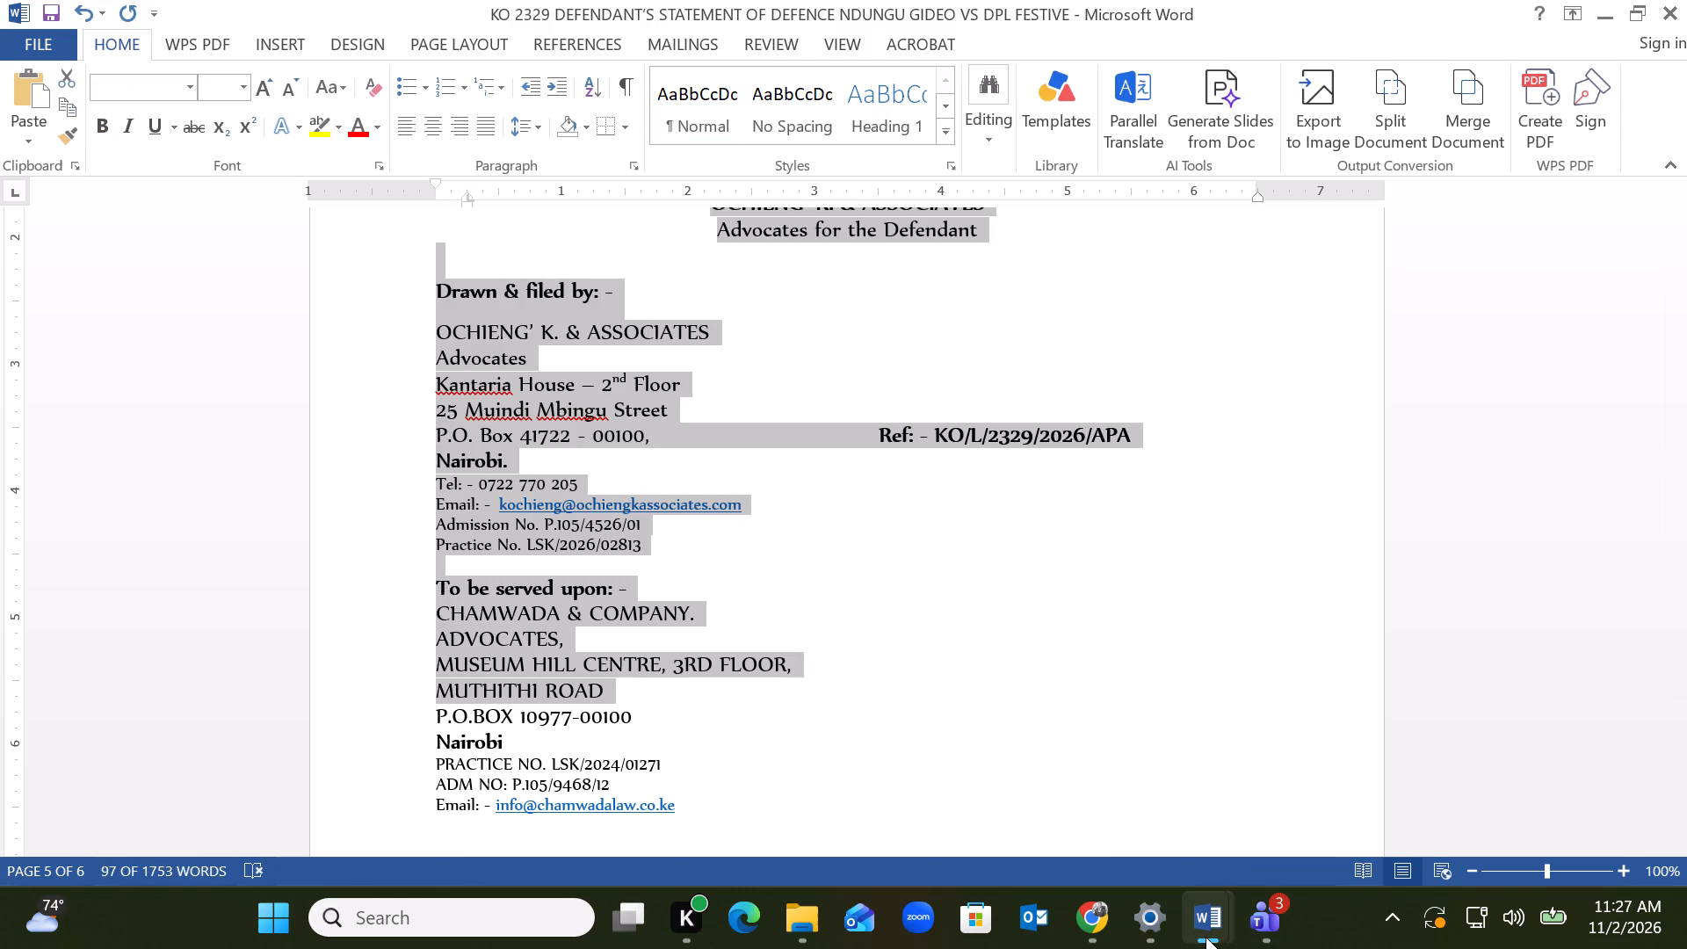
click(1390, 809)
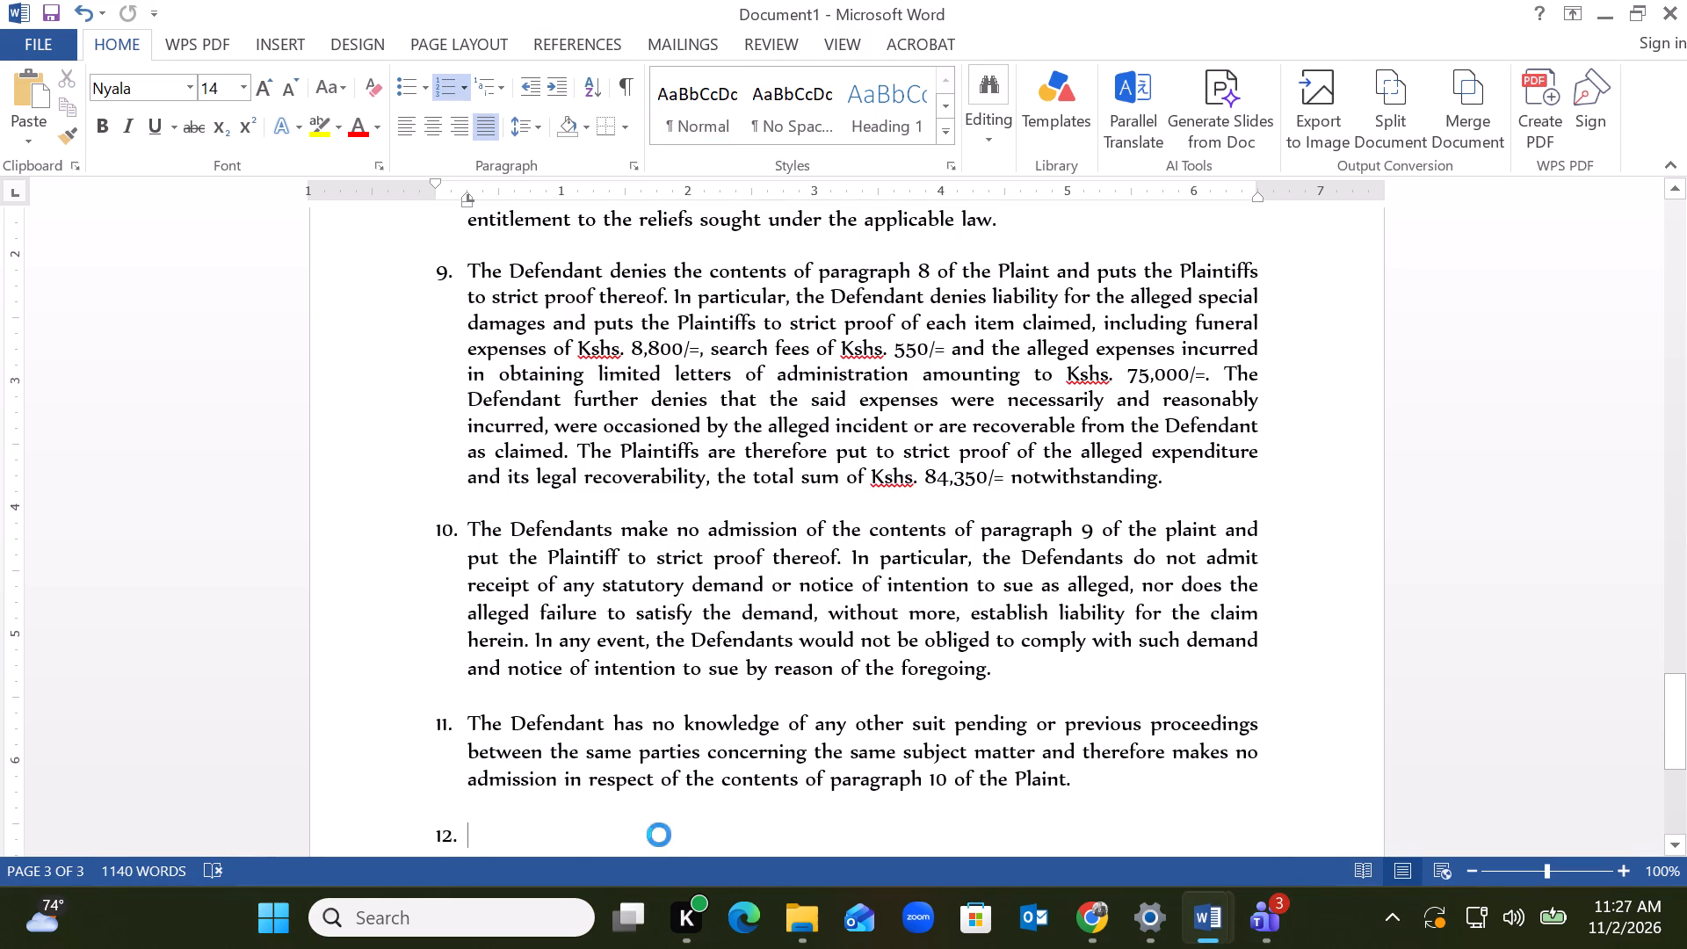
key(ctrl+v)
Close up the surplus space between paragraph 12 and the REASONS WHEREFORE prayer in Document1, keeping one blank line.
scroll(659, 836, up, 13)
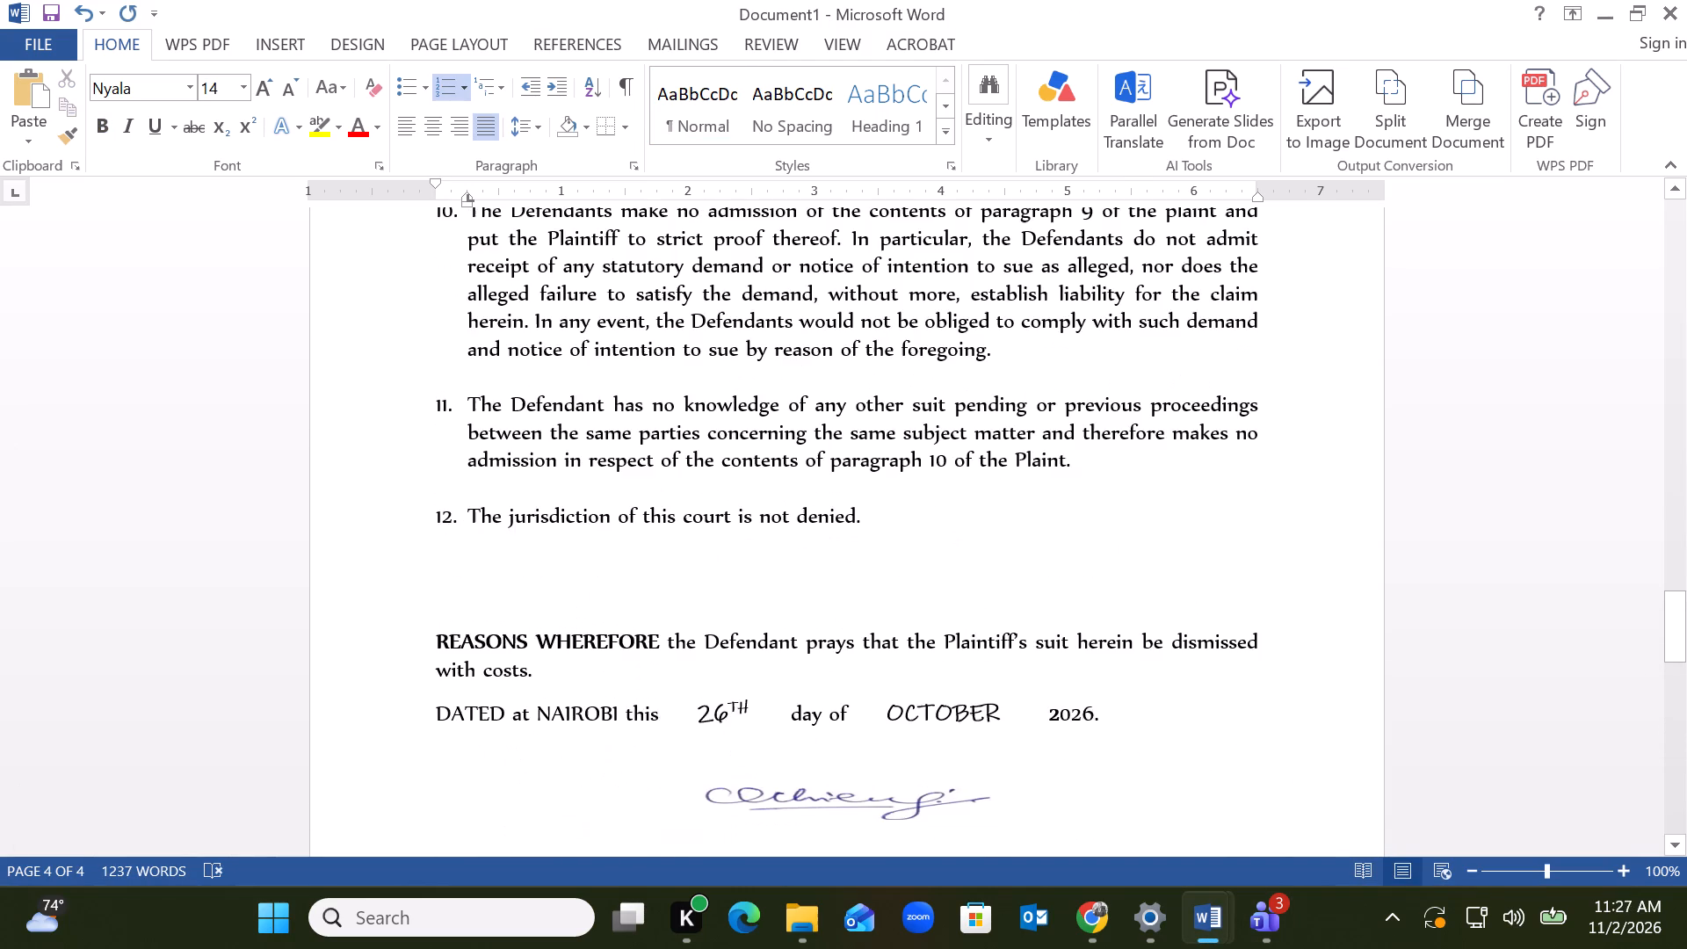
click(489, 621)
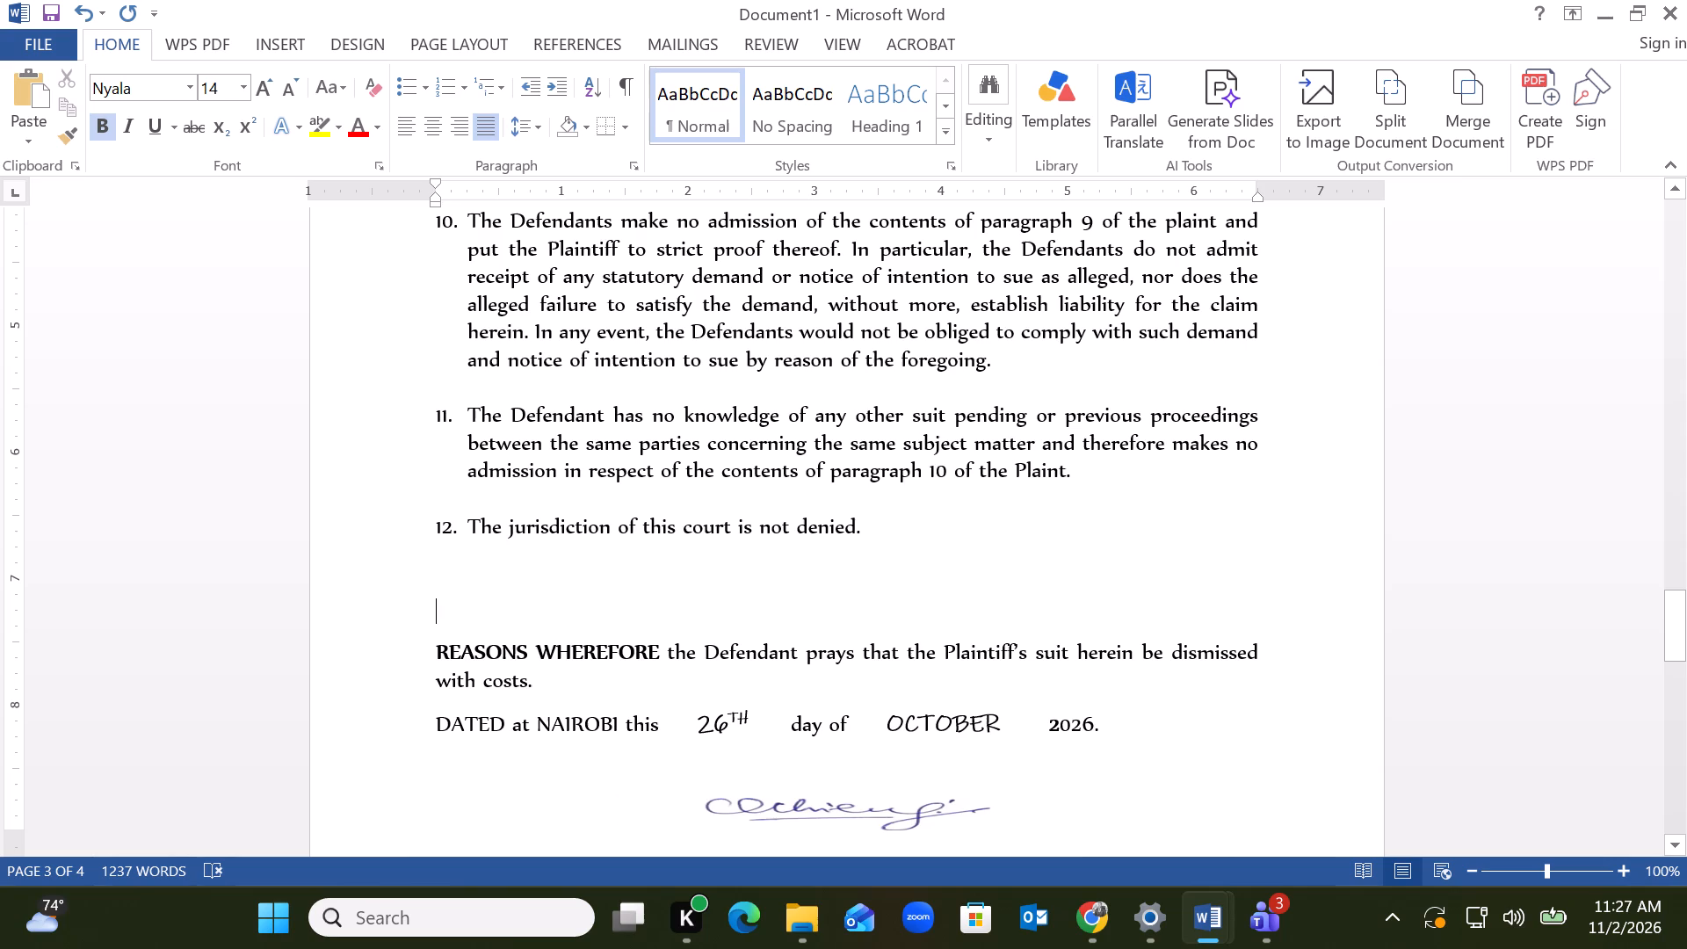
key(BackSpace)
key(BackSpace)
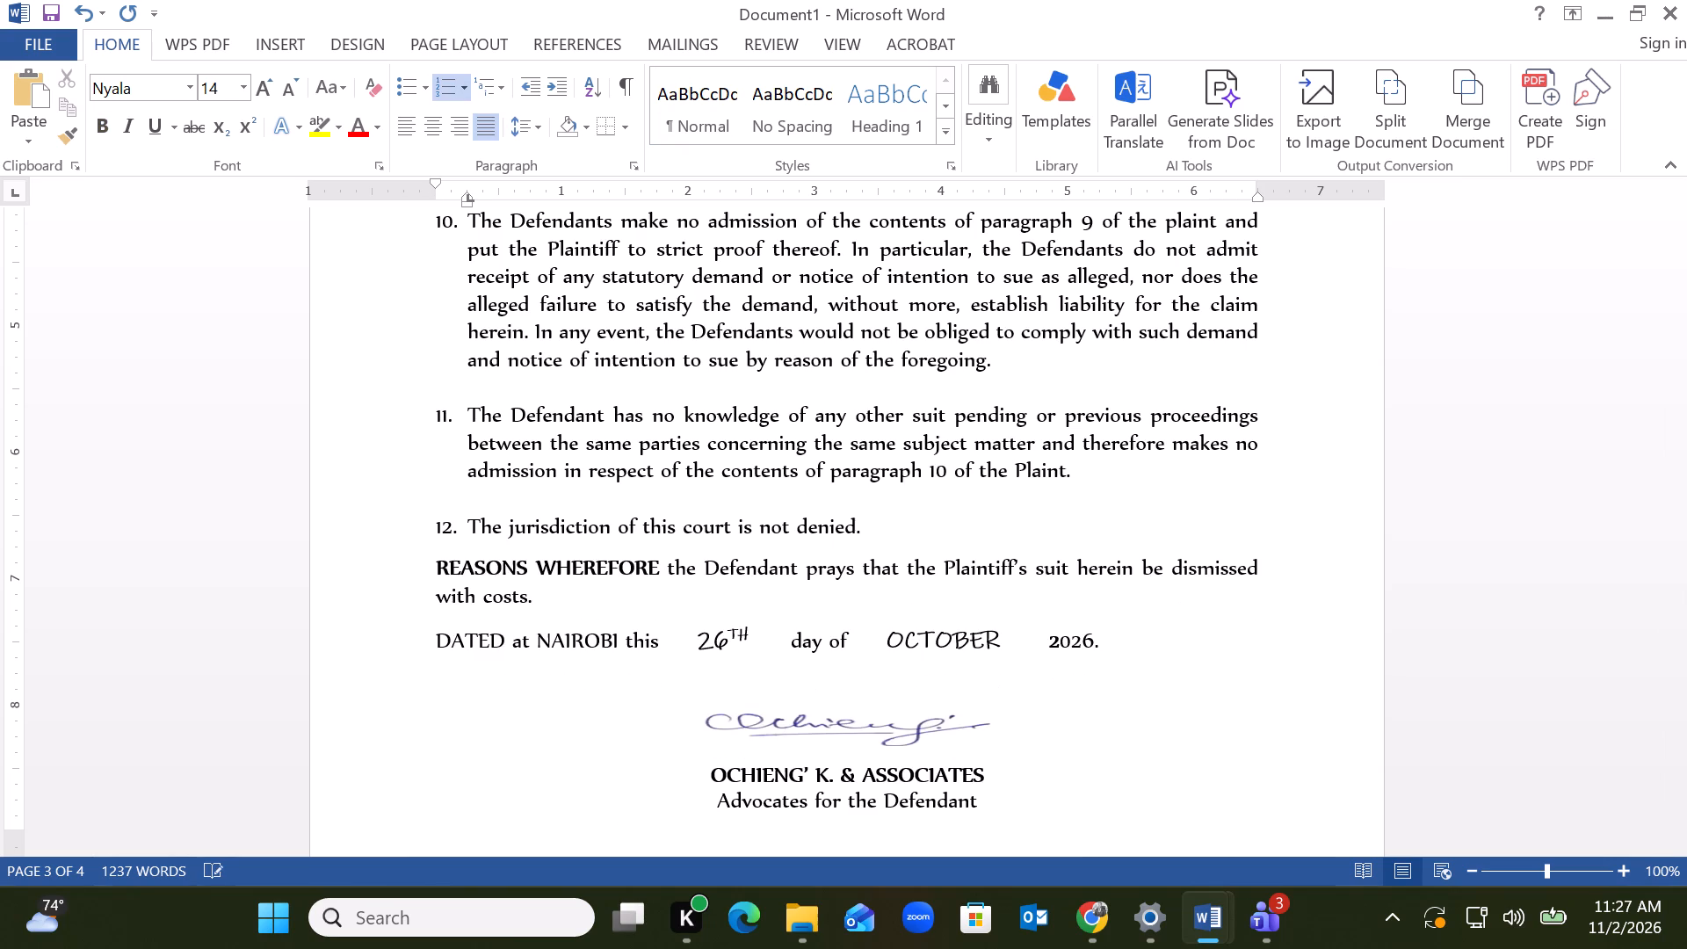
click(427, 569)
key(BackSpace)
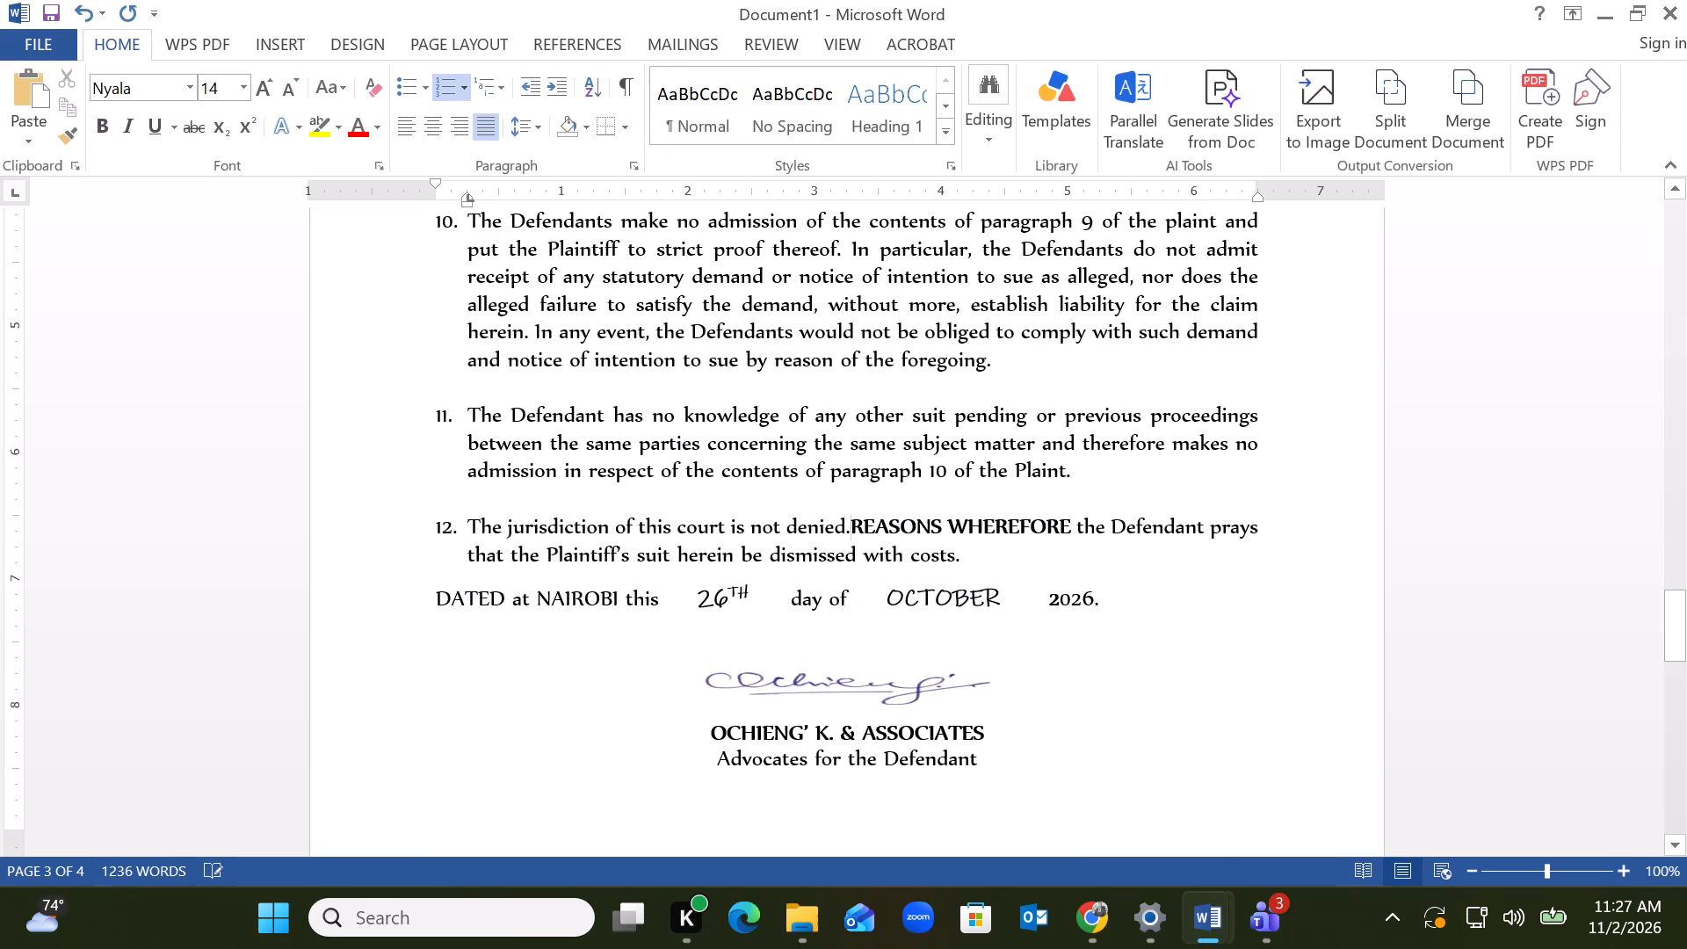
key(Return)
key(BackSpace)
key(BackSpace)
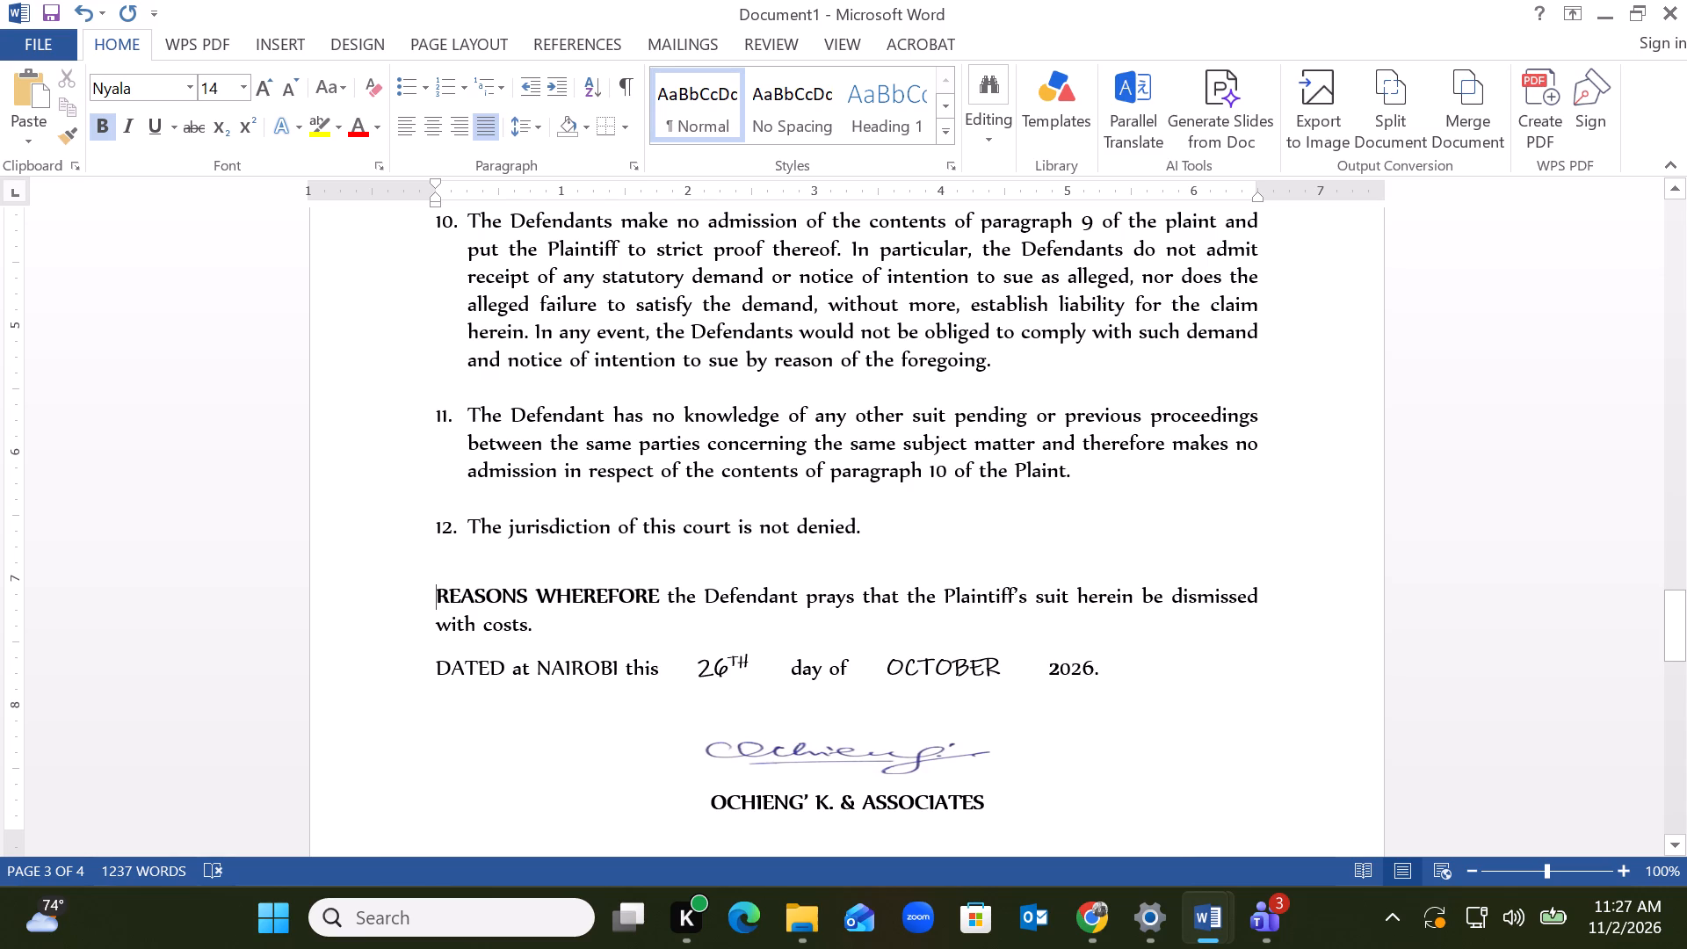
Change the day in the DATED at NAIROBI line to 2ND.
click(745, 660)
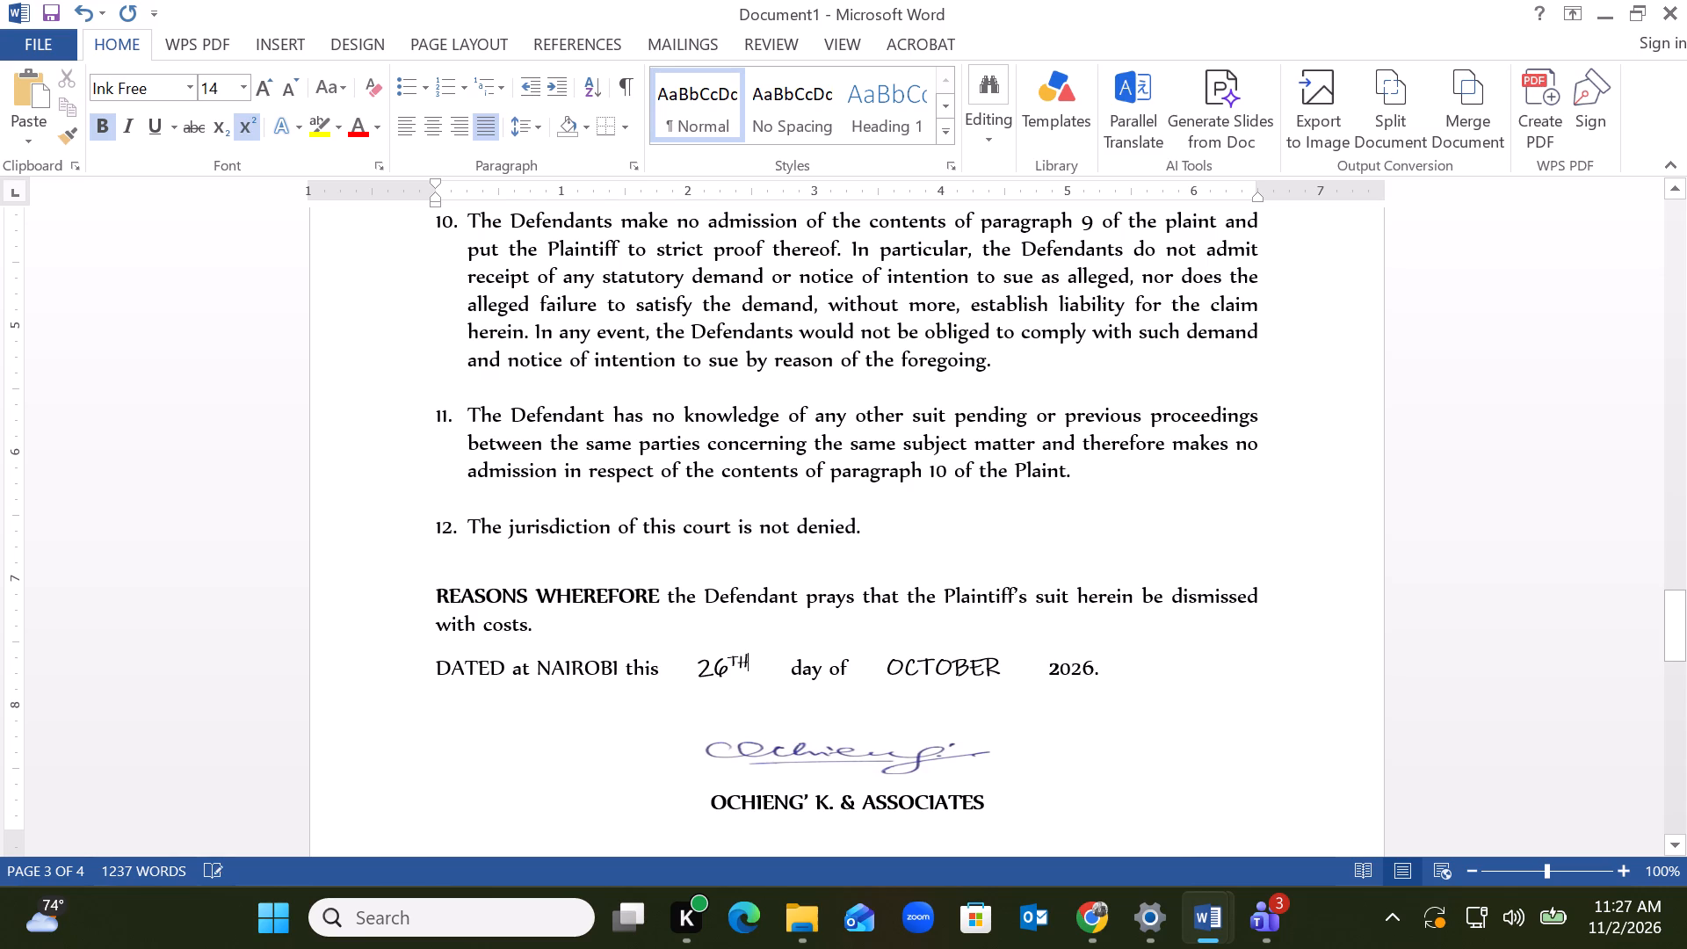
key(BackSpace)
key(BackSpace)
key(BackSpace)
key(BackSpace)
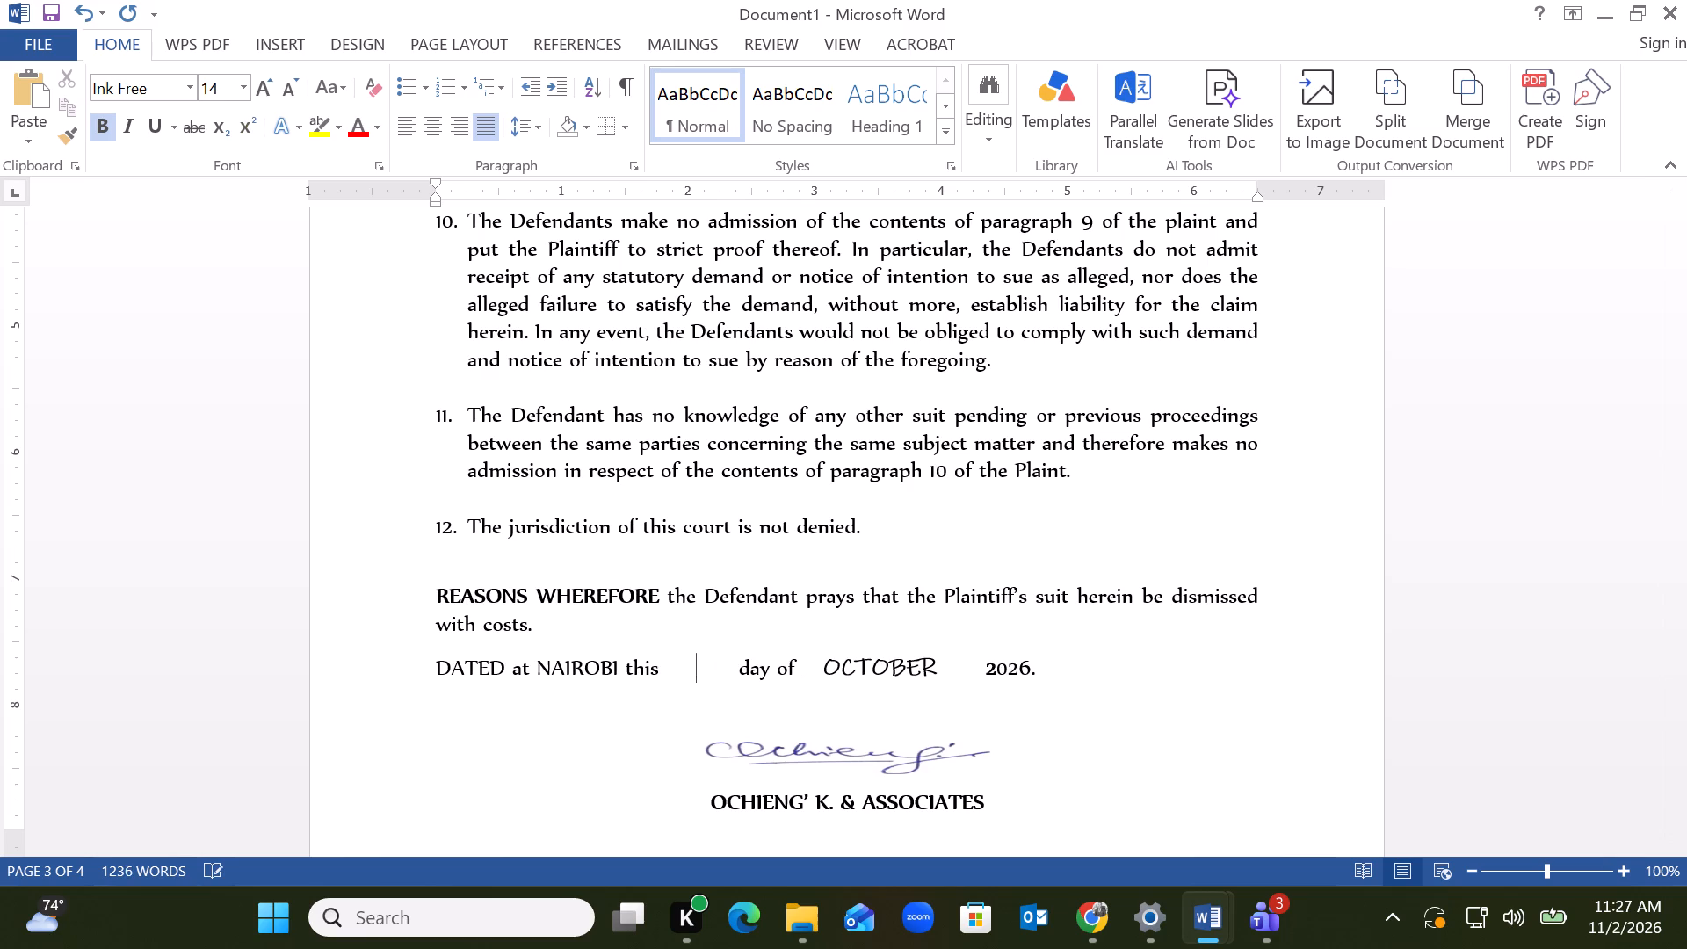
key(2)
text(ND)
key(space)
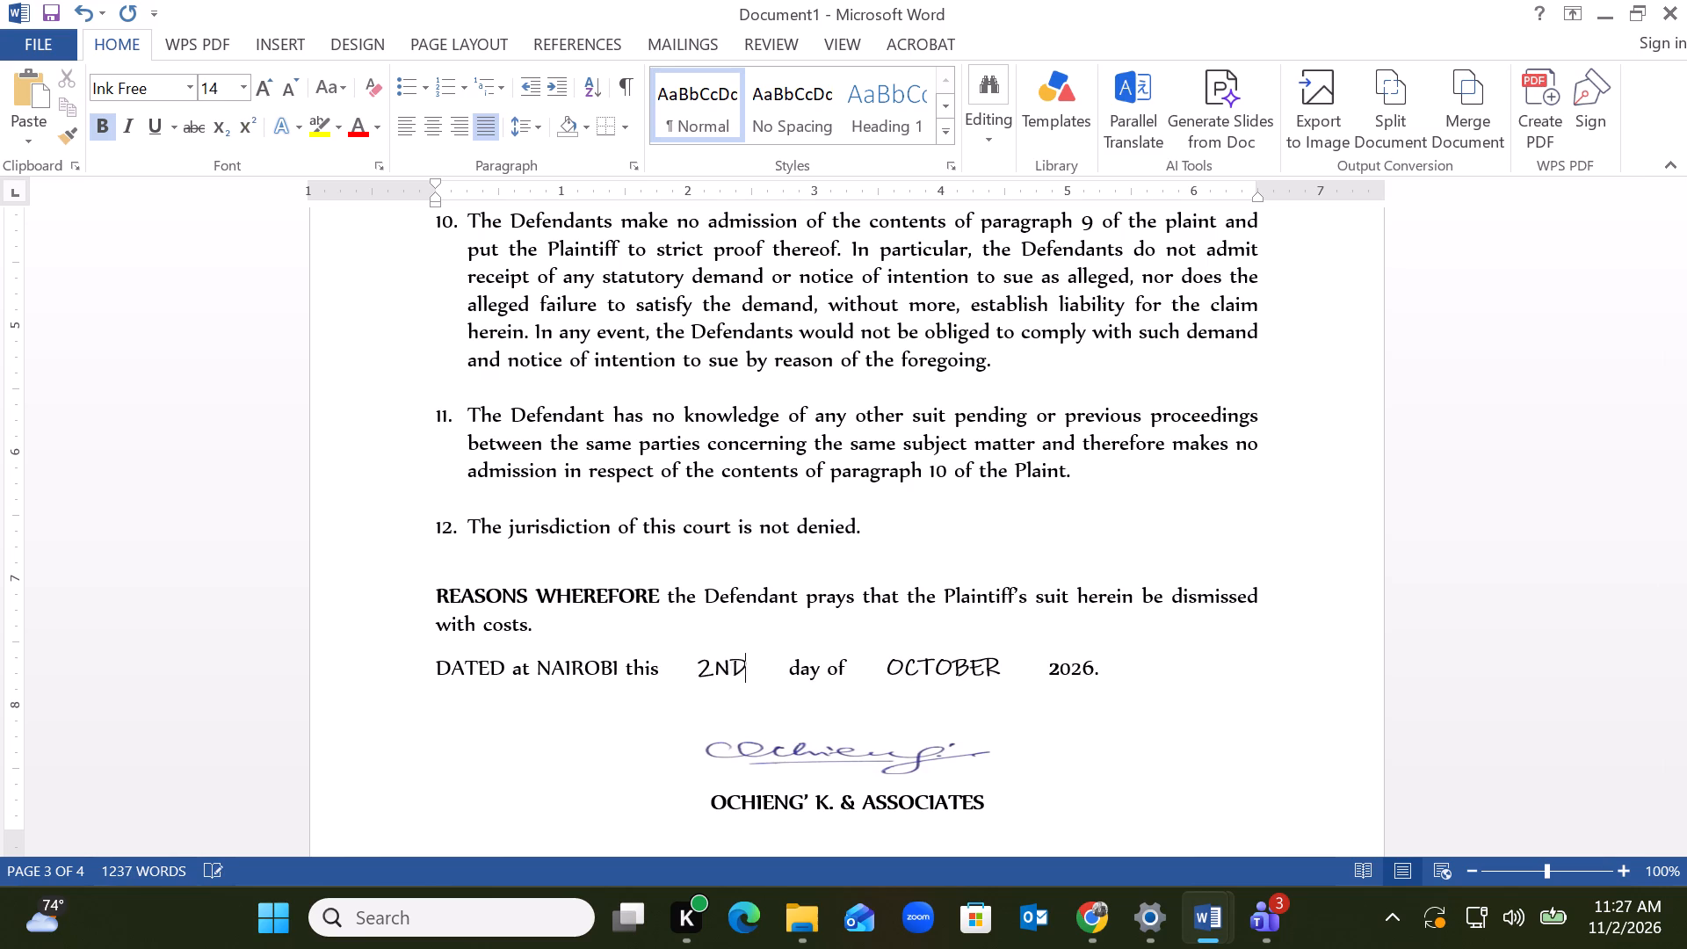
Change the month in the DATED at NAIROBI line to NOVEMBER.
click(1004, 667)
key(Page_Down)
key(BackSpace)
key(BackSpace)
key(BackSpace)
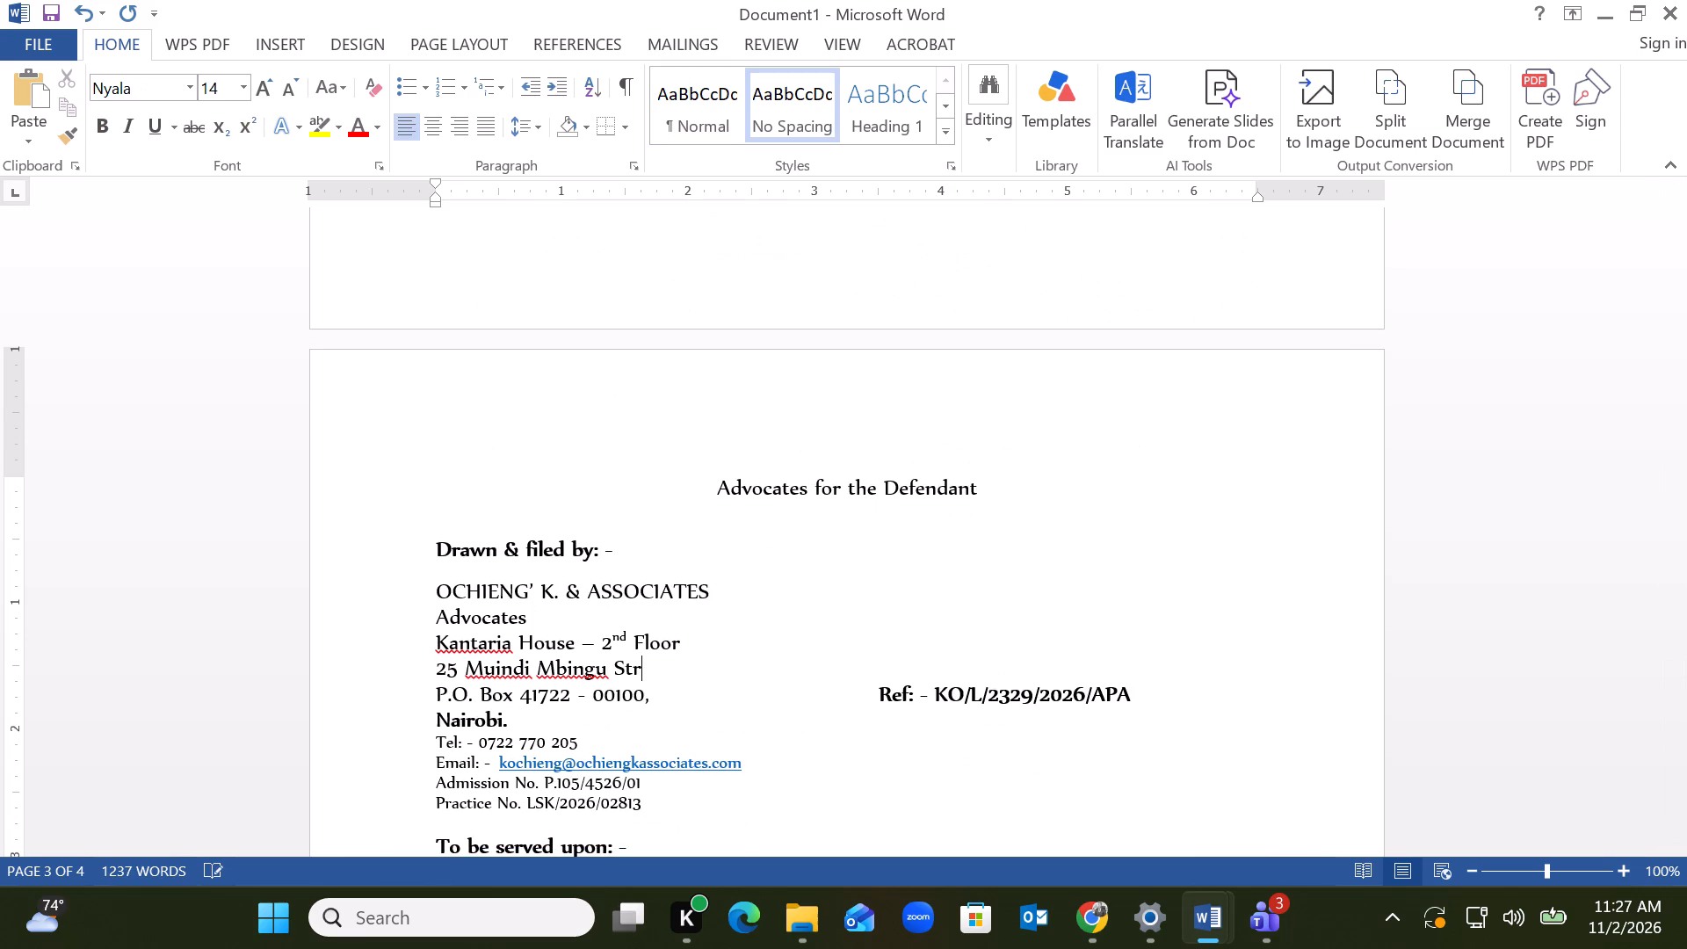
scroll(892, 560, up, 3)
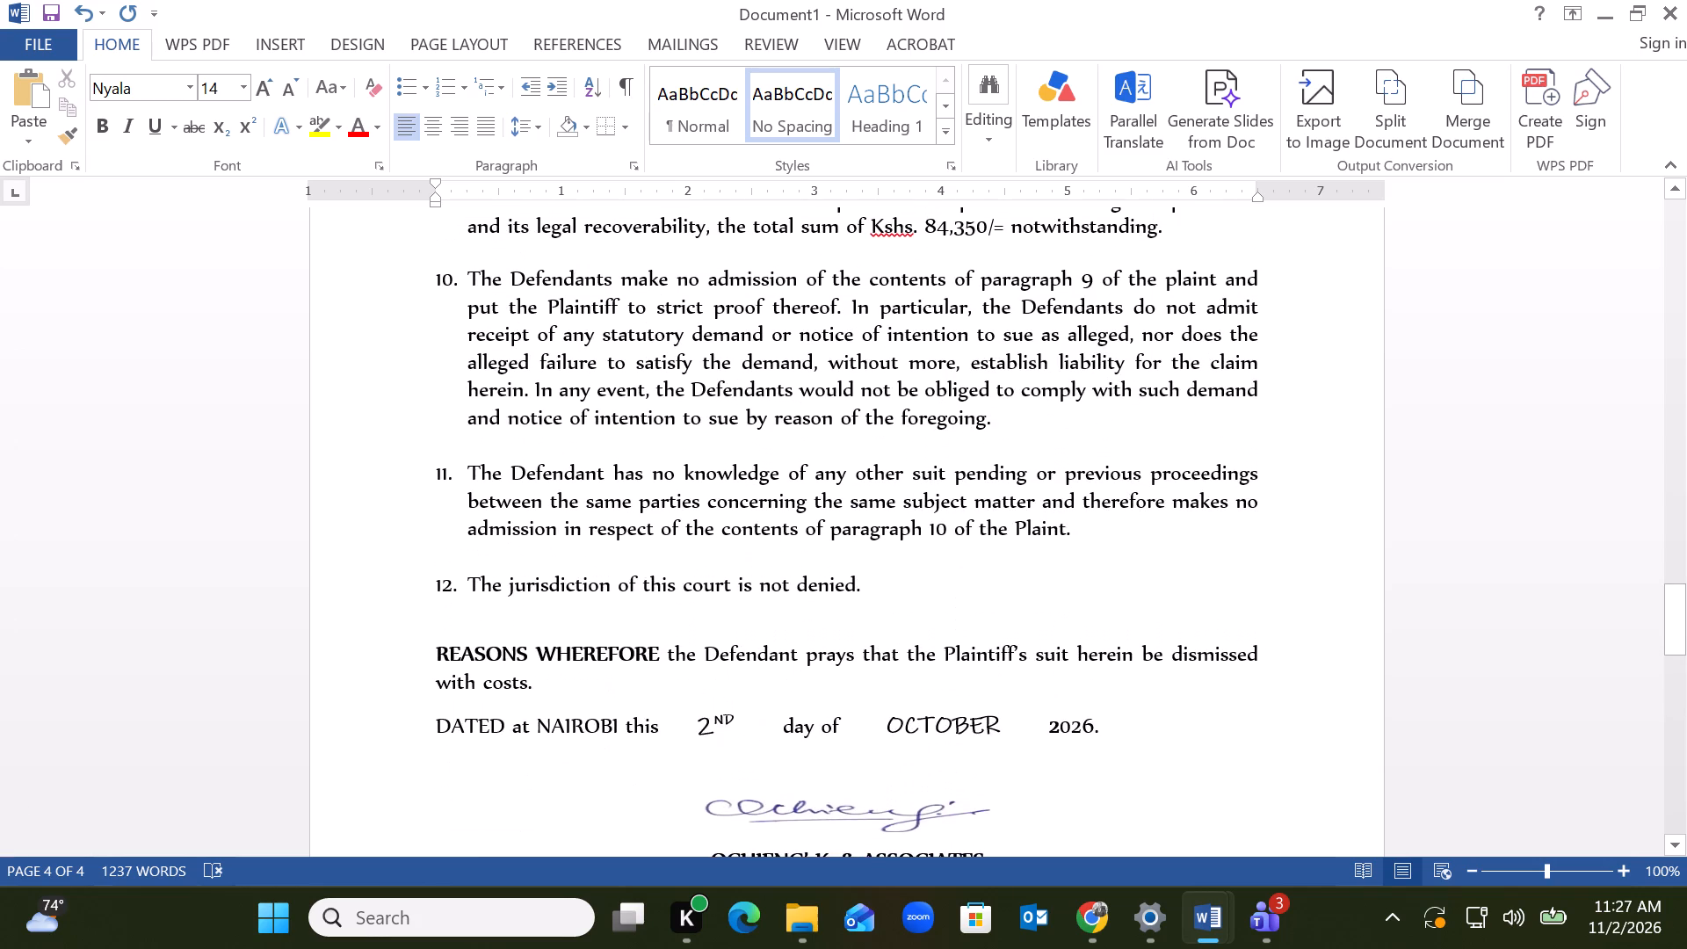
scroll(892, 560, down, 1)
click(1001, 638)
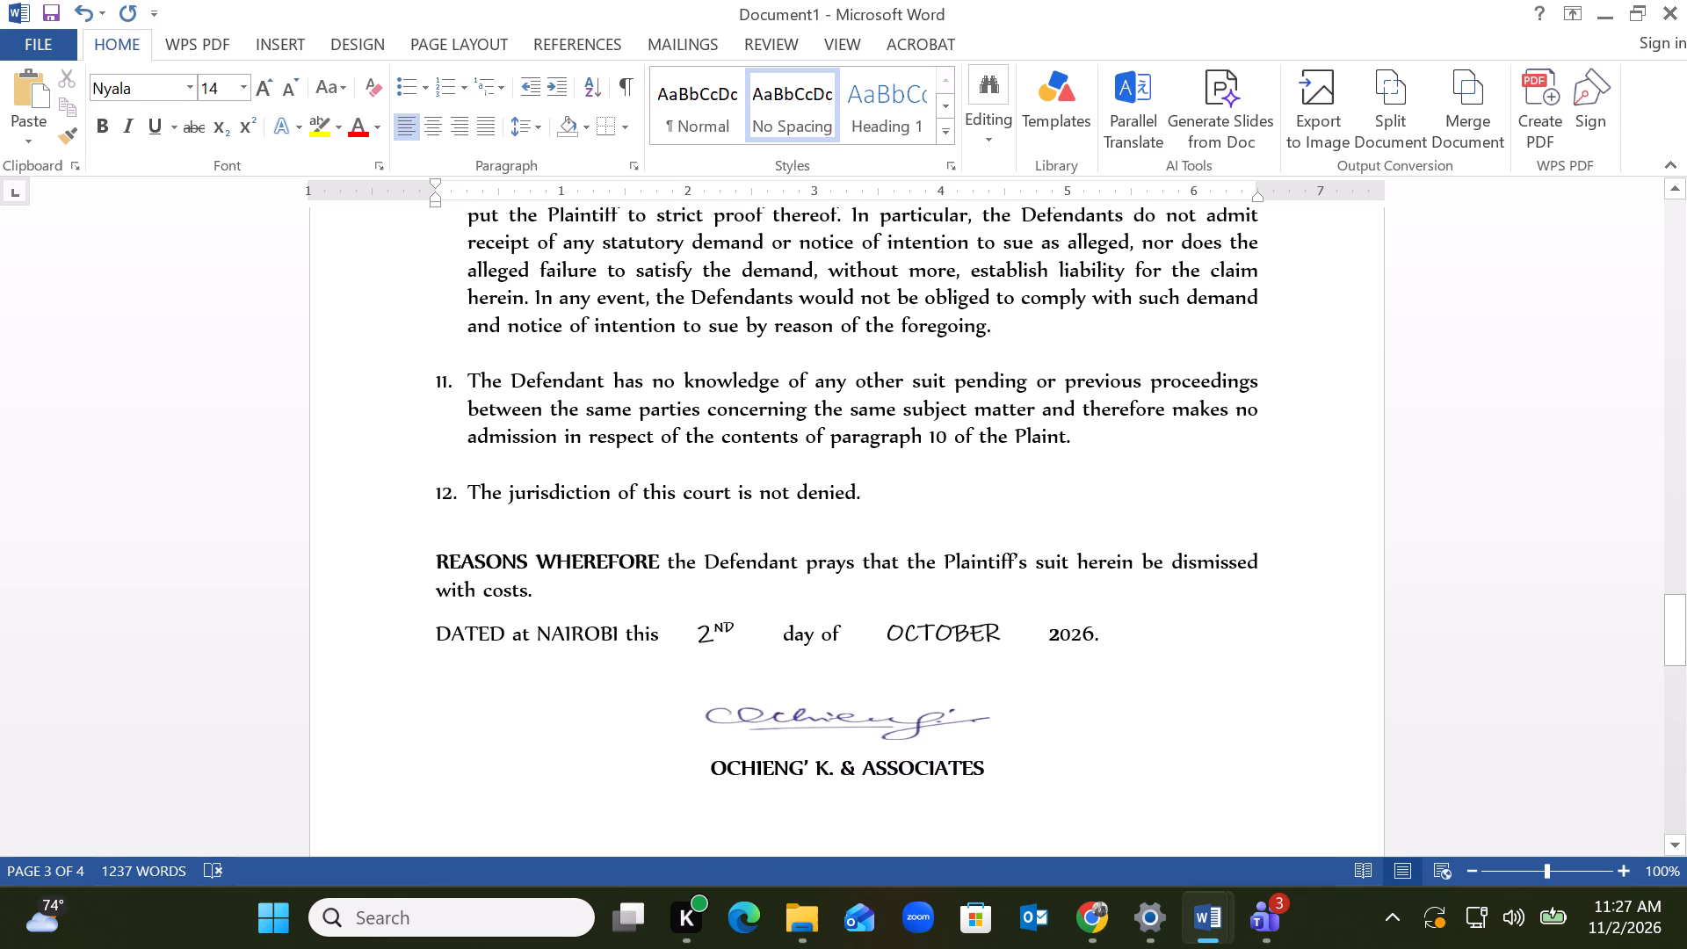
key(BackSpace)
key(BackSpace)
key(BackSpace)
key(BackSpace)
key(BackSpace)
key(BackSpace)
key(BackSpace)
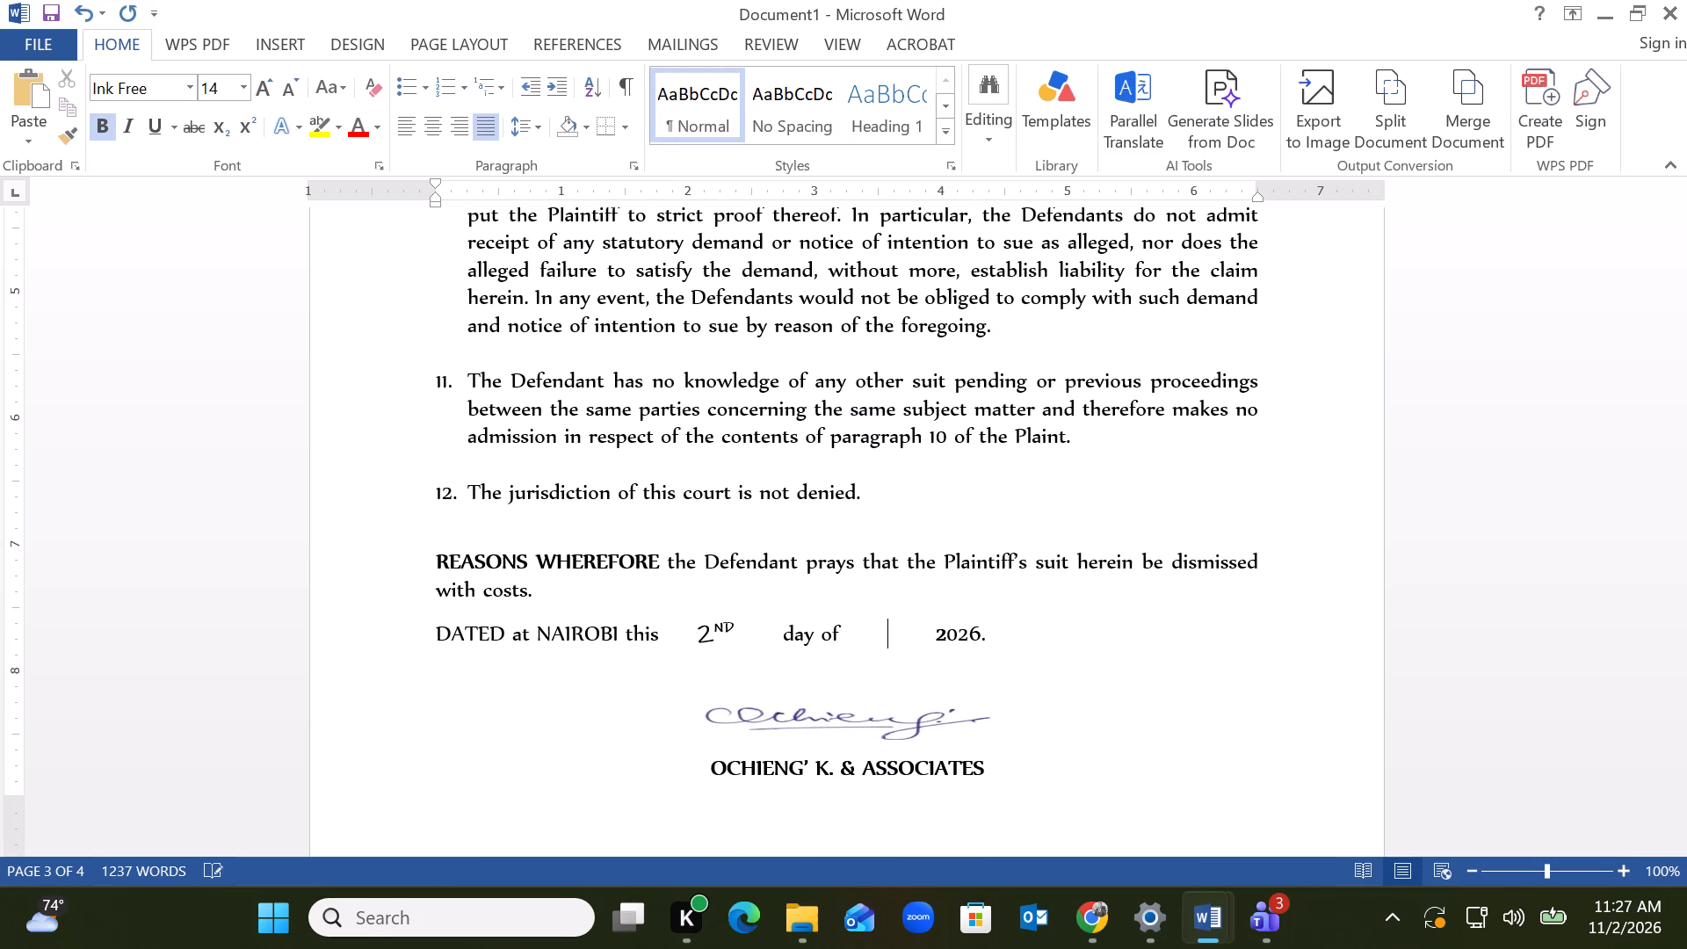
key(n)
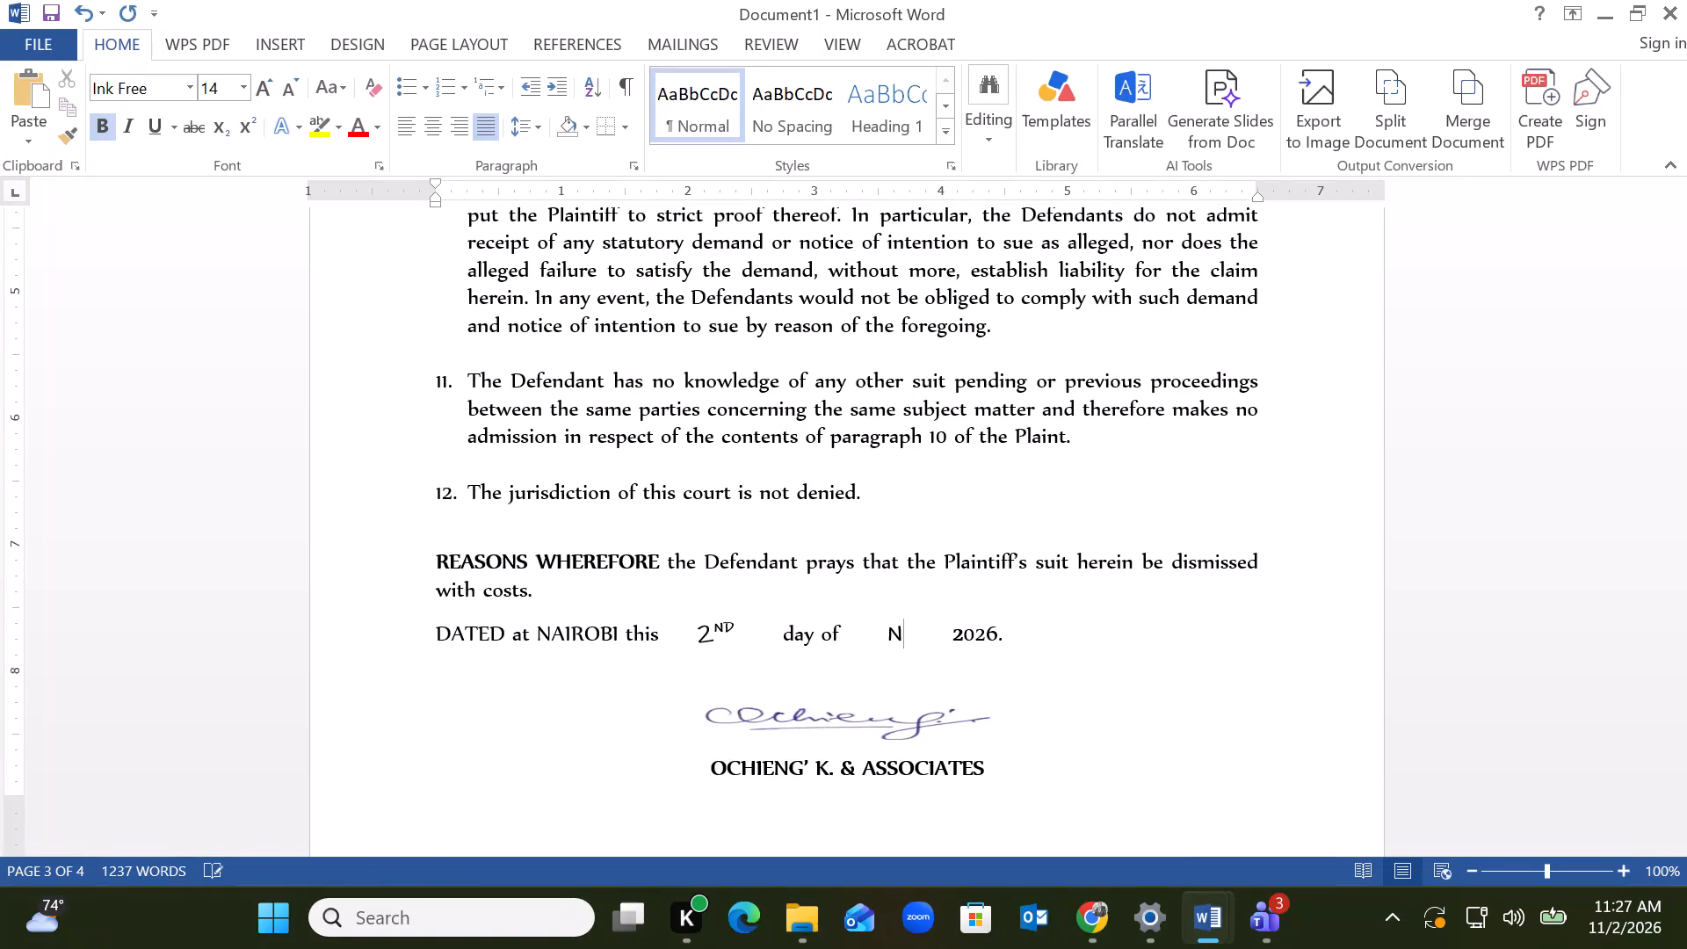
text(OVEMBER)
Remove the blank line between the DATED line and the advocates' signature.
click(901, 685)
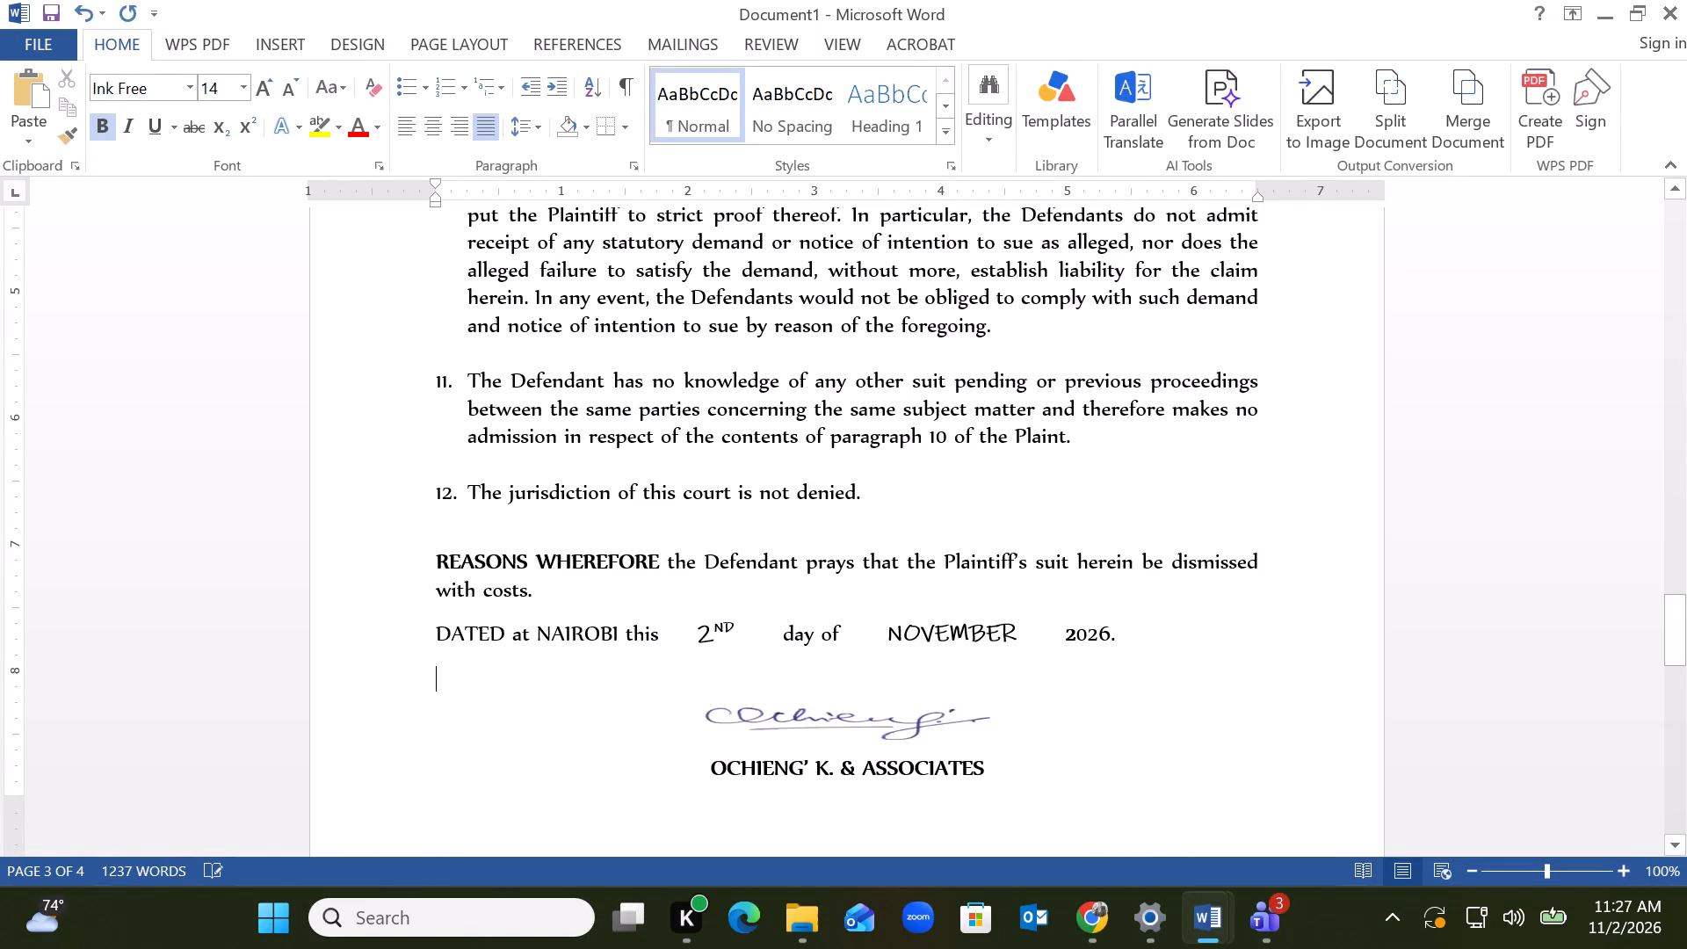
key(BackSpace)
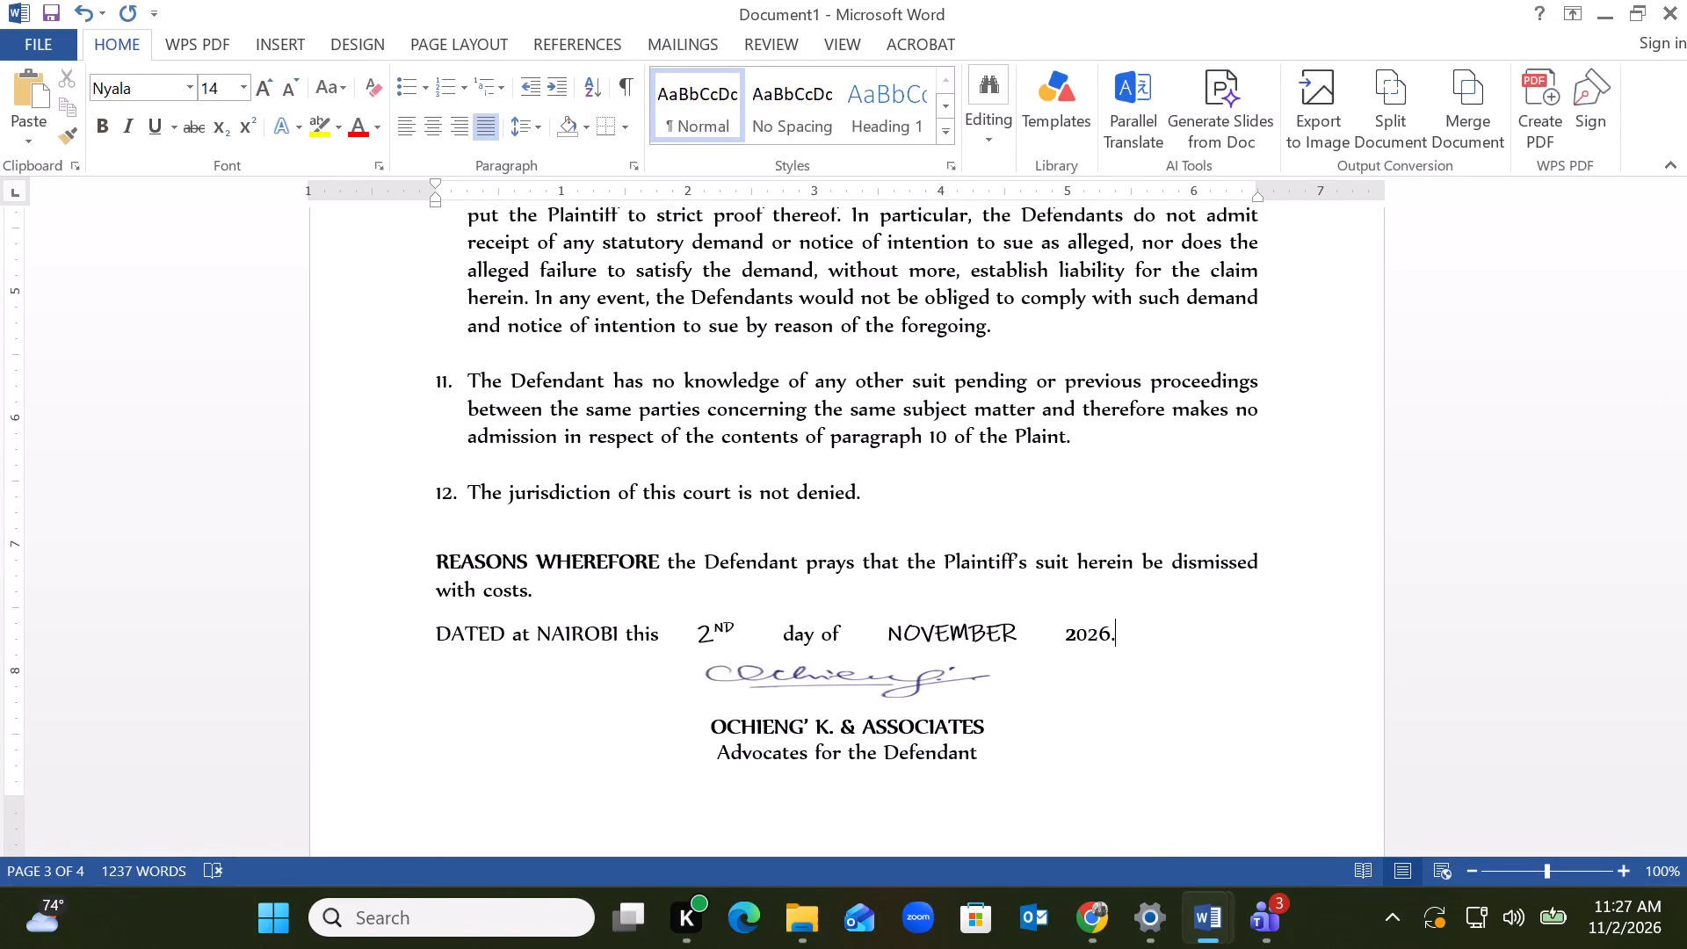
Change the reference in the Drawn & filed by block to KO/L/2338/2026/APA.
scroll(631, 764, down, 2)
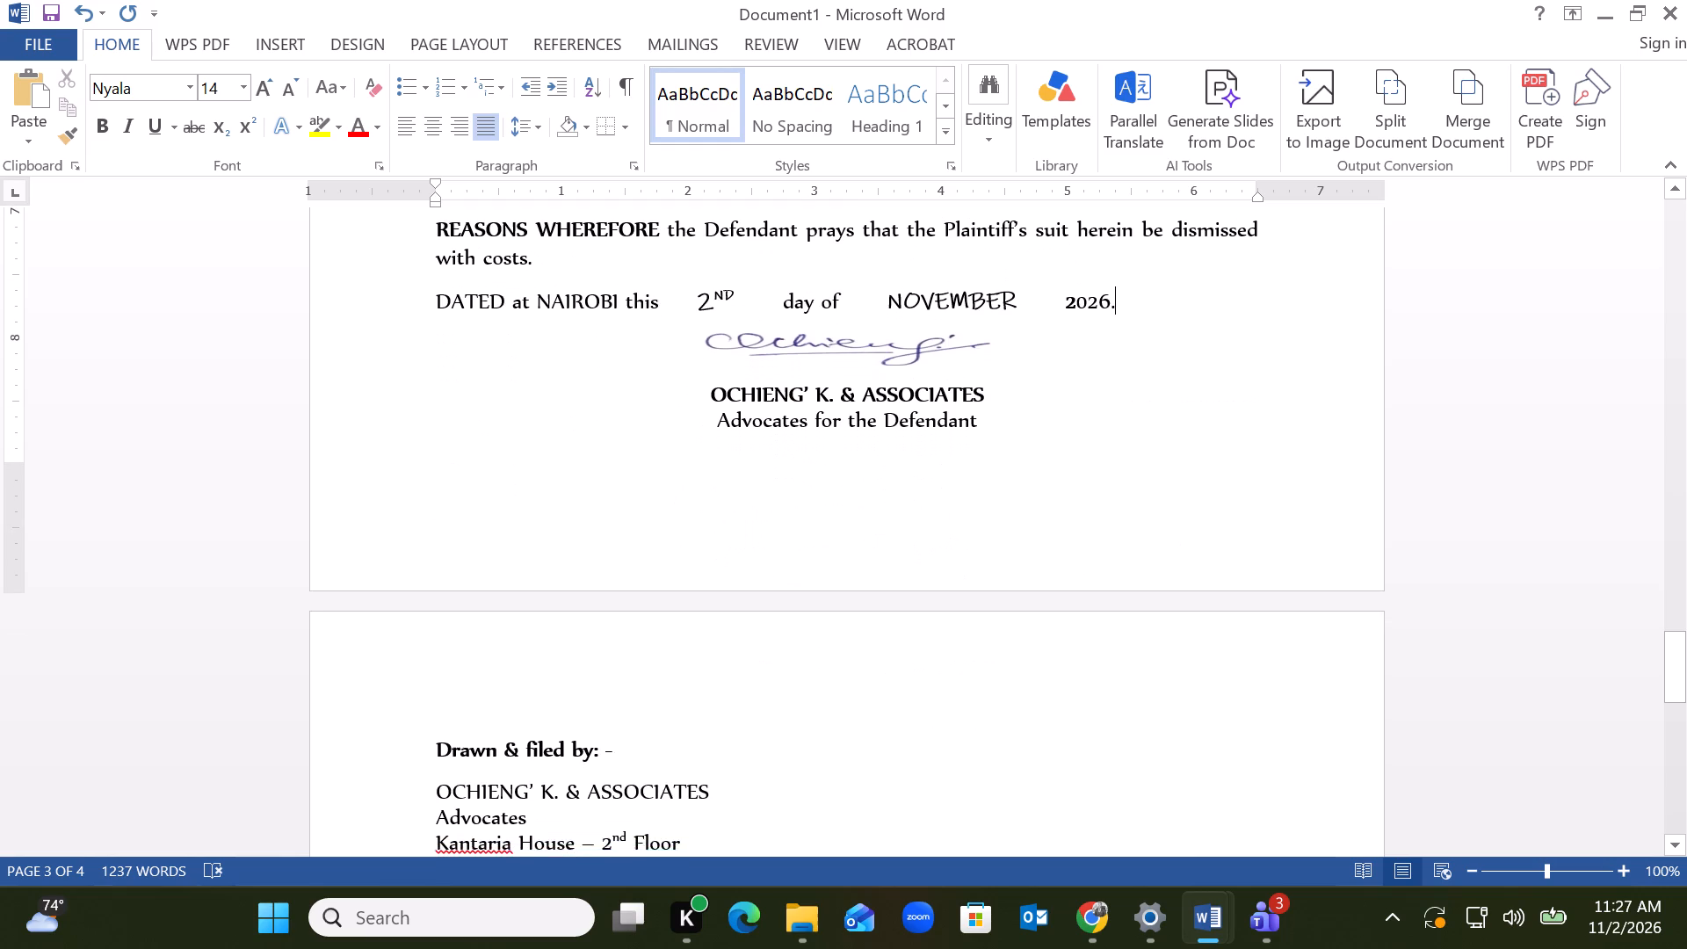
scroll(631, 764, down, 2)
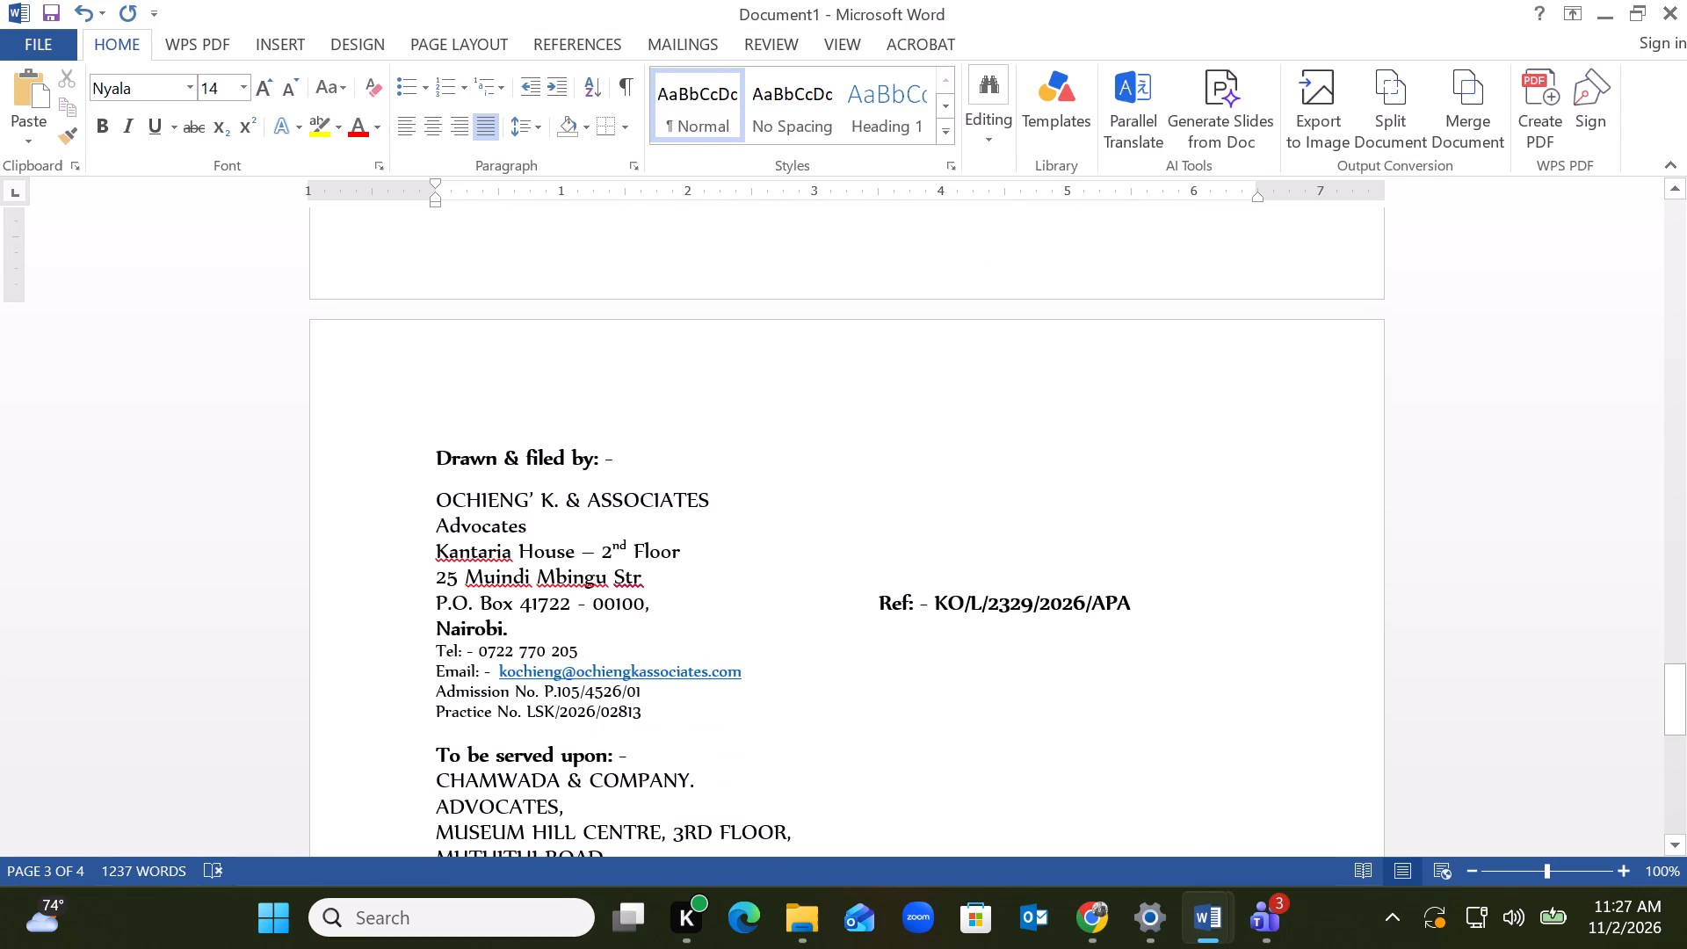
click(1030, 612)
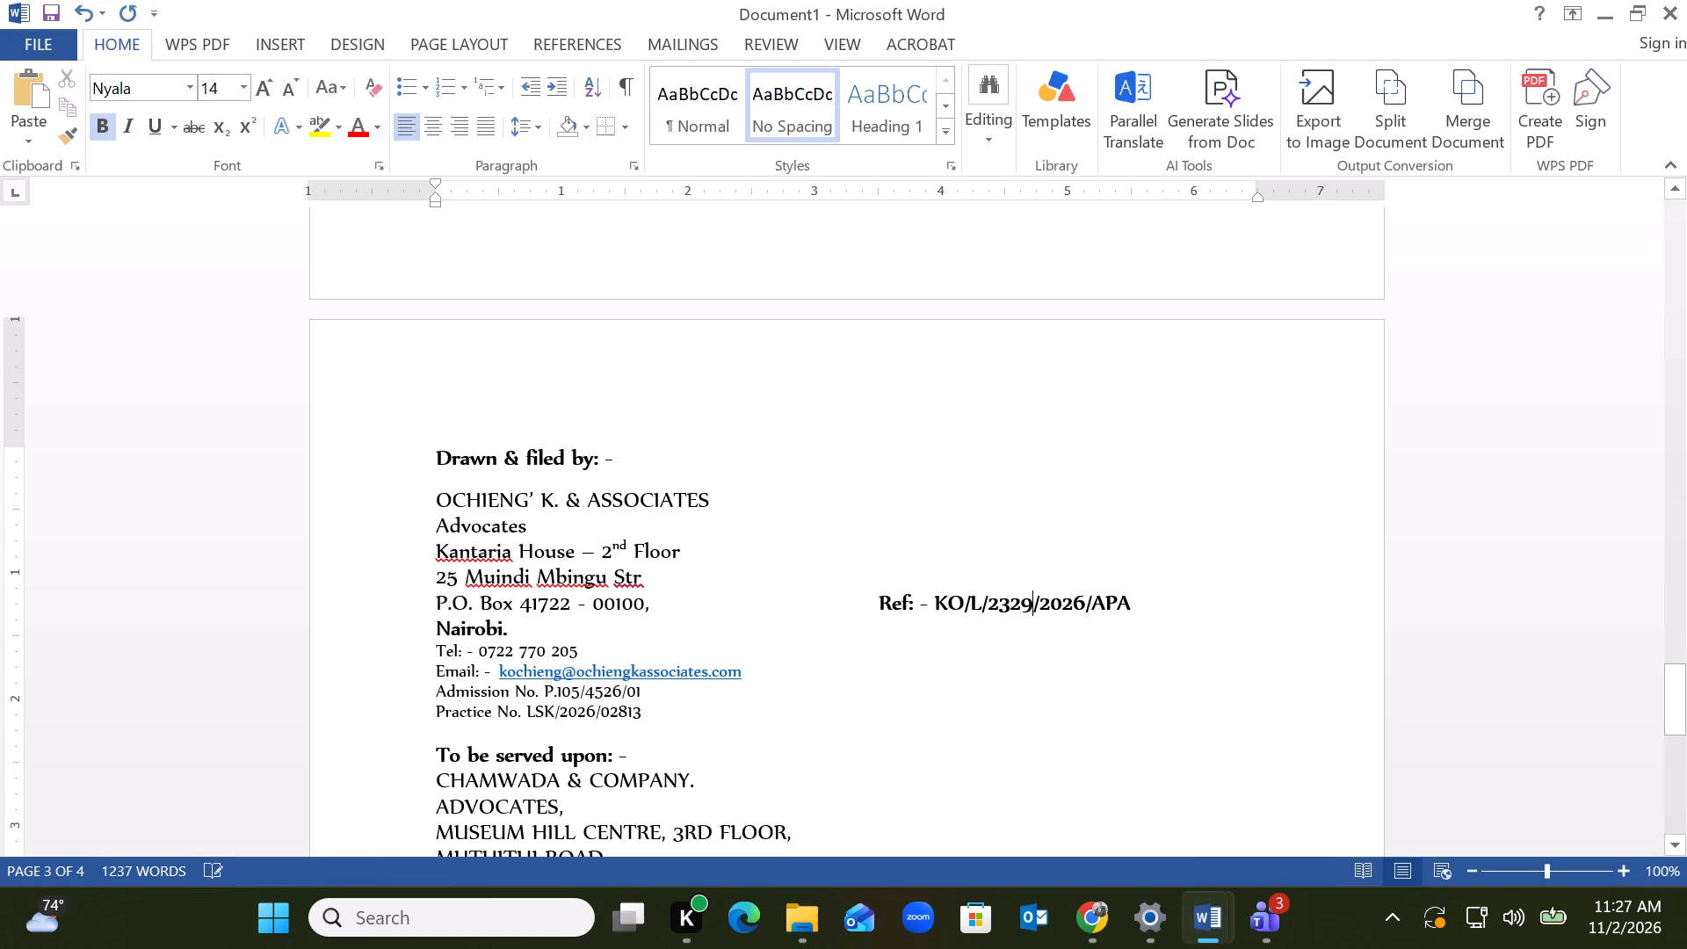
key(BackSpace)
key(BackSpace)
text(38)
click(1100, 918)
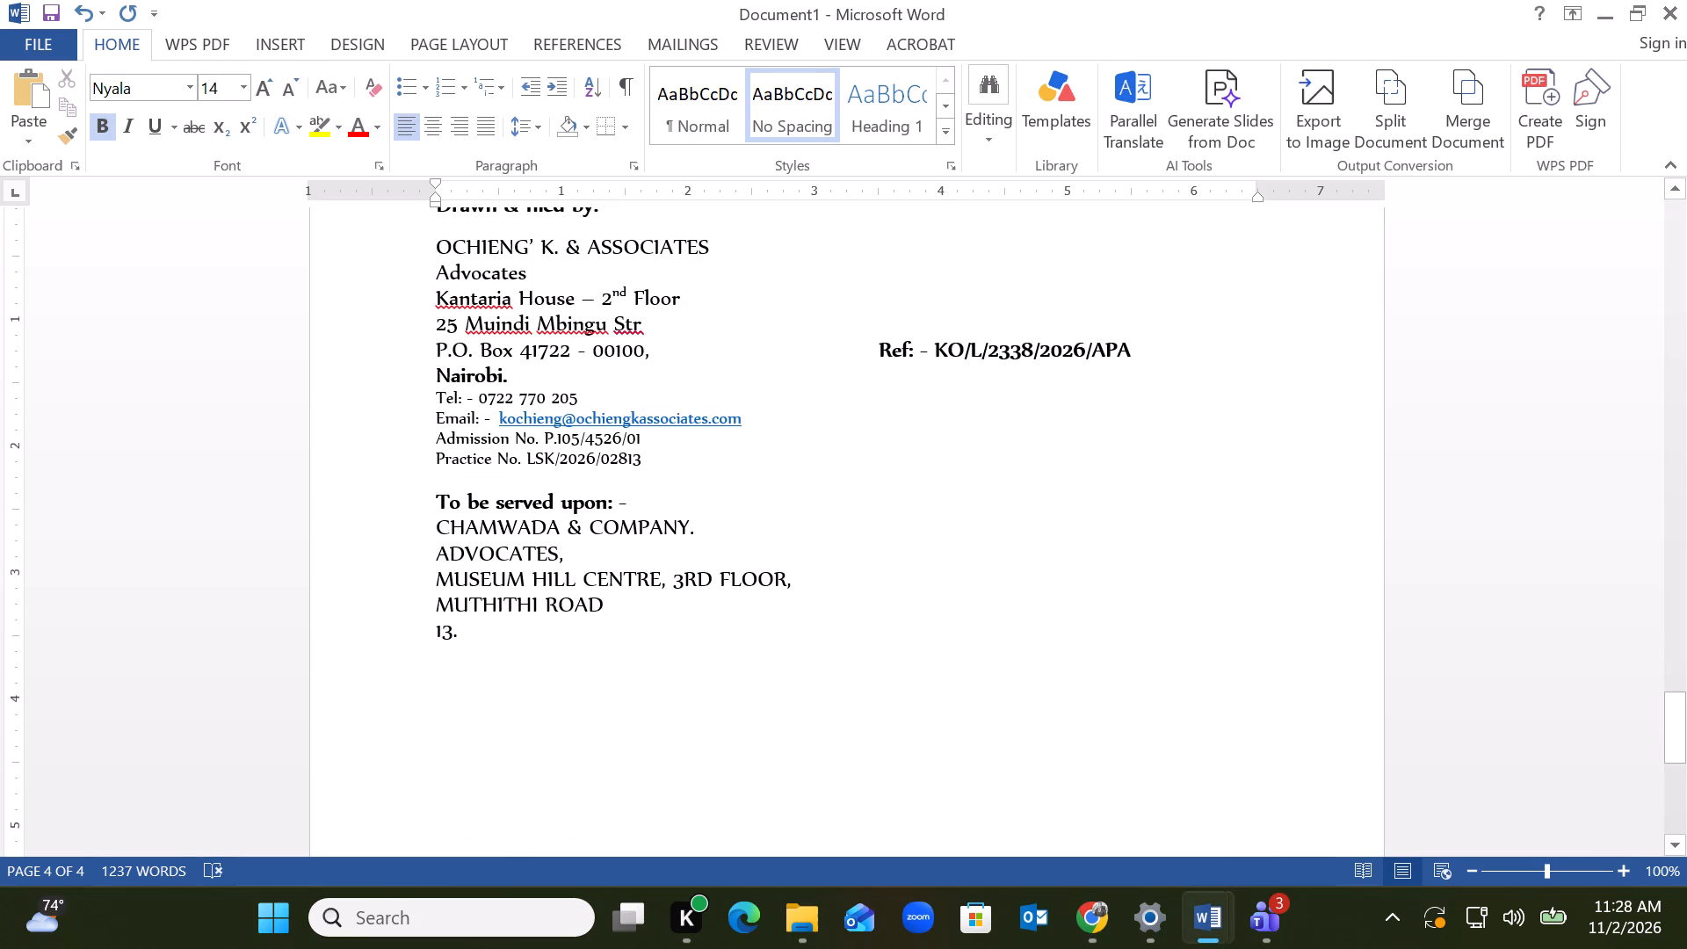
drag(438, 549, 507, 648)
key(BackSpace)
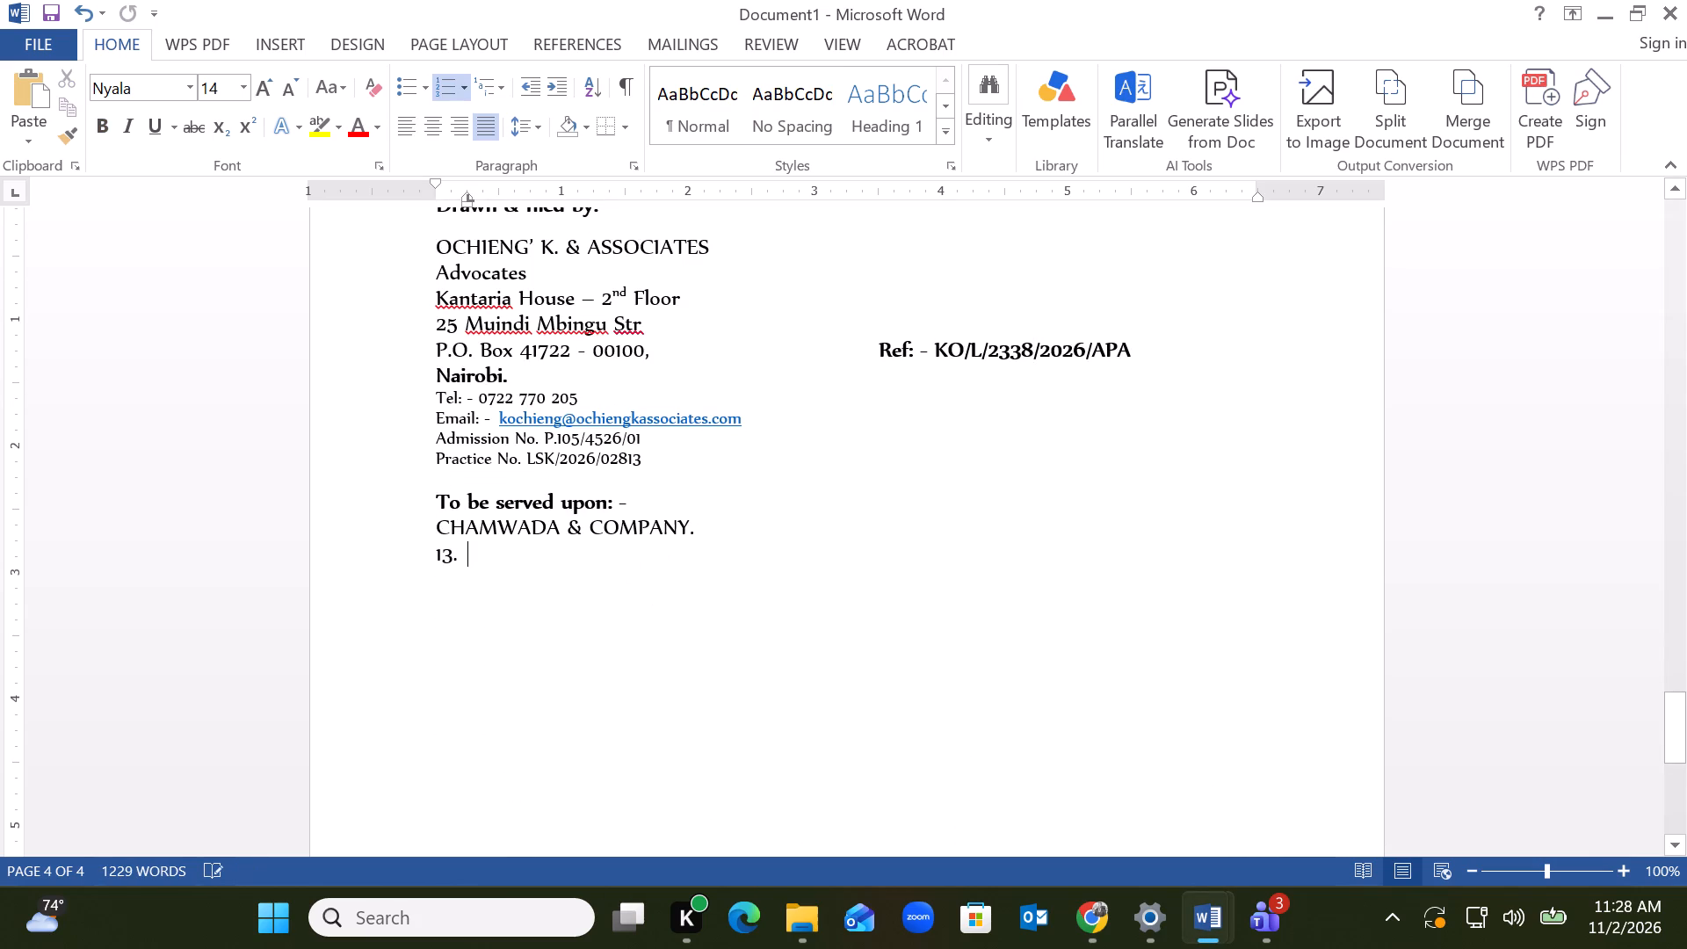
key(BackSpace)
key(ctrl+v)
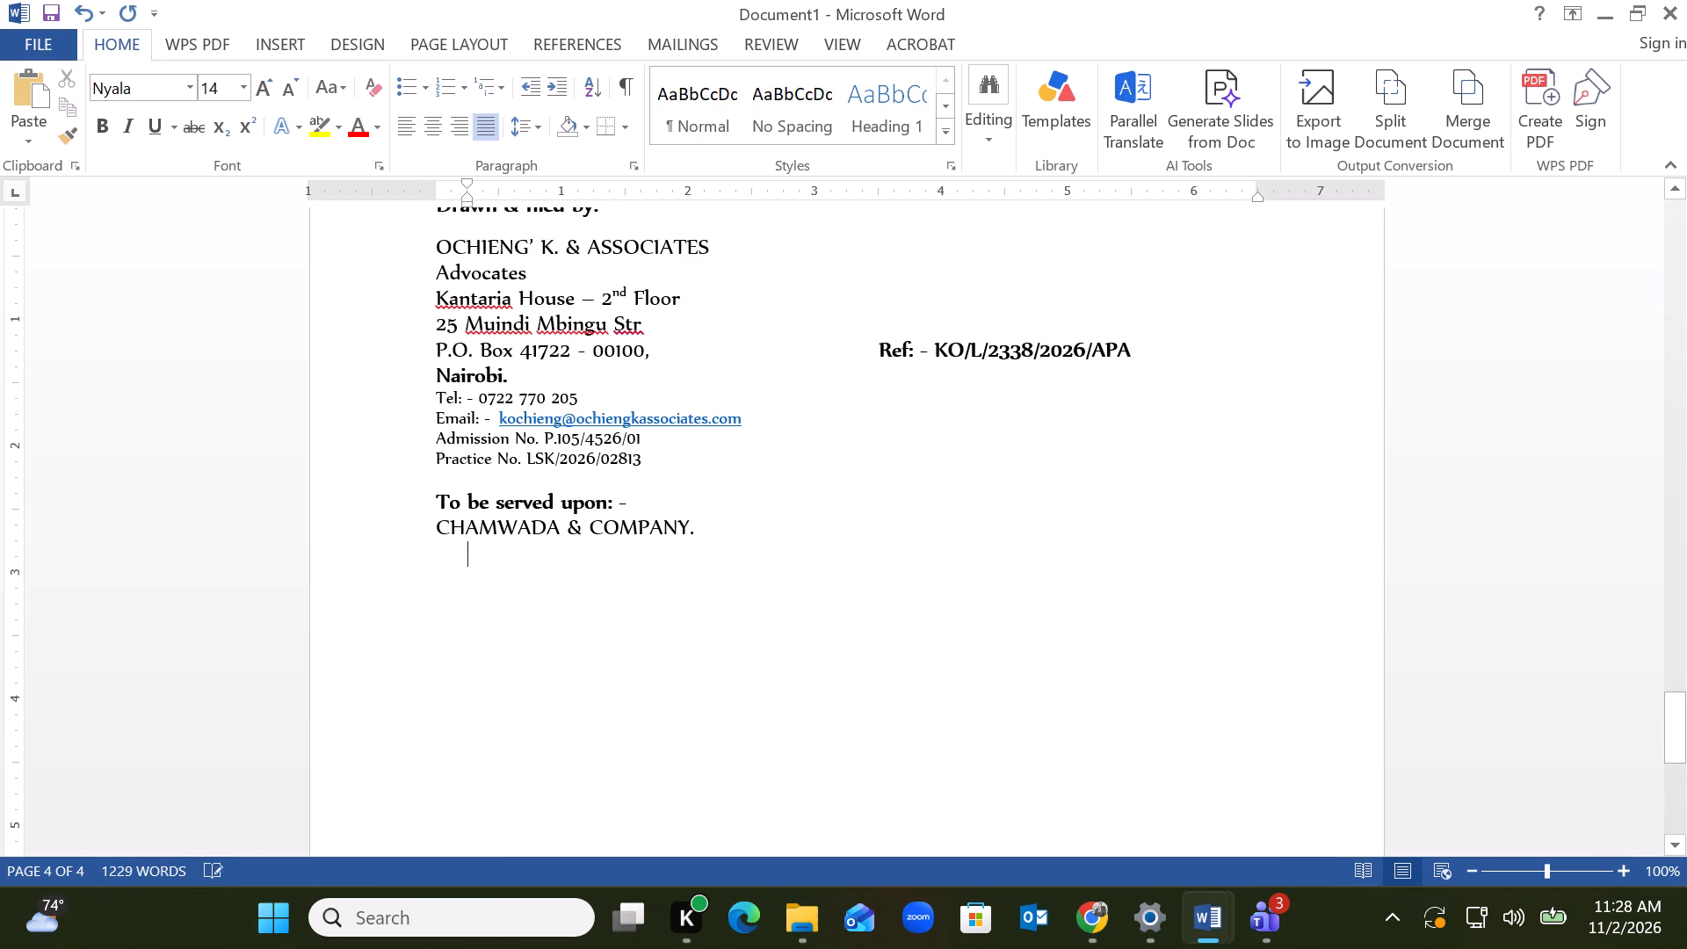
click(701, 782)
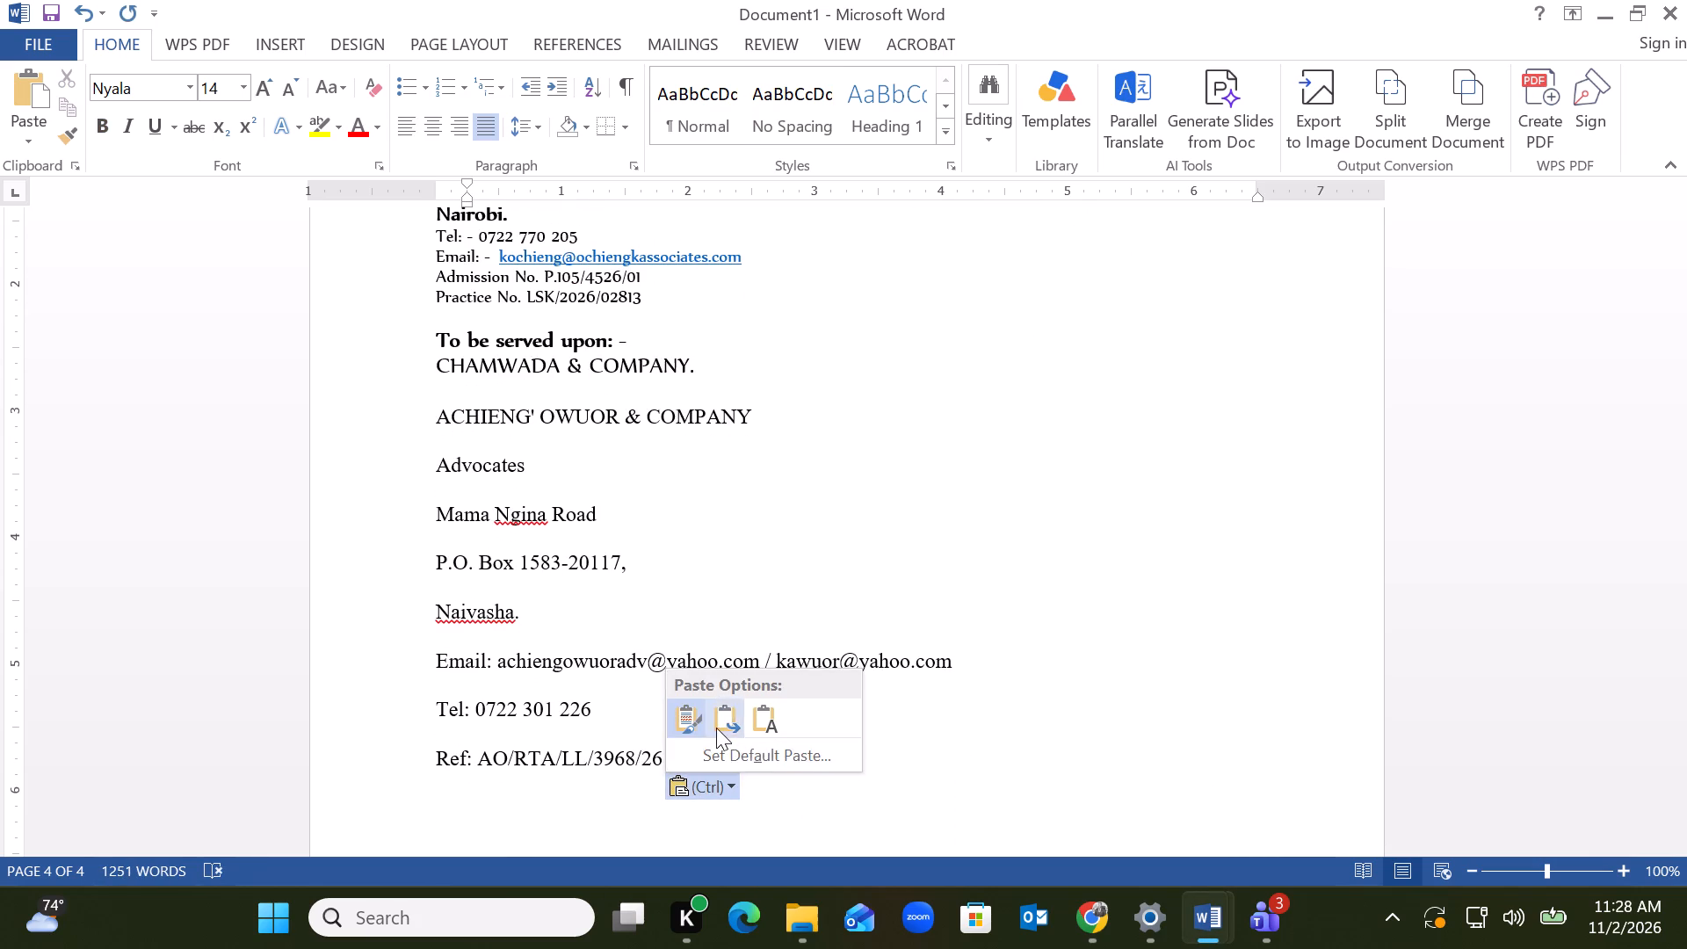
click(716, 728)
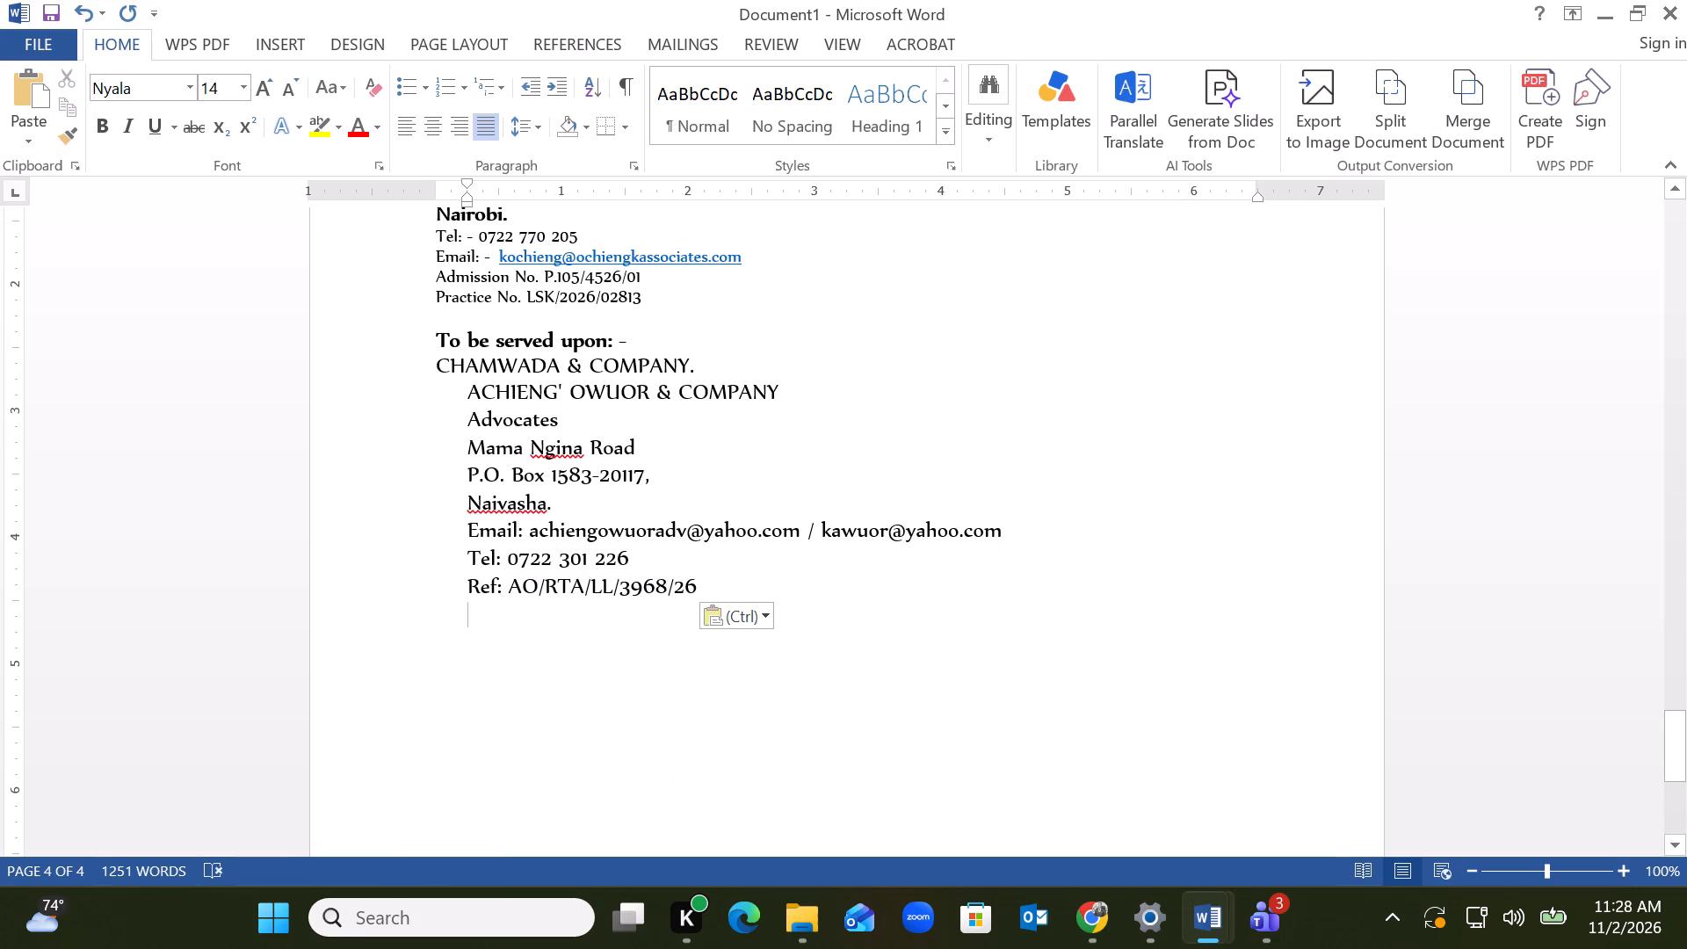
Delete the CHAMWADA & COMPANY line under the To be served upon heading.
drag(699, 365, 372, 364)
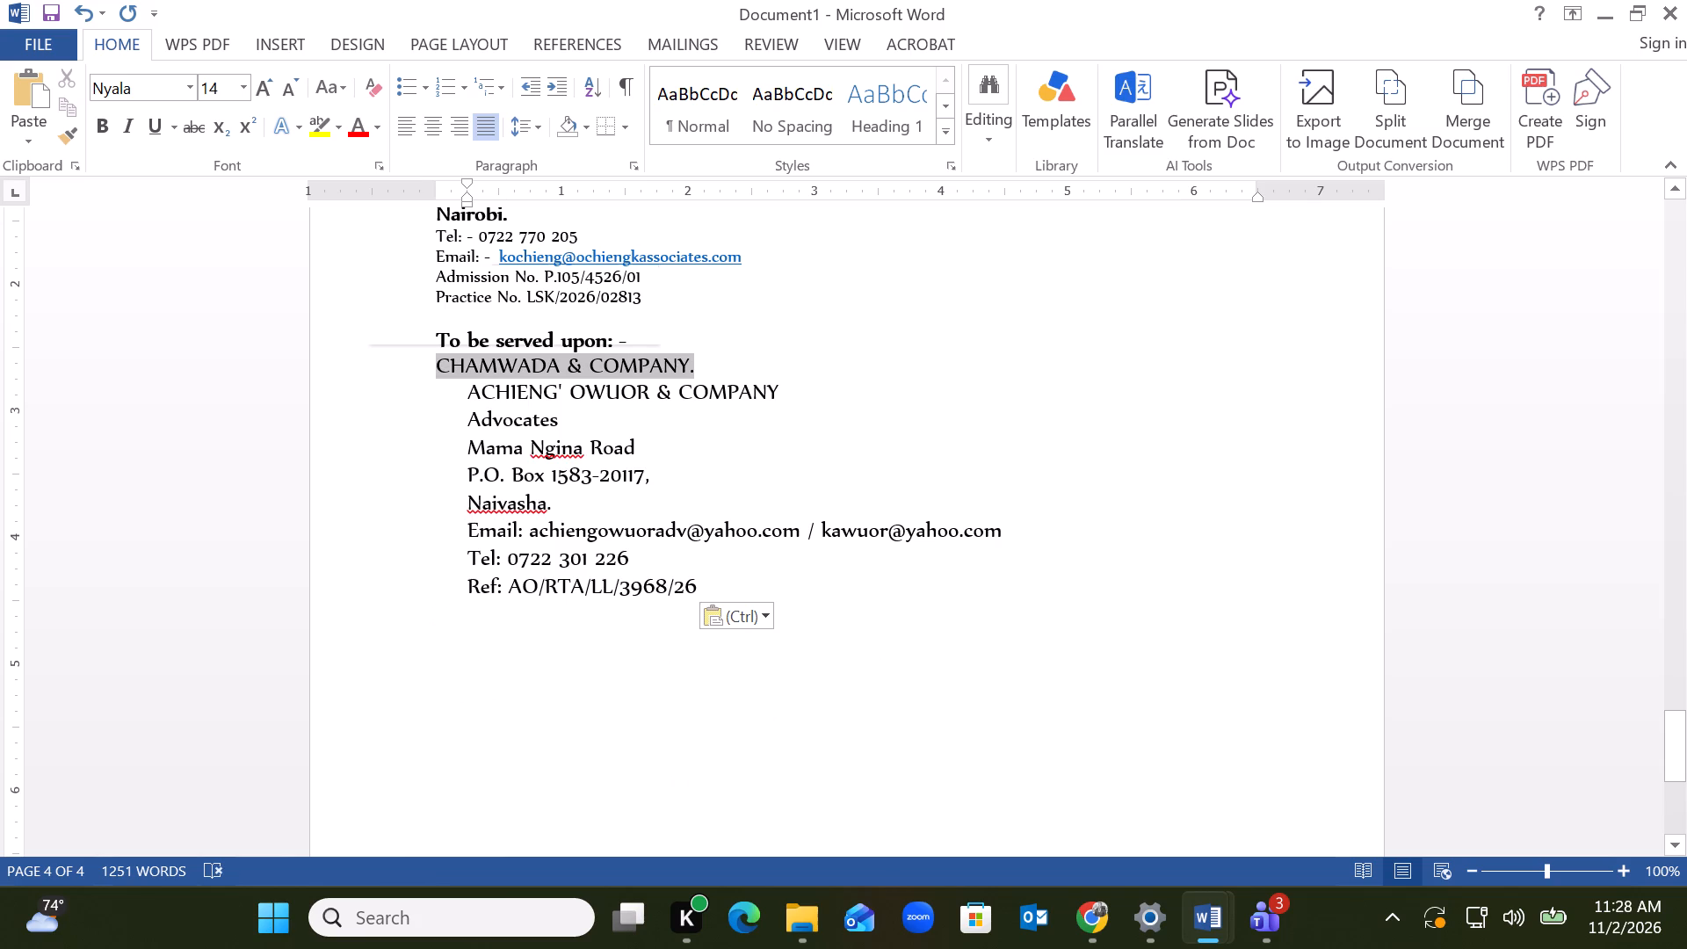
key(BackSpace)
key(alt+F15)
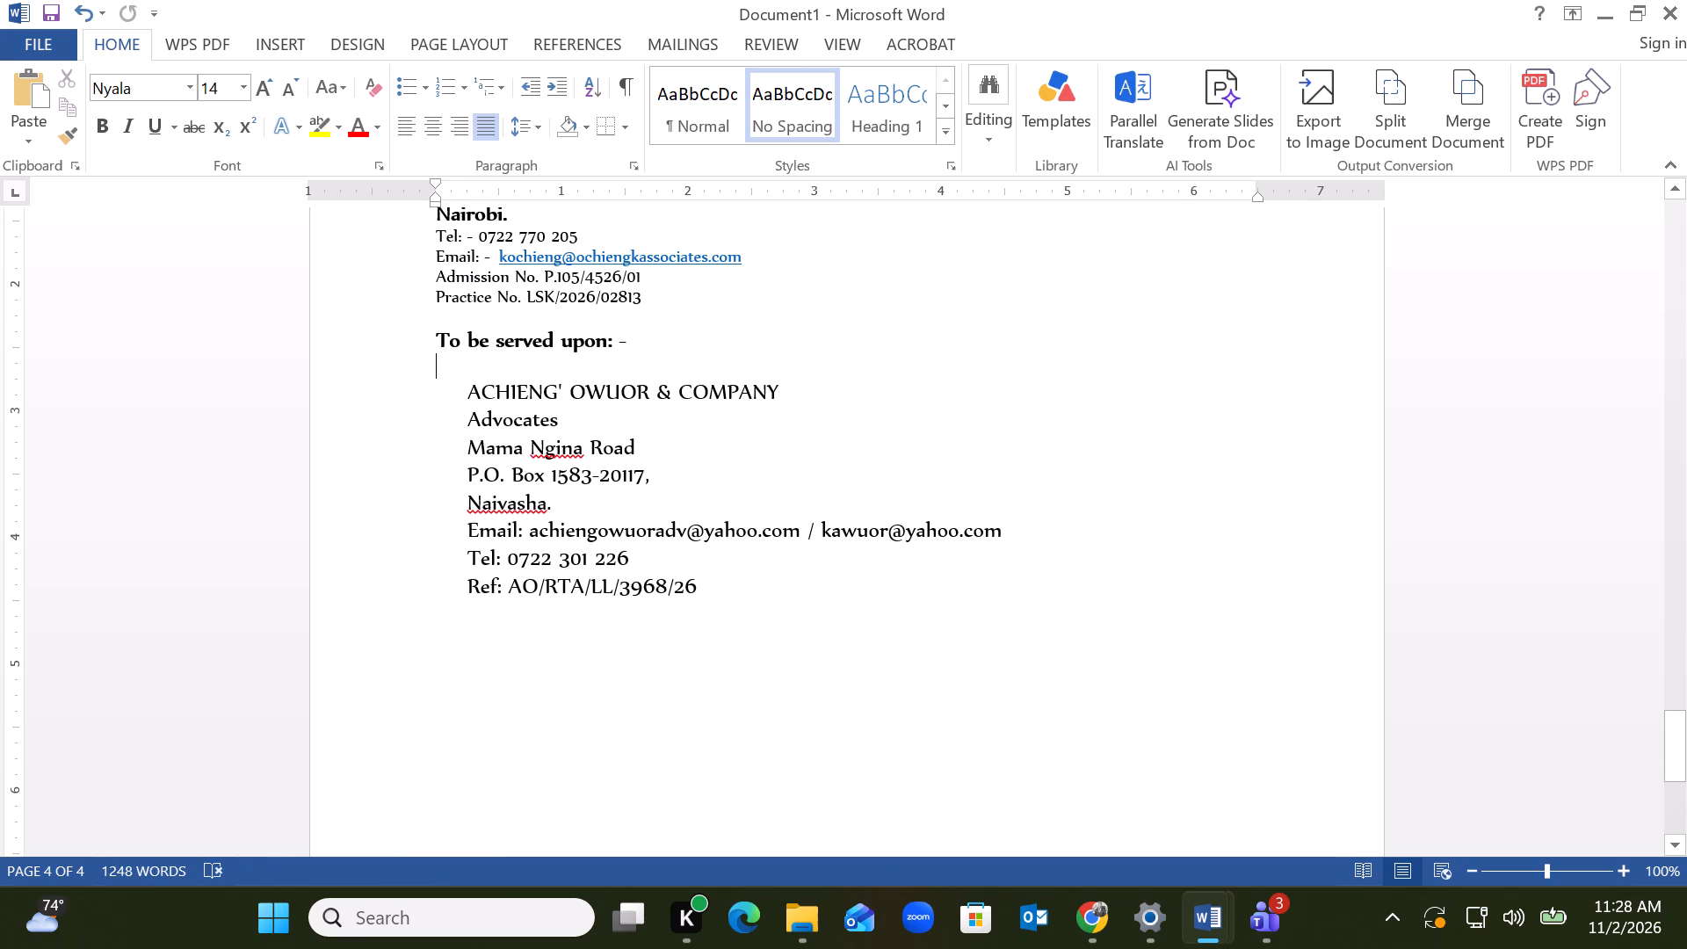
key(BackSpace)
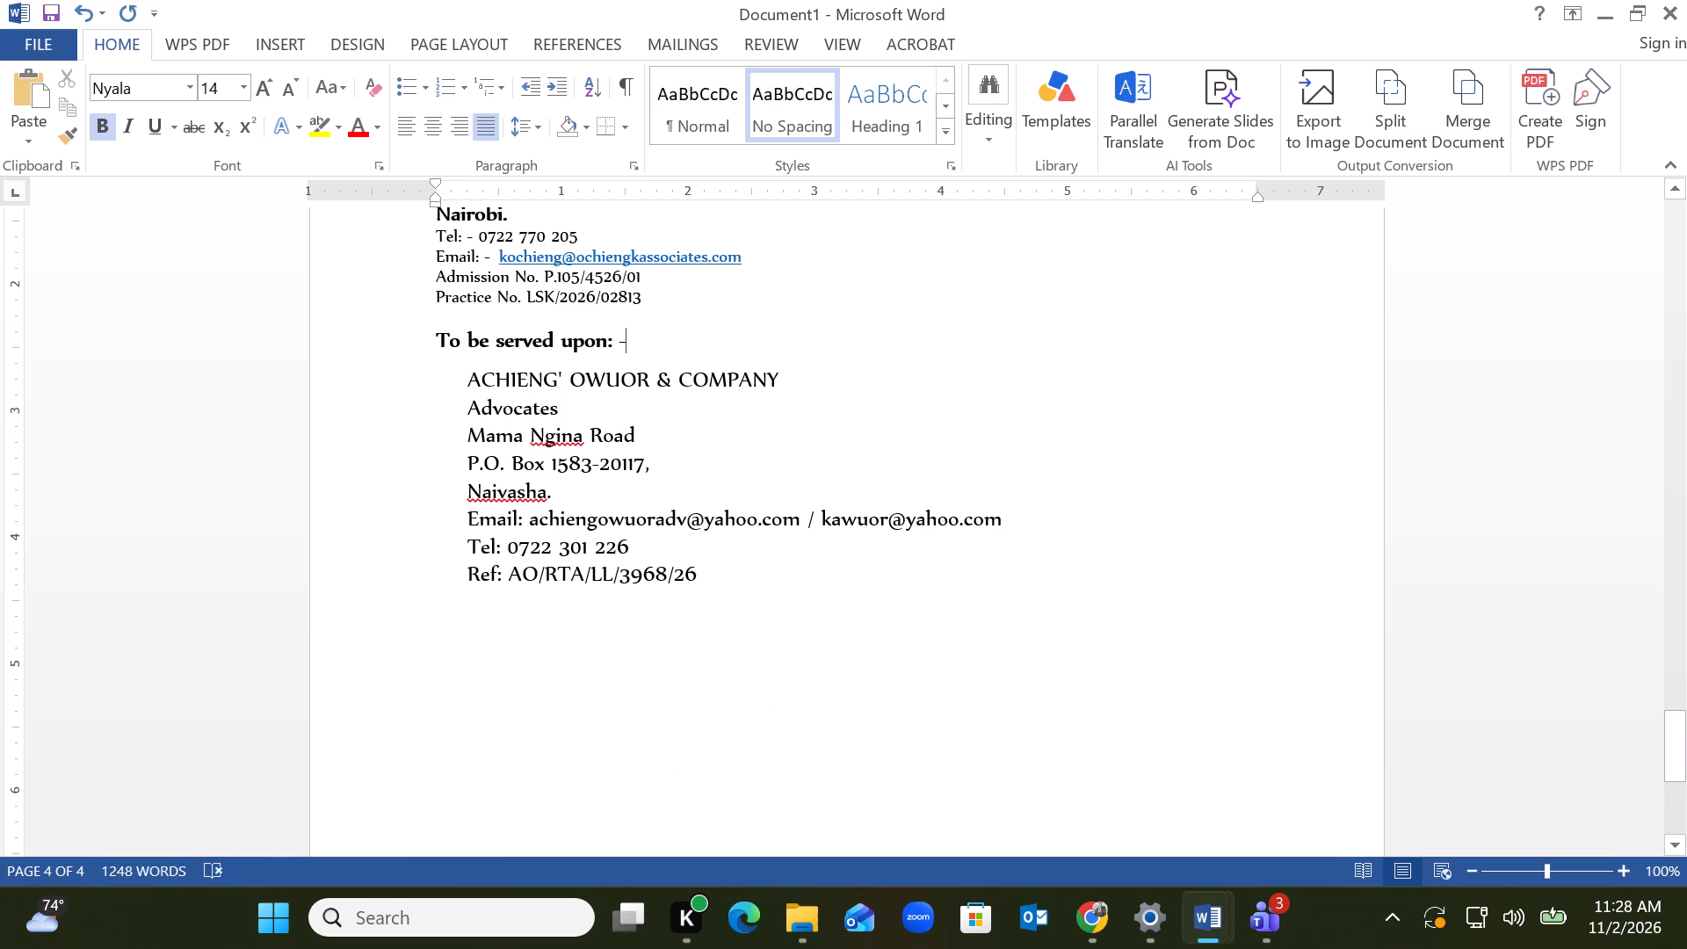
Align the ACHIENG' OWUOR & COMPANY and Advocates lines flush with the To be served upon heading, in its tight line spacing.
click(462, 381)
key(BackSpace)
key(BackSpace)
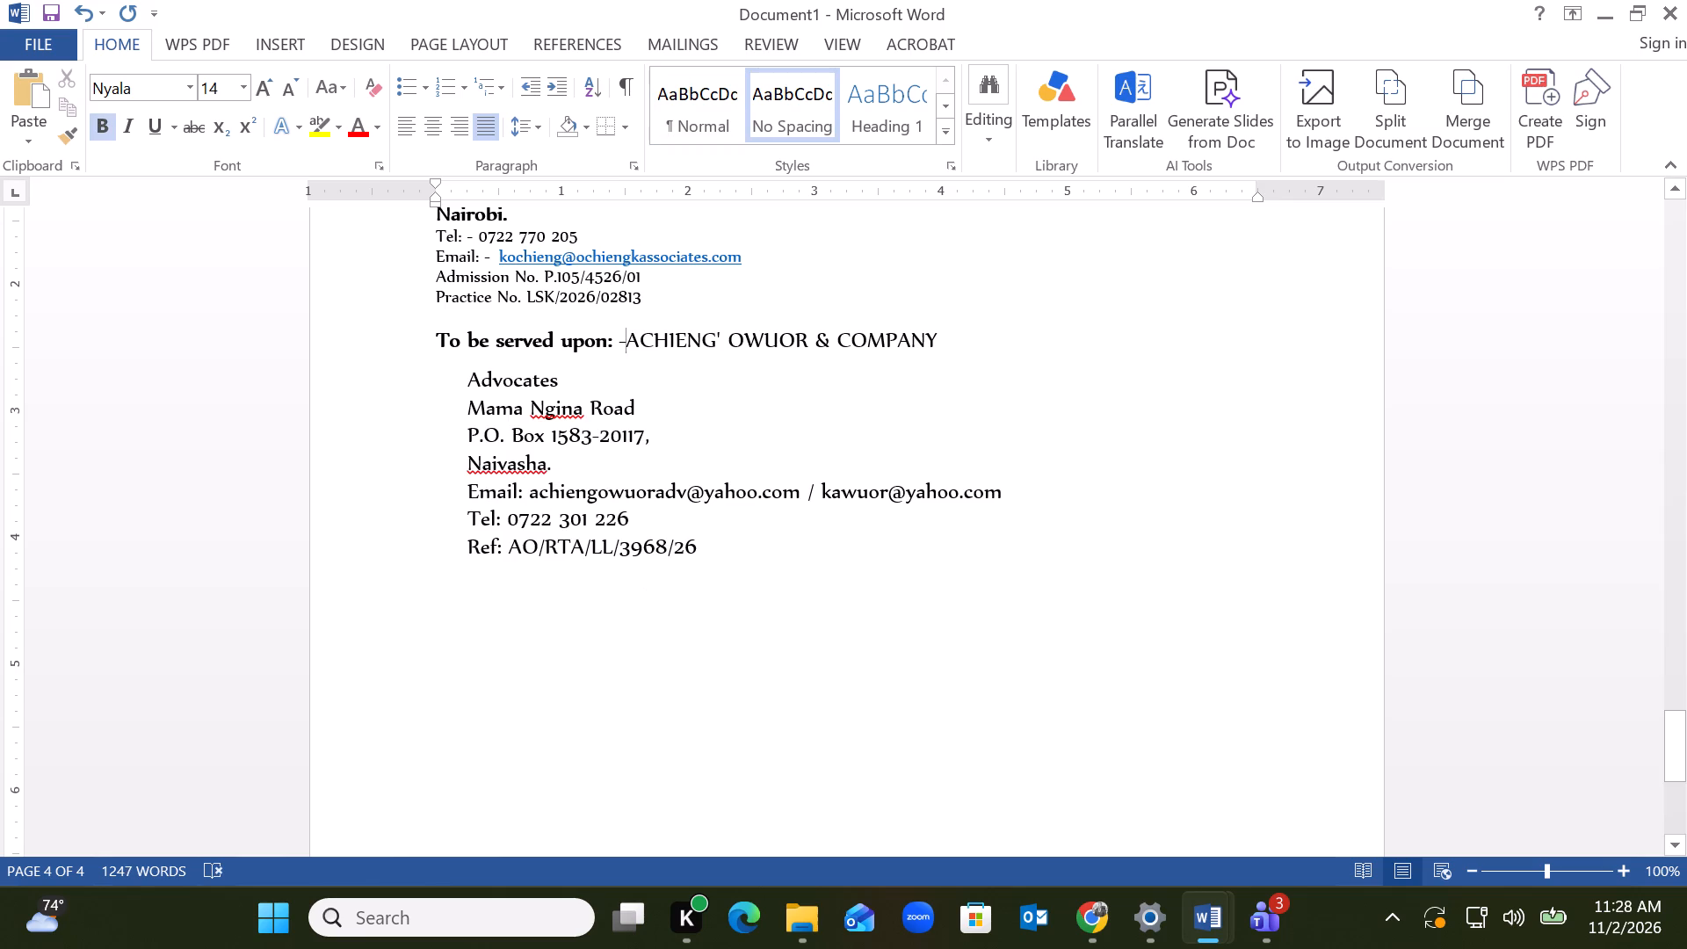
key(Return)
click(471, 404)
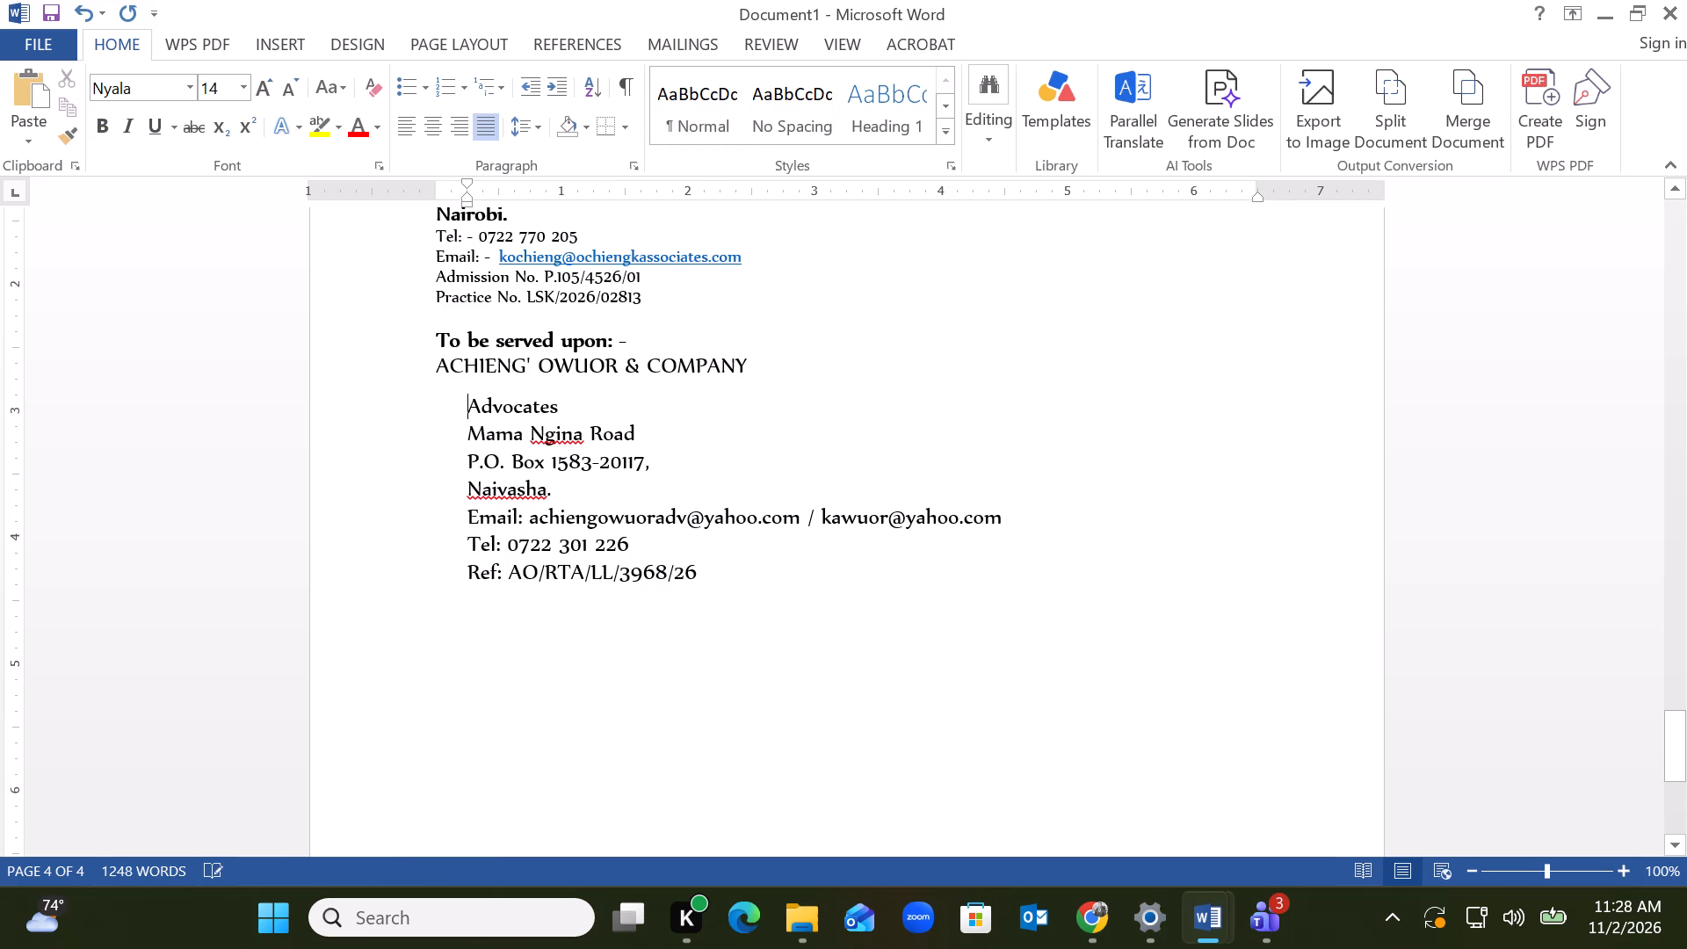
key(BackSpace)
key(BackSpace)
key(Return)
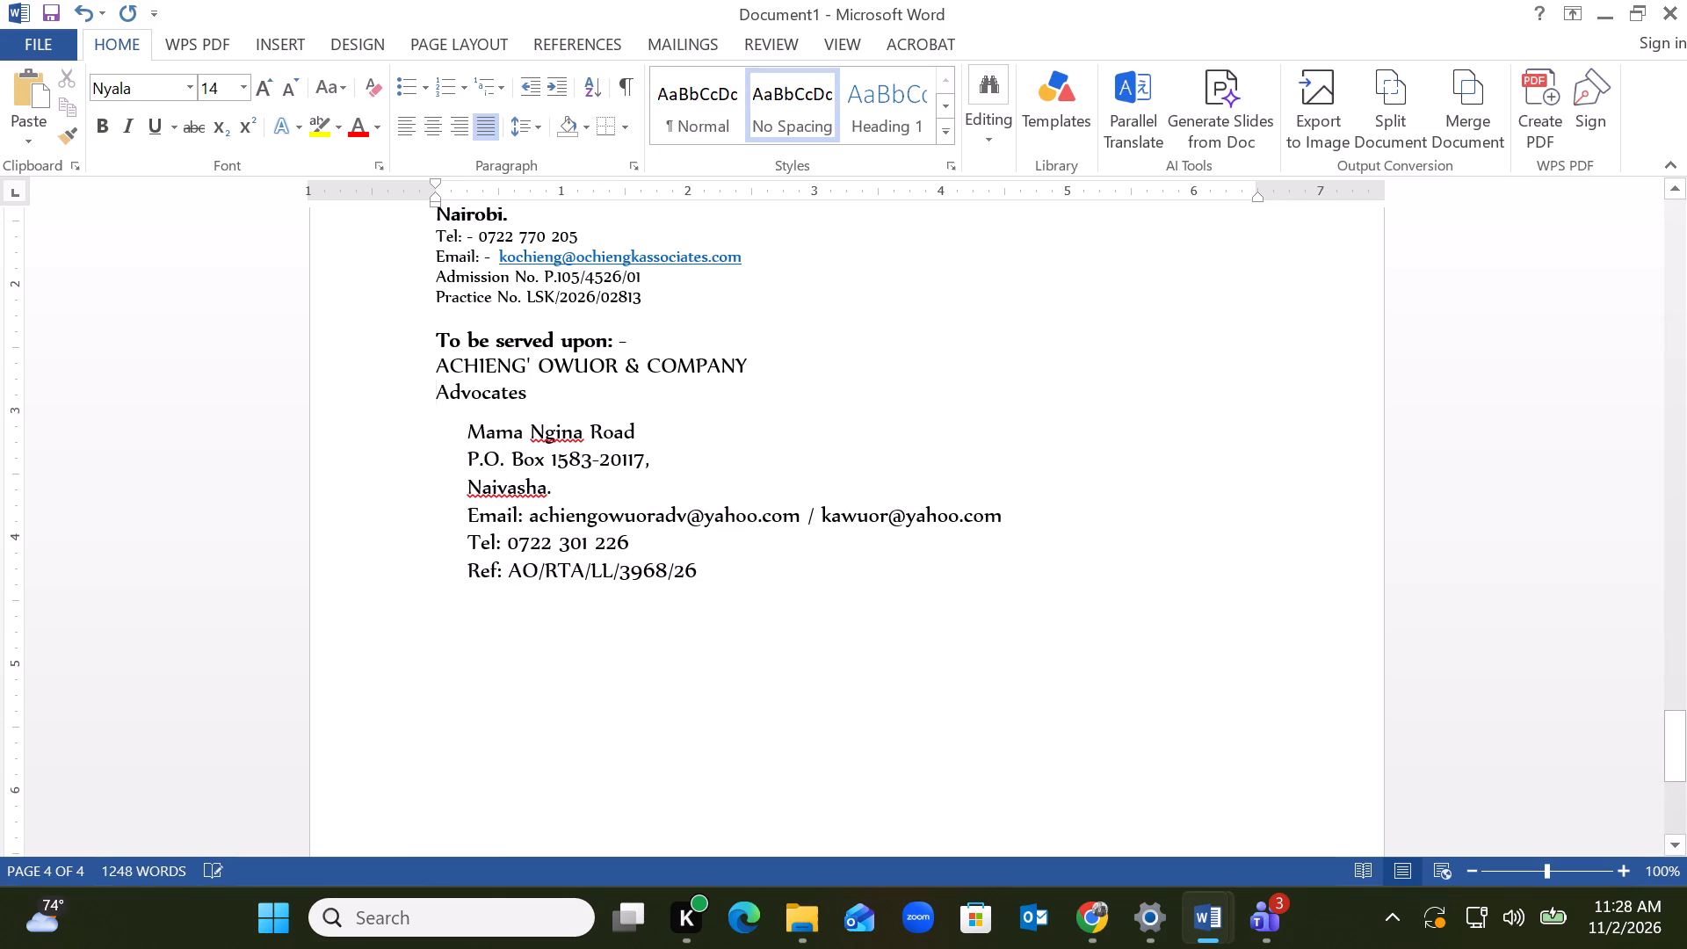
Align the road, P.O. Box and Naivasha lines flush and tightly spaced beneath Advocates.
click(465, 424)
key(BackSpace)
key(BackSpace)
key(Return)
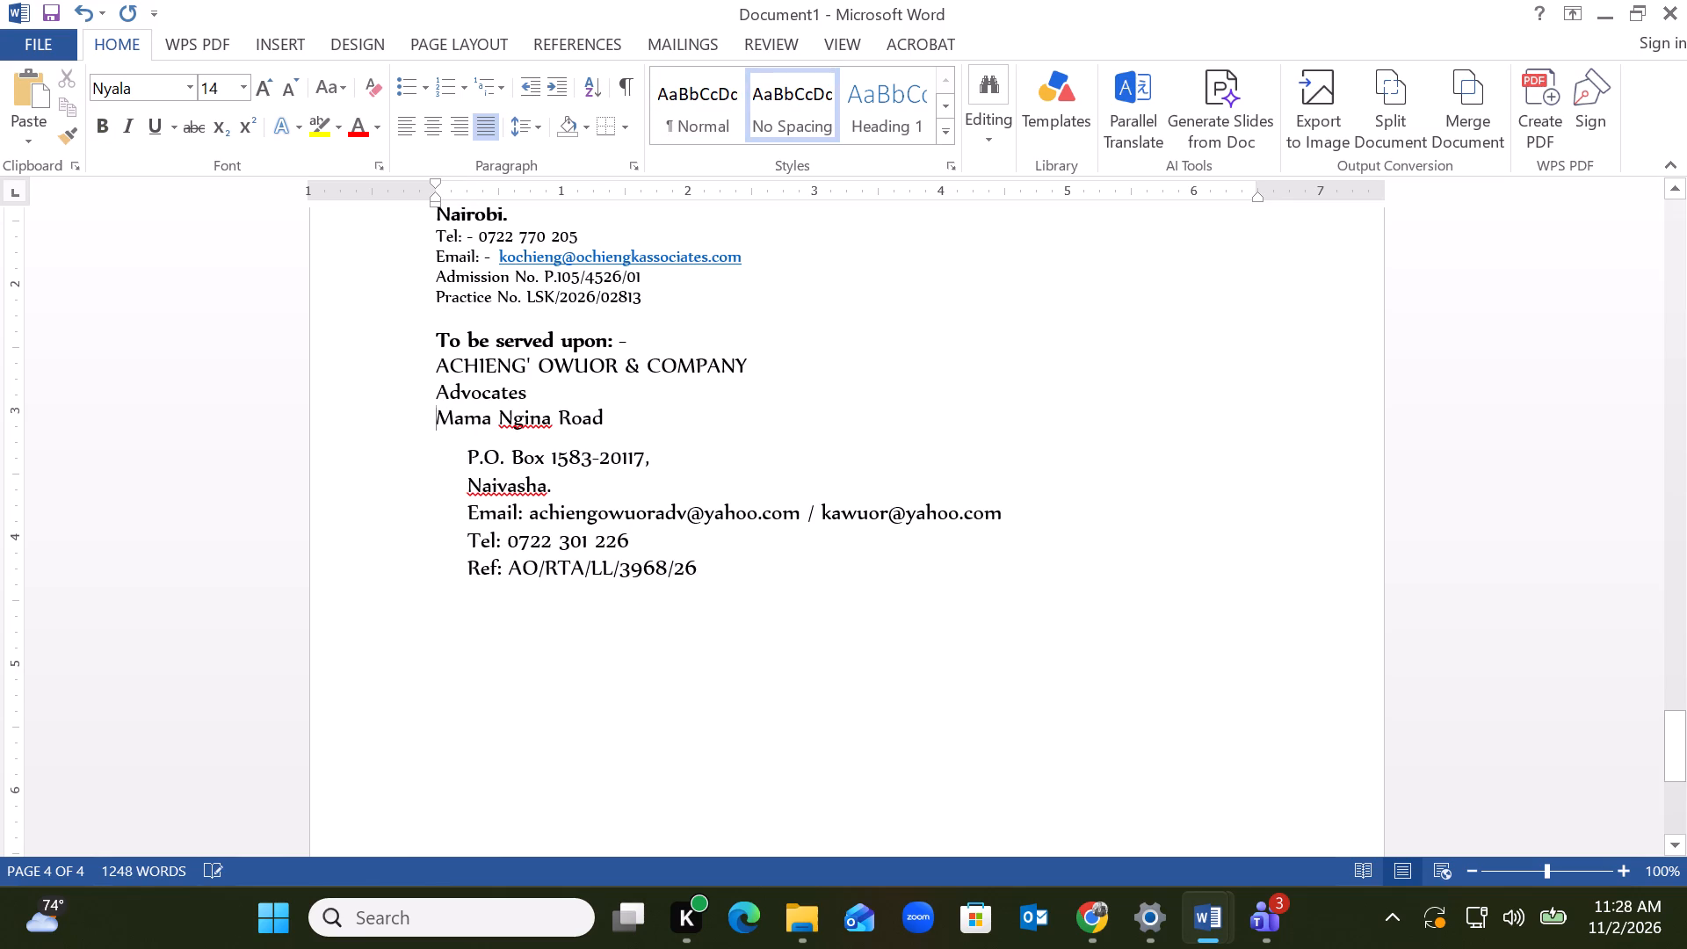
click(464, 447)
key(BackSpace)
key(BackSpace)
key(Return)
click(460, 482)
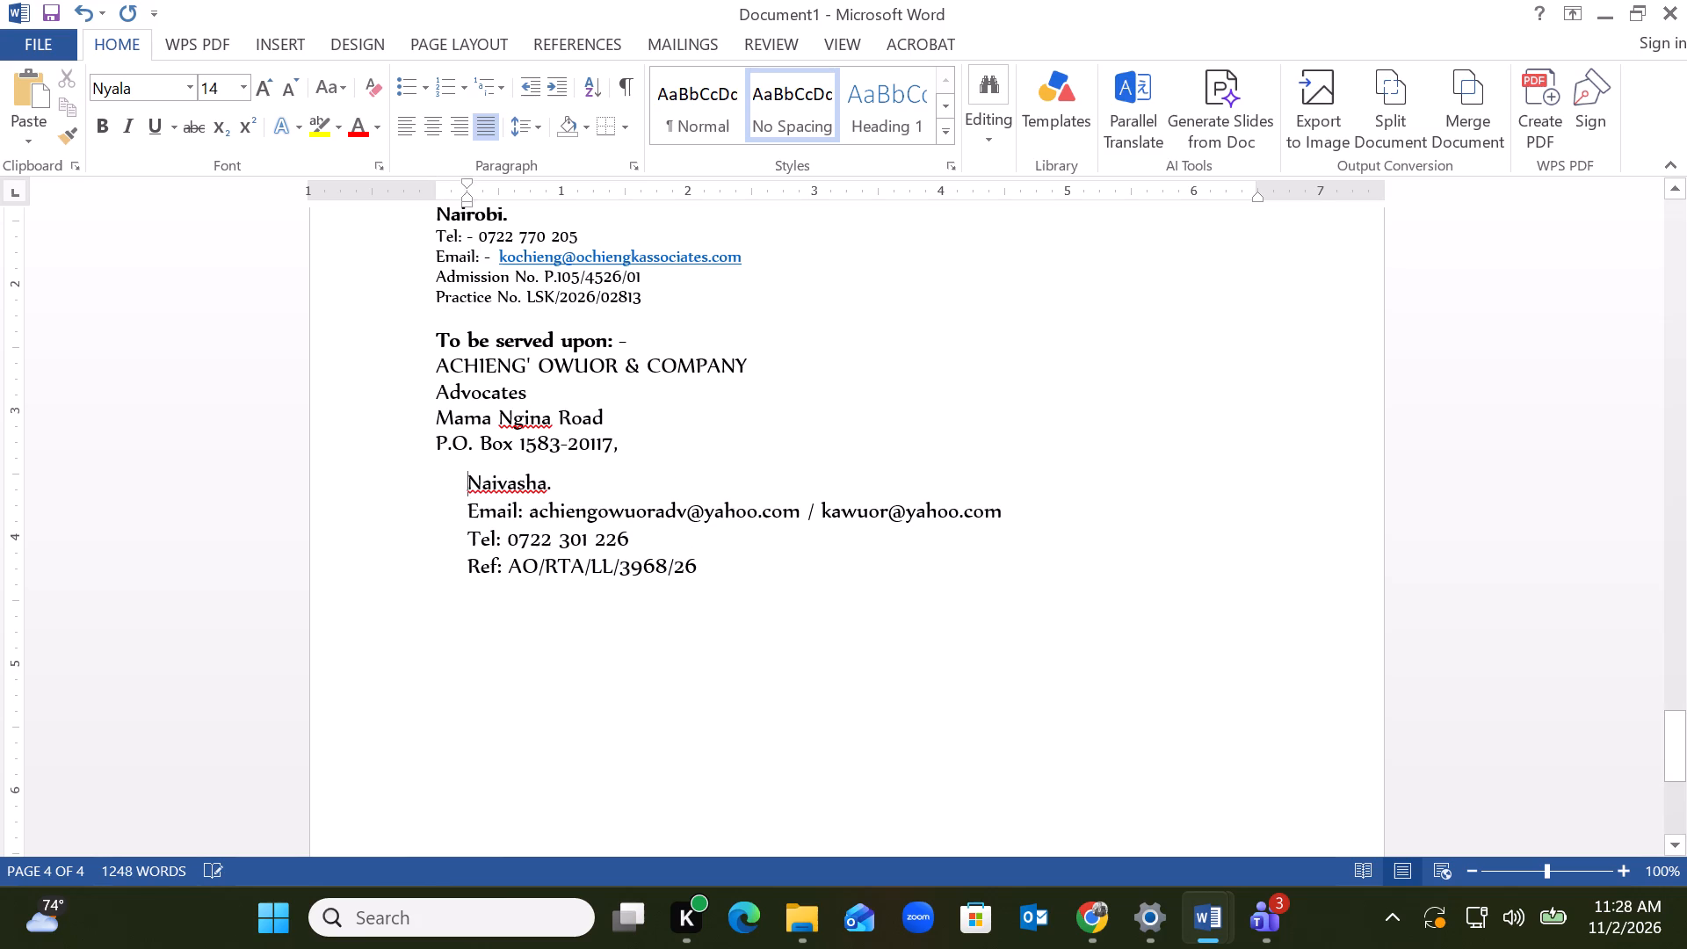
key(BackSpace)
key(BackSpace)
key(Return)
Make Naivasha bold in the service details.
drag(425, 471, 510, 469)
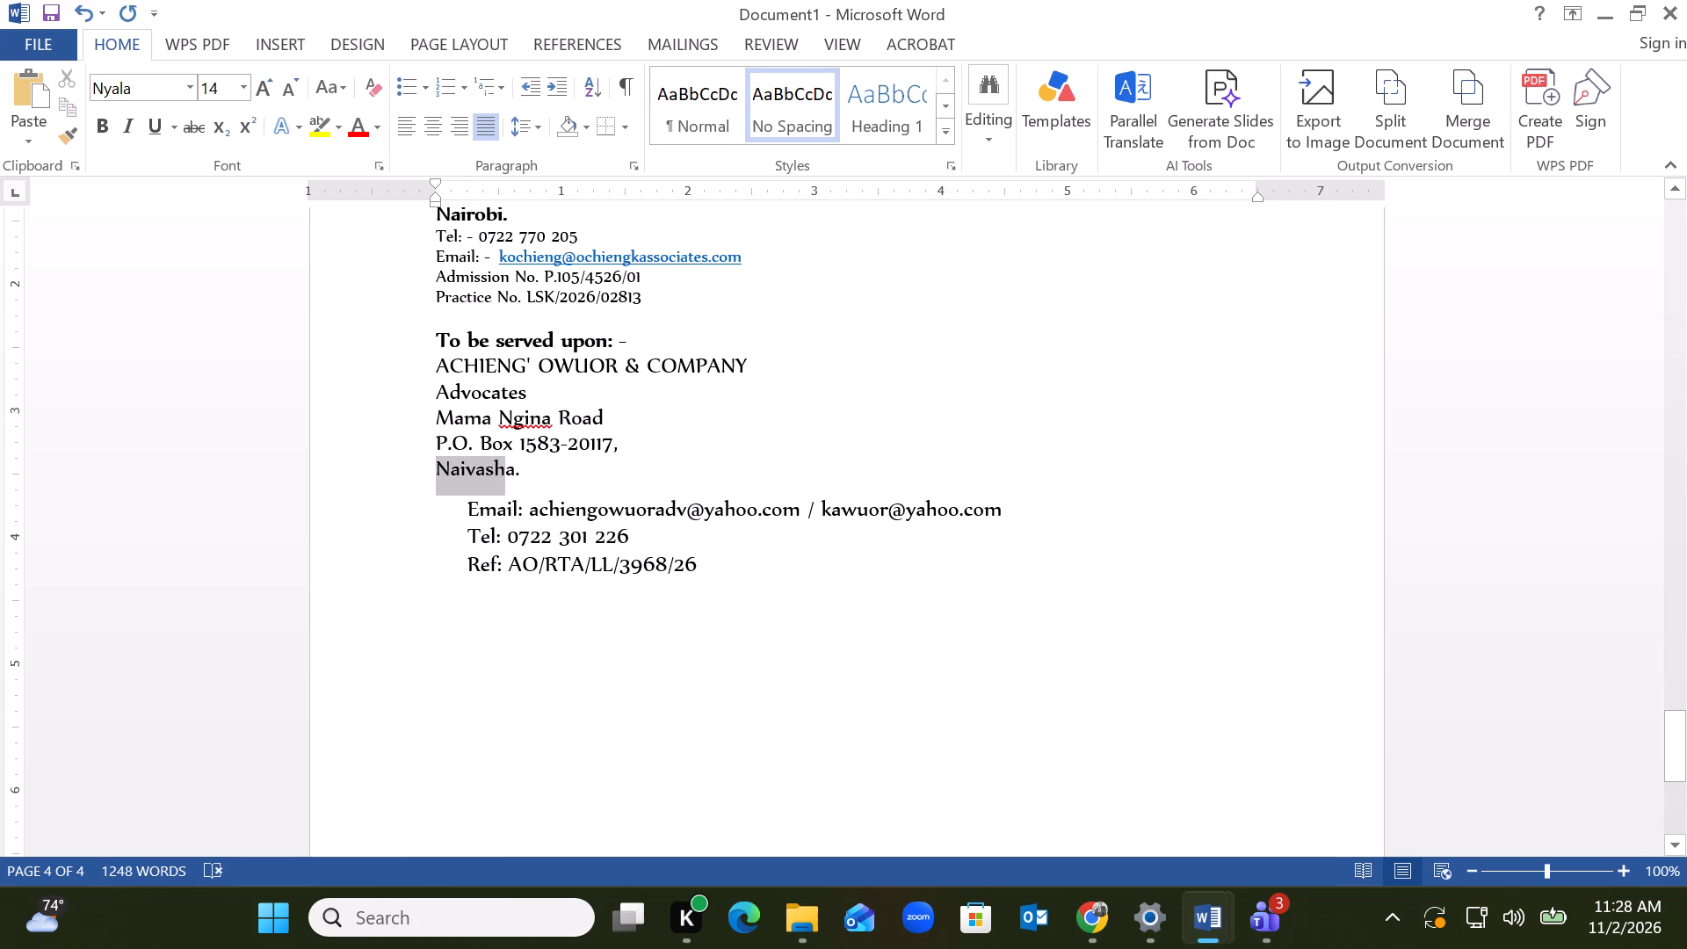
drag(510, 469, 526, 469)
click(529, 435)
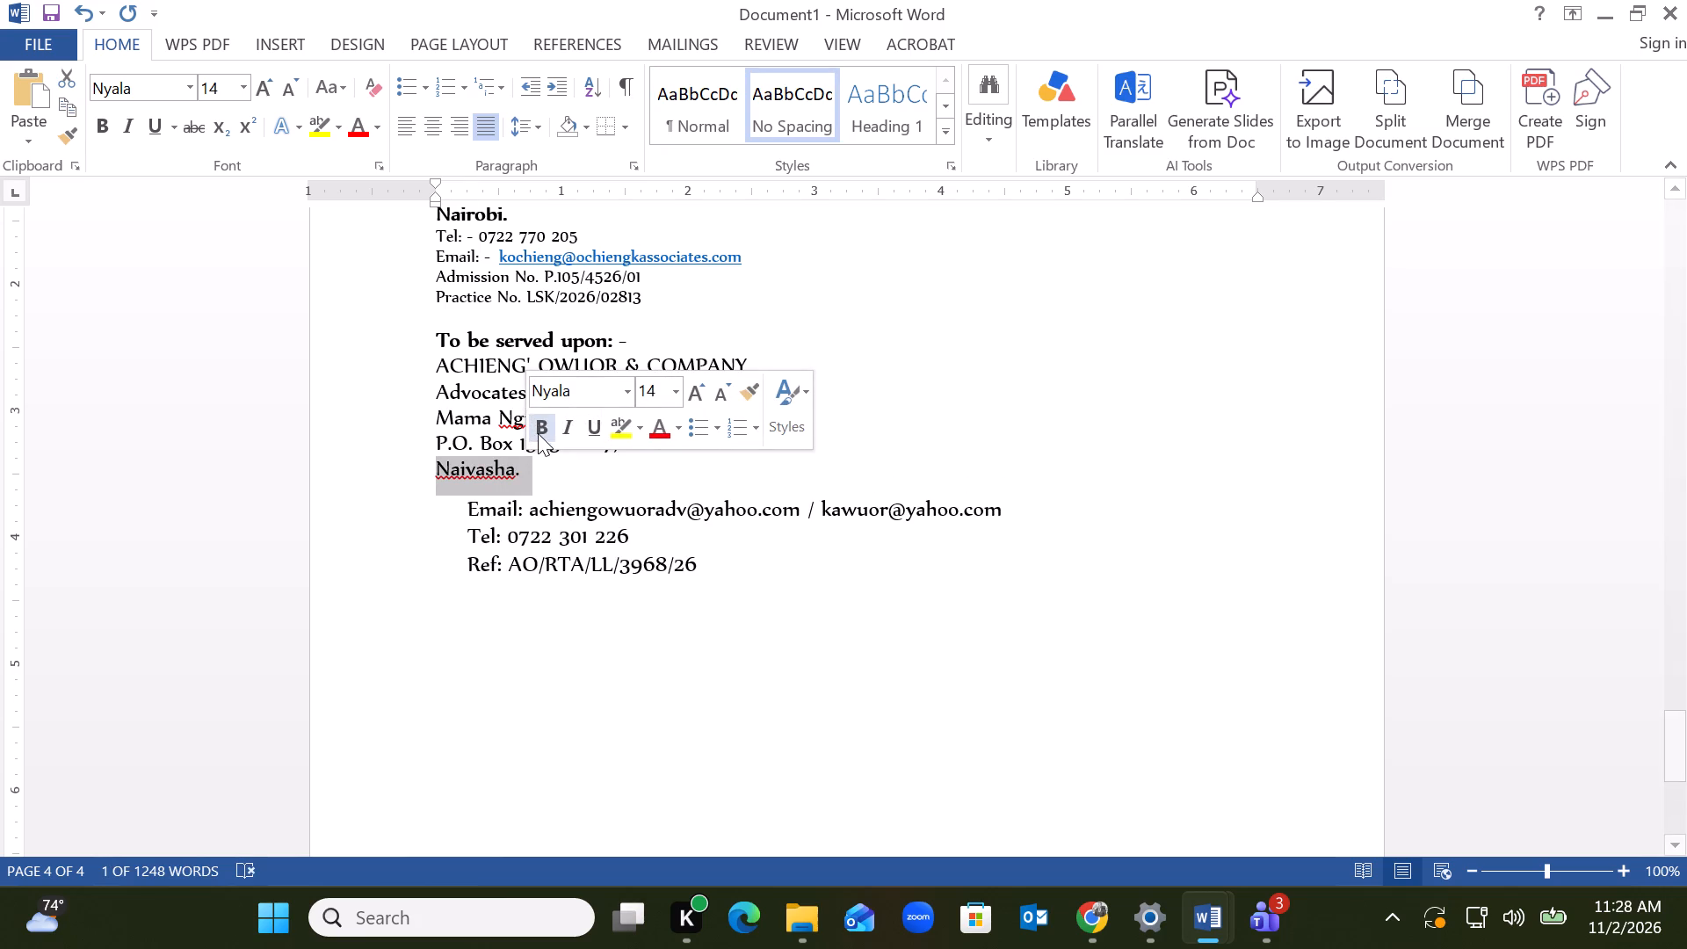
click(537, 430)
Align the Email line flush and tightly spaced beneath Naivasha.
click(463, 502)
key(BackSpace)
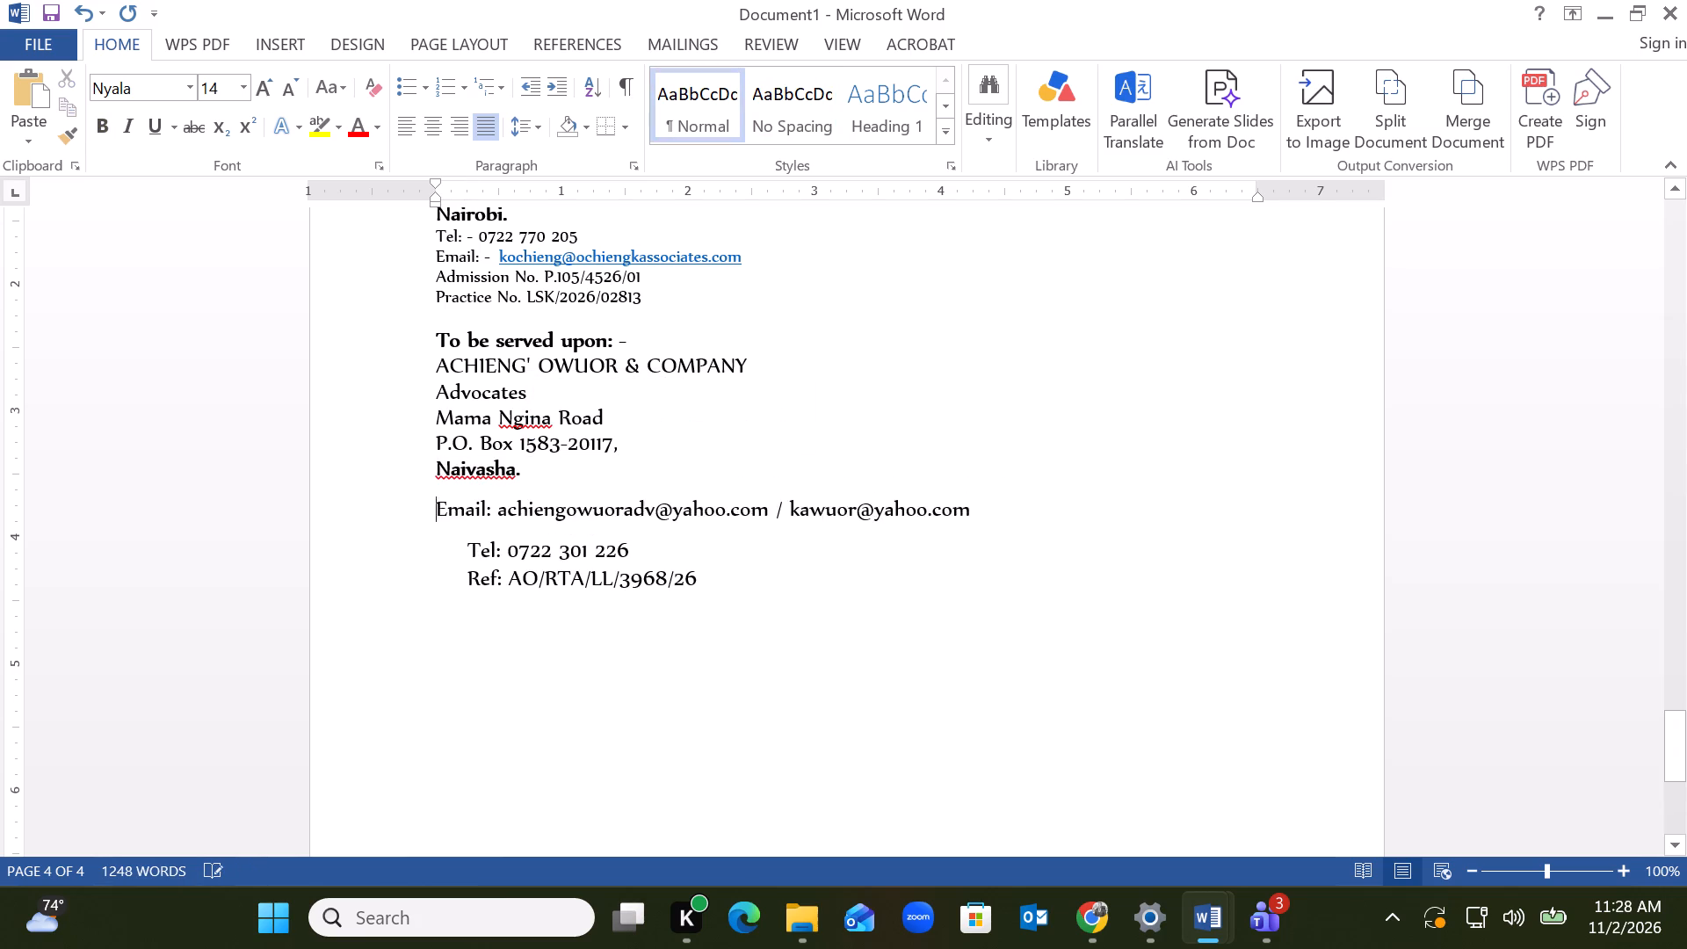
key(BackSpace)
key(Return)
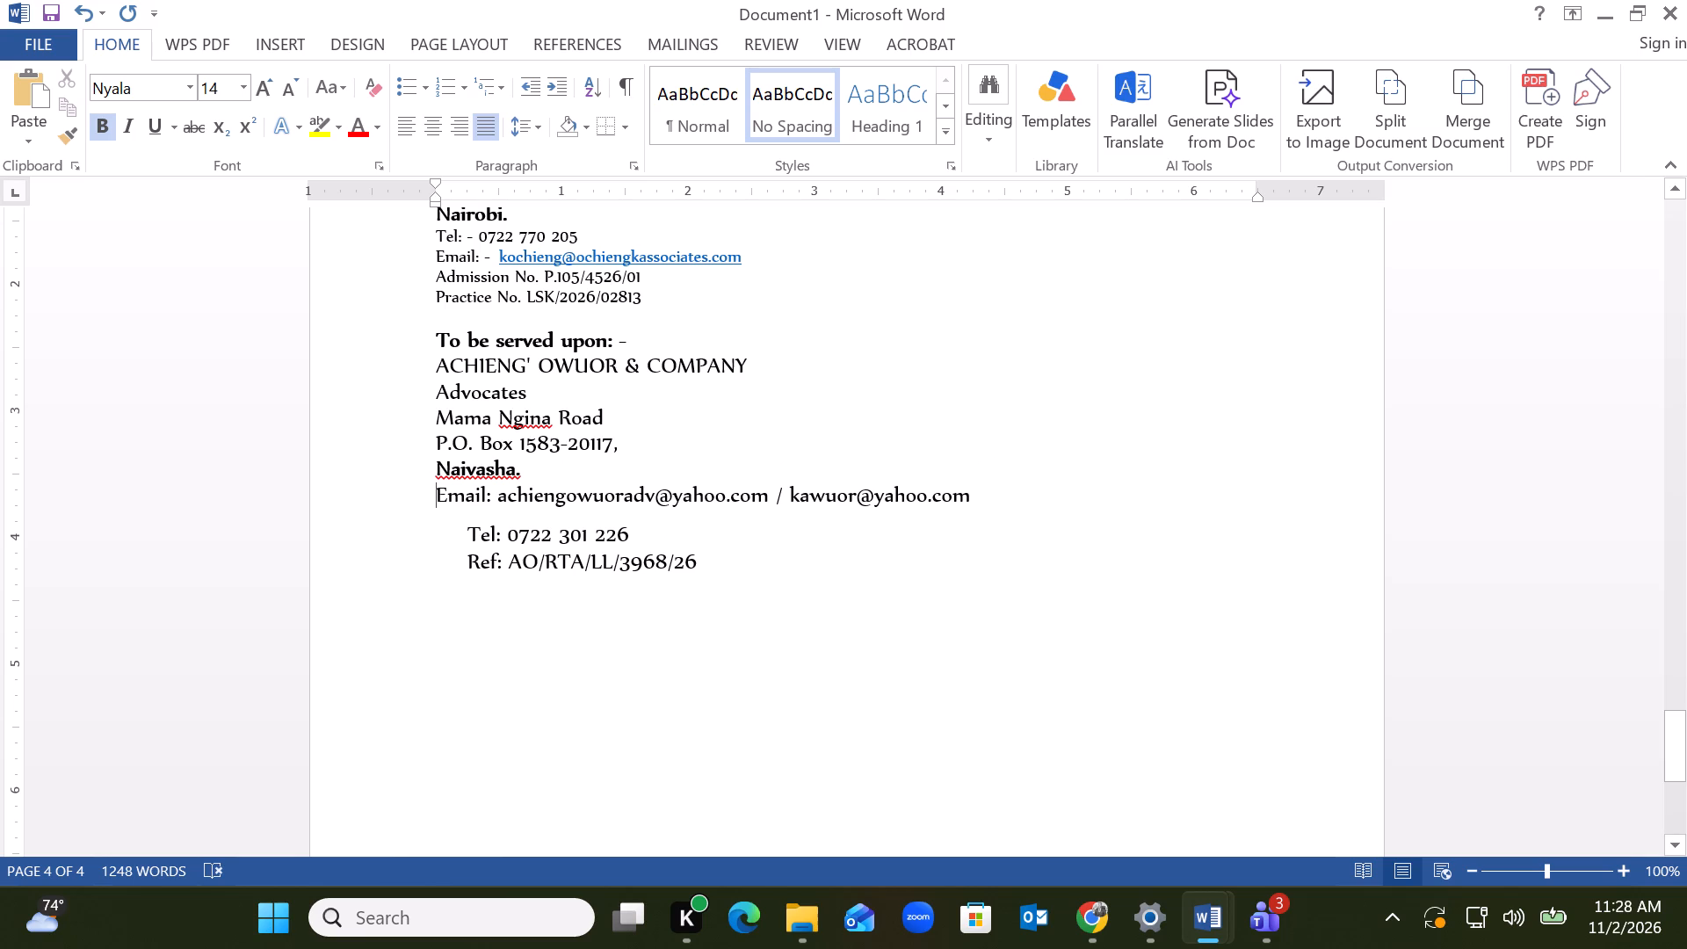
Put the second email address on its own line without the slash, indent it under the first address, and remove the empty line below.
click(777, 498)
key(BackSpace)
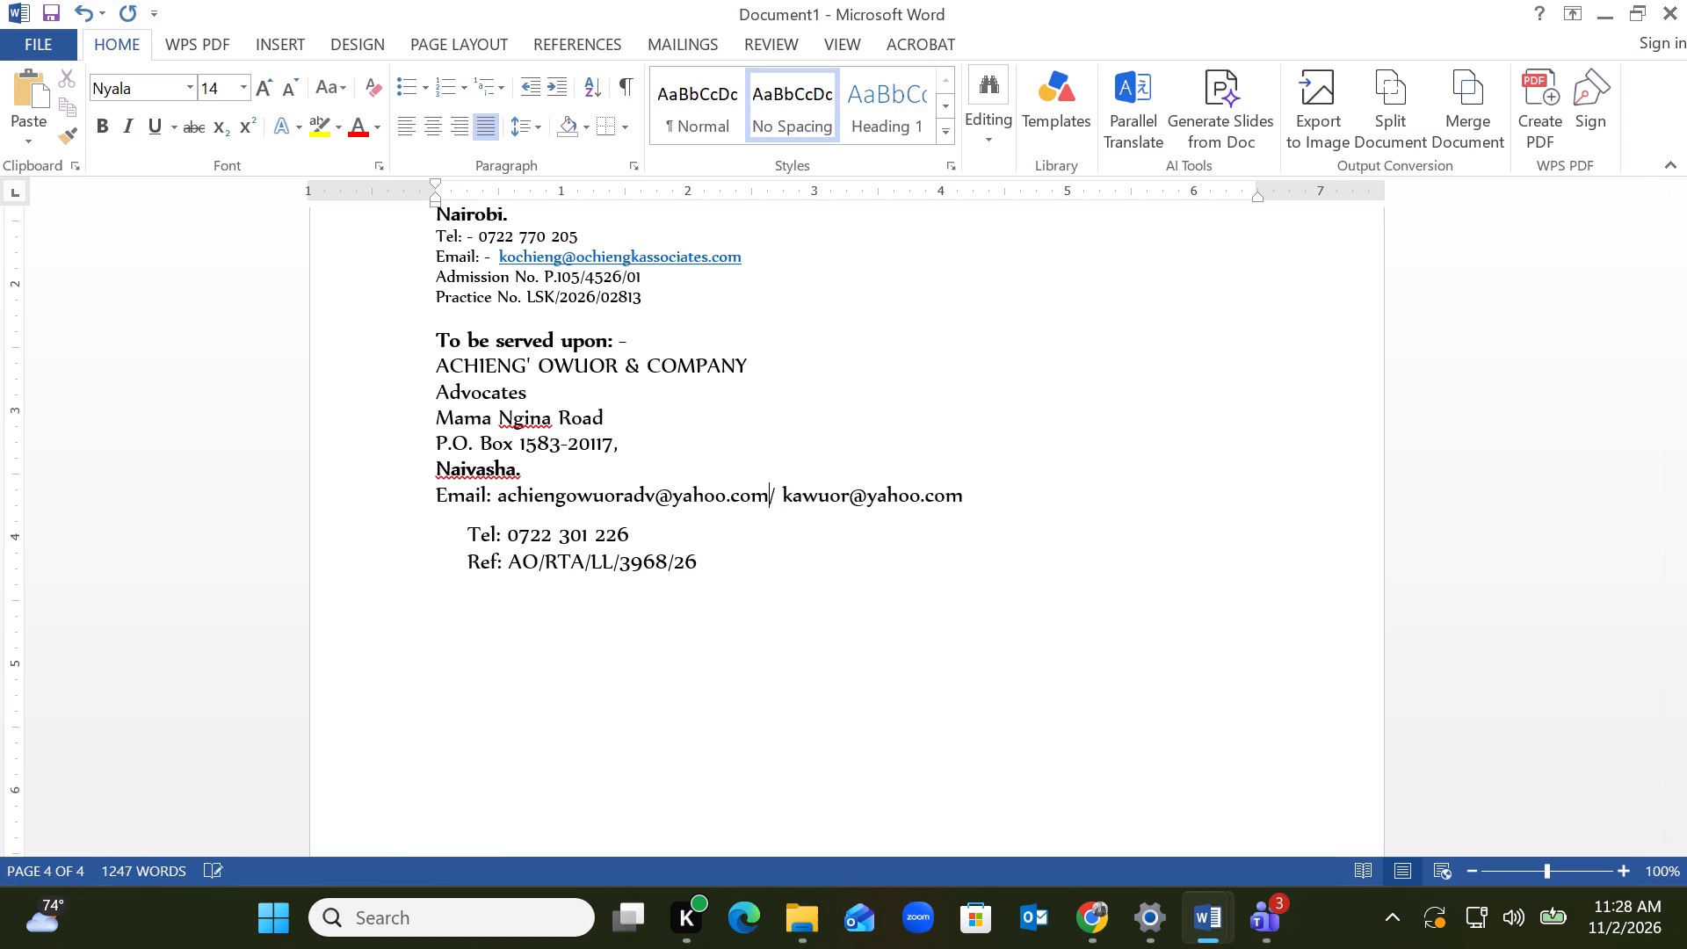
key(Return)
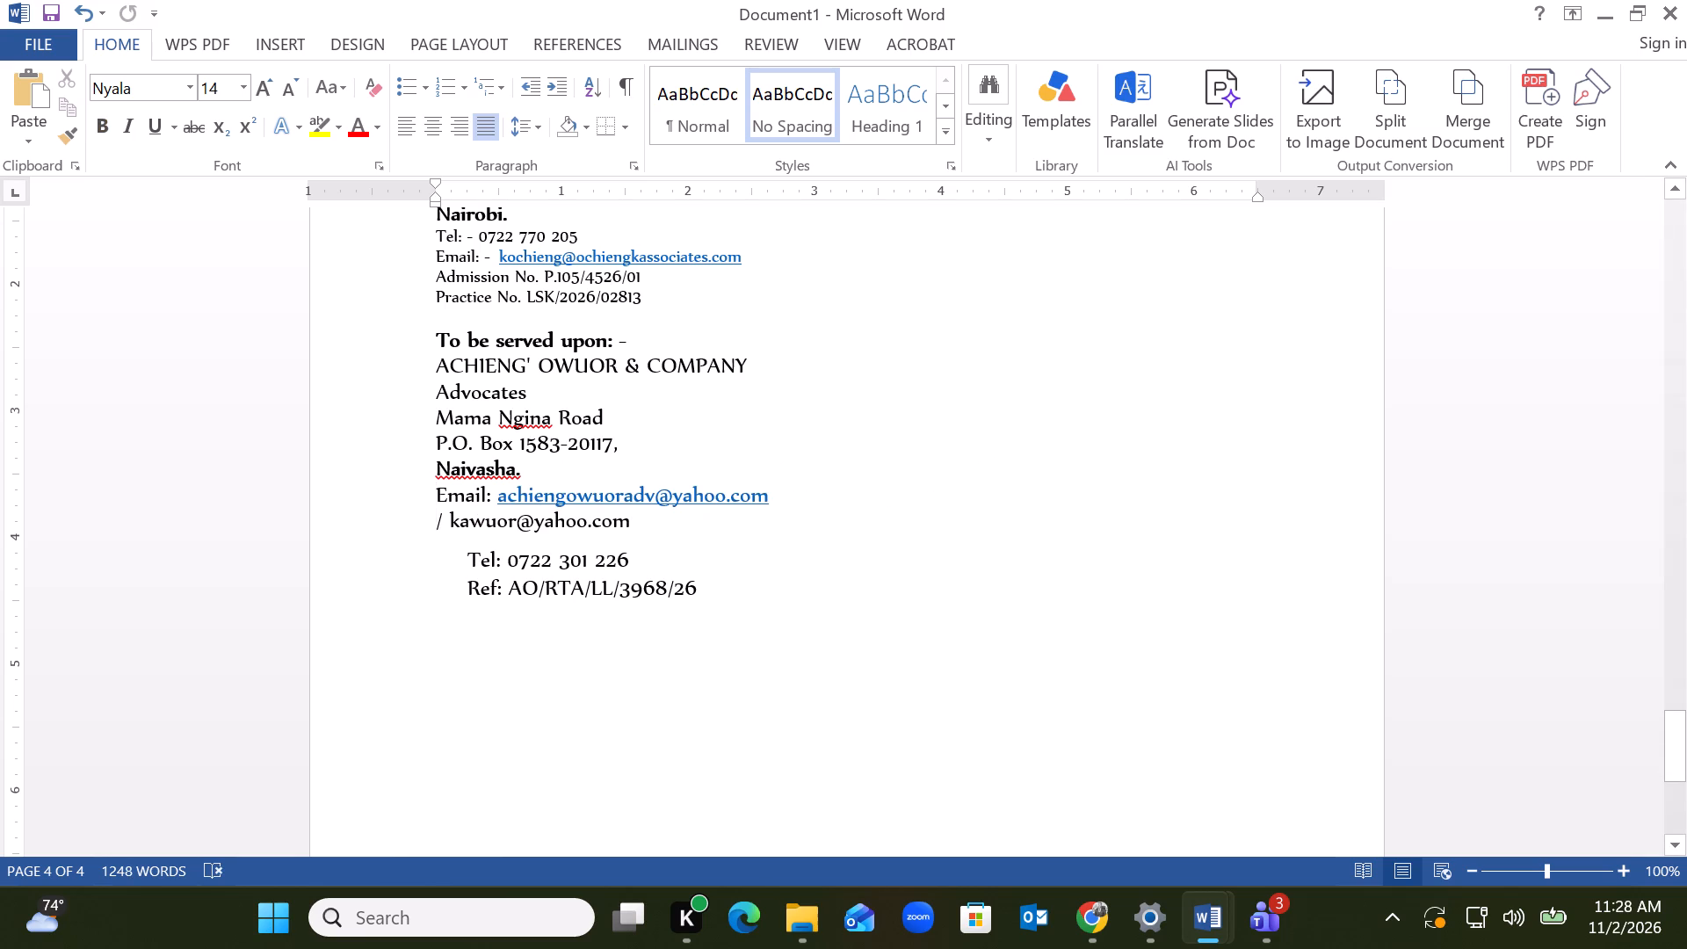
click(451, 524)
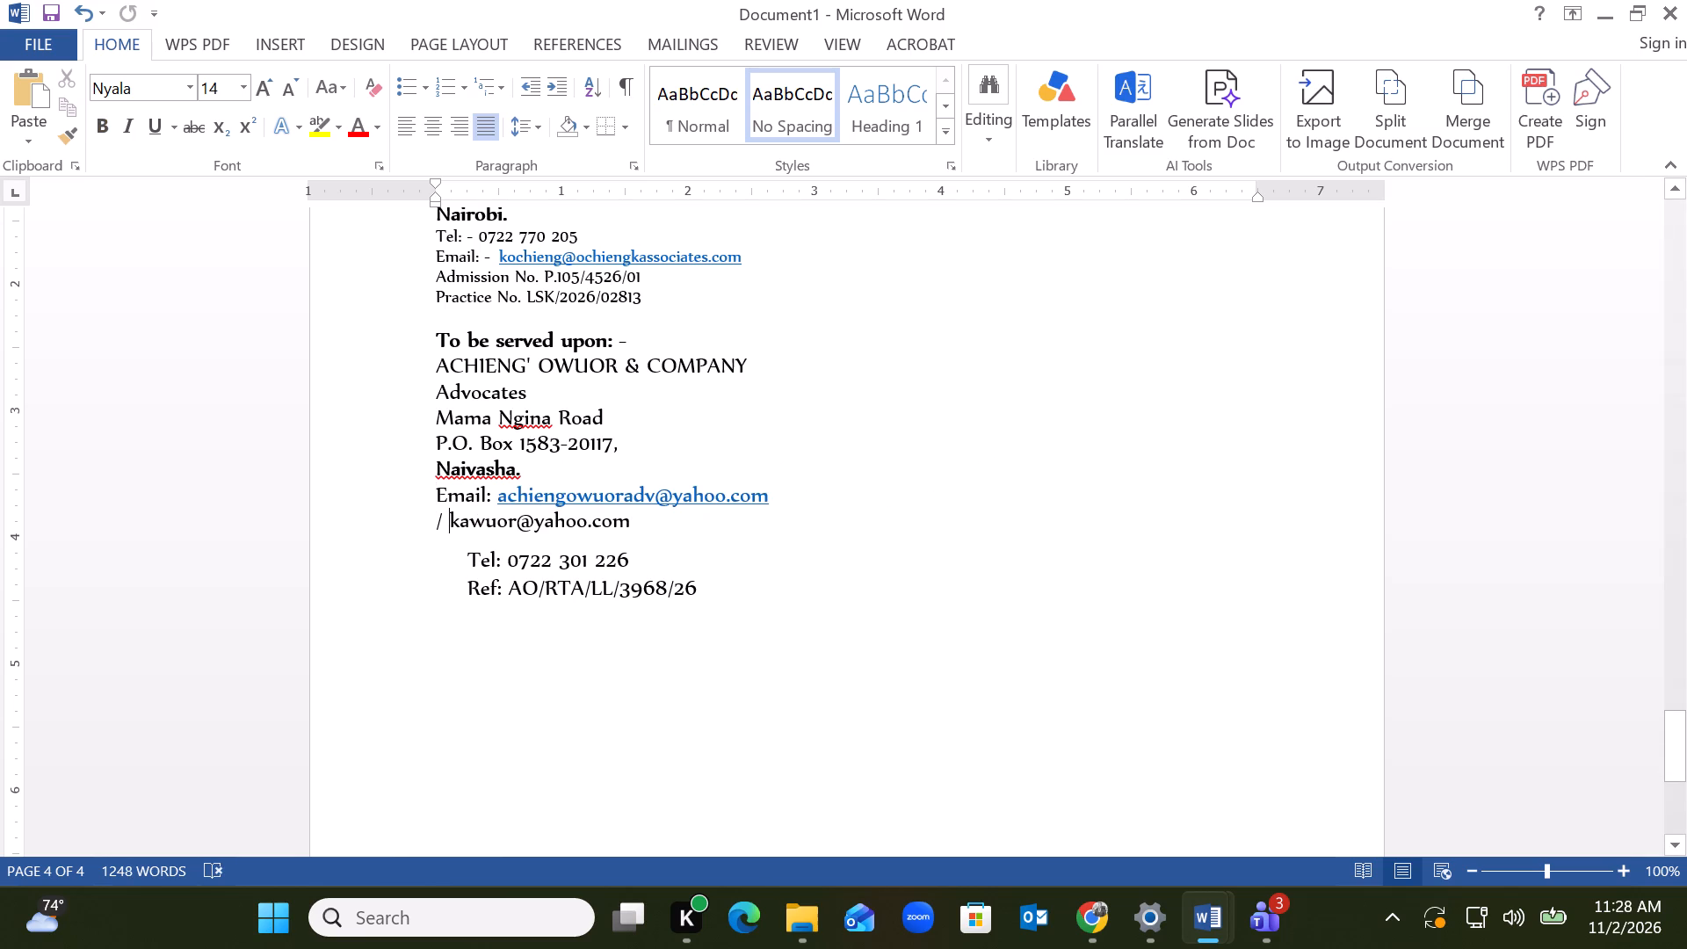
click(631, 524)
key(Return)
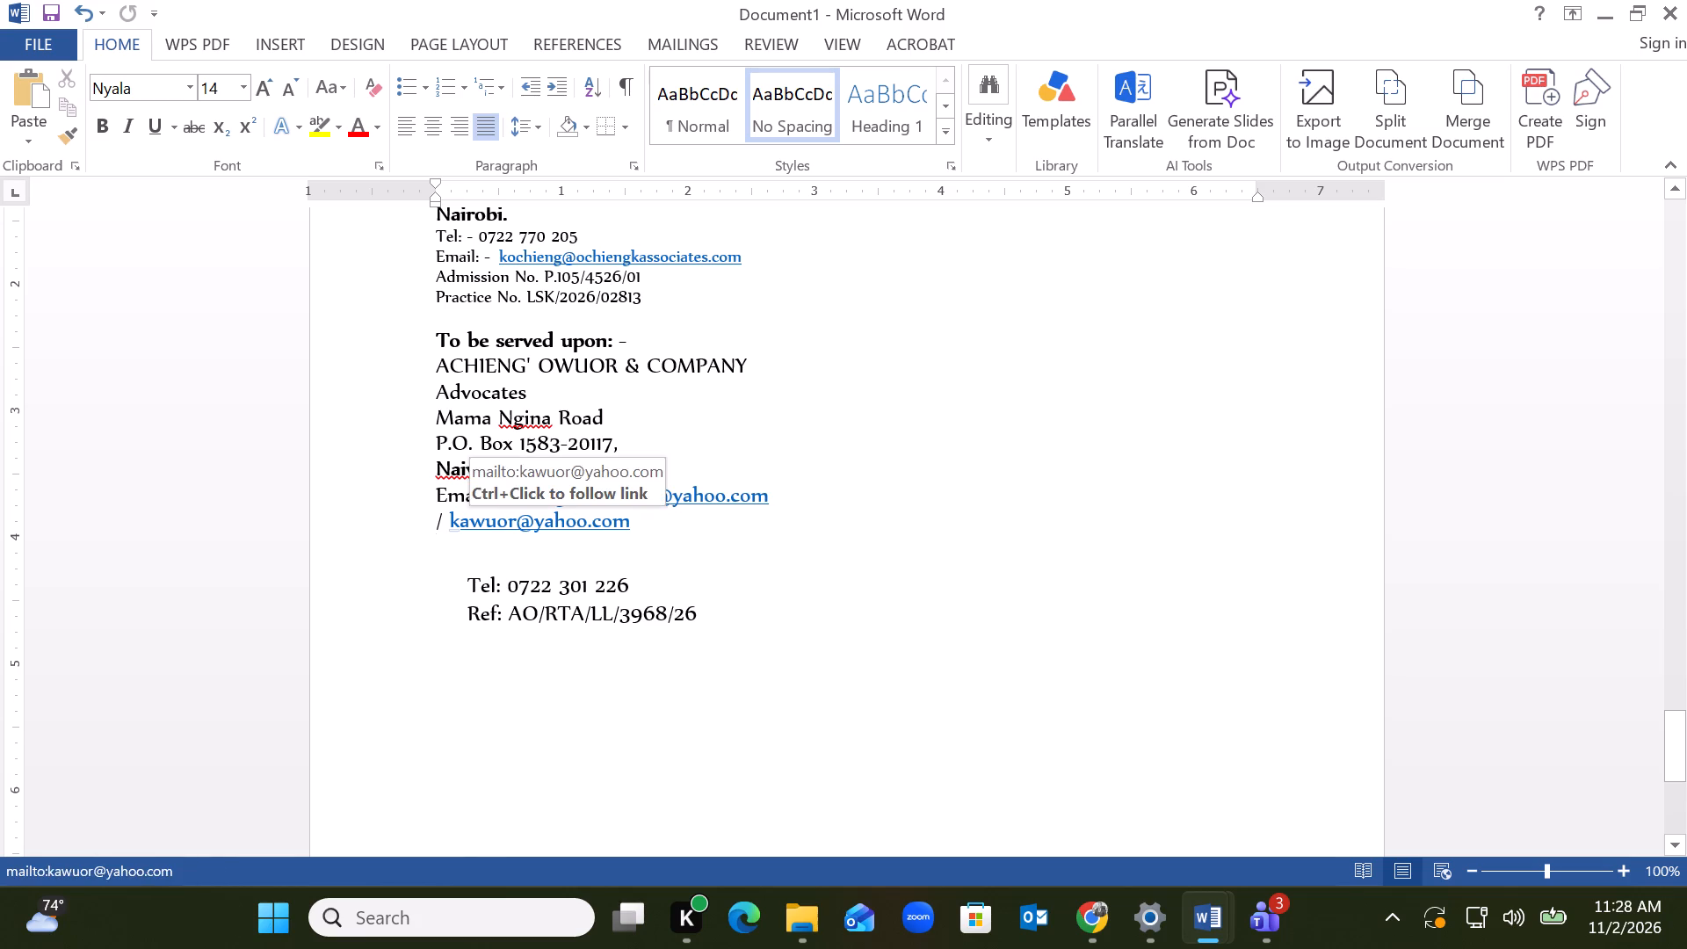
click(451, 520)
key(BackSpace)
key(BackSpace)
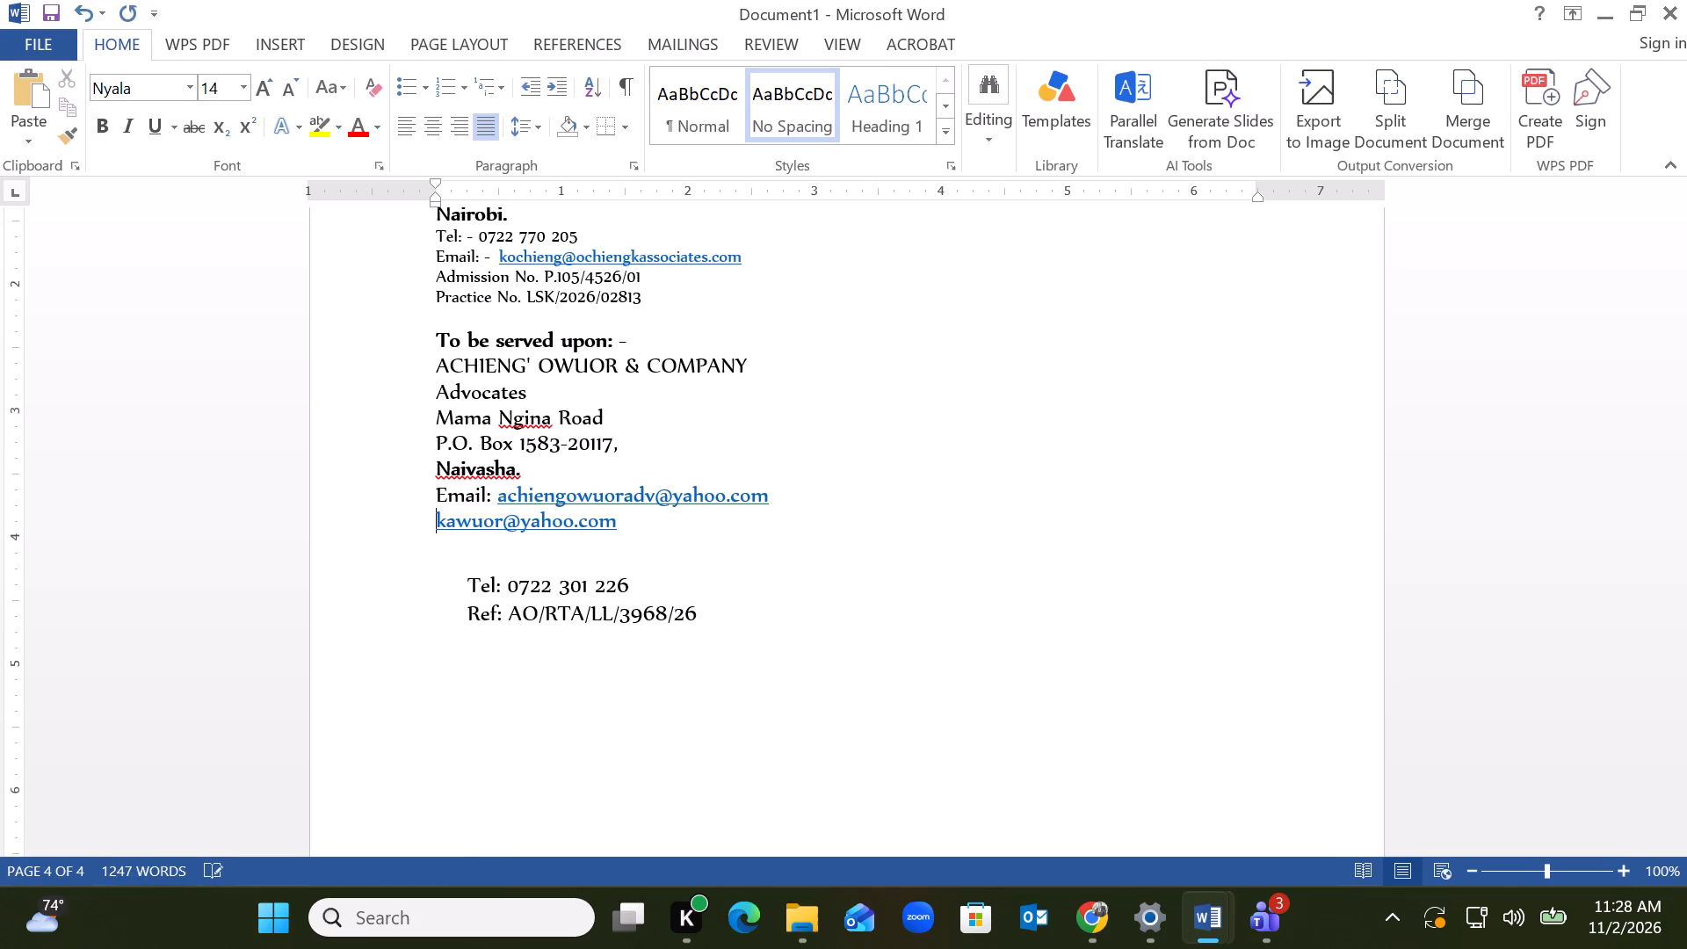
click(549, 86)
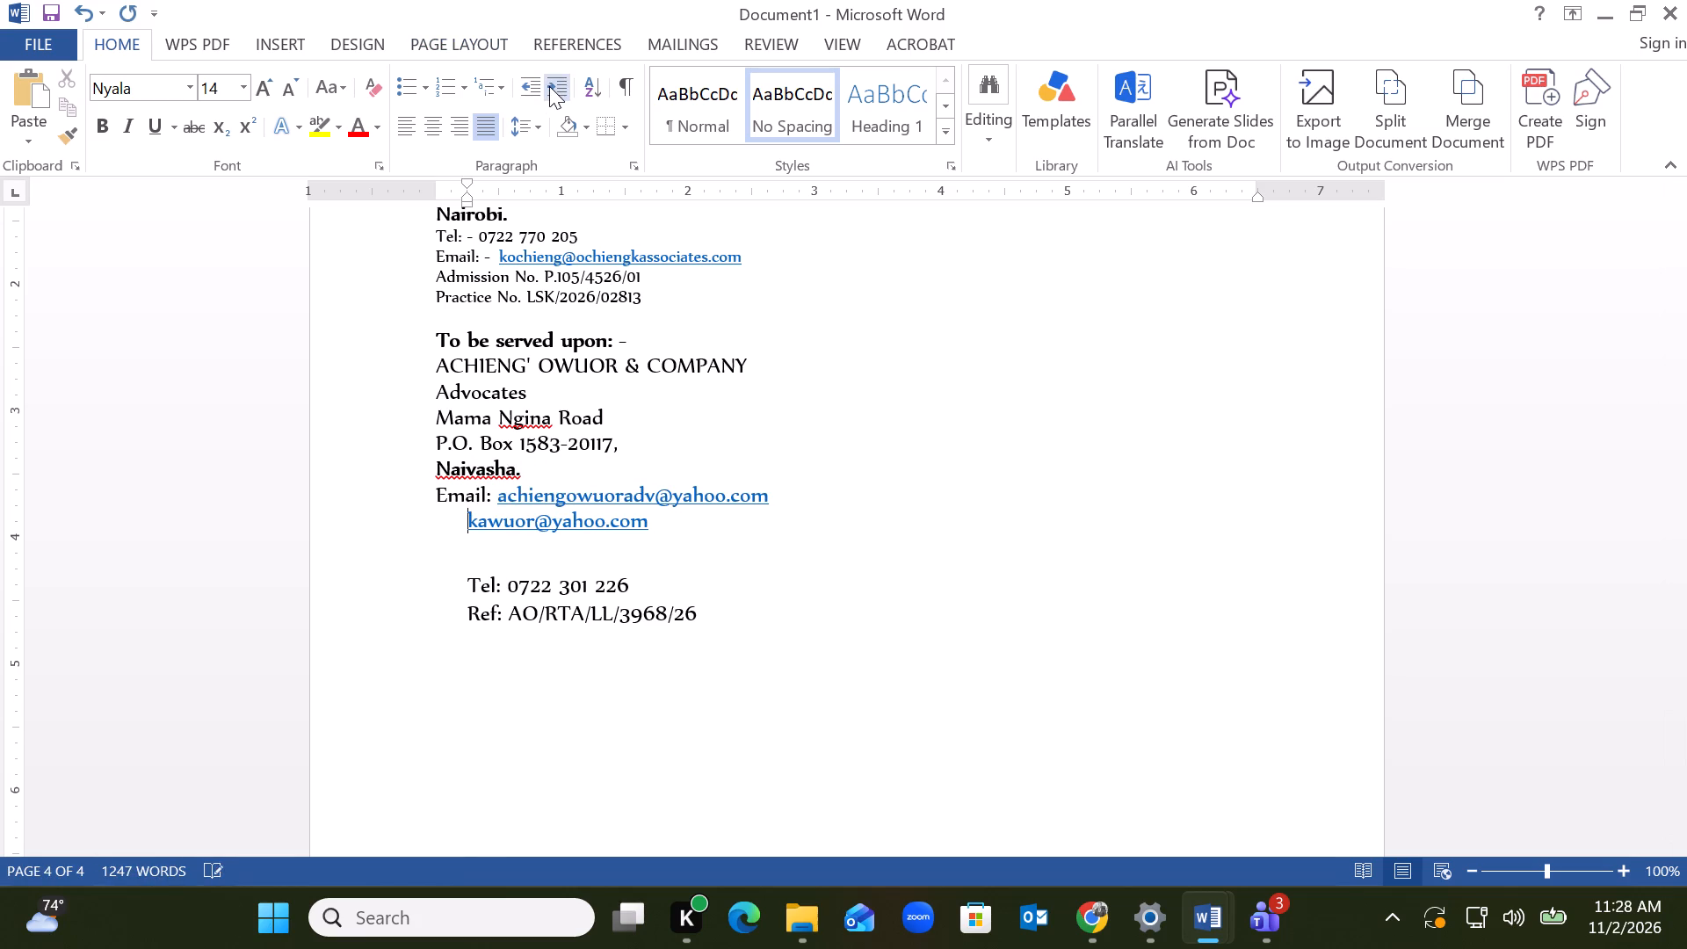
click(549, 86)
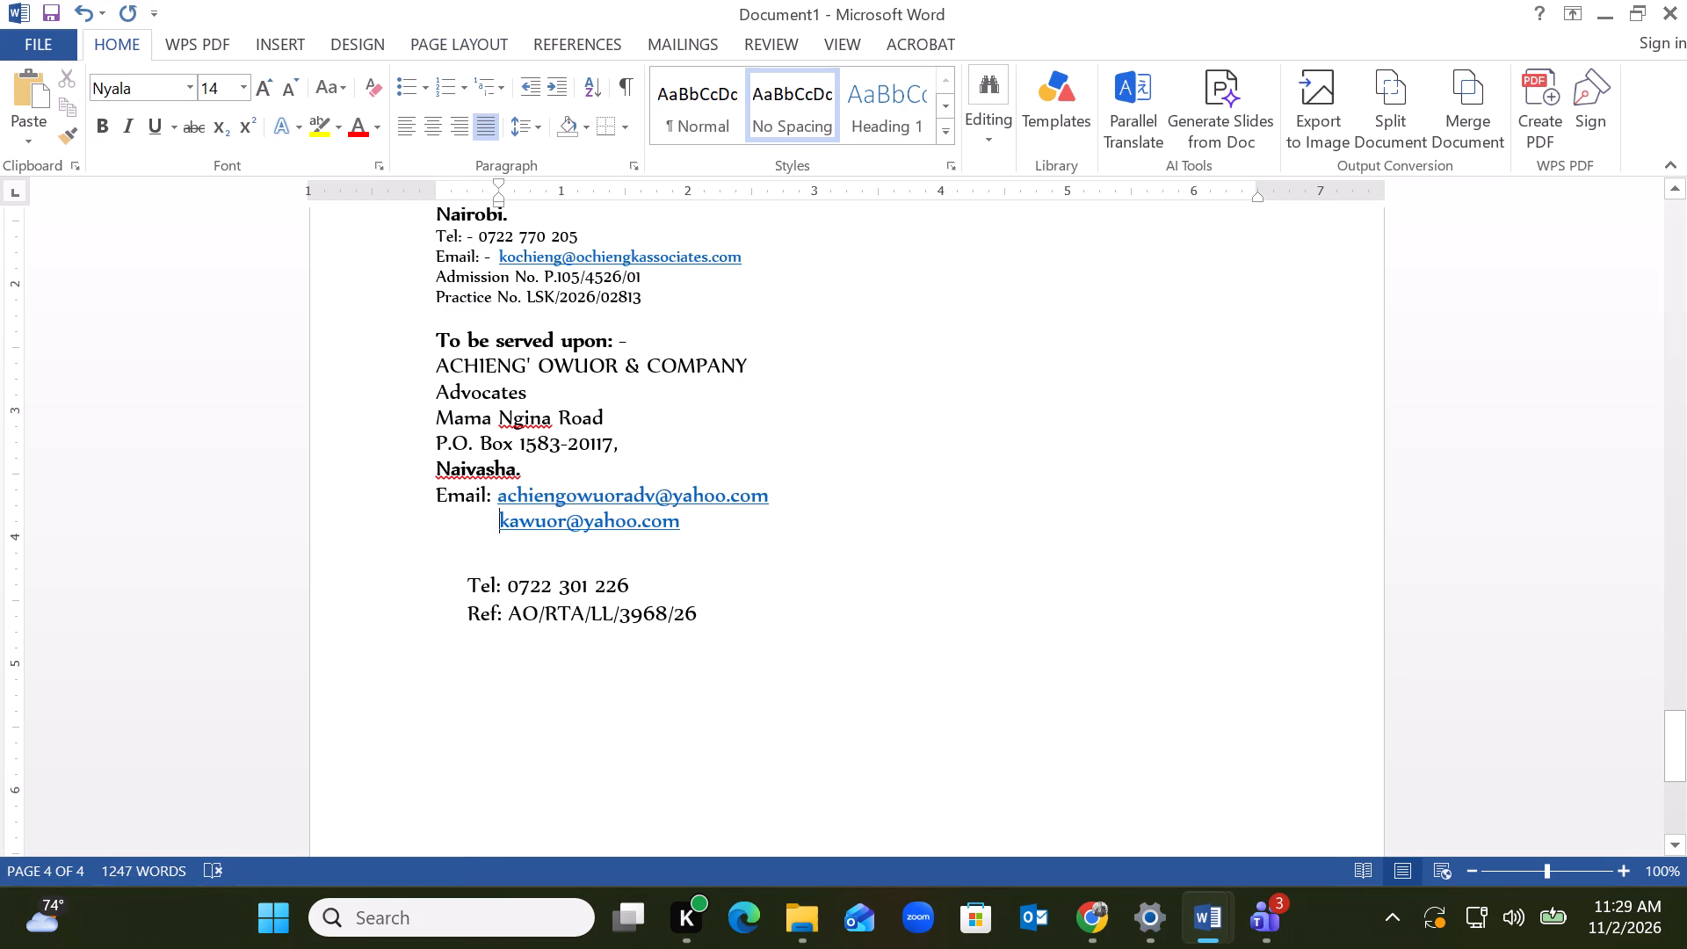
click(485, 557)
key(BackSpace)
Bring the Tel line directly beneath the second email address with tight spacing and align it flush with the Email label.
click(476, 554)
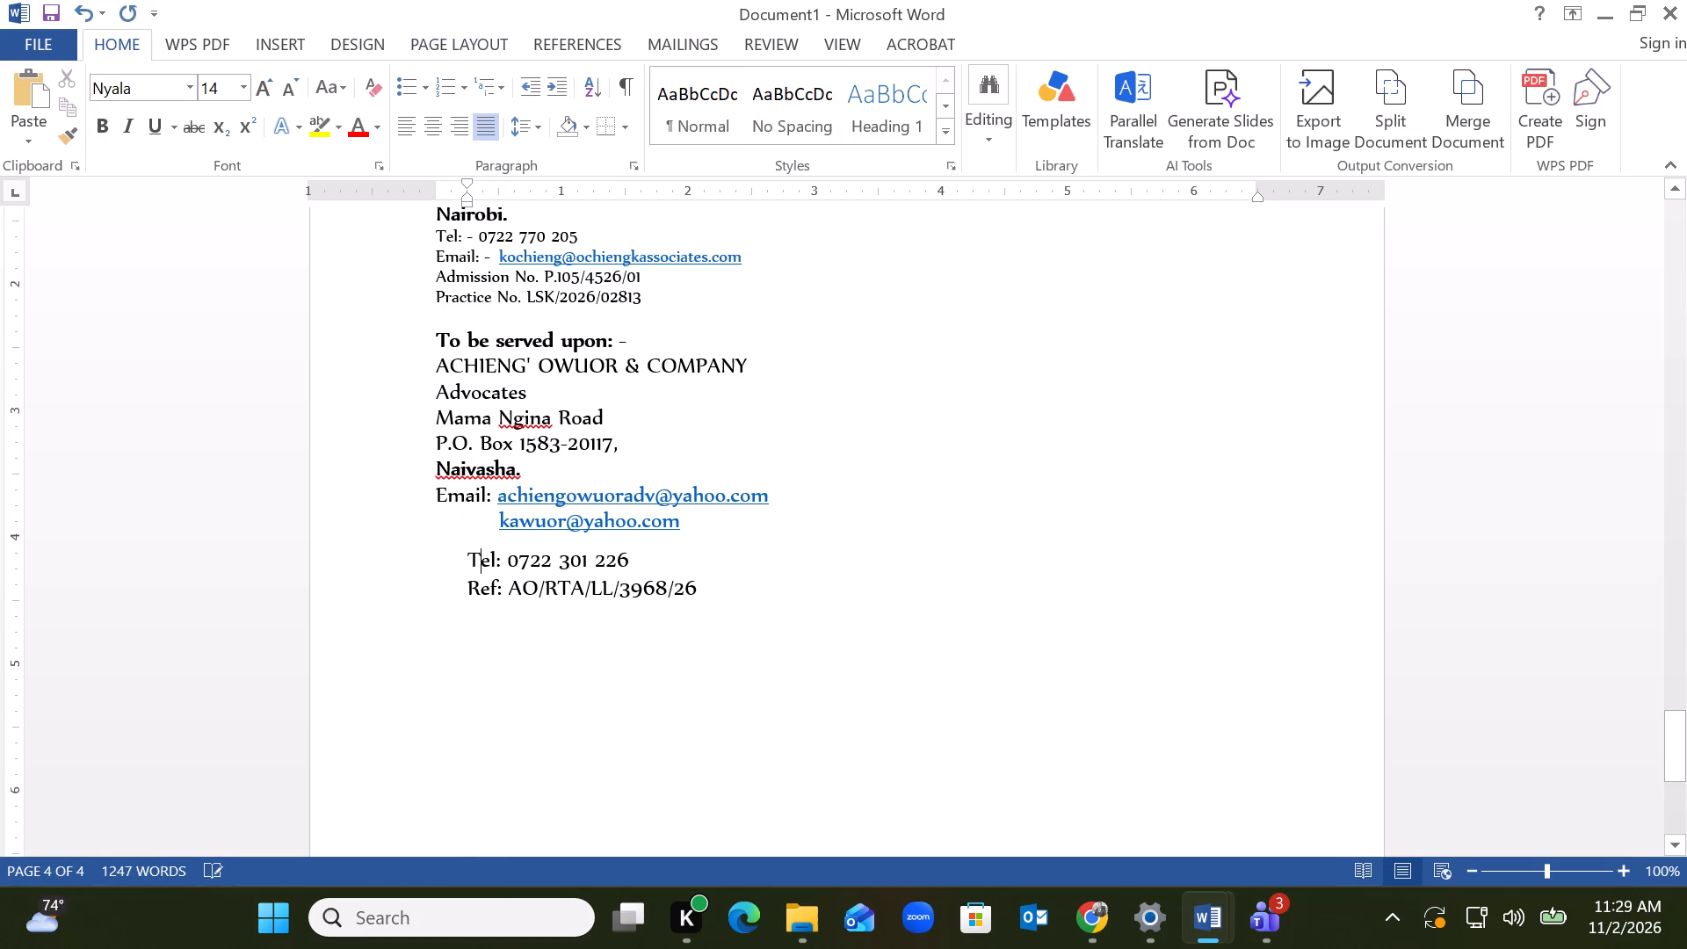
click(469, 559)
key(BackSpace)
key(BackSpace)
key(Return)
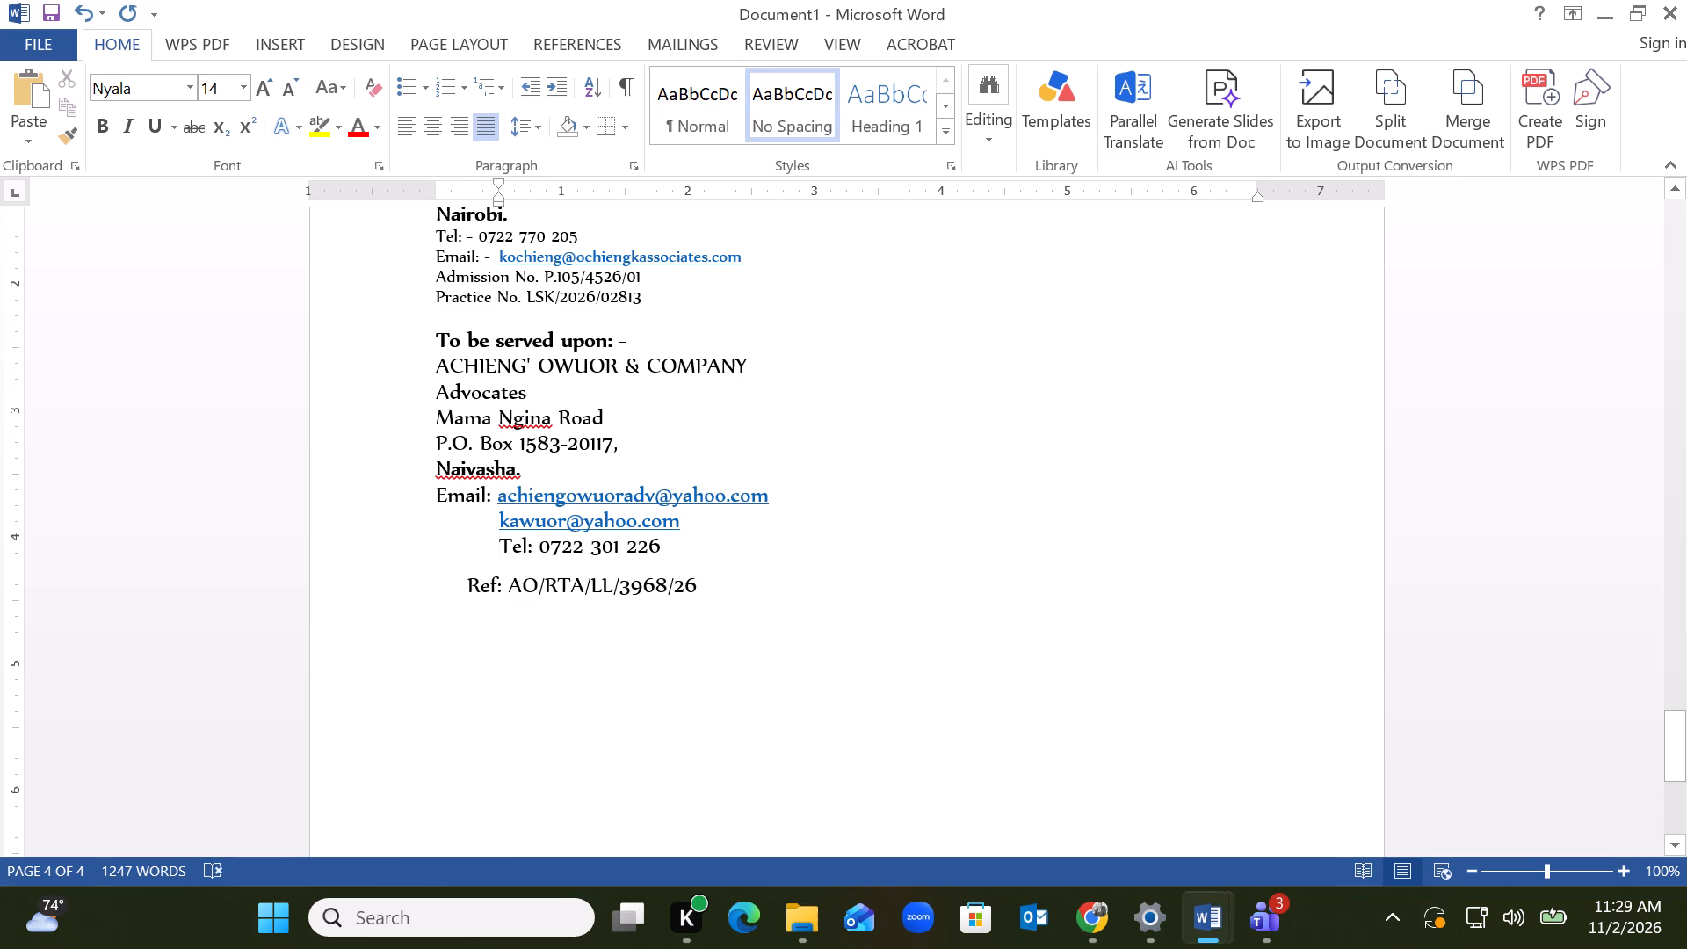
click(525, 83)
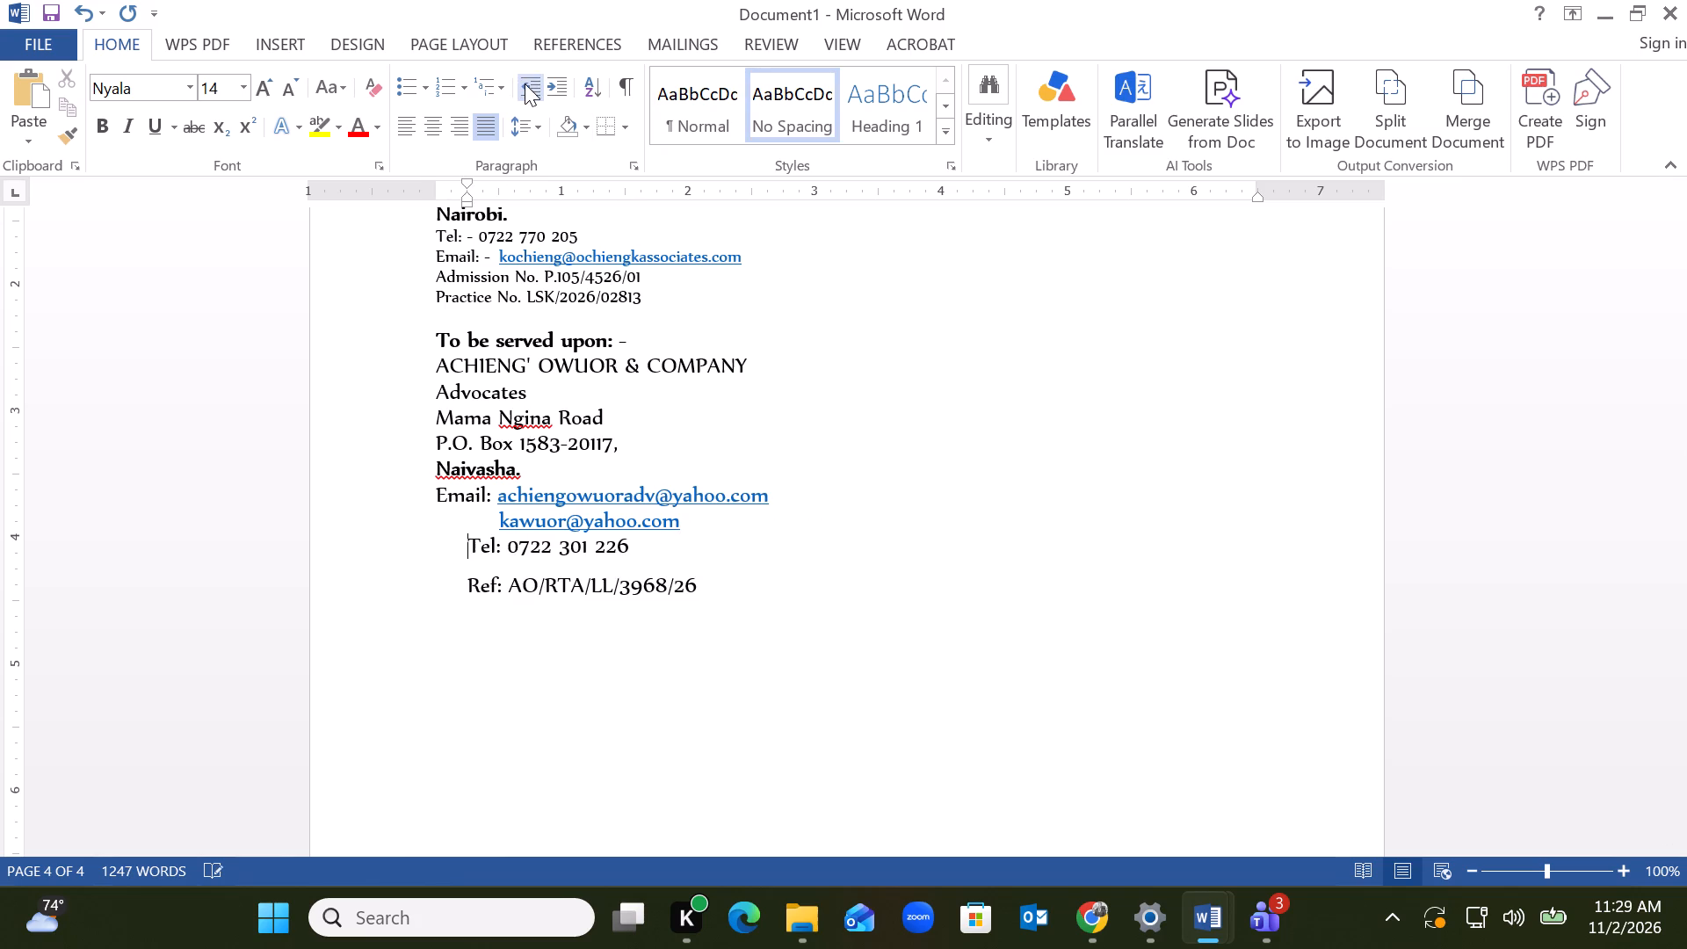
click(525, 83)
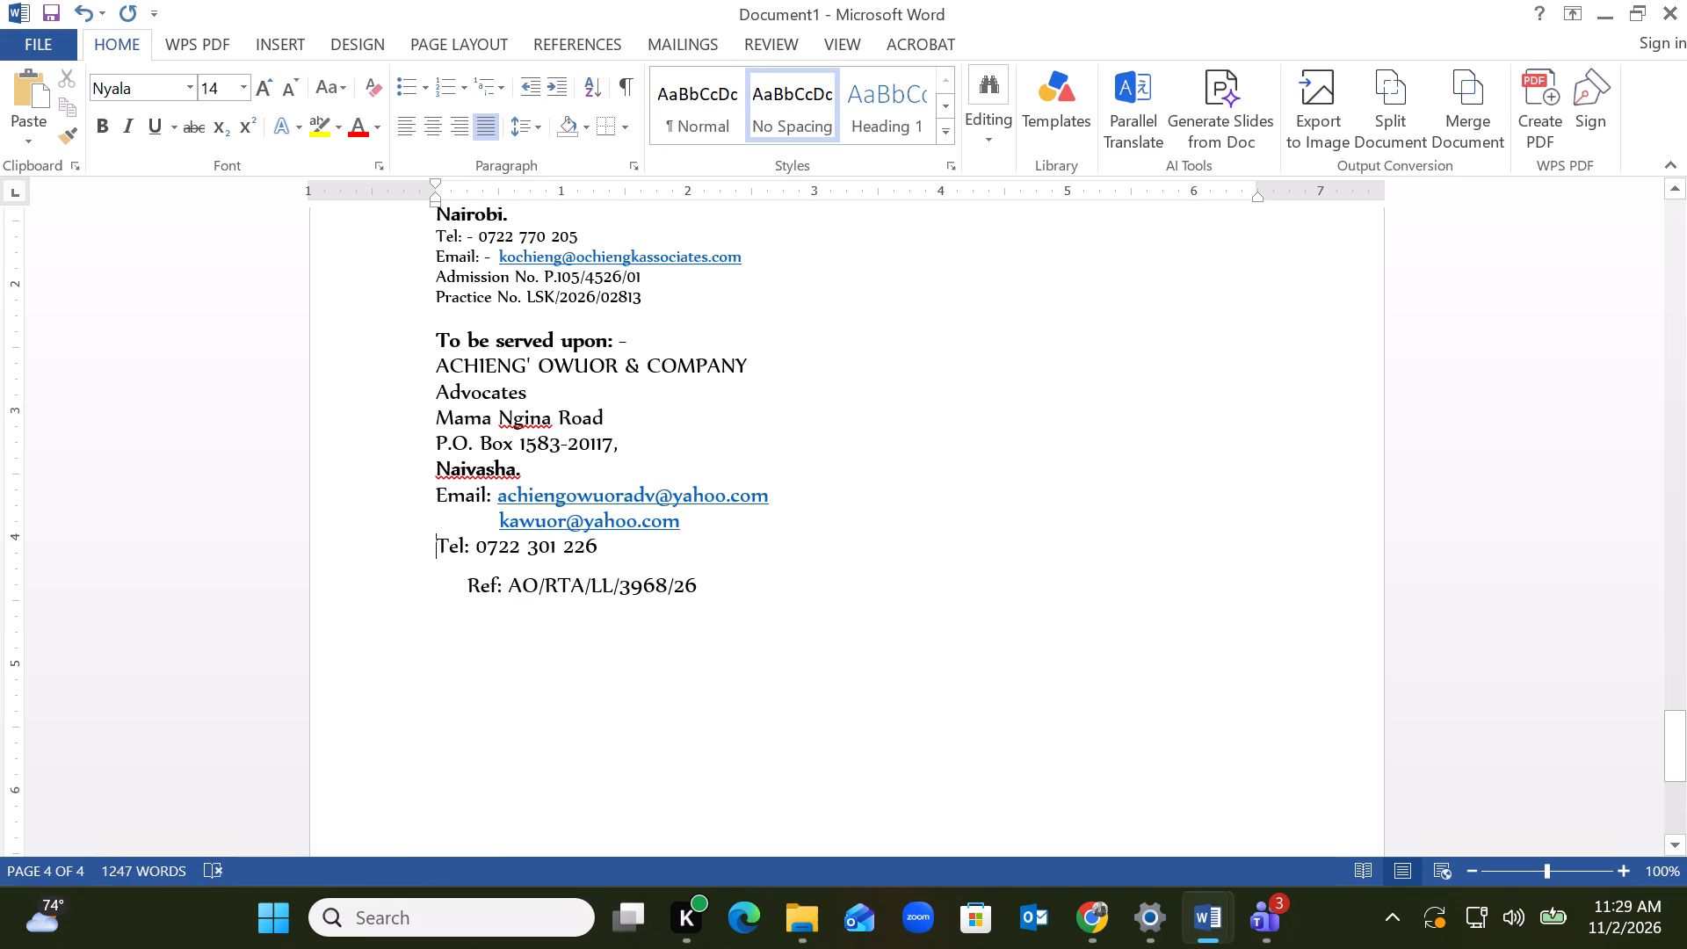
Insert a spaced dash between Tel: and the service firm's phone number.
click(472, 544)
key(BackSpace)
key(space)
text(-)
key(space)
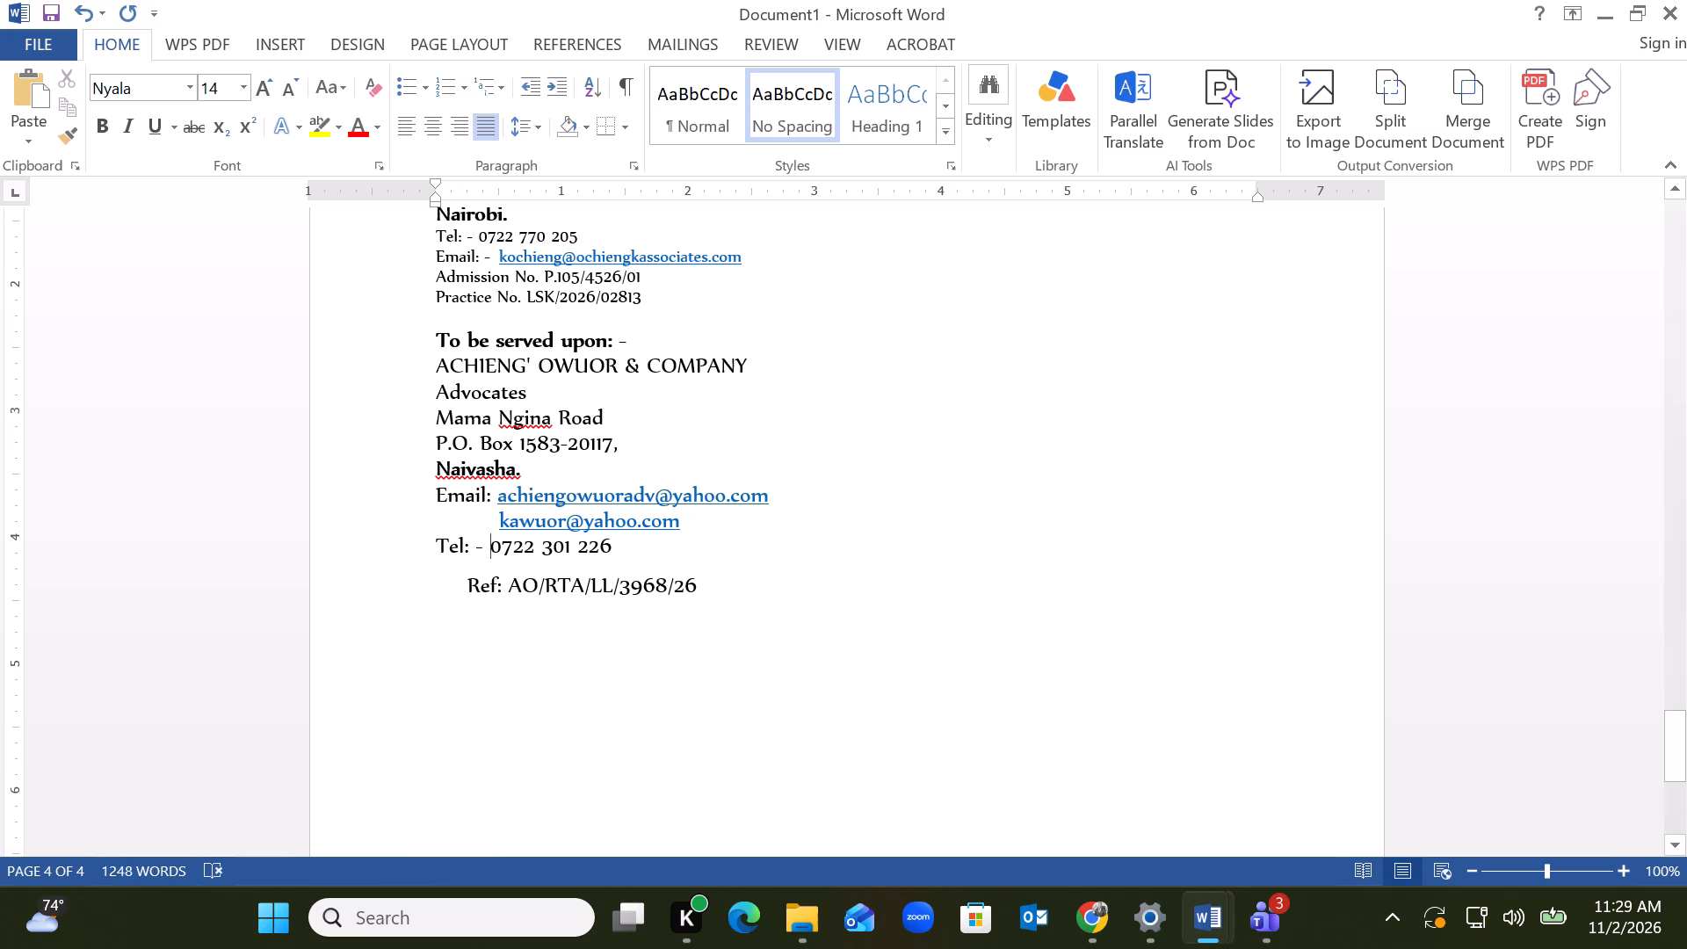
drag(455, 588, 701, 585)
key(ctrl+c)
key(BackSpace)
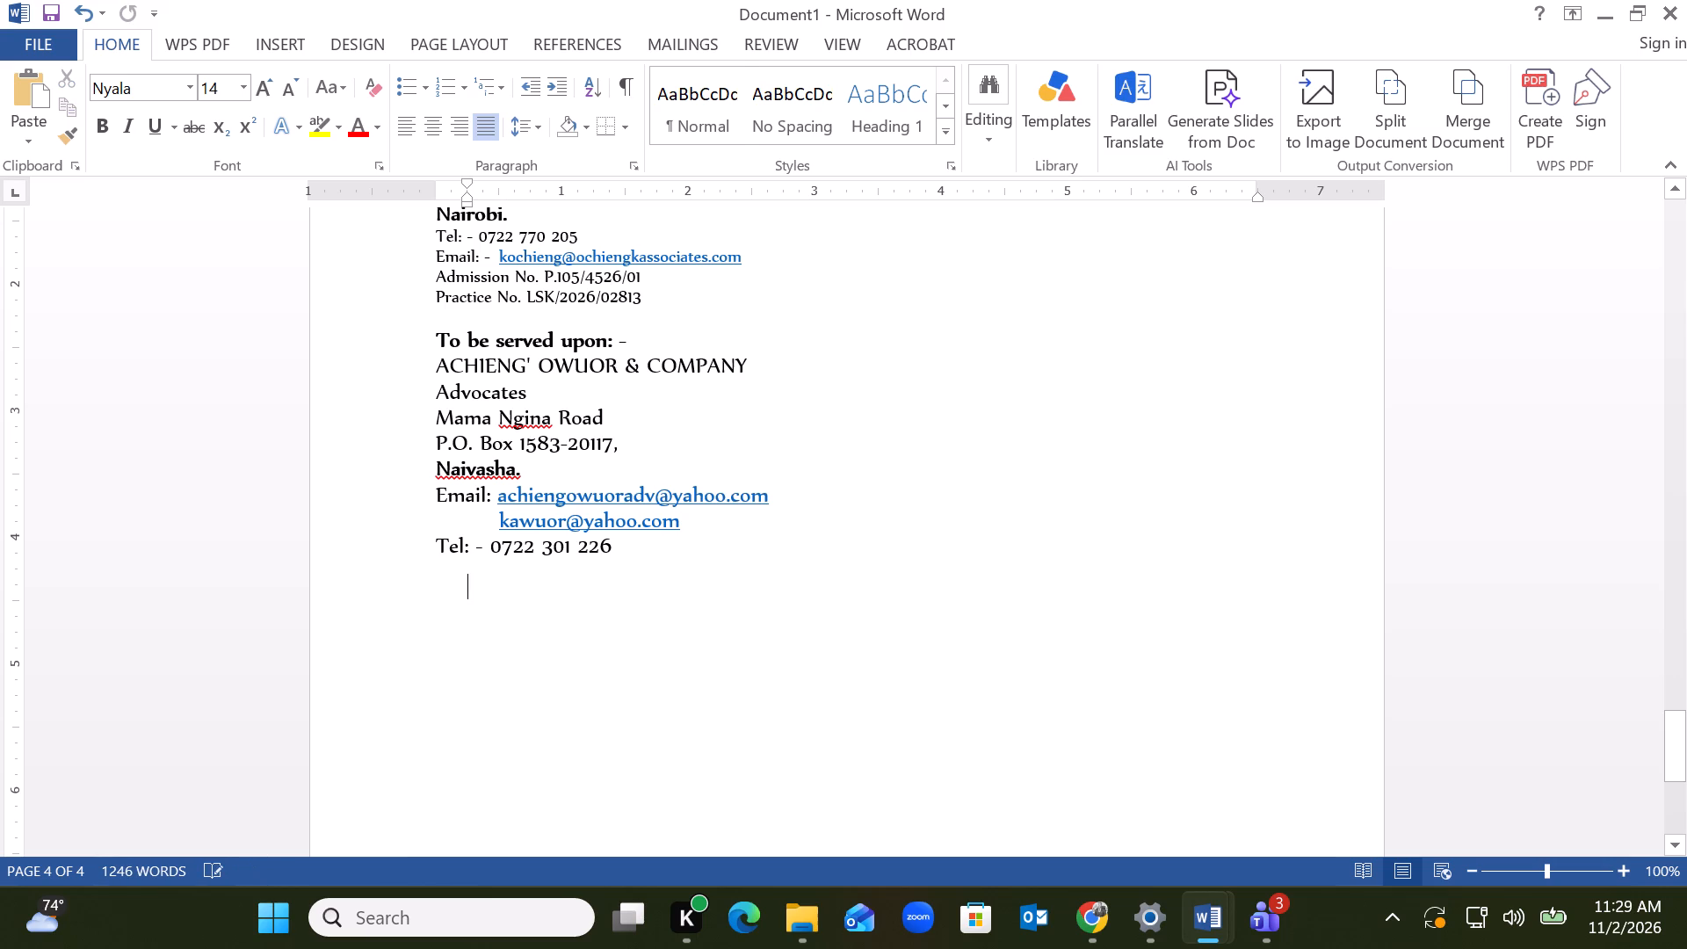
key(BackSpace)
key(BackSpace)
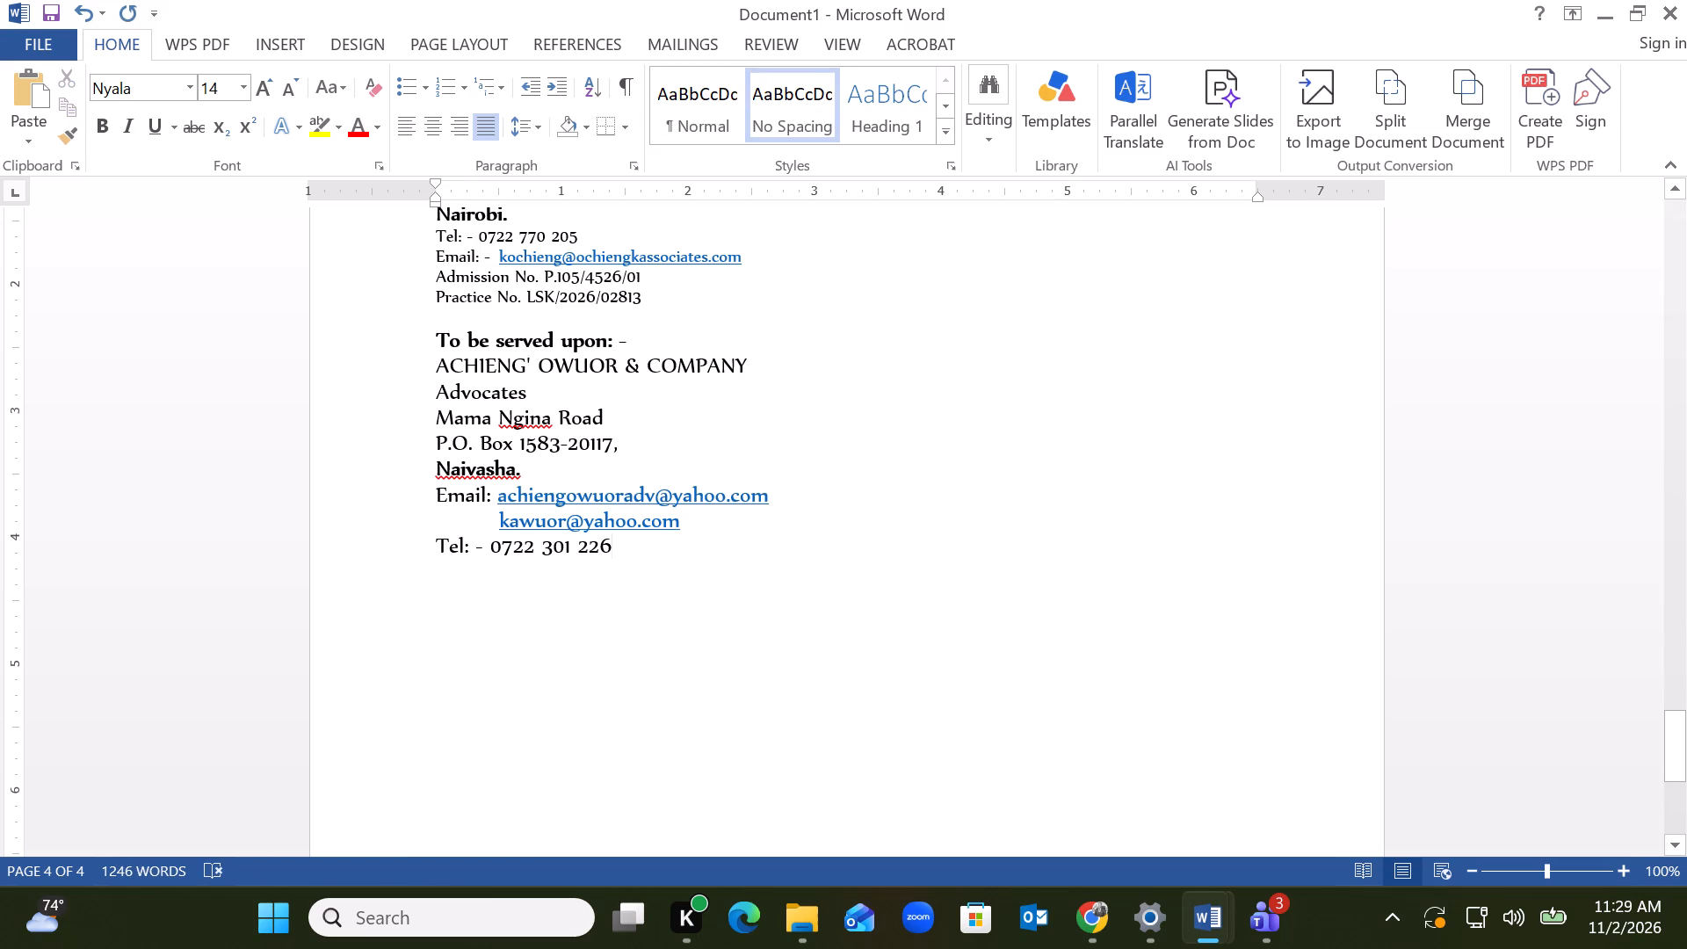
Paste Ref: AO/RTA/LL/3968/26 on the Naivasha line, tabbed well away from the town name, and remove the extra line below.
click(546, 469)
key(Tab)
key(Tab)
key(Tab)
key(Tab)
key(Tab)
key(Tab)
key(Tab)
key(Tab)
key(Tab)
key(Tab)
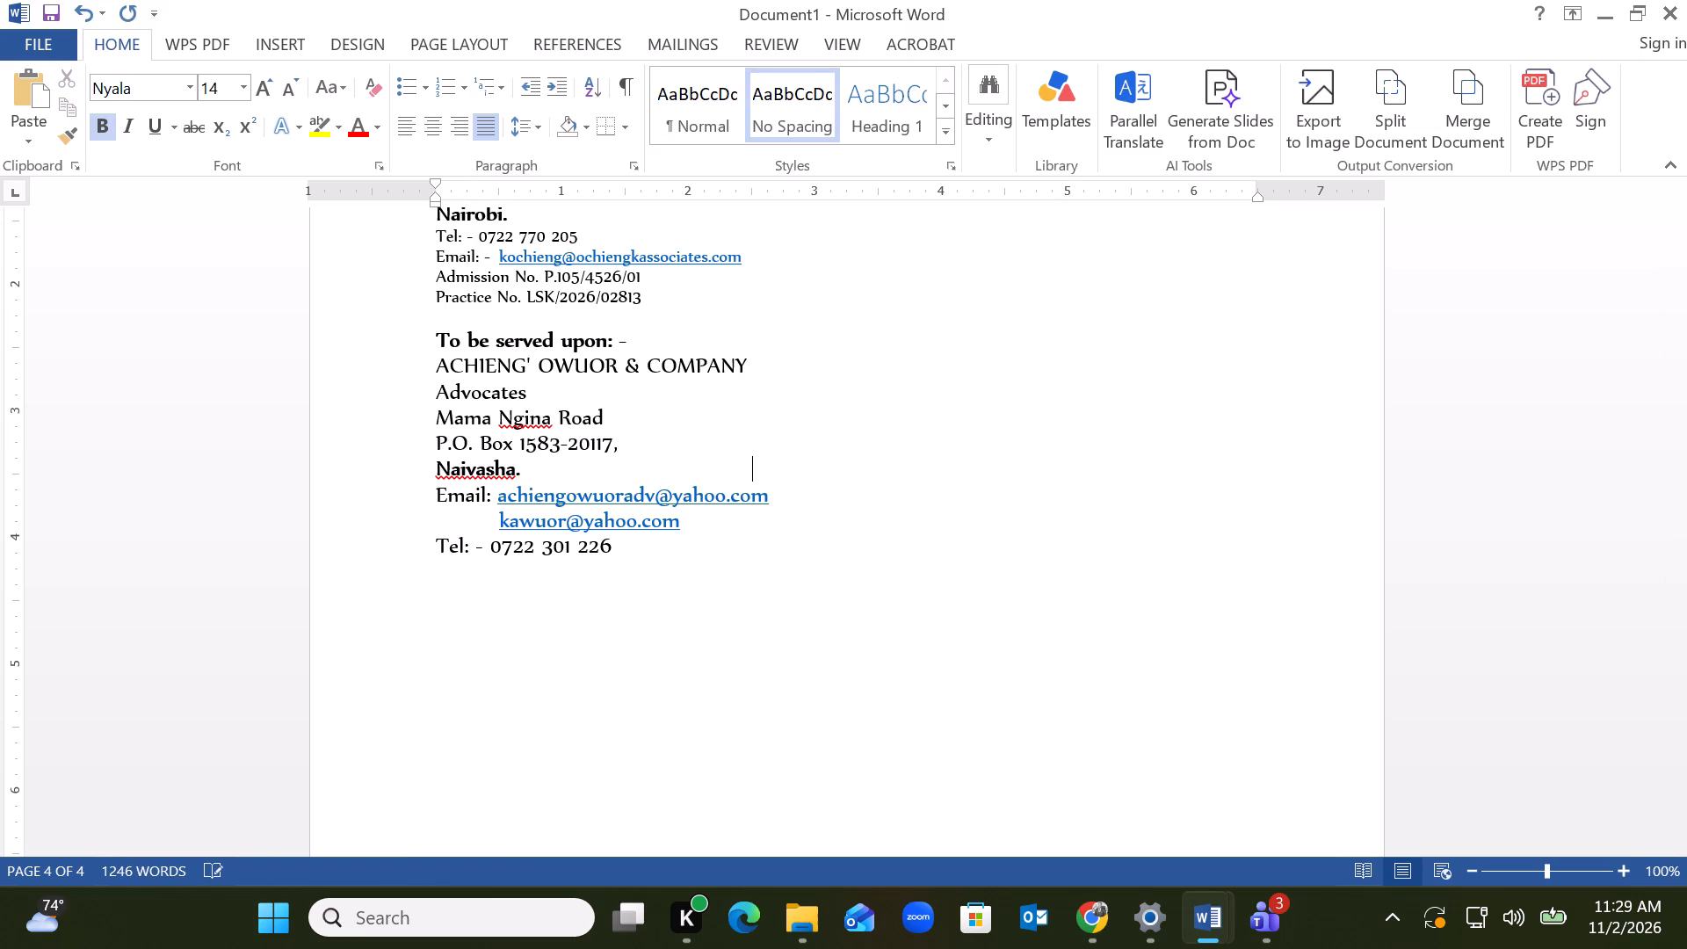
key(BackSpace)
key(BackSpace)
key(ctrl+v)
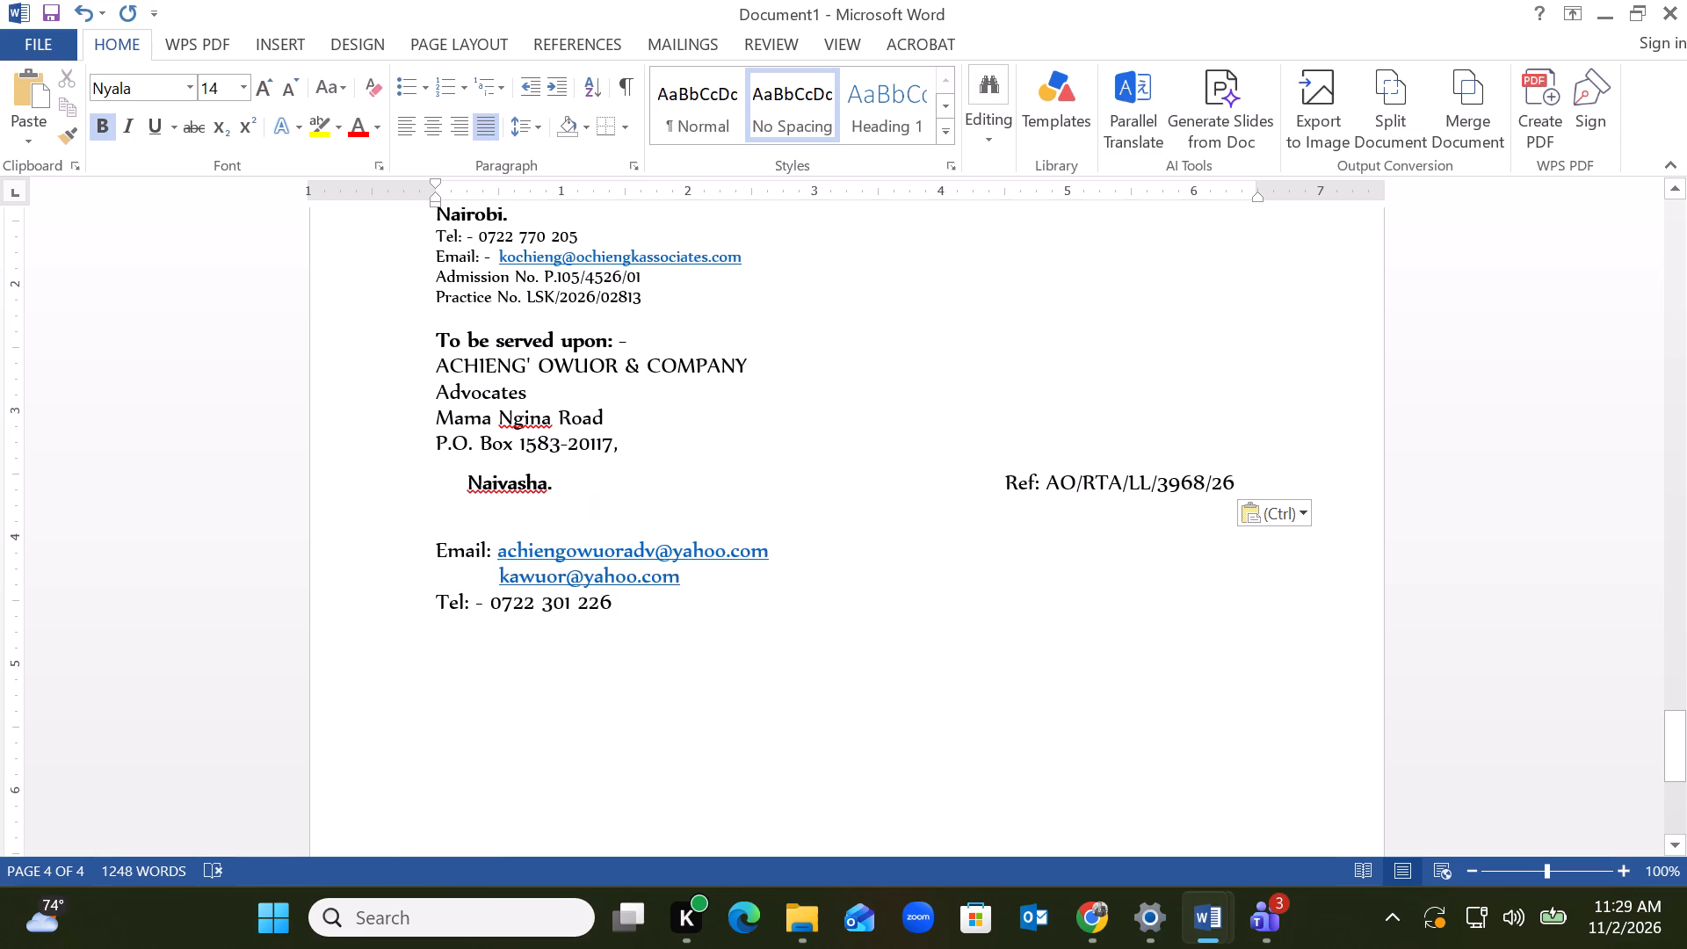
key(BackSpace)
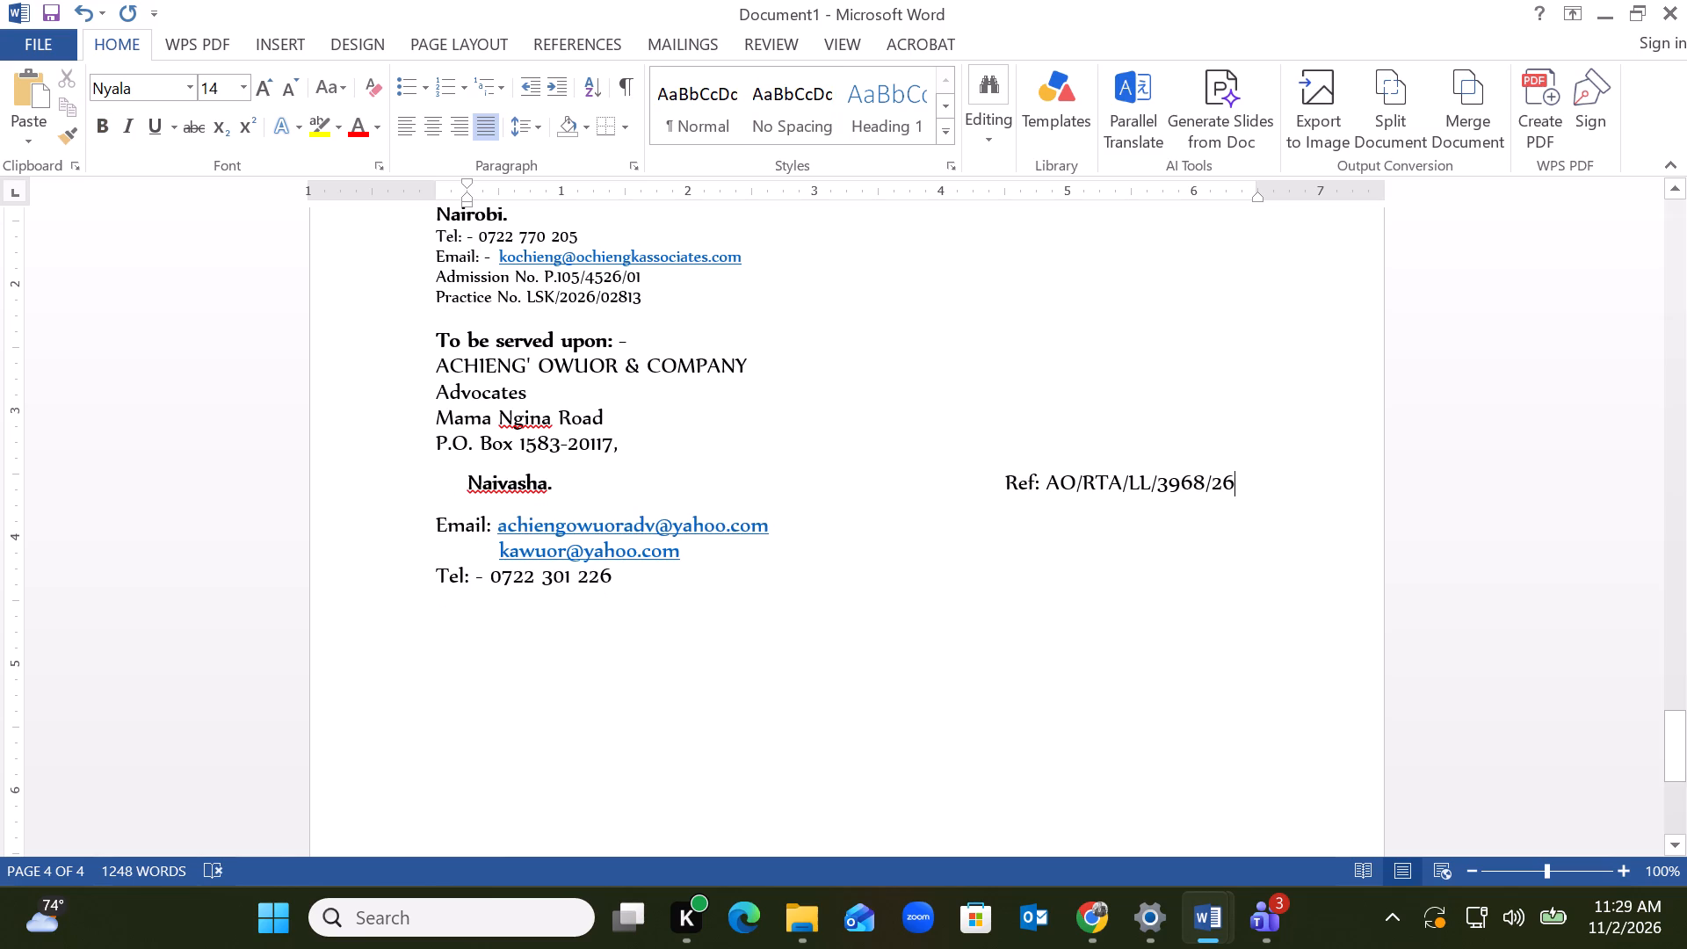
Make the Naivasha line flush with the address lines and shift its Ref text back to line up with the KO/L/2338/2026/APA reference.
click(928, 484)
key(BackSpace)
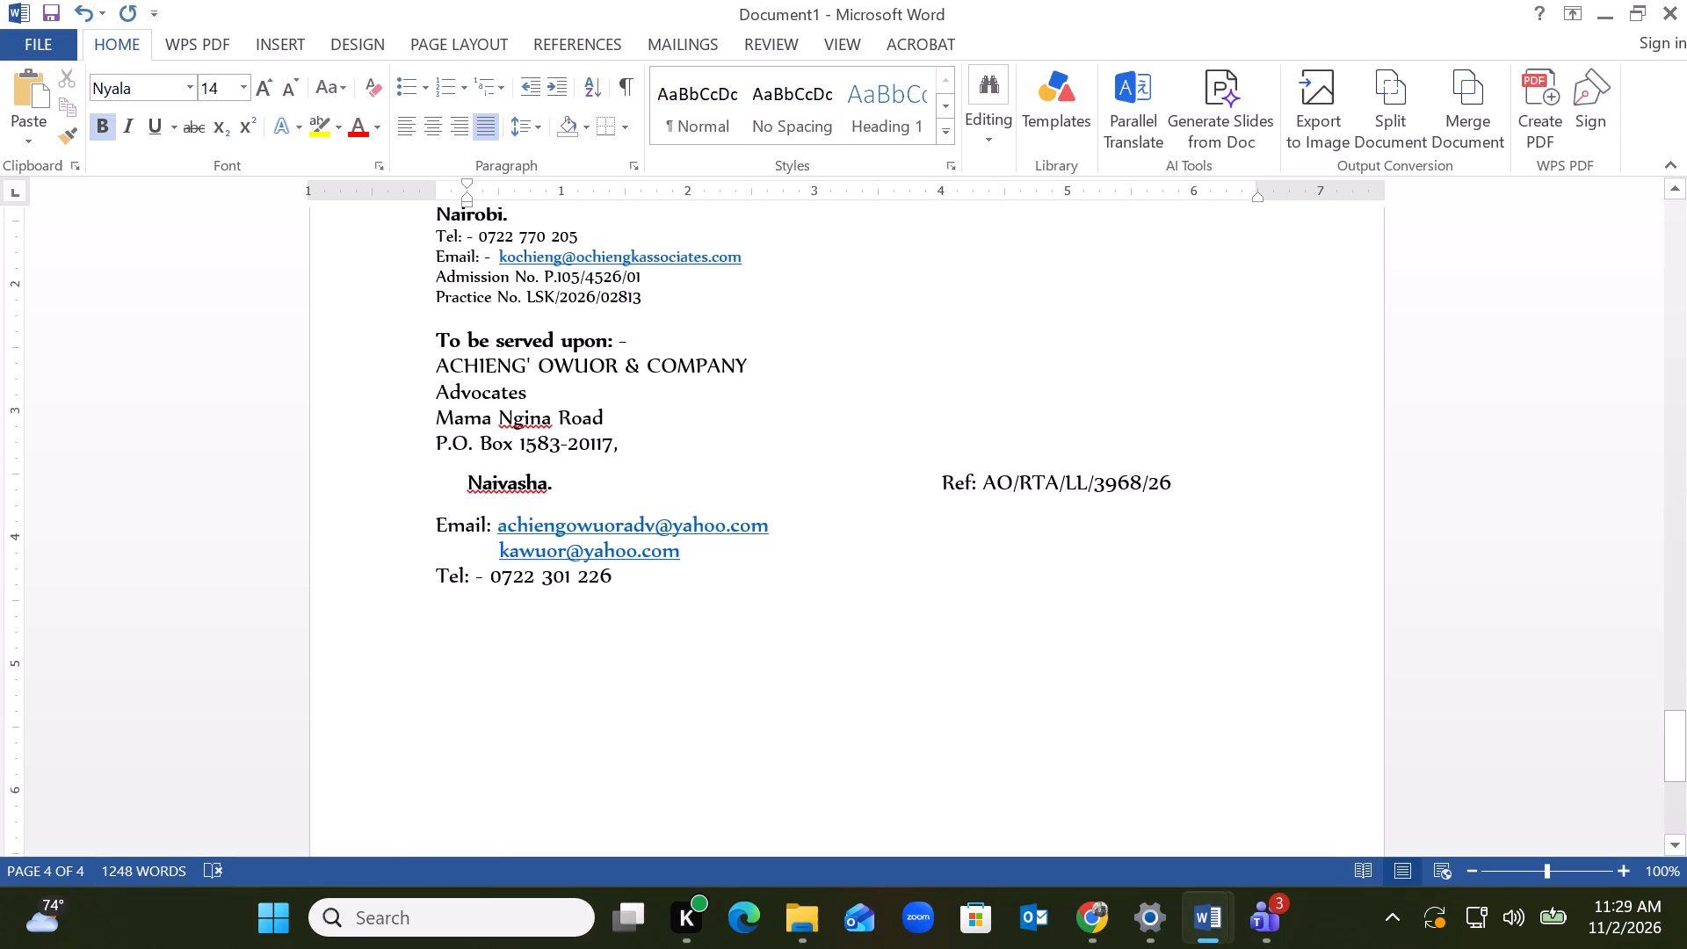
click(464, 489)
key(BackSpace)
key(BackSpace)
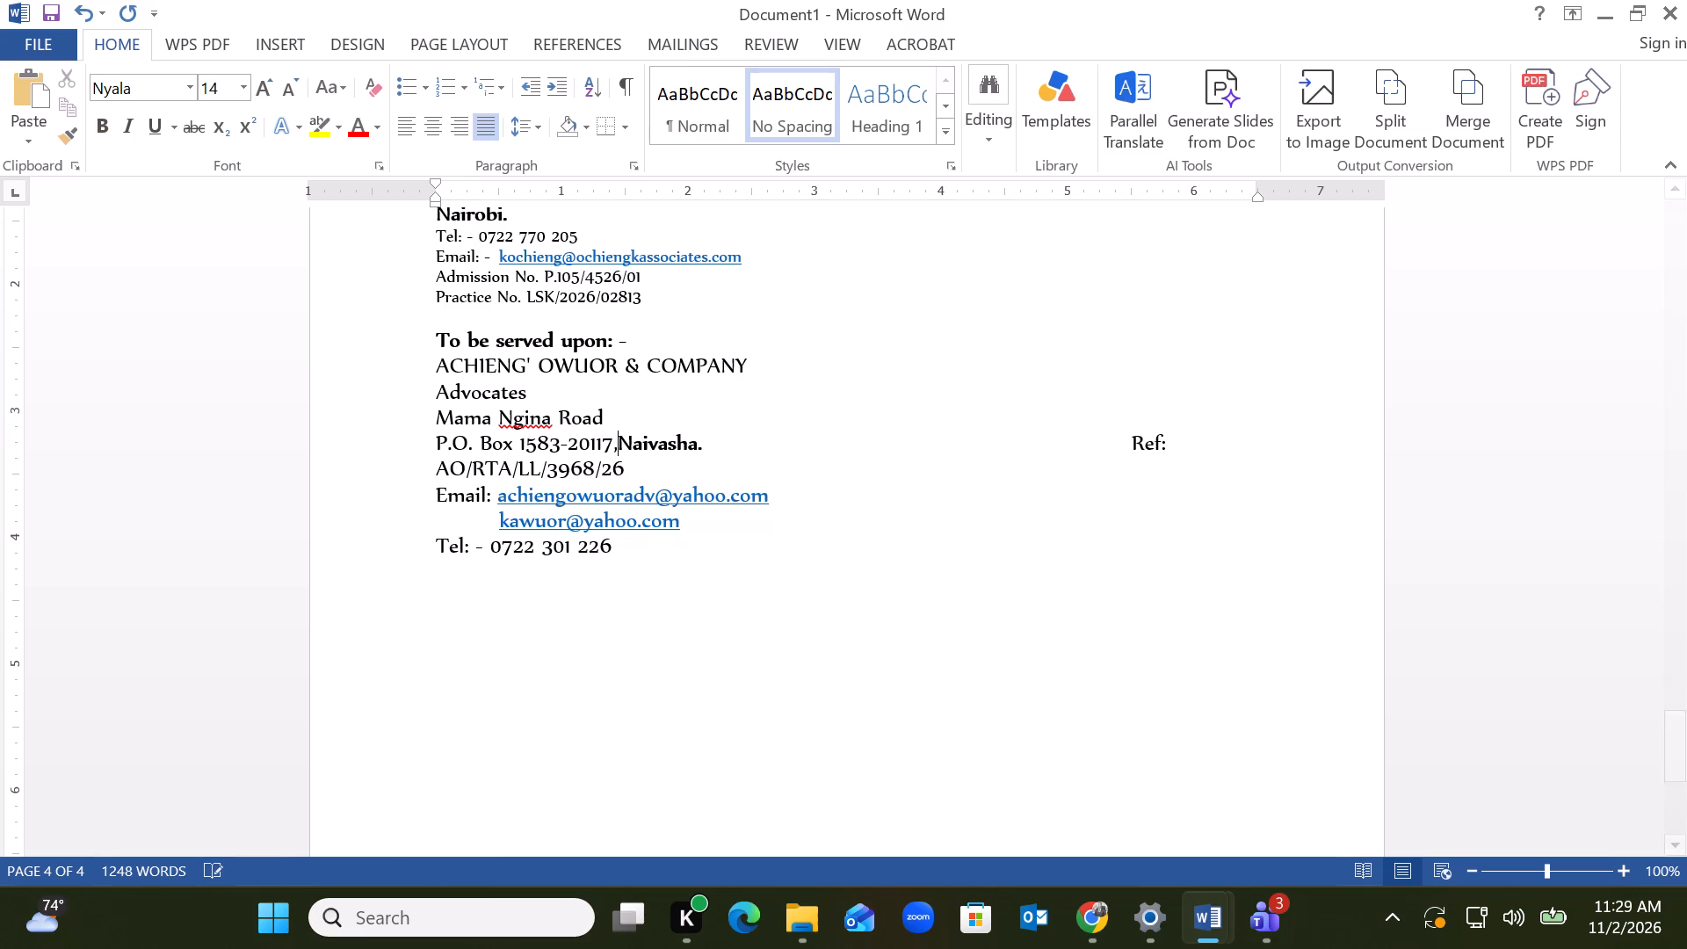
key(Return)
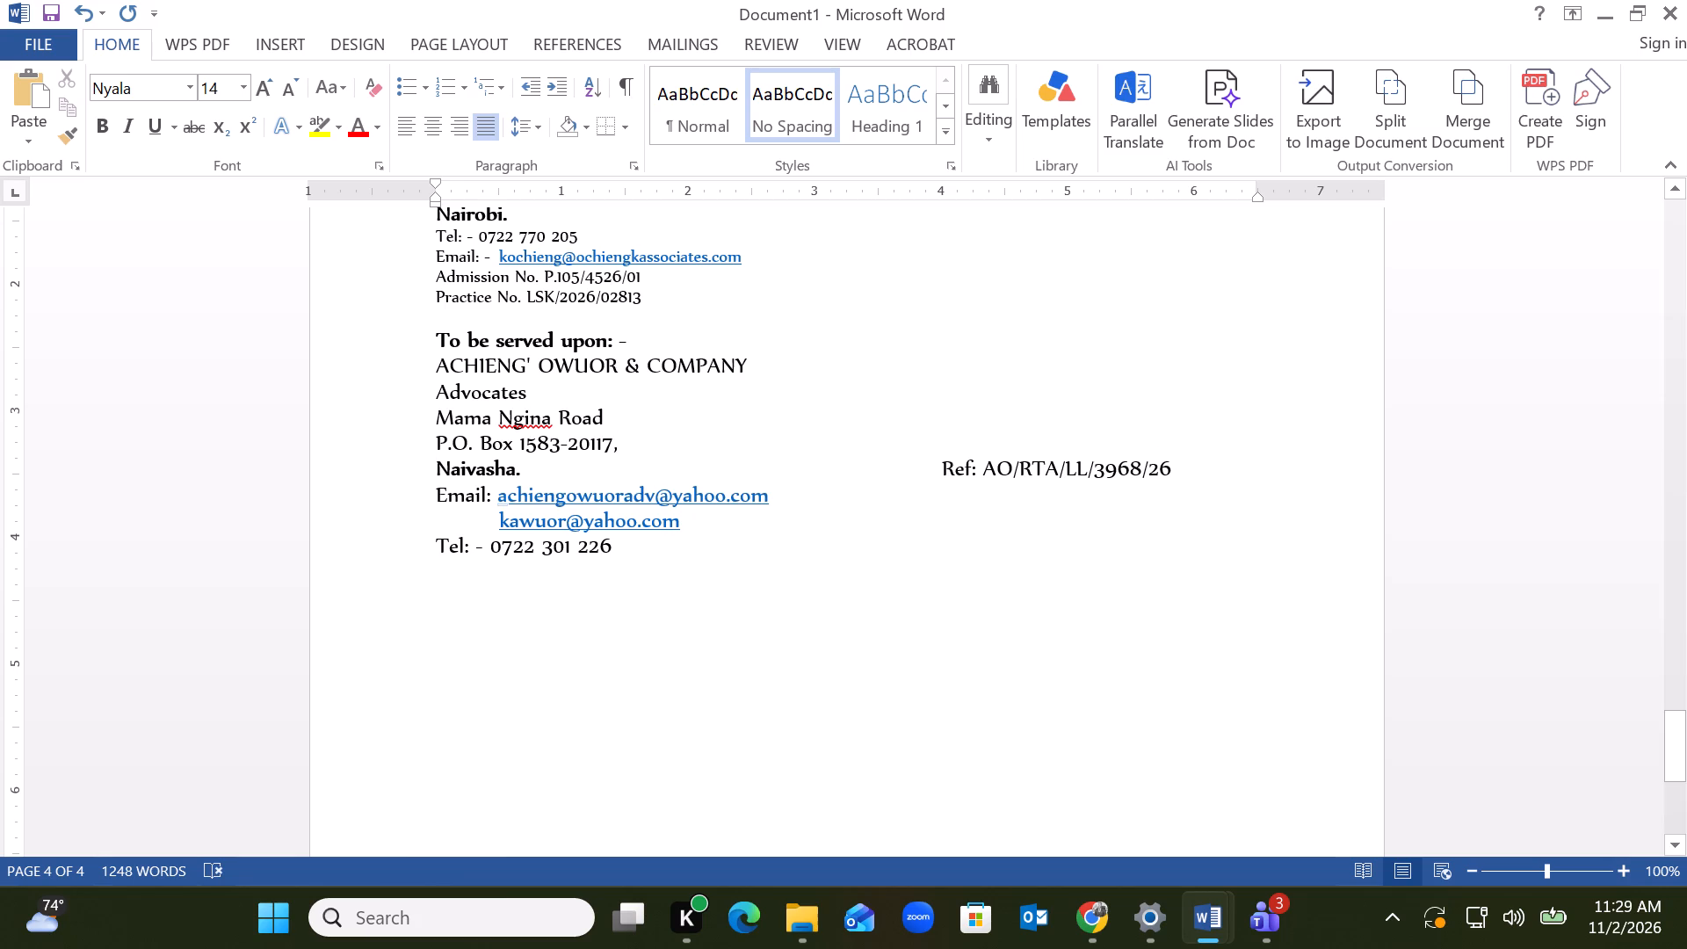
click(883, 480)
key(BackSpace)
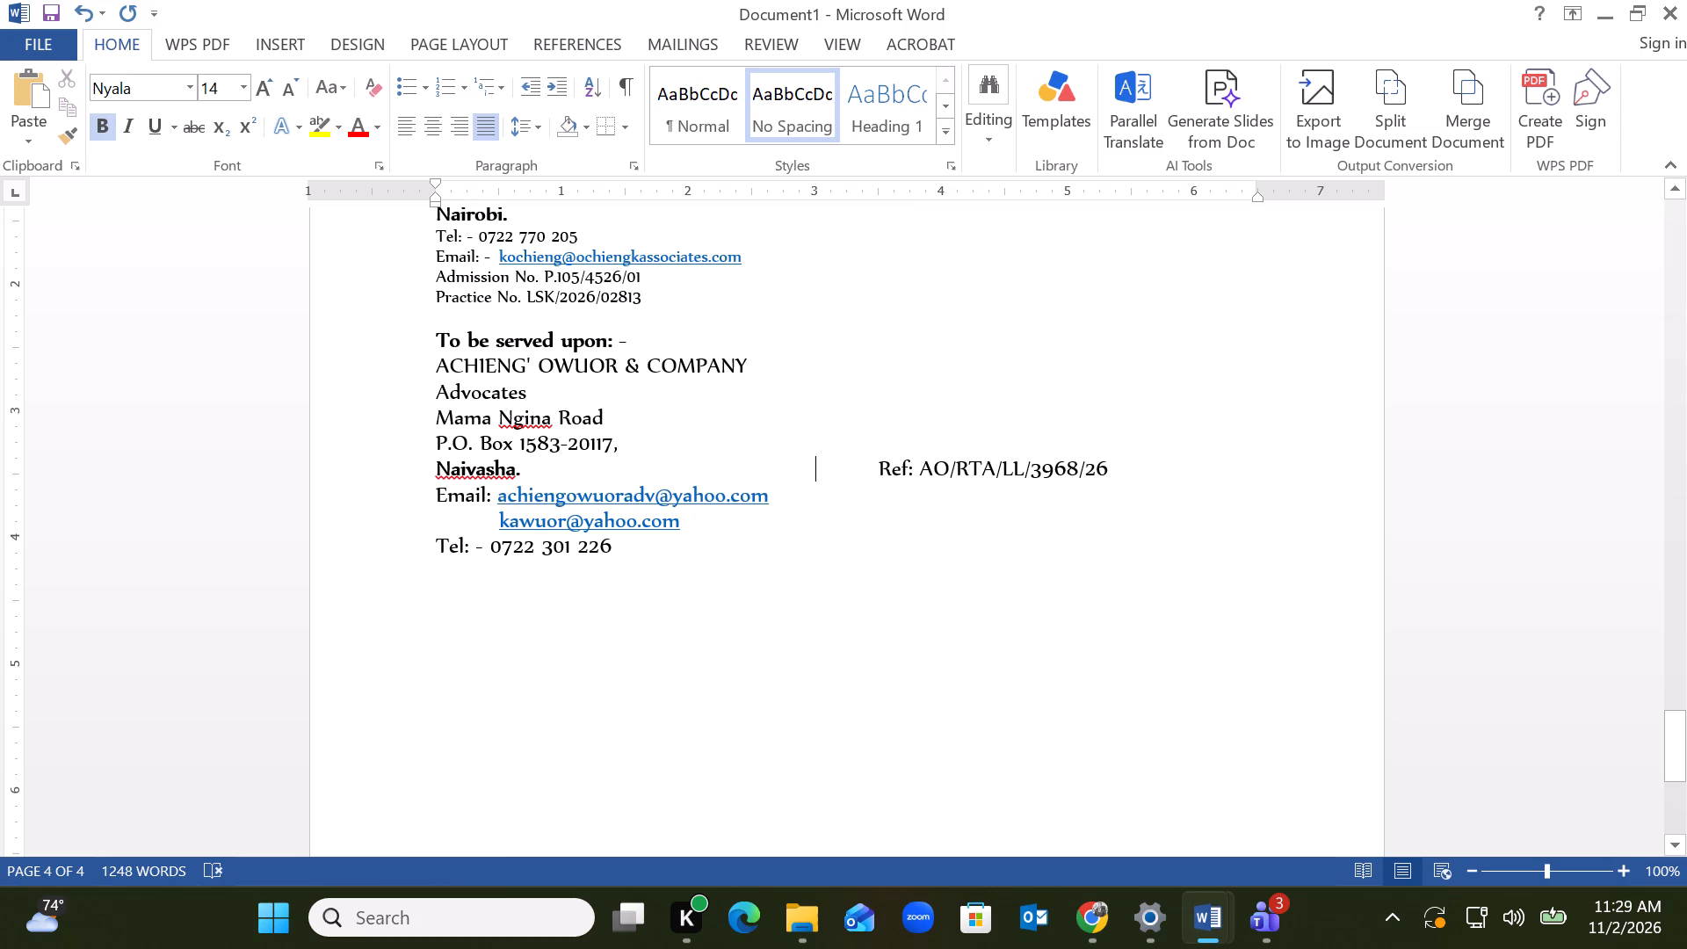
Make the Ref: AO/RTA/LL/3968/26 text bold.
scroll(565, 585, up, 4)
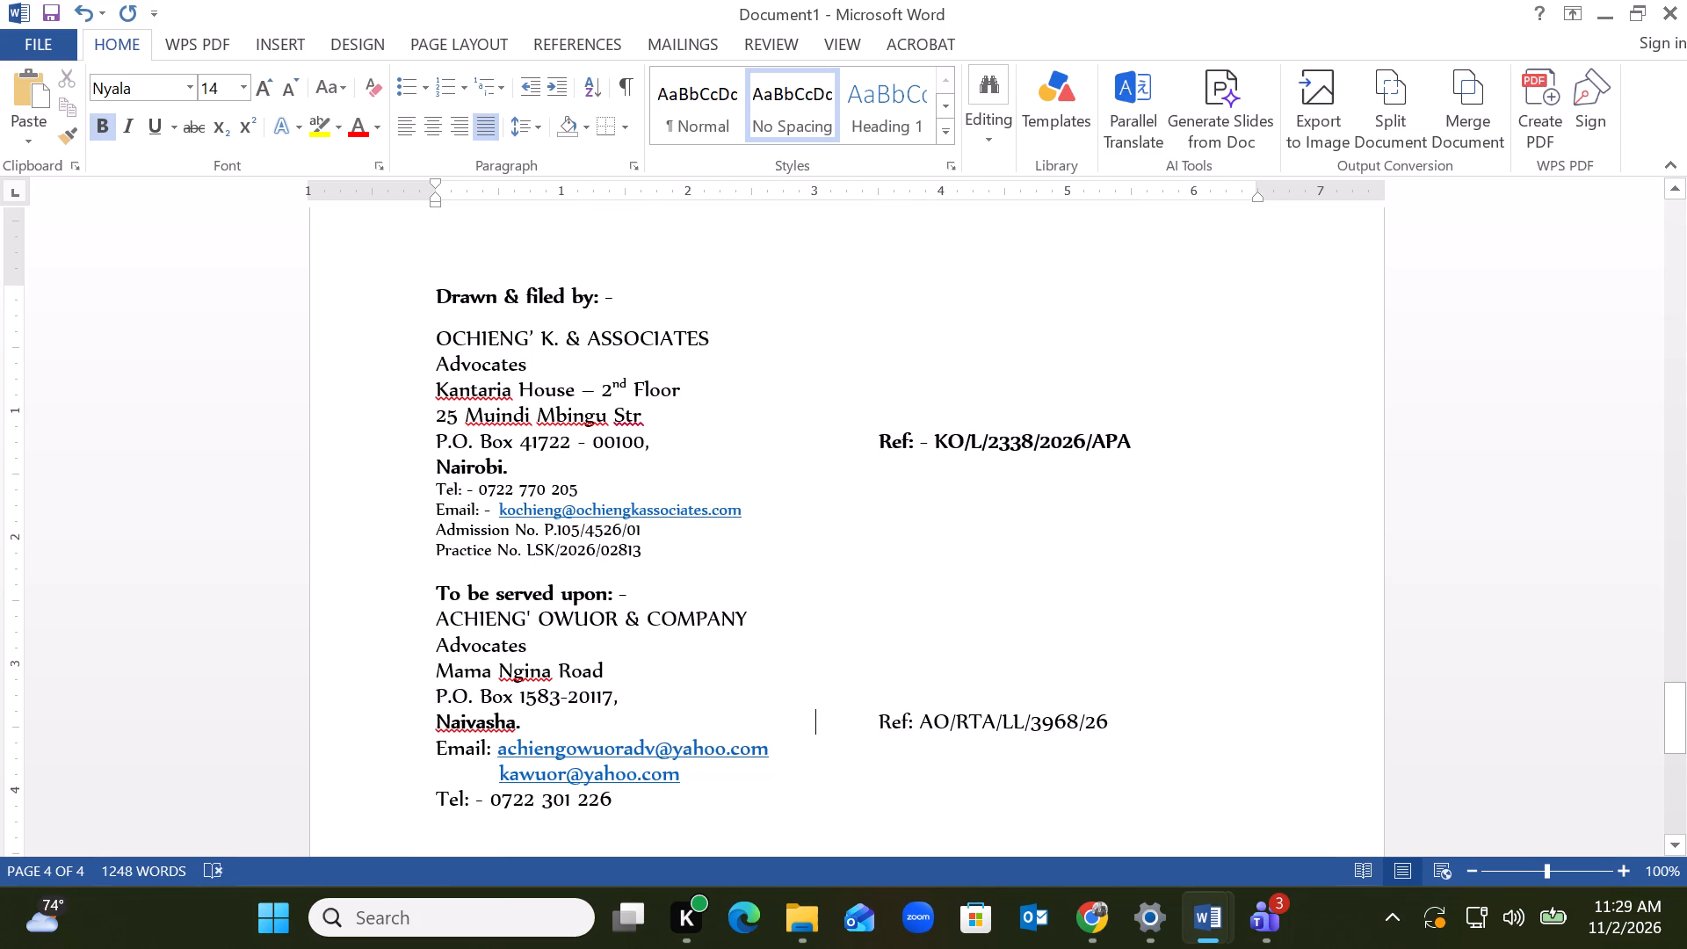
drag(874, 728, 1211, 734)
click(1225, 695)
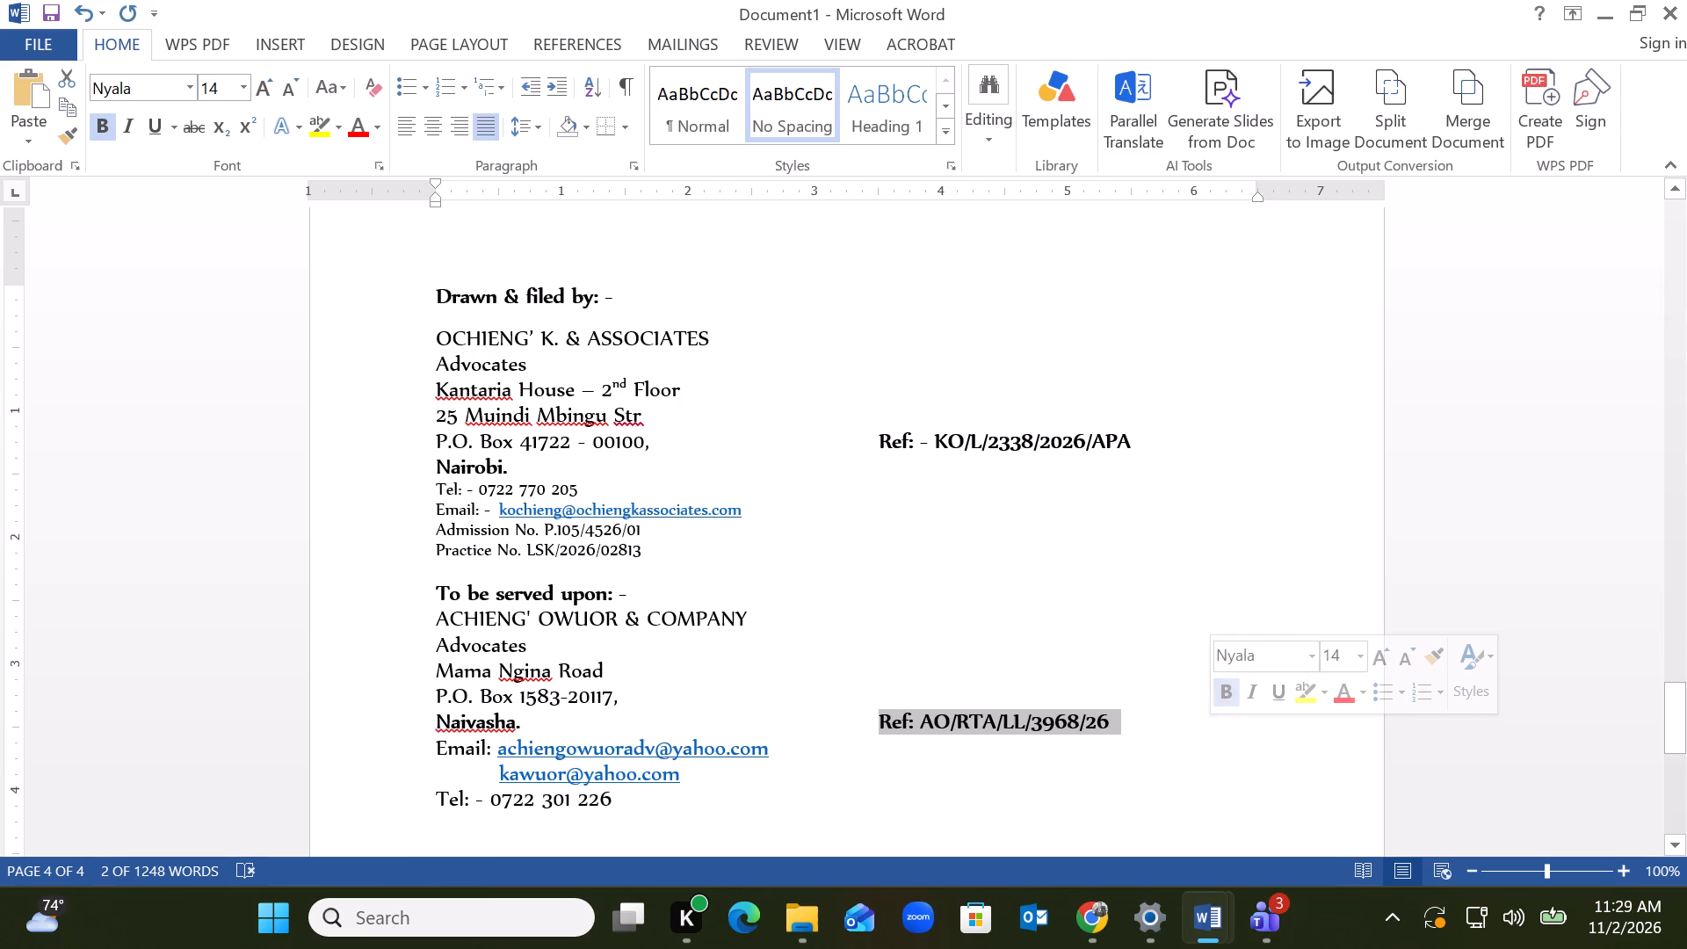
click(924, 588)
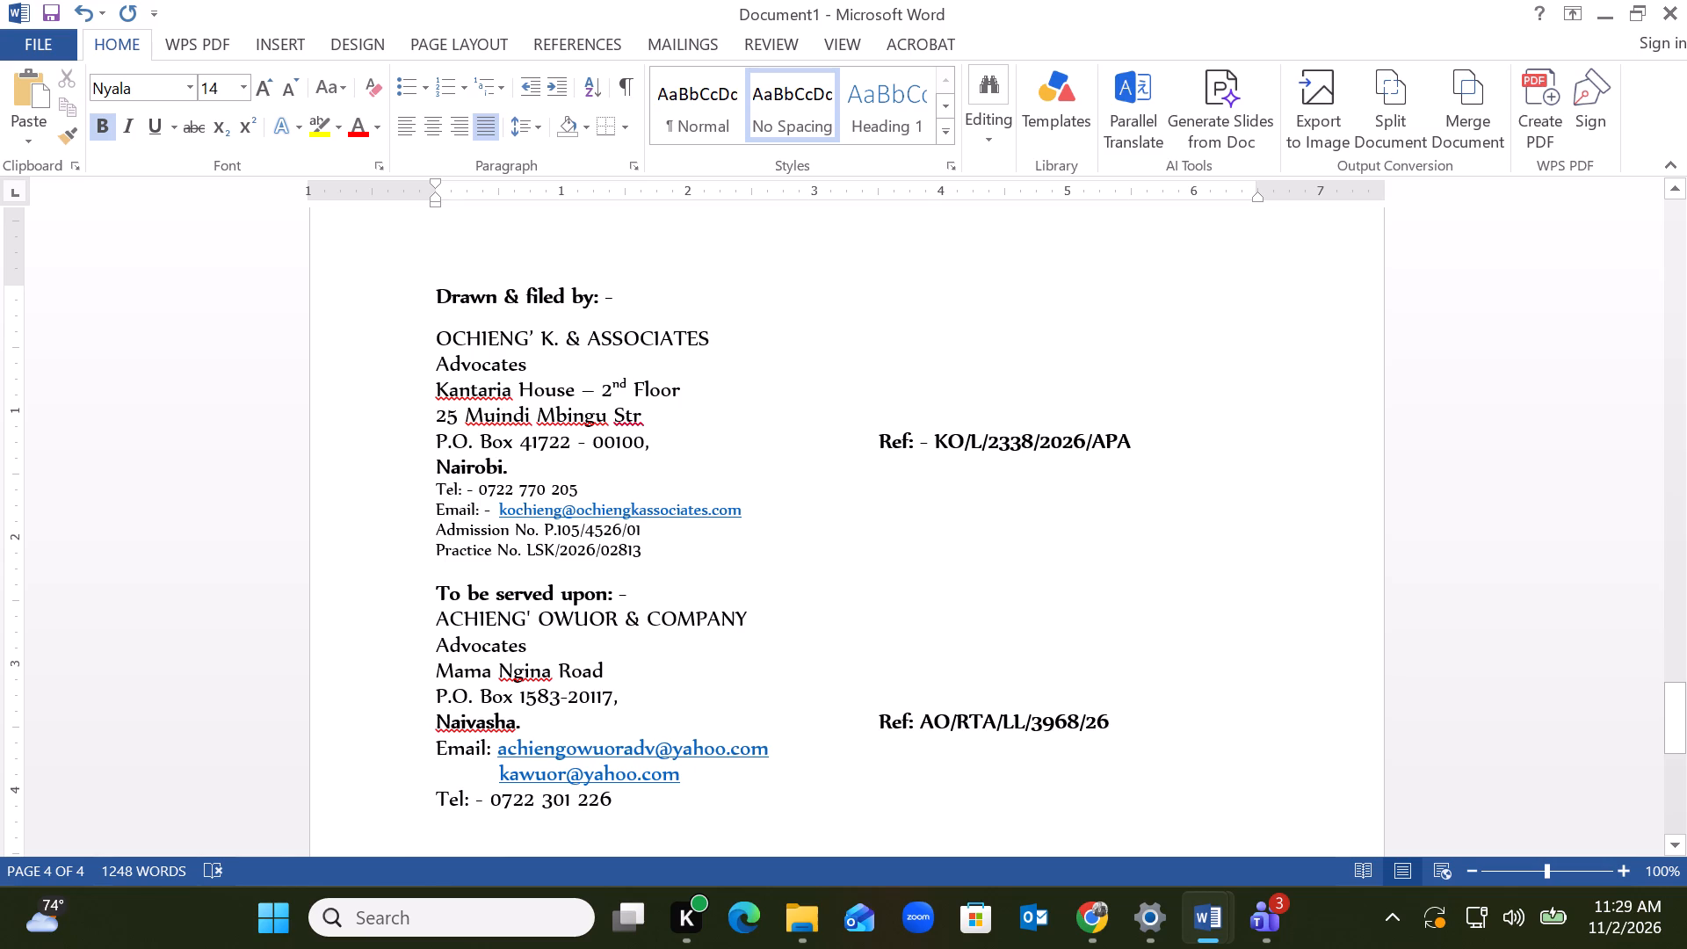
Copy the case heading on the first page, from REPUBLIC OF KENYA through the BIASHARA MASTERS SAWMILLS LIMITED defendant line.
scroll(887, 648, up, 4)
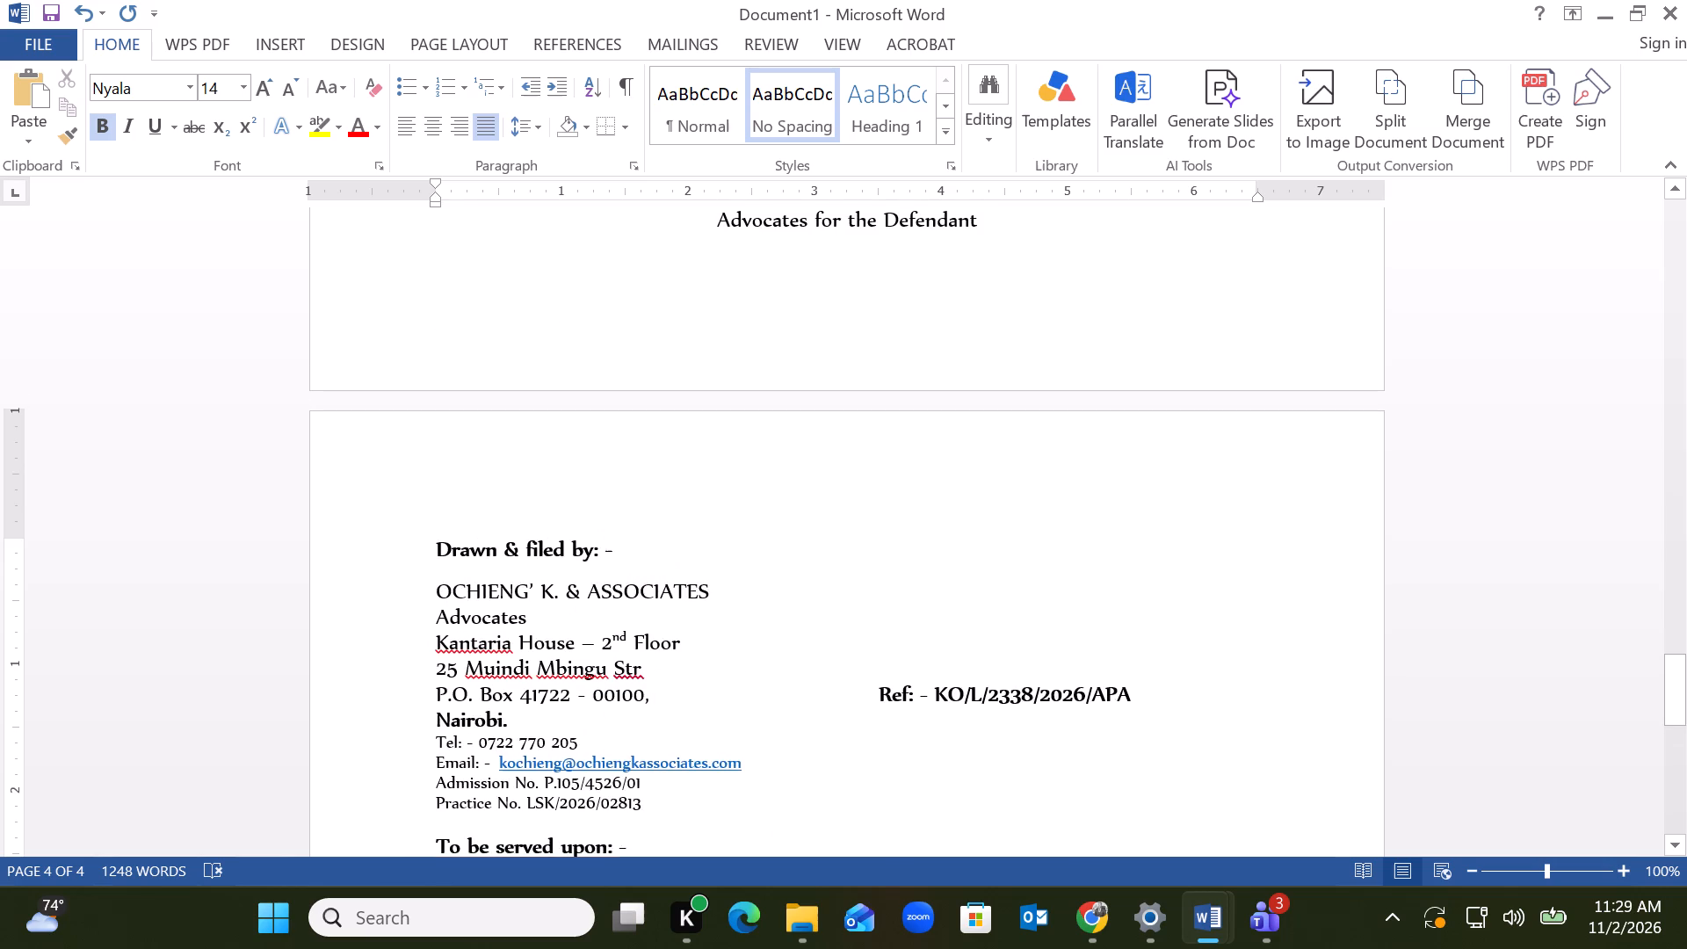
scroll(887, 648, up, 15)
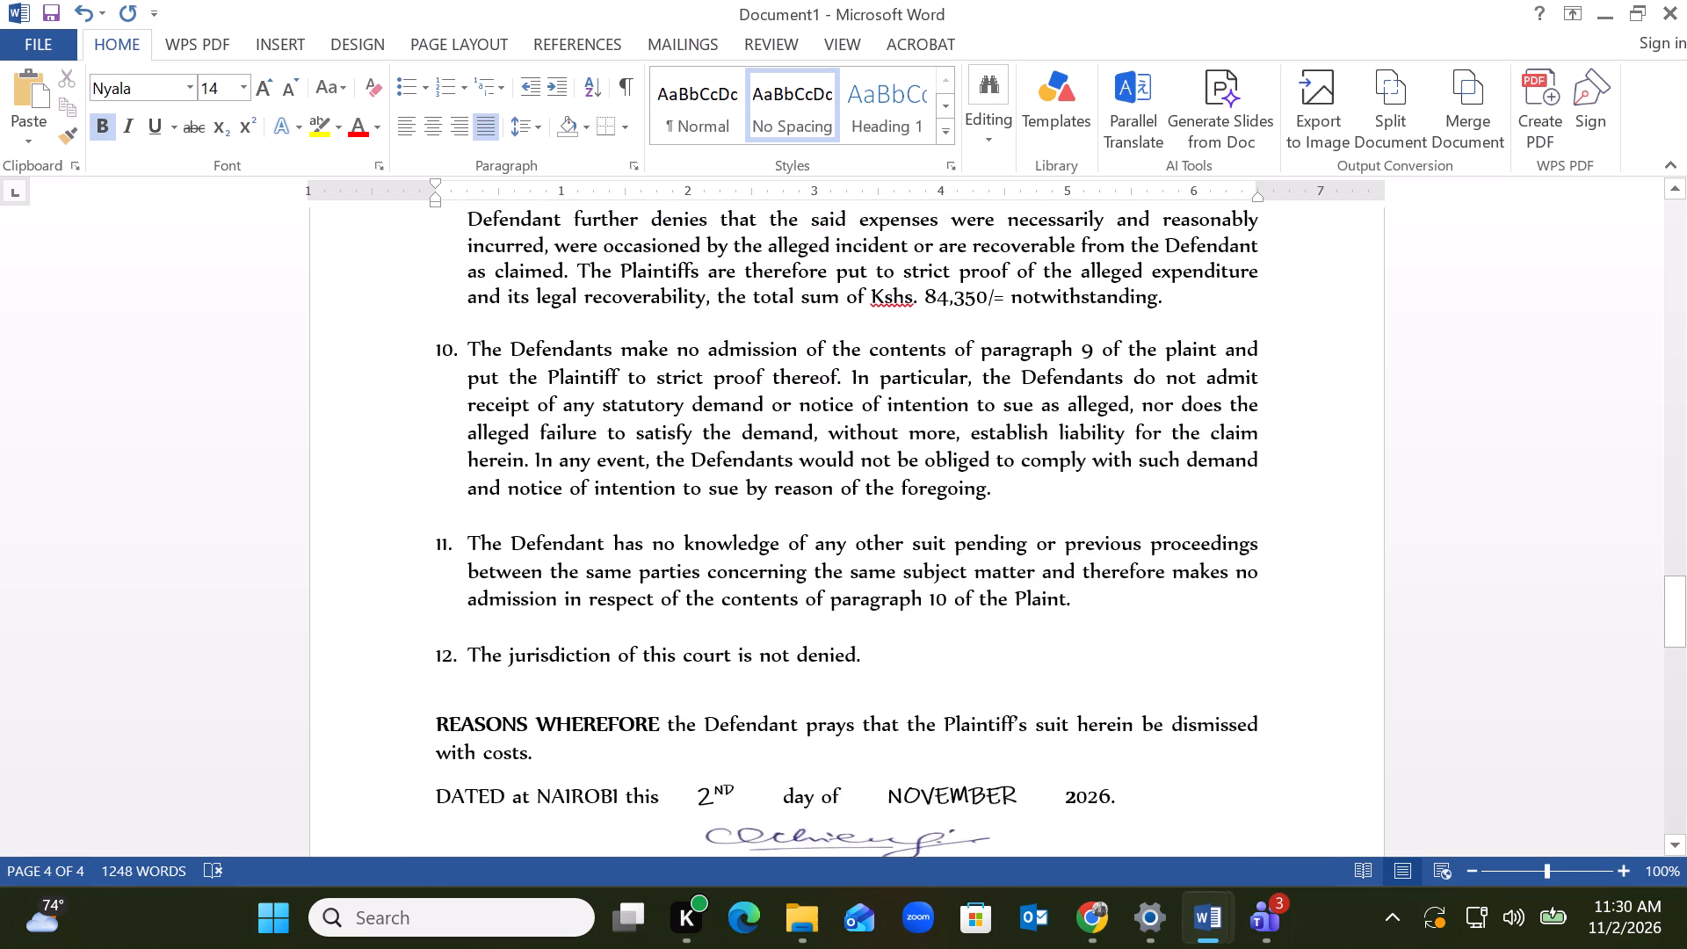
scroll(858, 656, up, 20)
scroll(858, 656, up, 19)
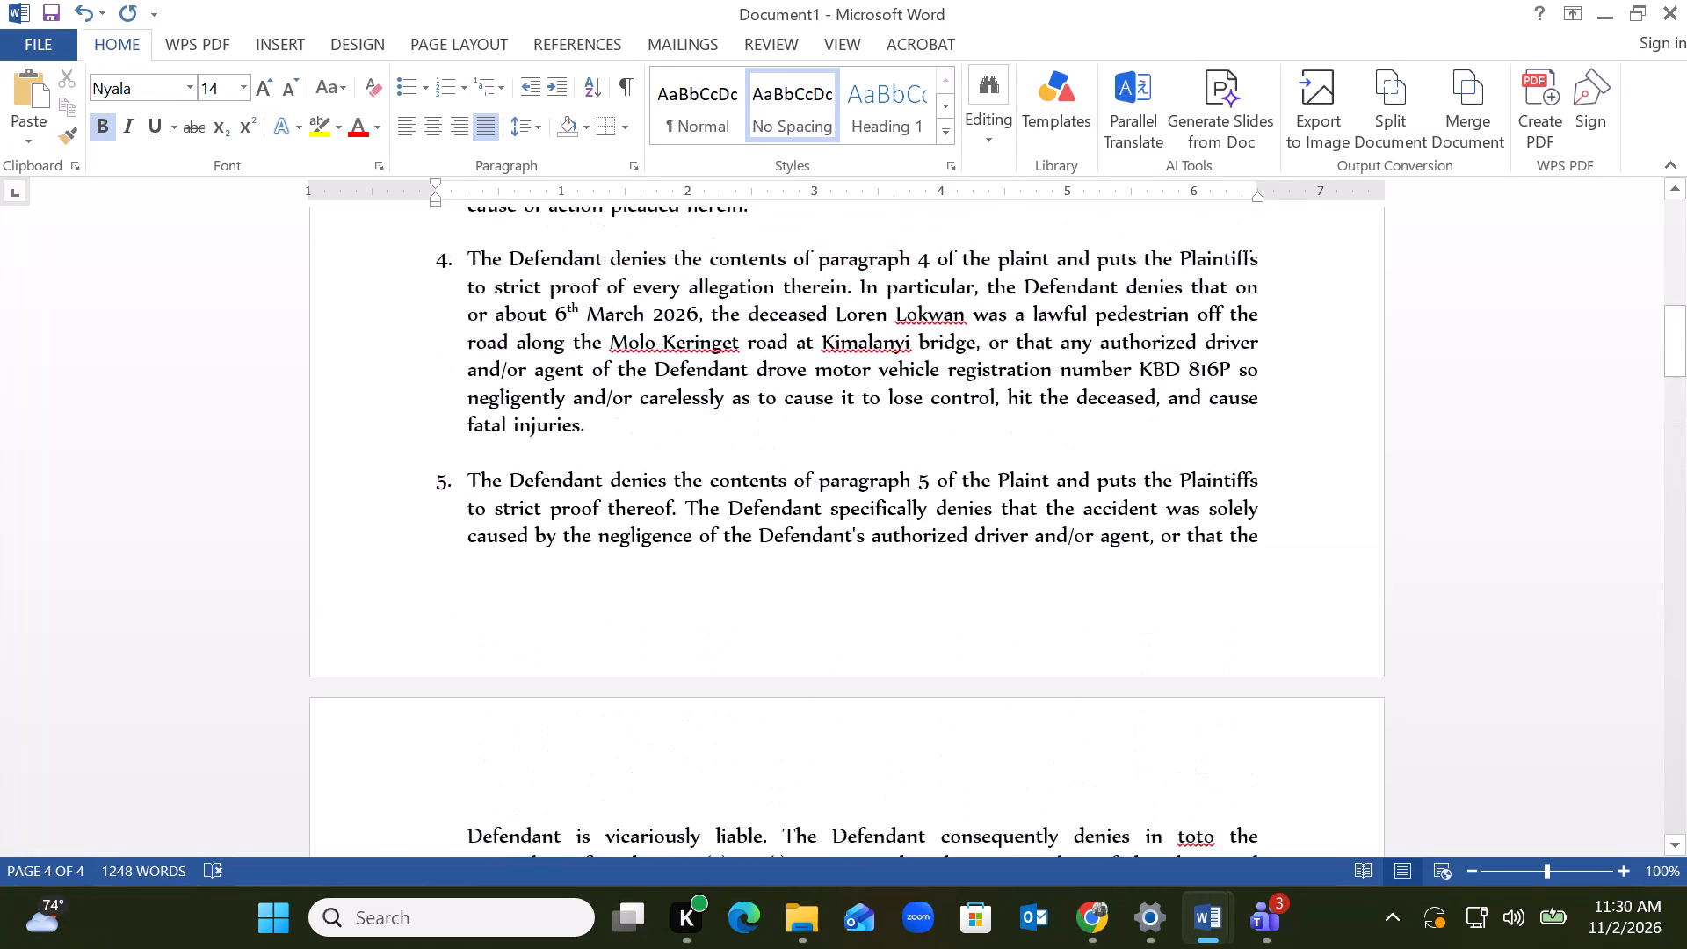
scroll(834, 618, up, 17)
drag(741, 364, 1181, 580)
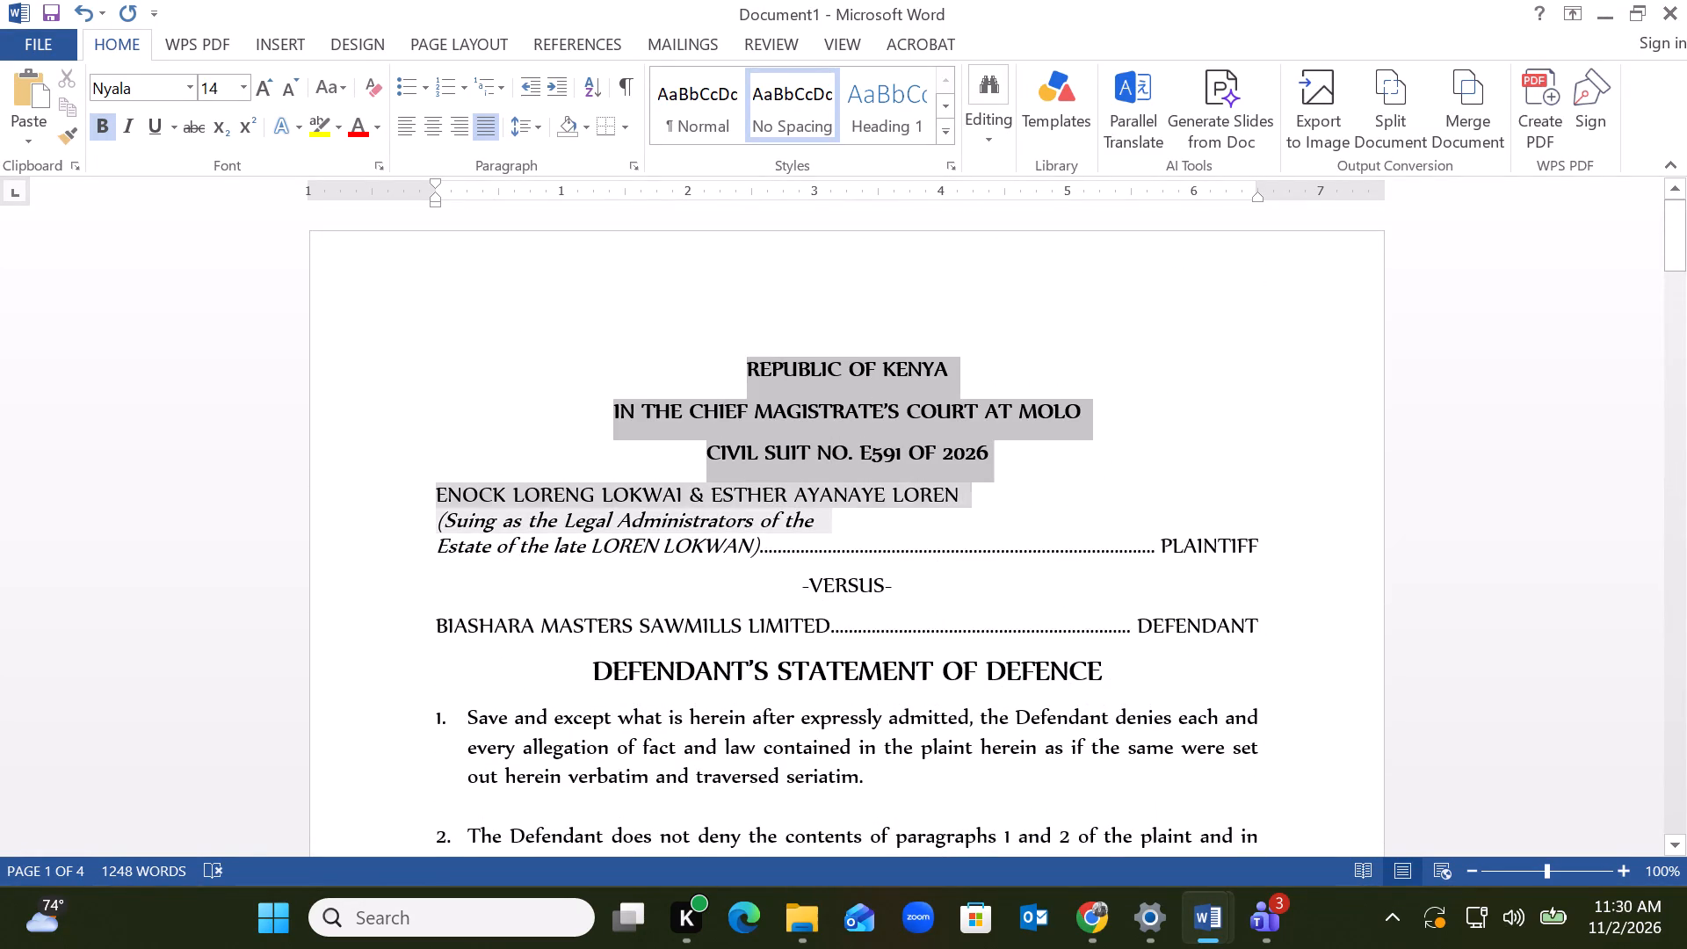
drag(1181, 580, 1307, 647)
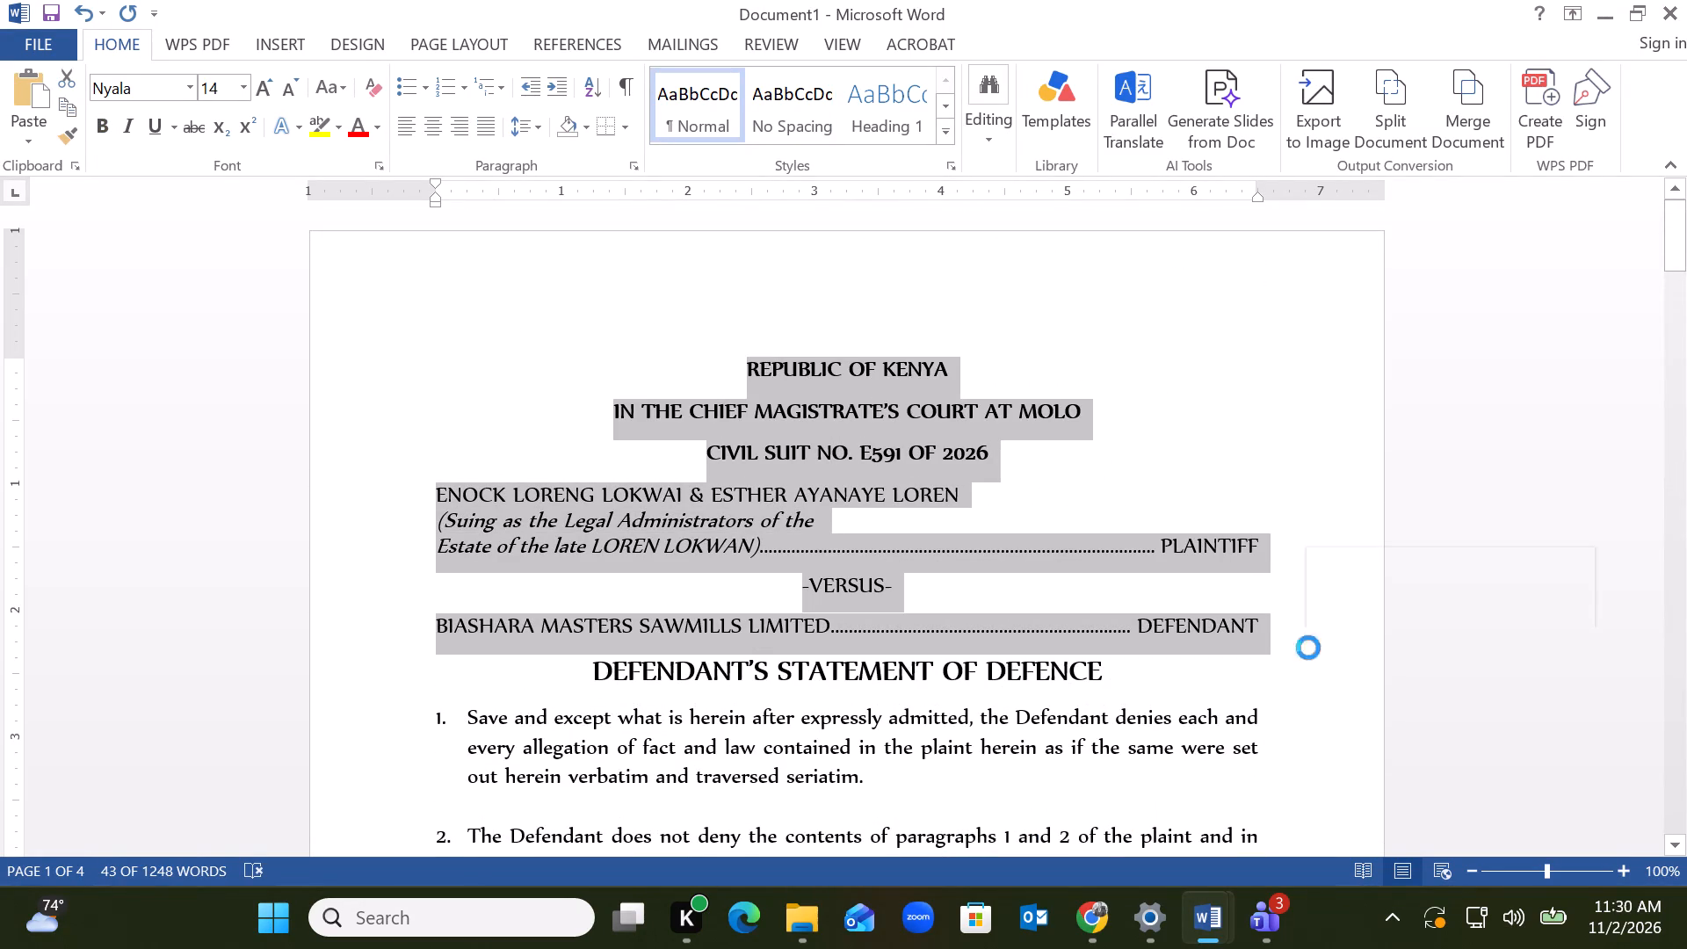
key(ctrl+c)
Start a new page after the service firm's Tel line in Document1 and paste the case heading there.
click(1406, 819)
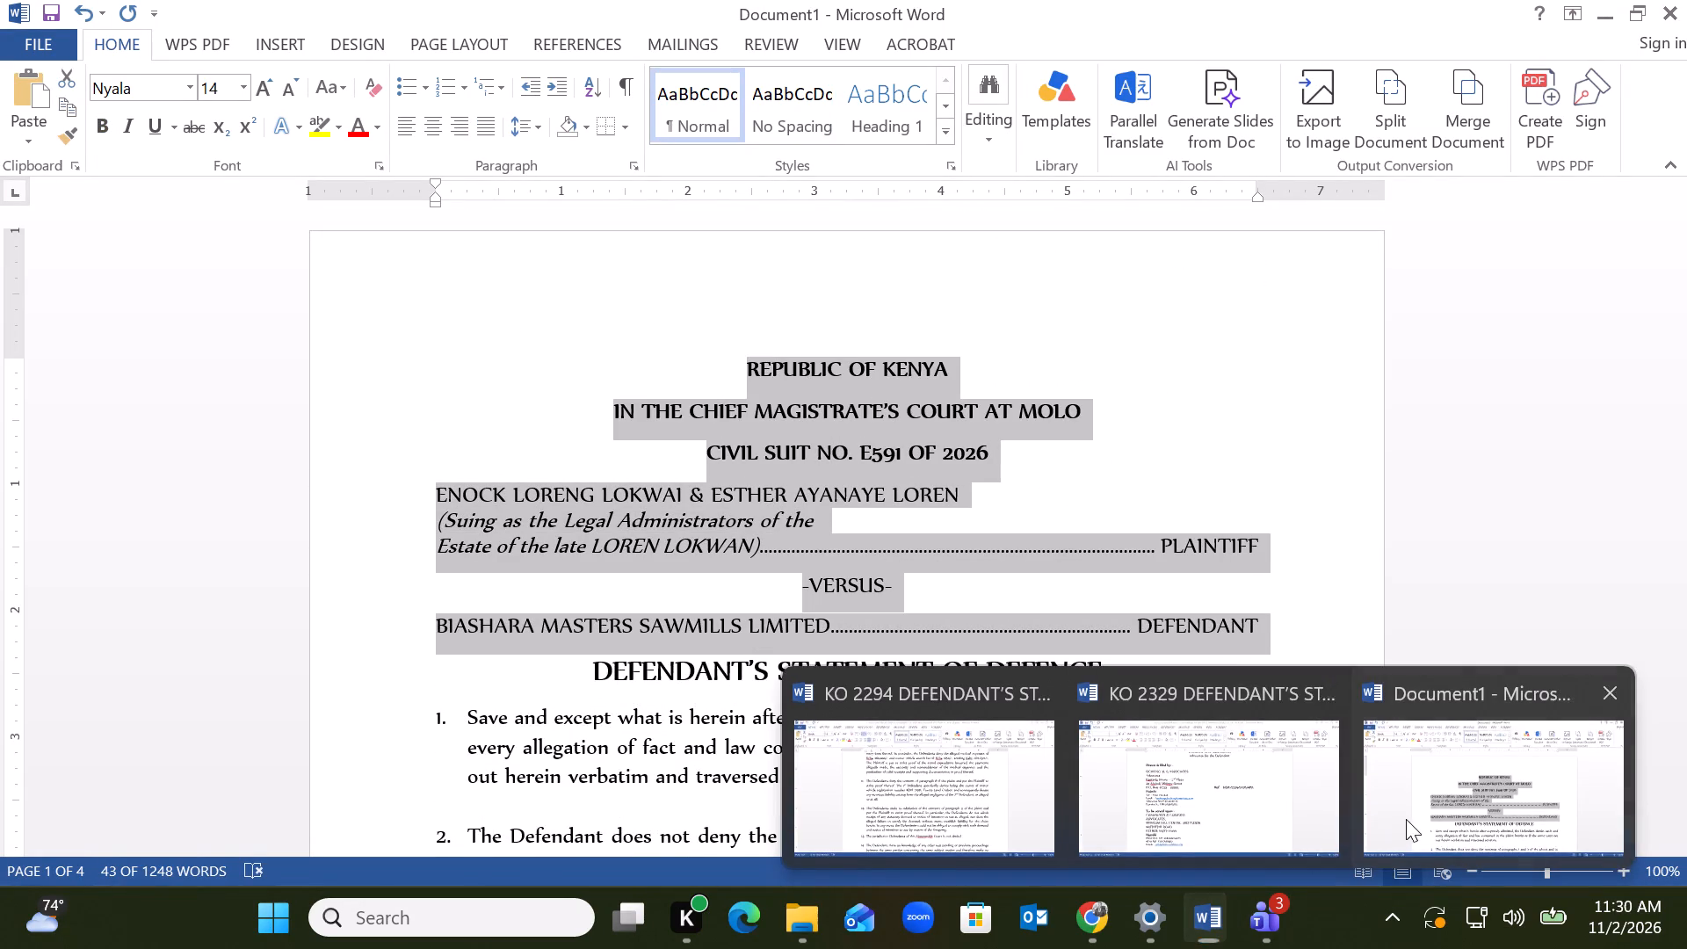
scroll(1248, 795, down, 20)
scroll(1248, 795, down, 20)
scroll(1248, 795, down, 4)
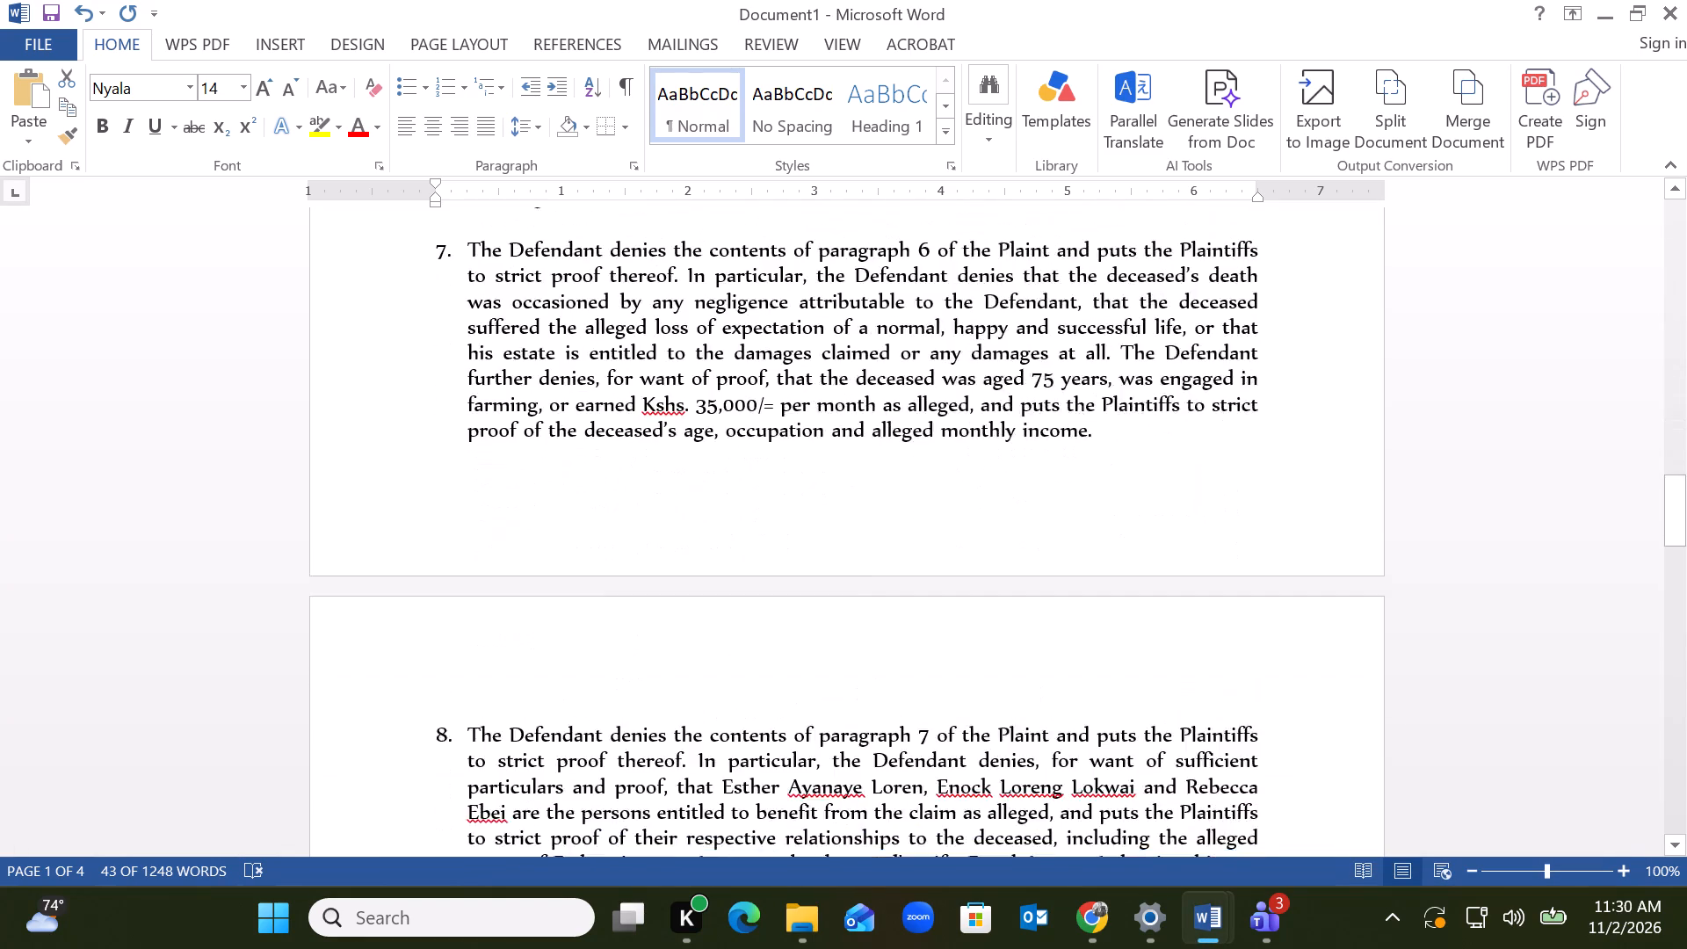
scroll(842, 639, down, 17)
scroll(815, 674, down, 12)
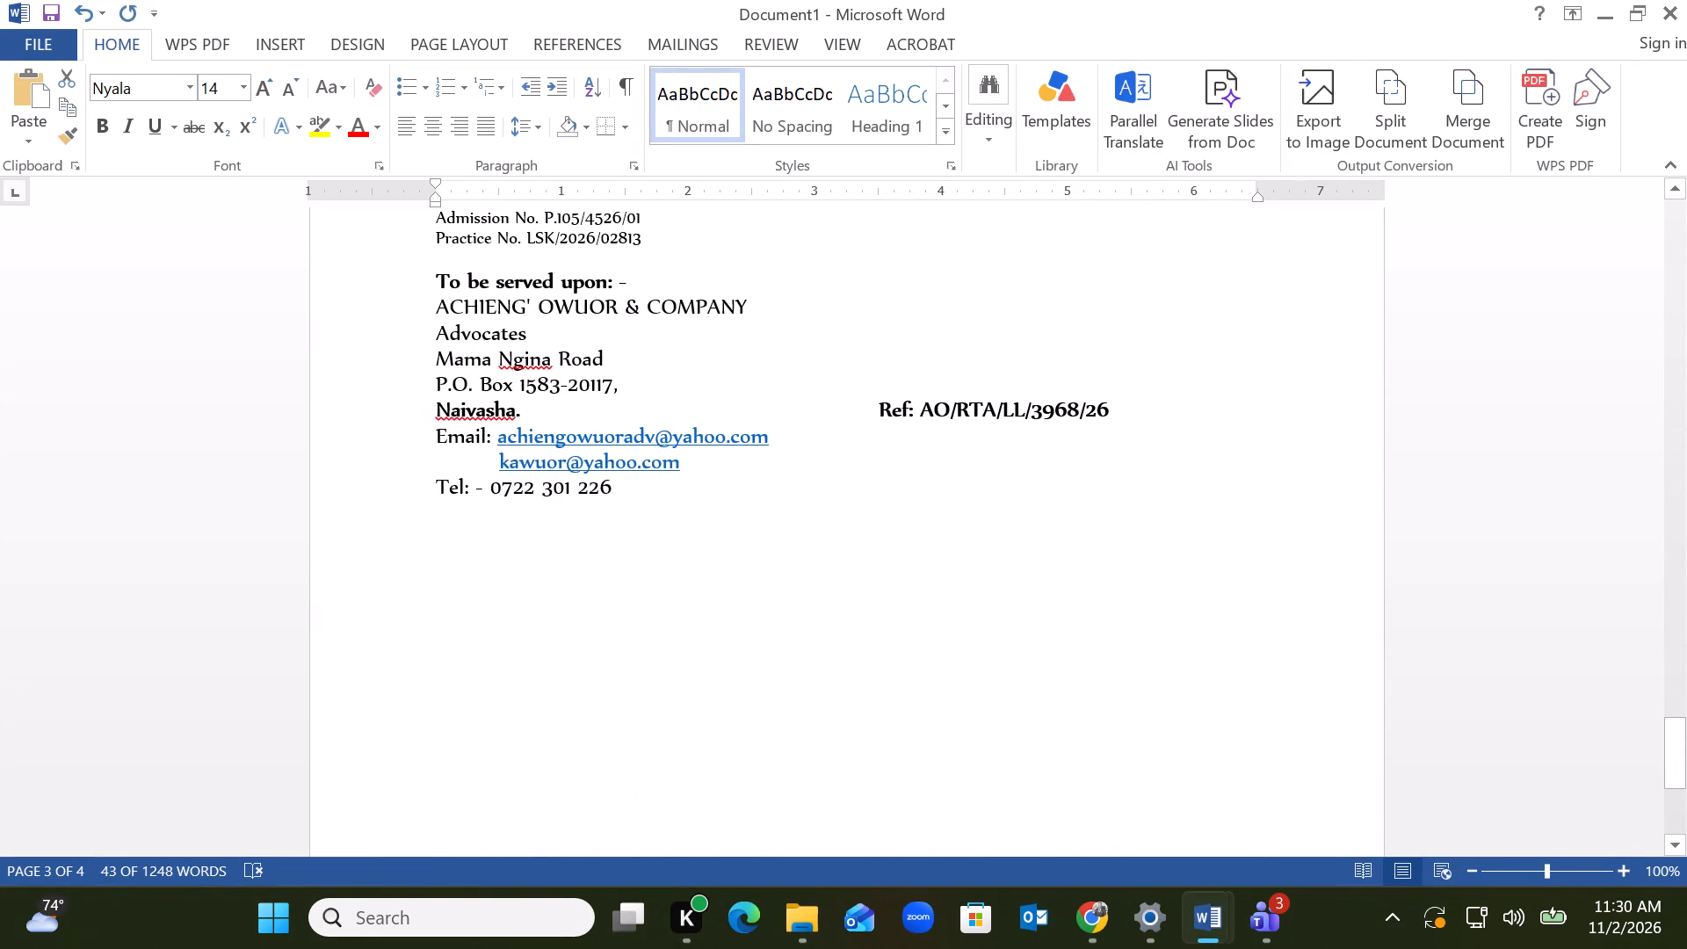
click(658, 484)
key(ctrl+Return)
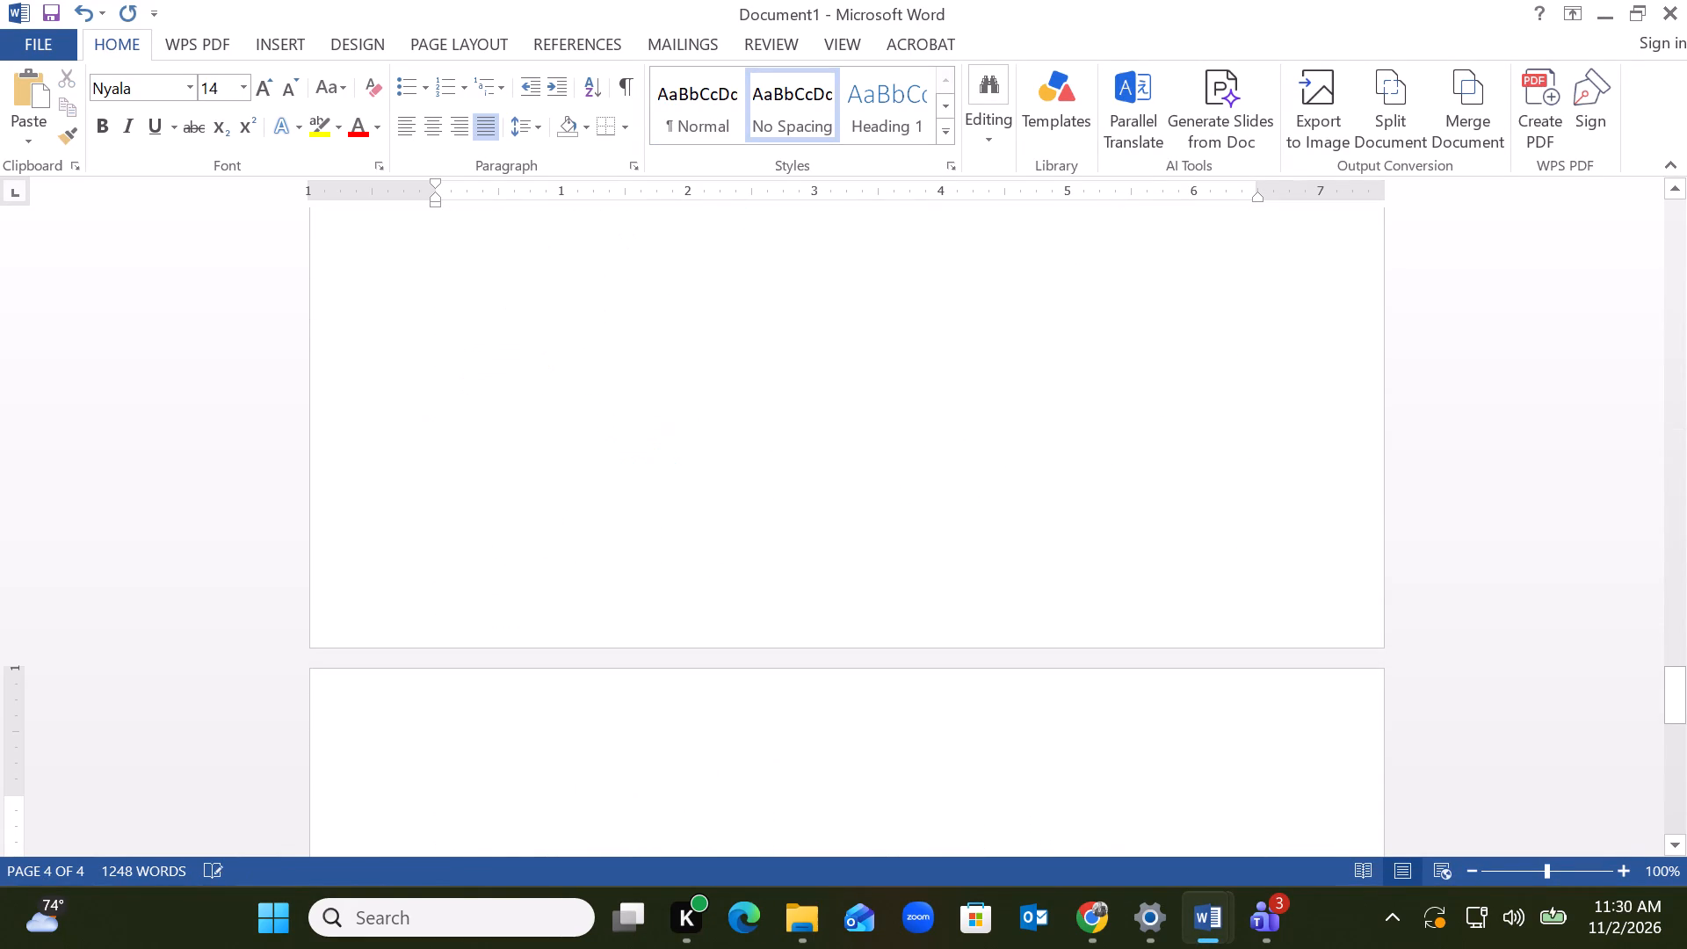
key(ctrl+v)
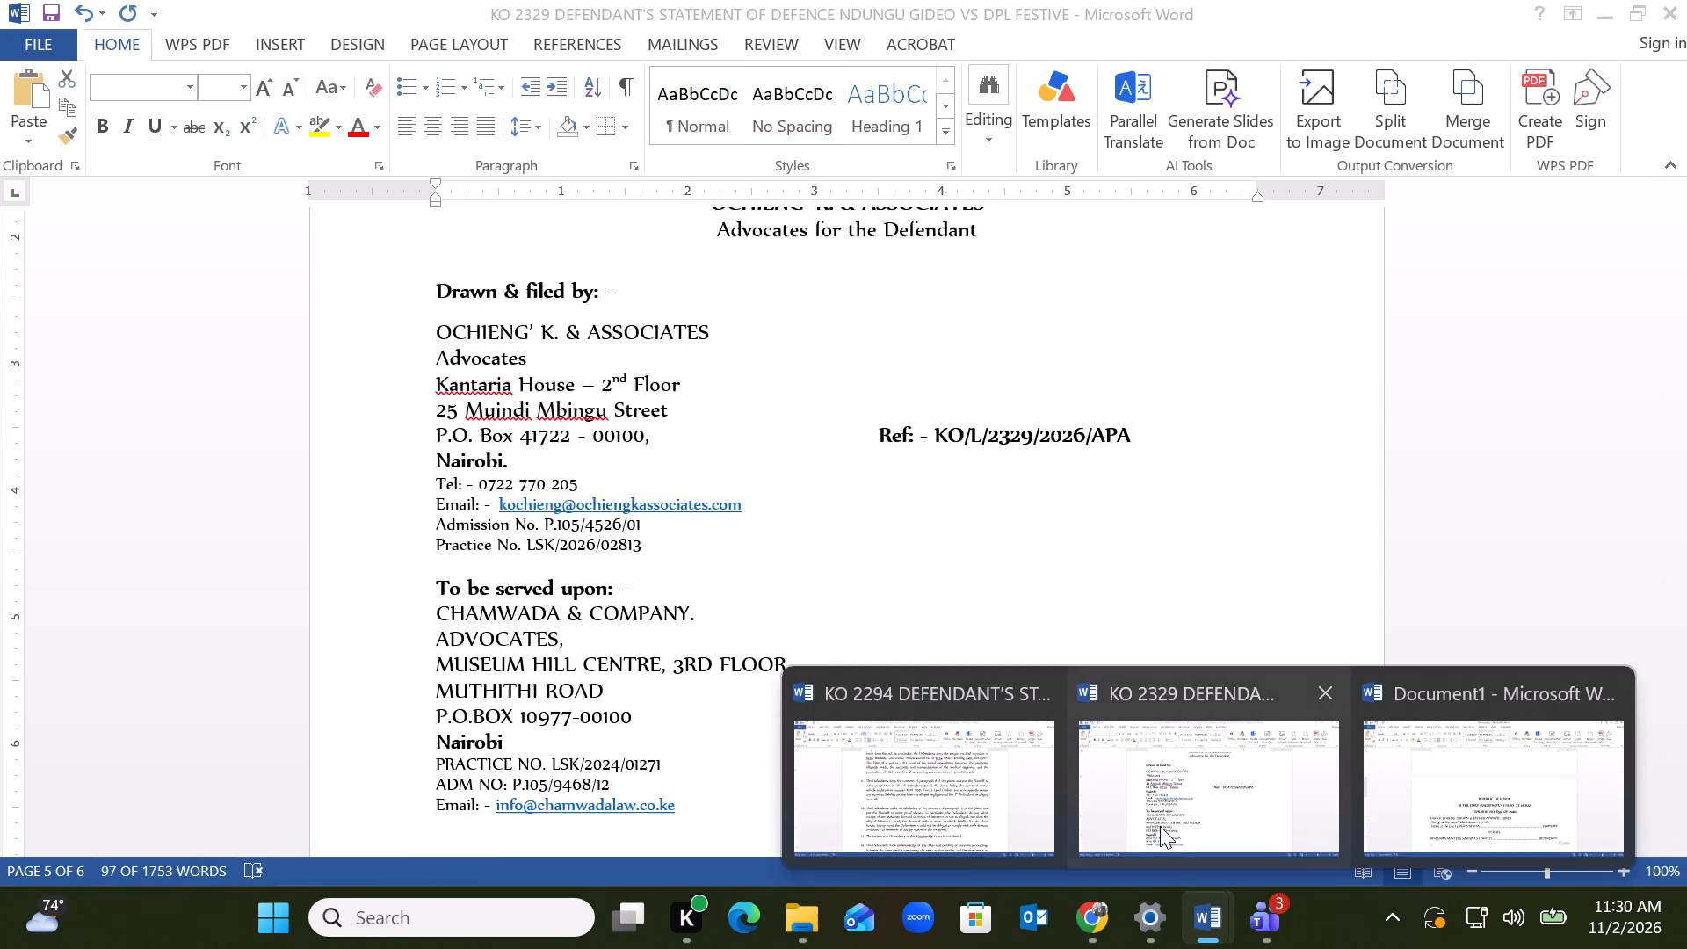
click(1160, 826)
scroll(851, 691, down, 9)
click(796, 685)
scroll(794, 684, down, 5)
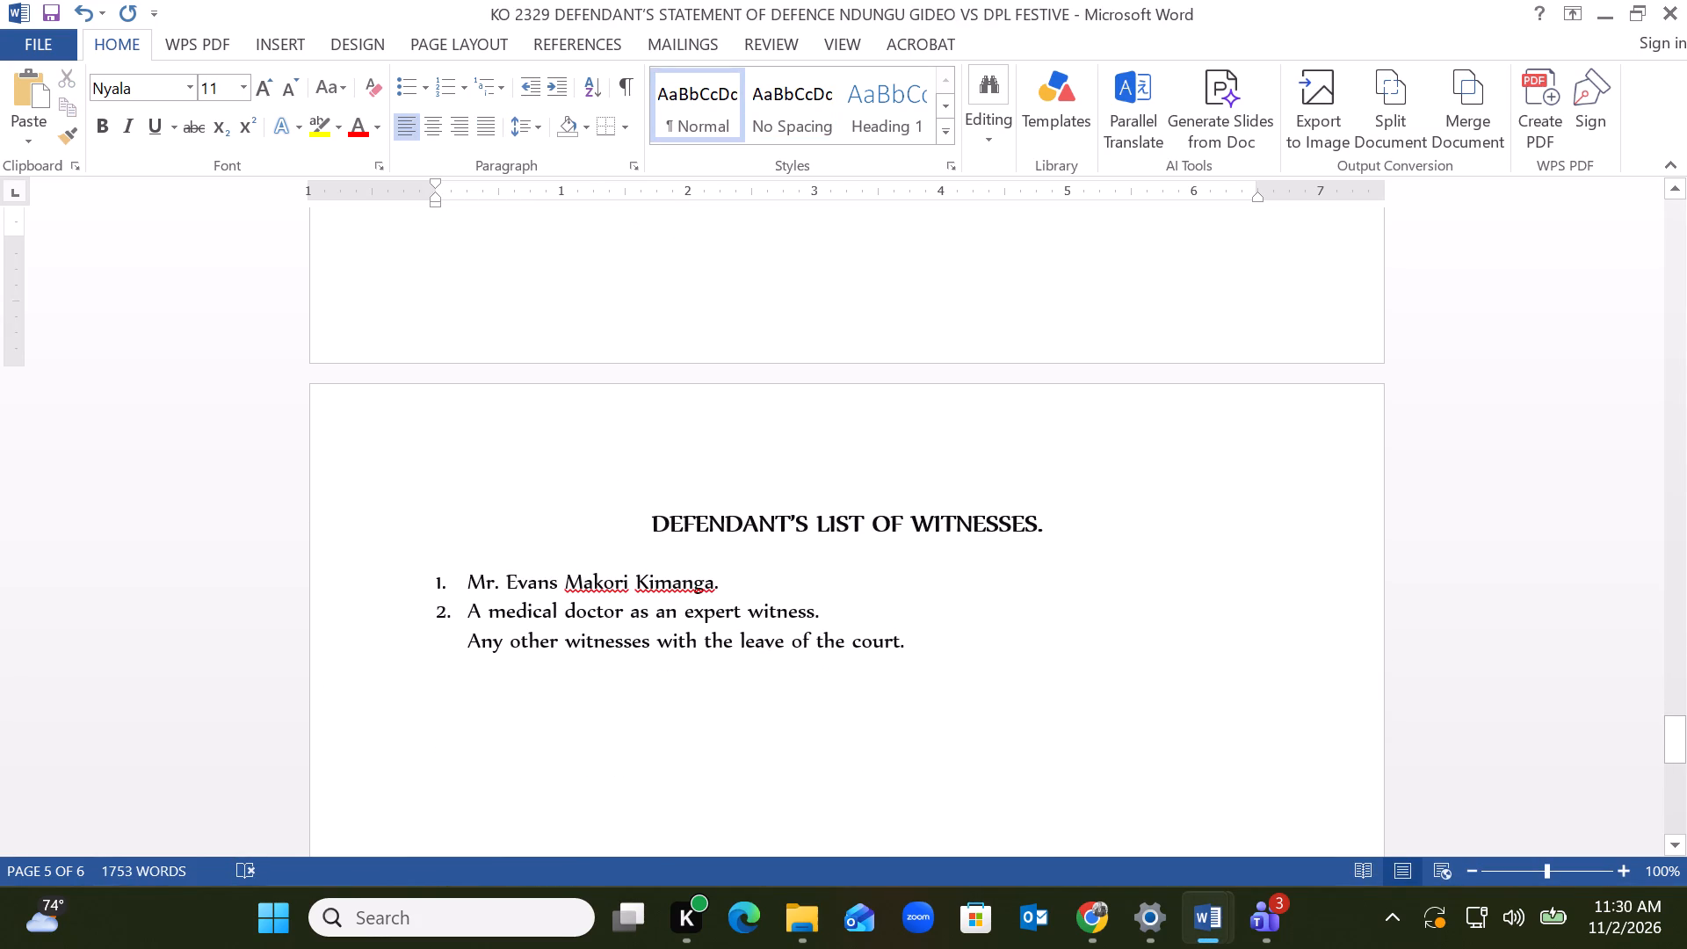
click(655, 531)
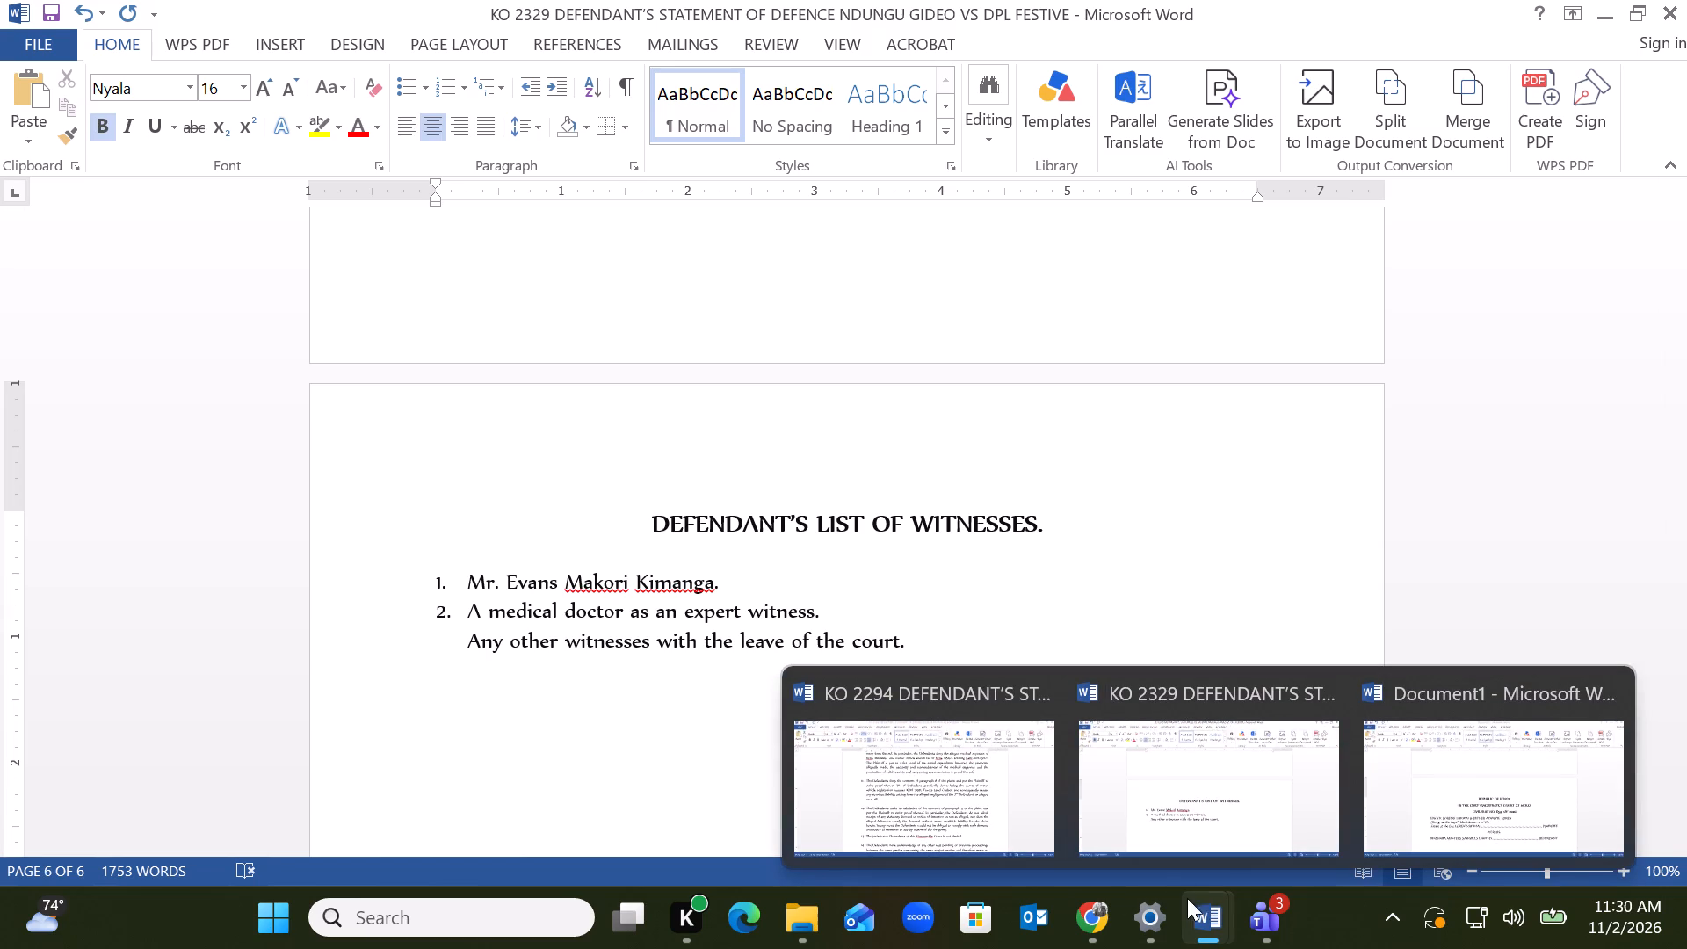
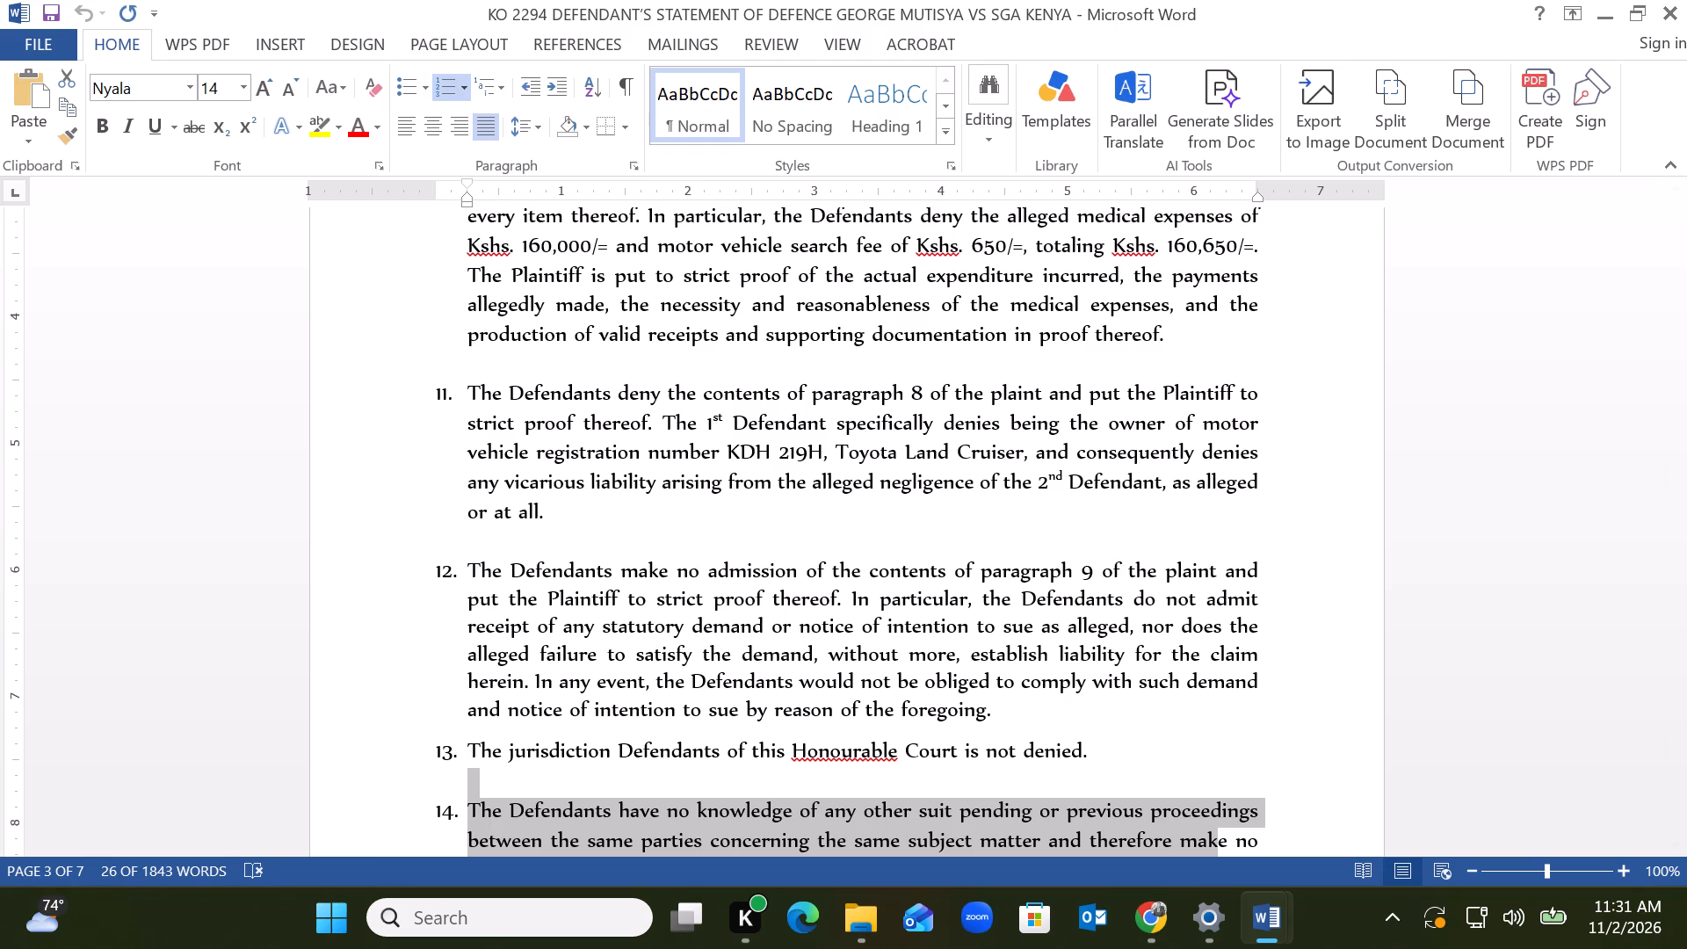
click(970, 620)
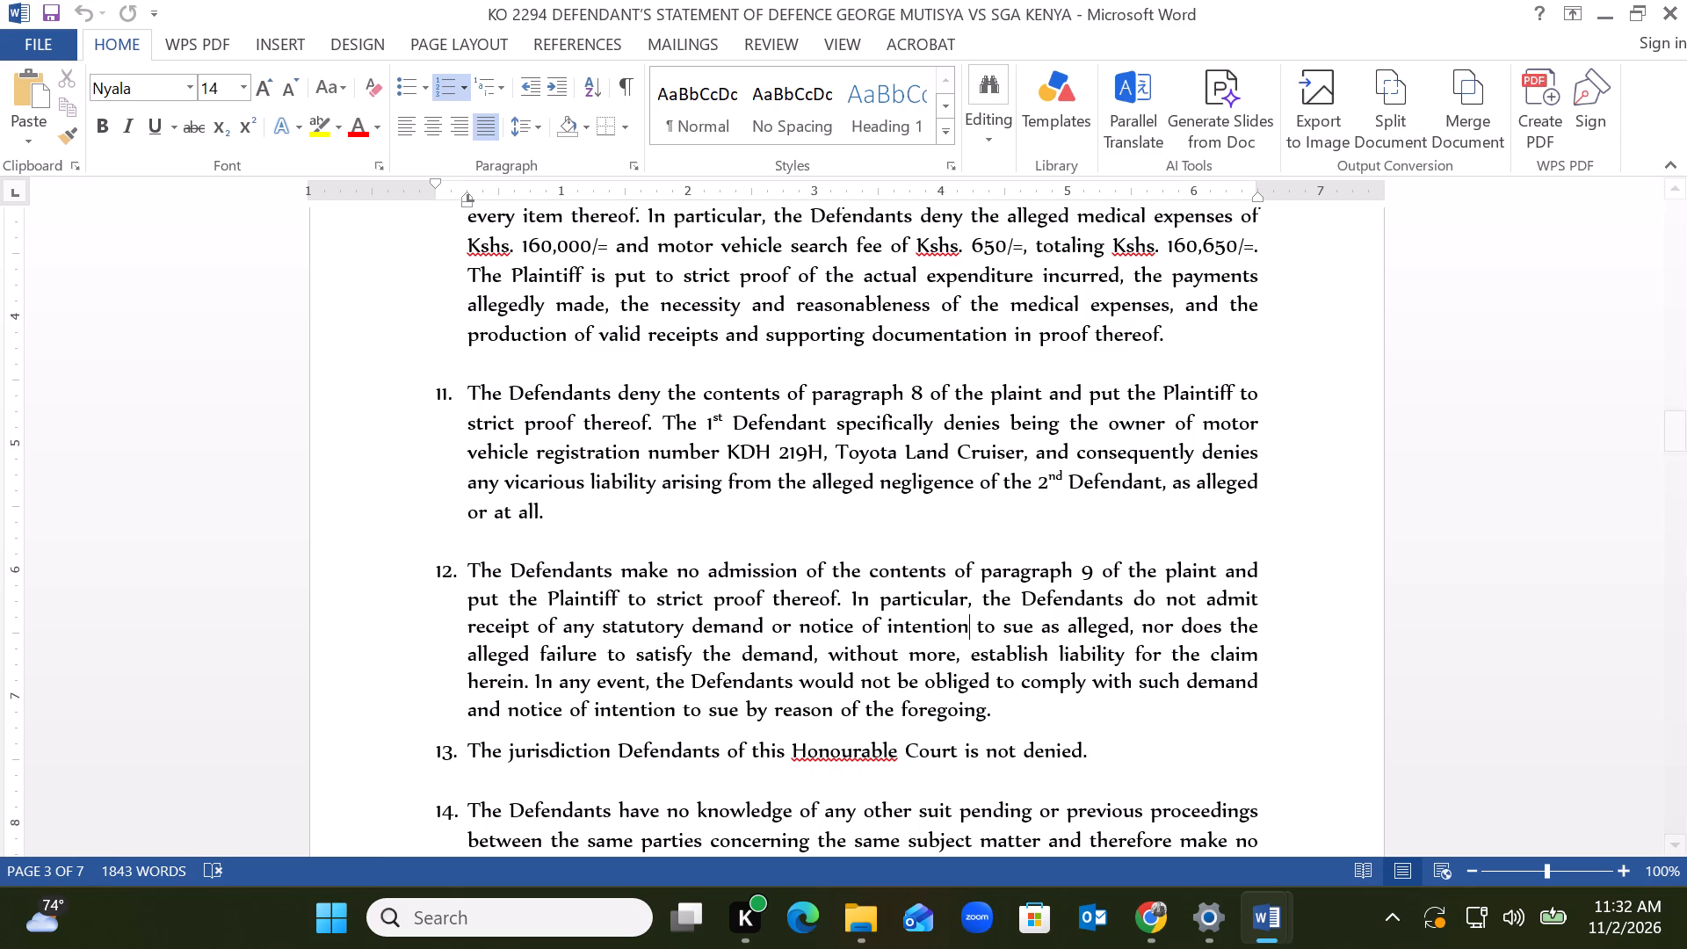
scroll(923, 531, down, 3)
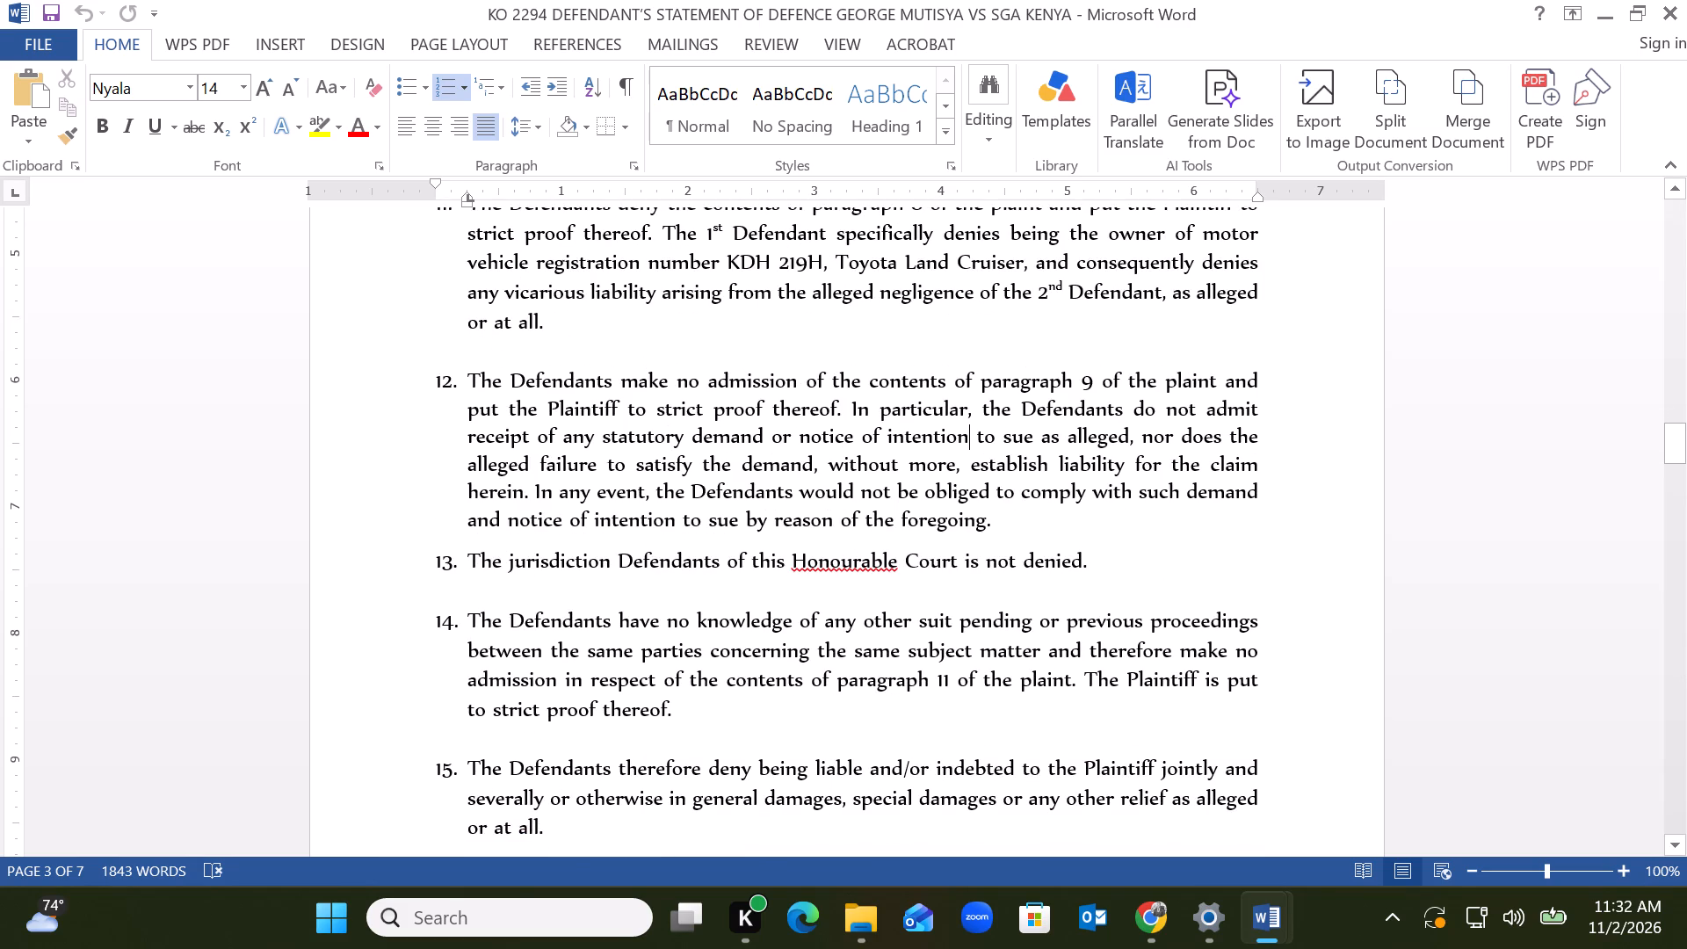
scroll(923, 532, down, 4)
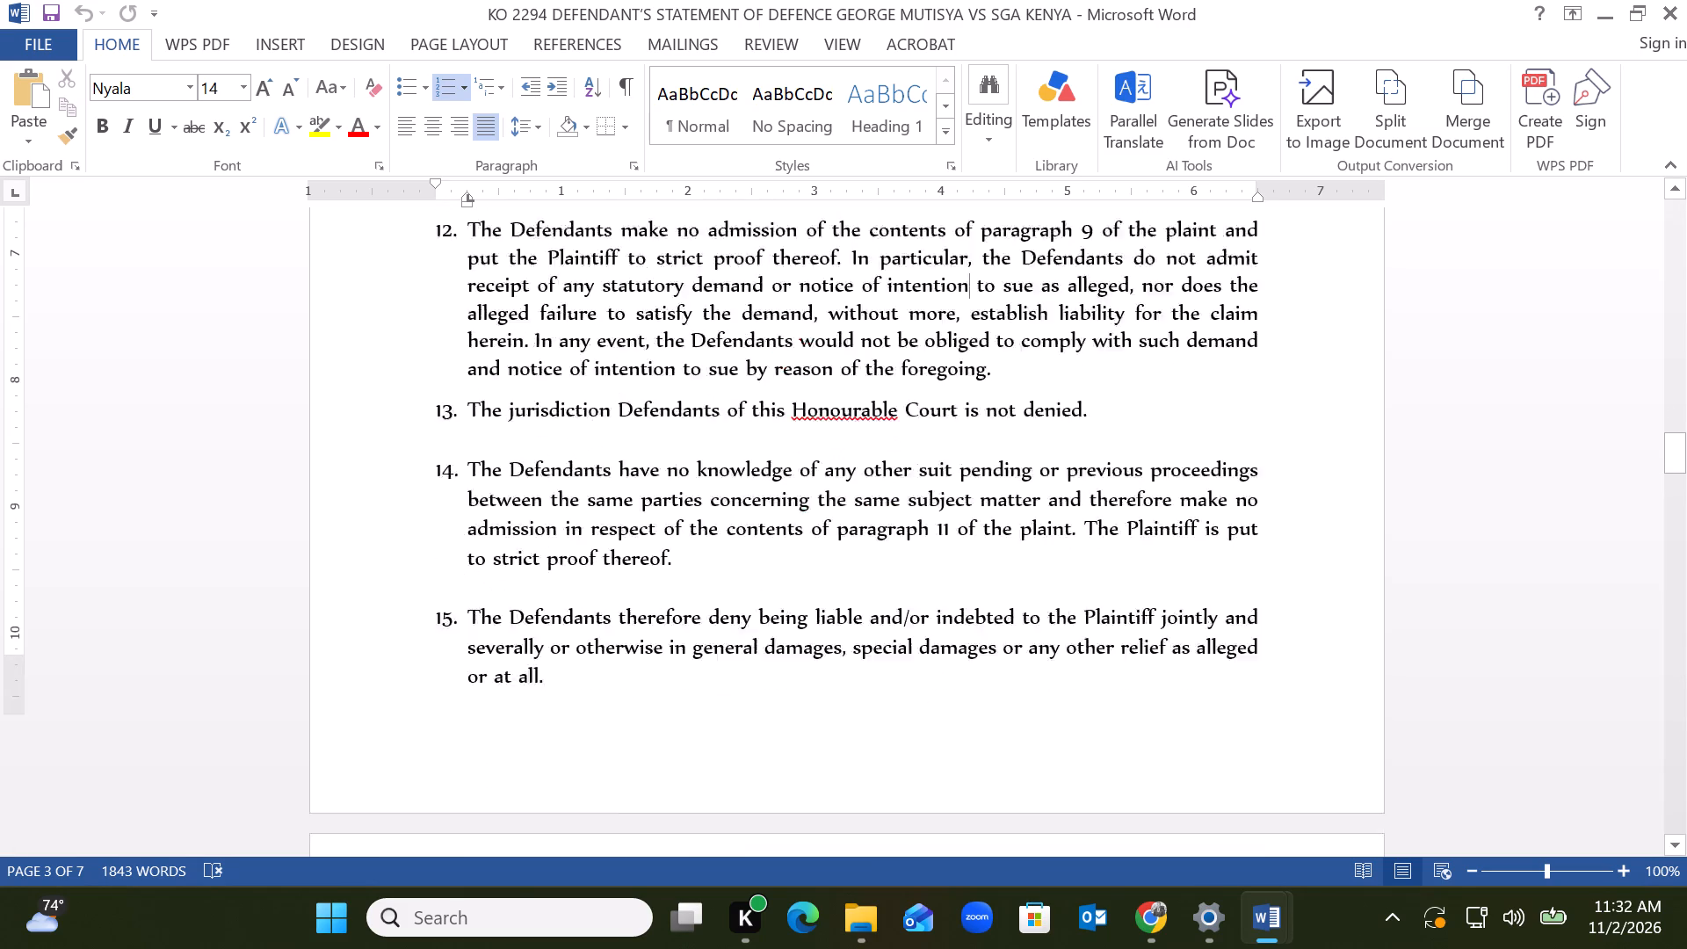
scroll(924, 525, up, 20)
scroll(924, 525, up, 16)
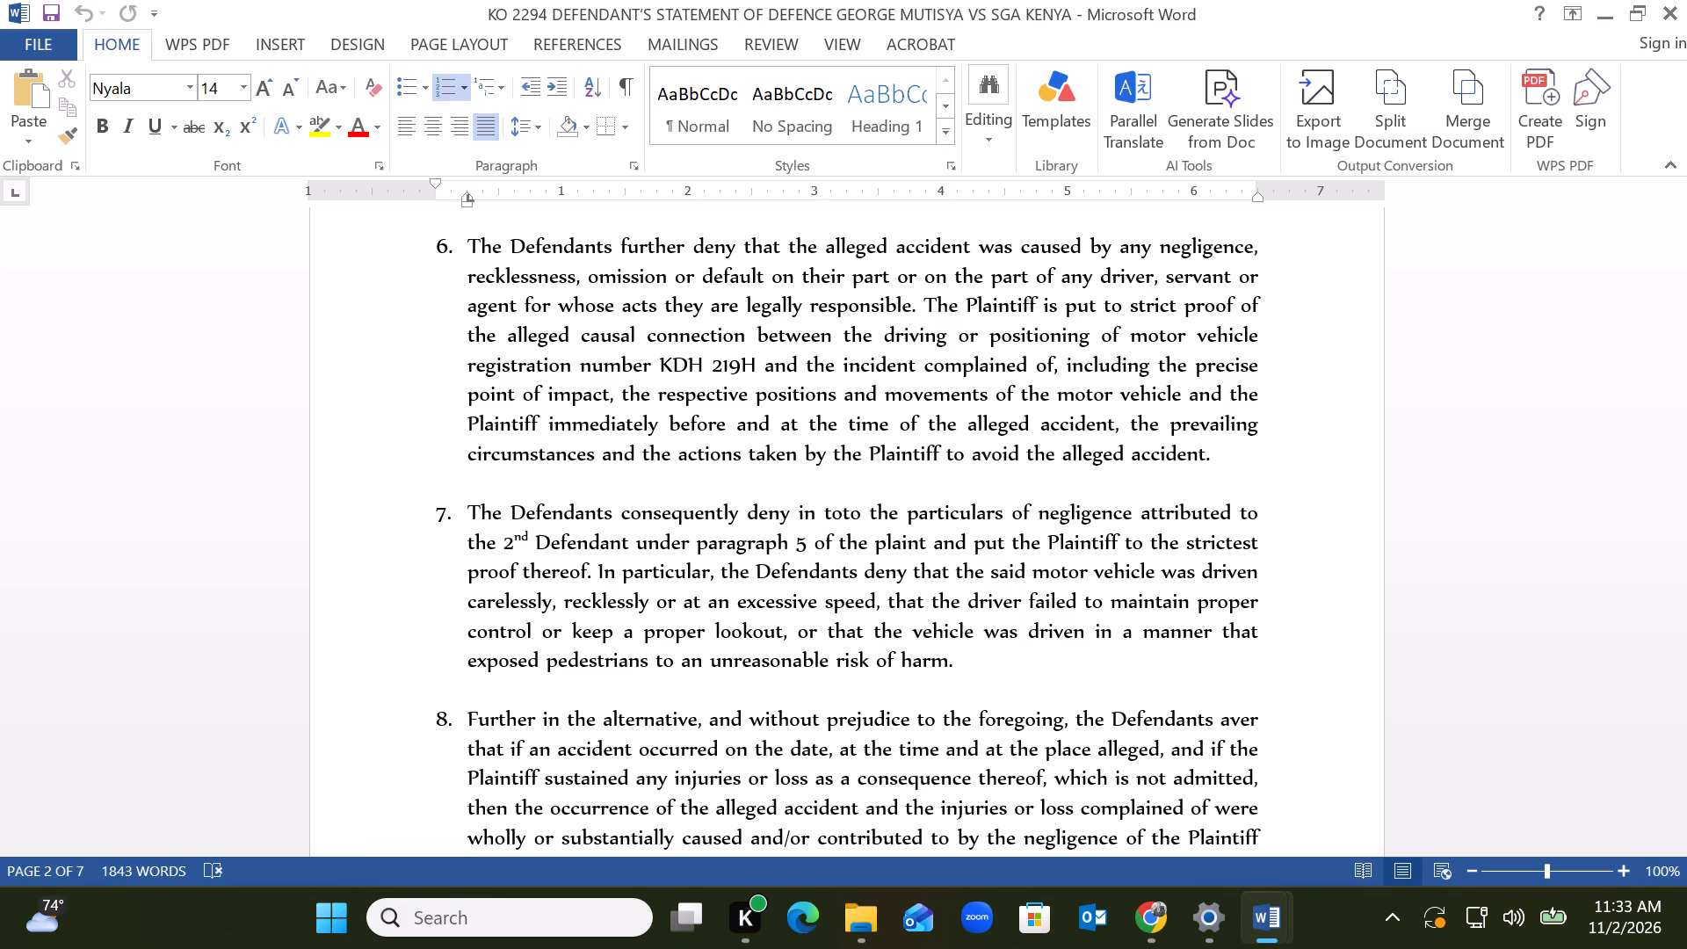
scroll(916, 629, up, 2)
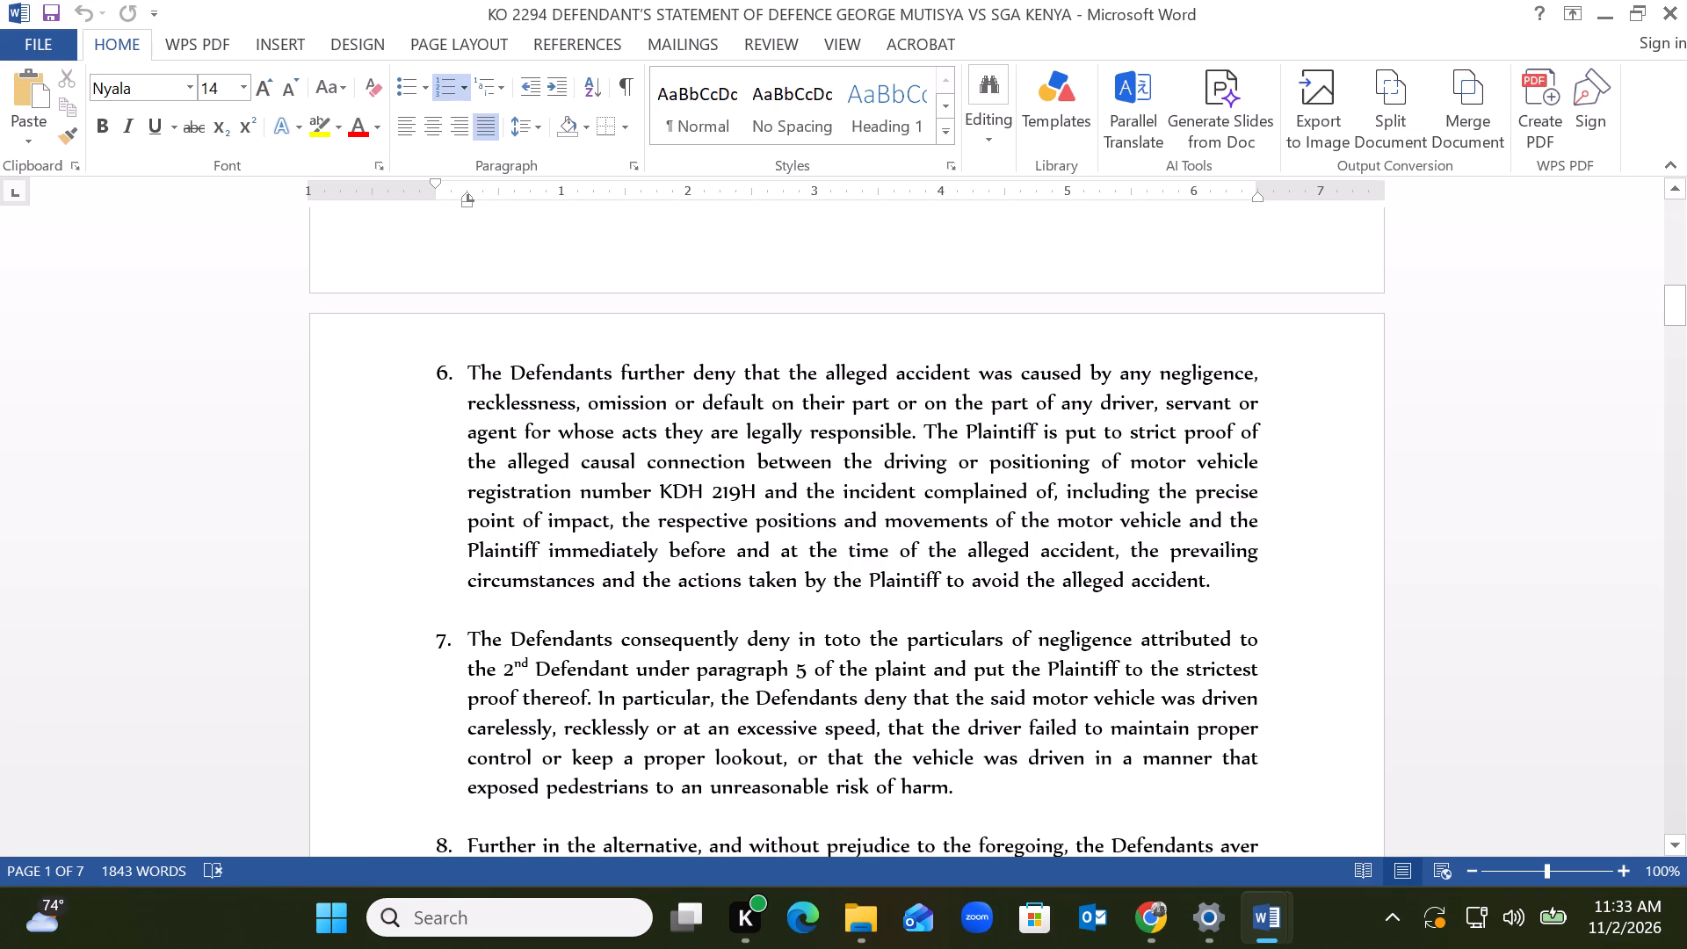
scroll(900, 611, up, 6)
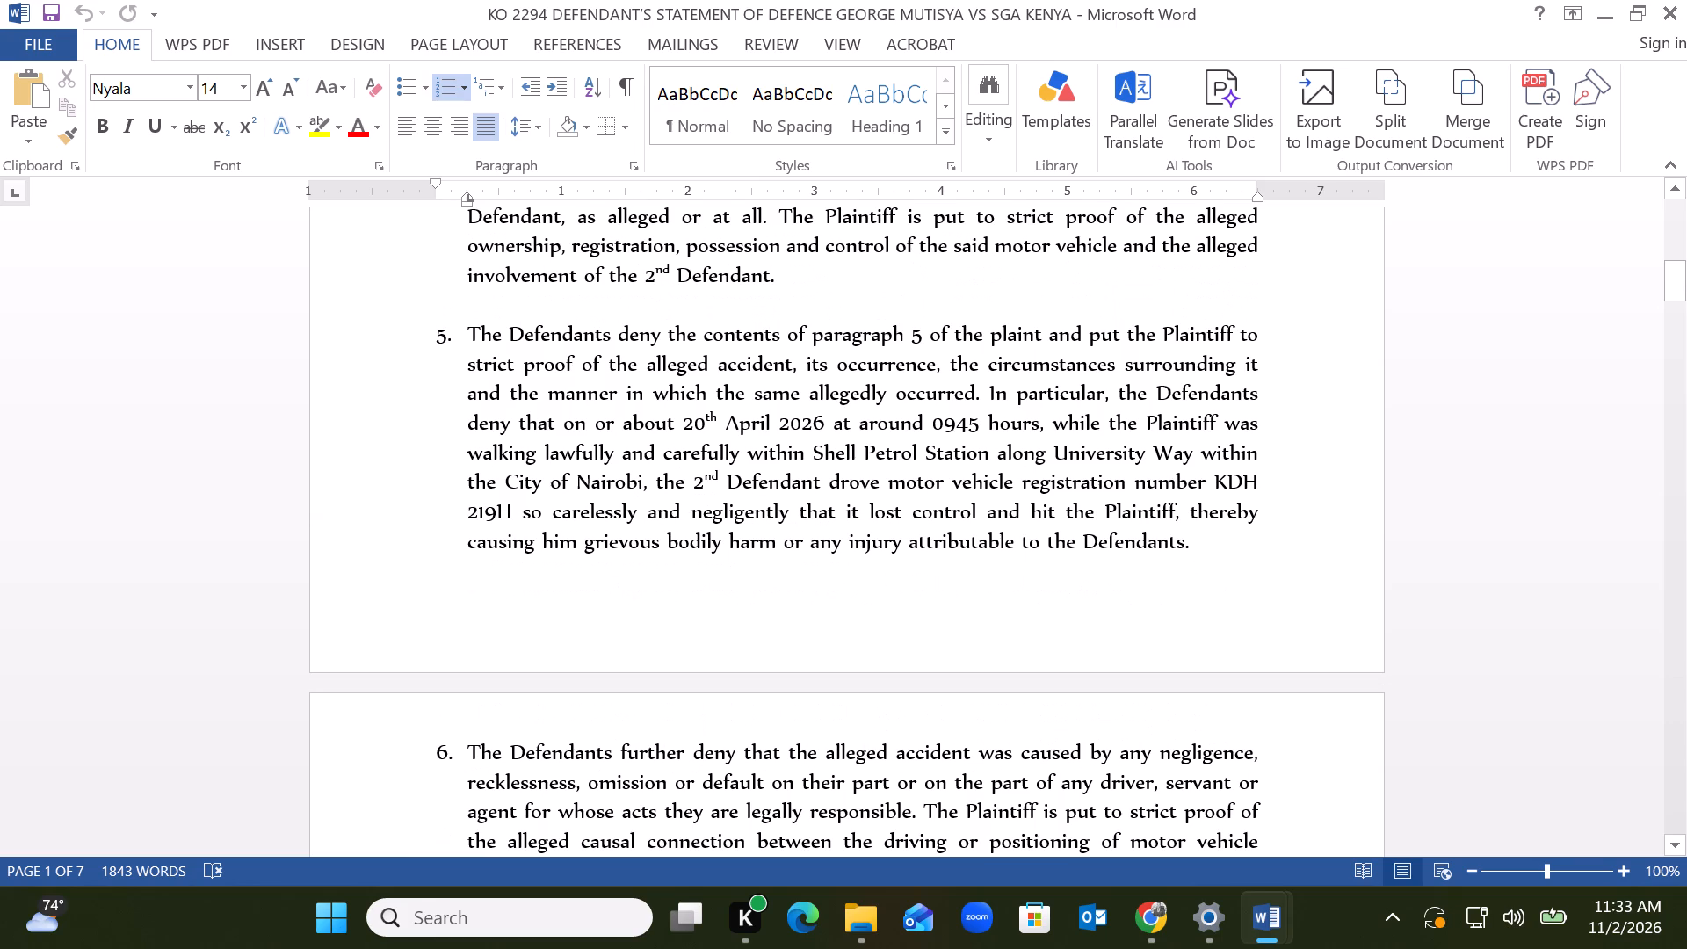
scroll(880, 598, up, 5)
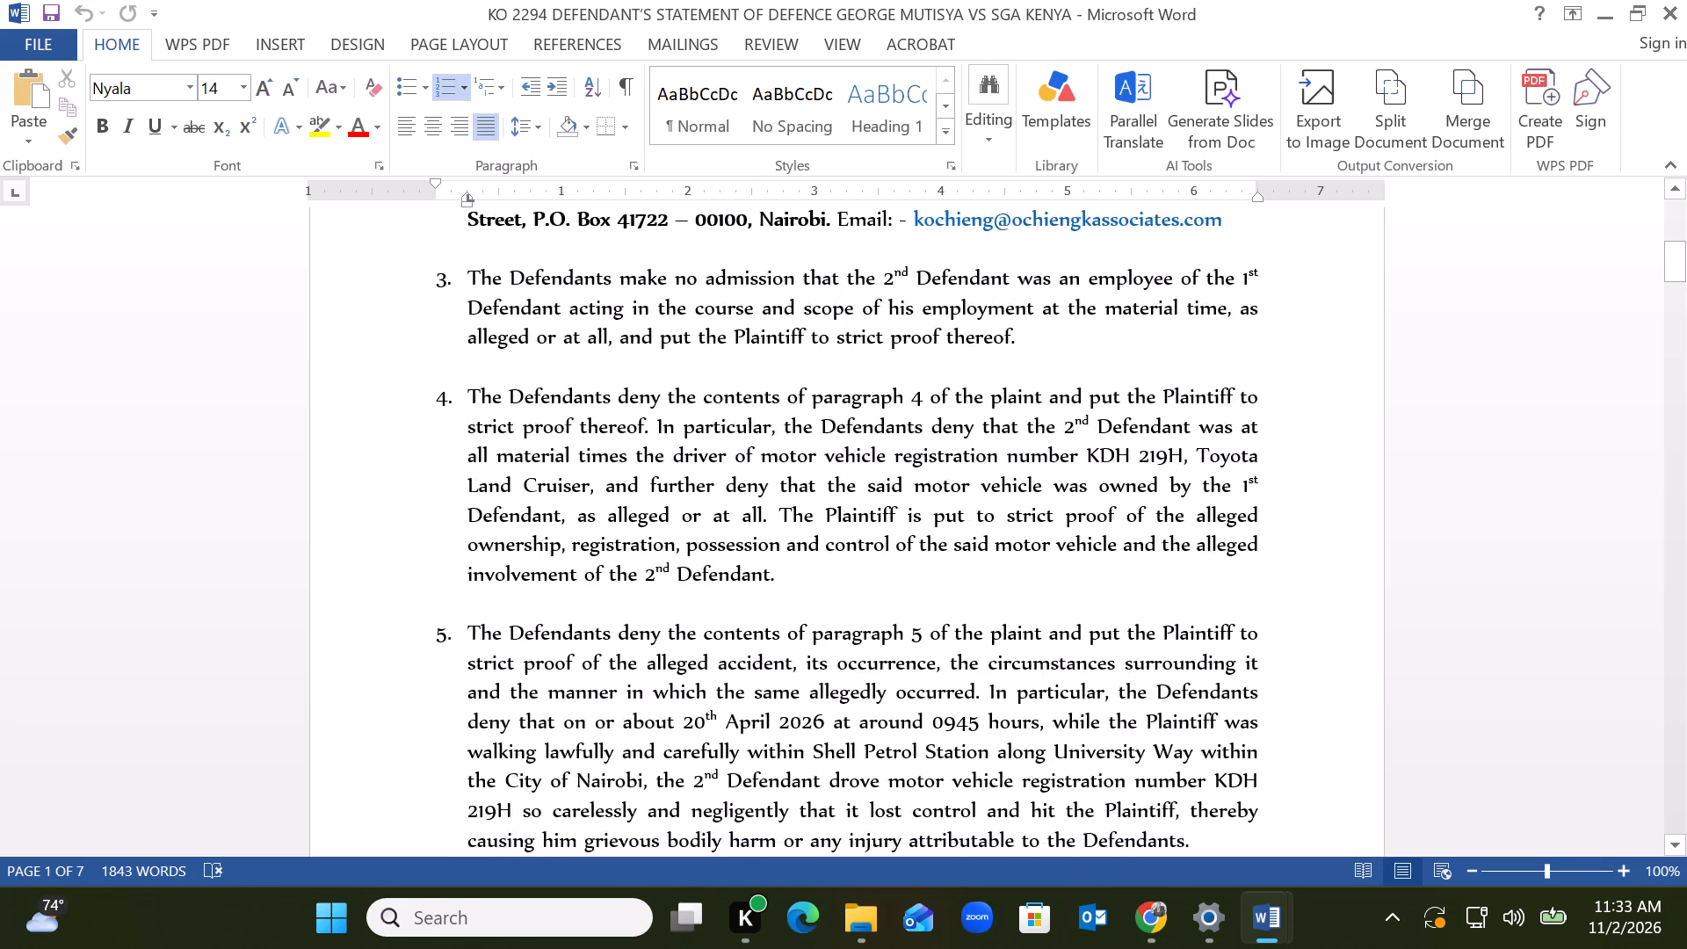
scroll(877, 603, up, 3)
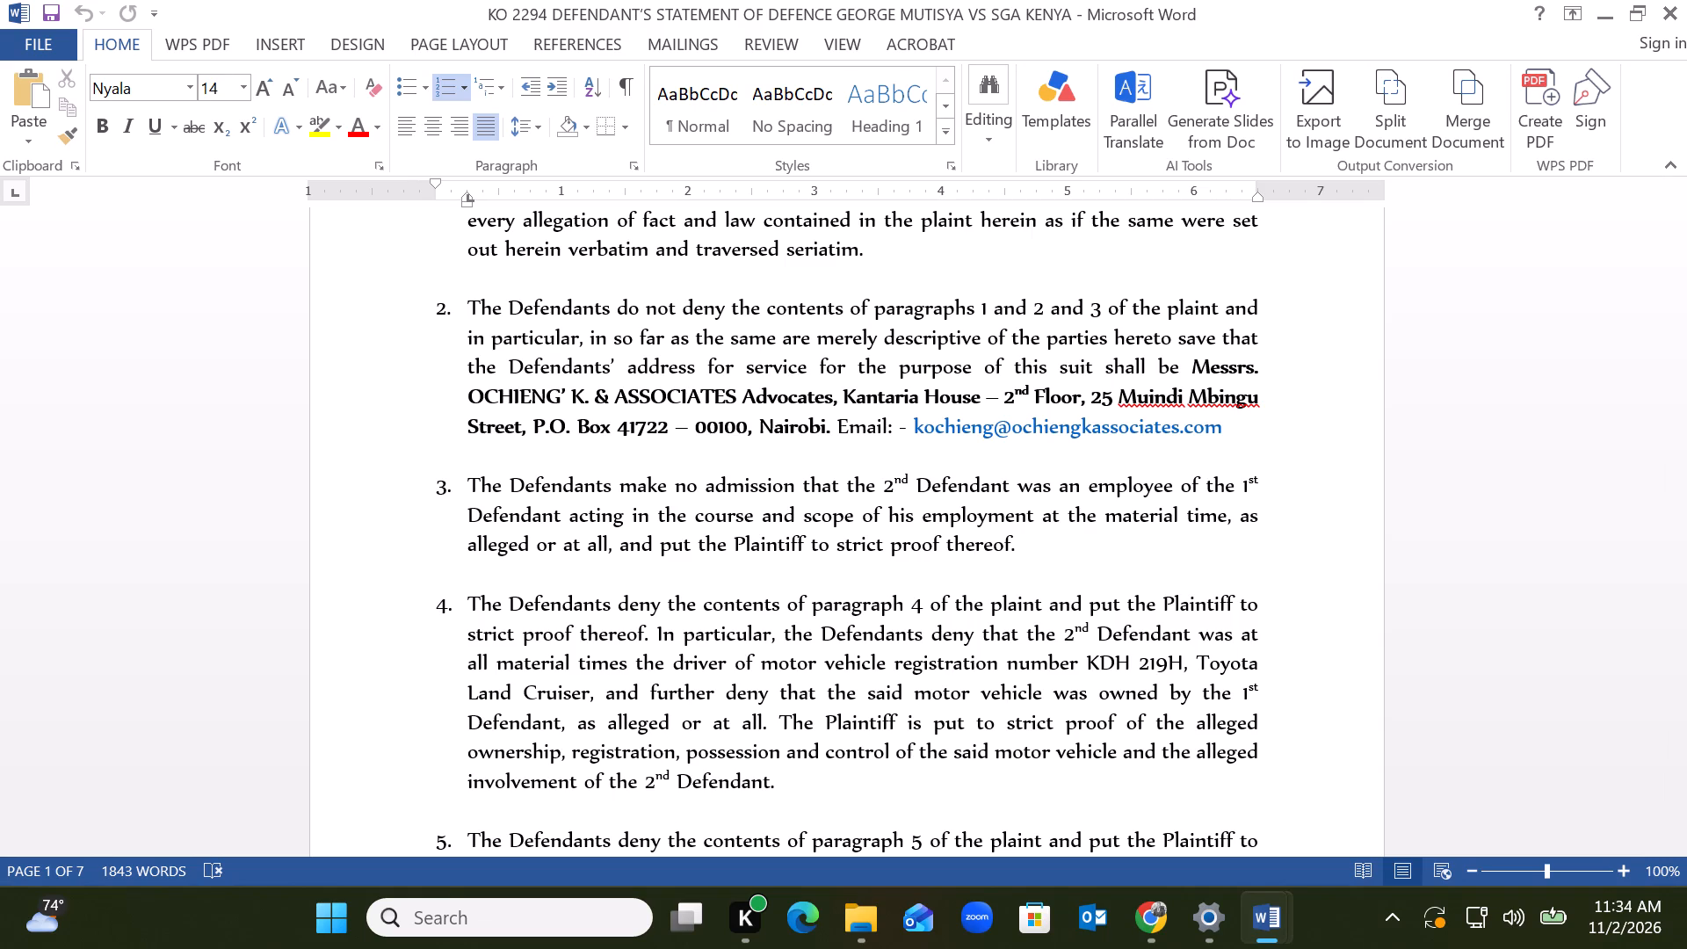
scroll(851, 593, up, 3)
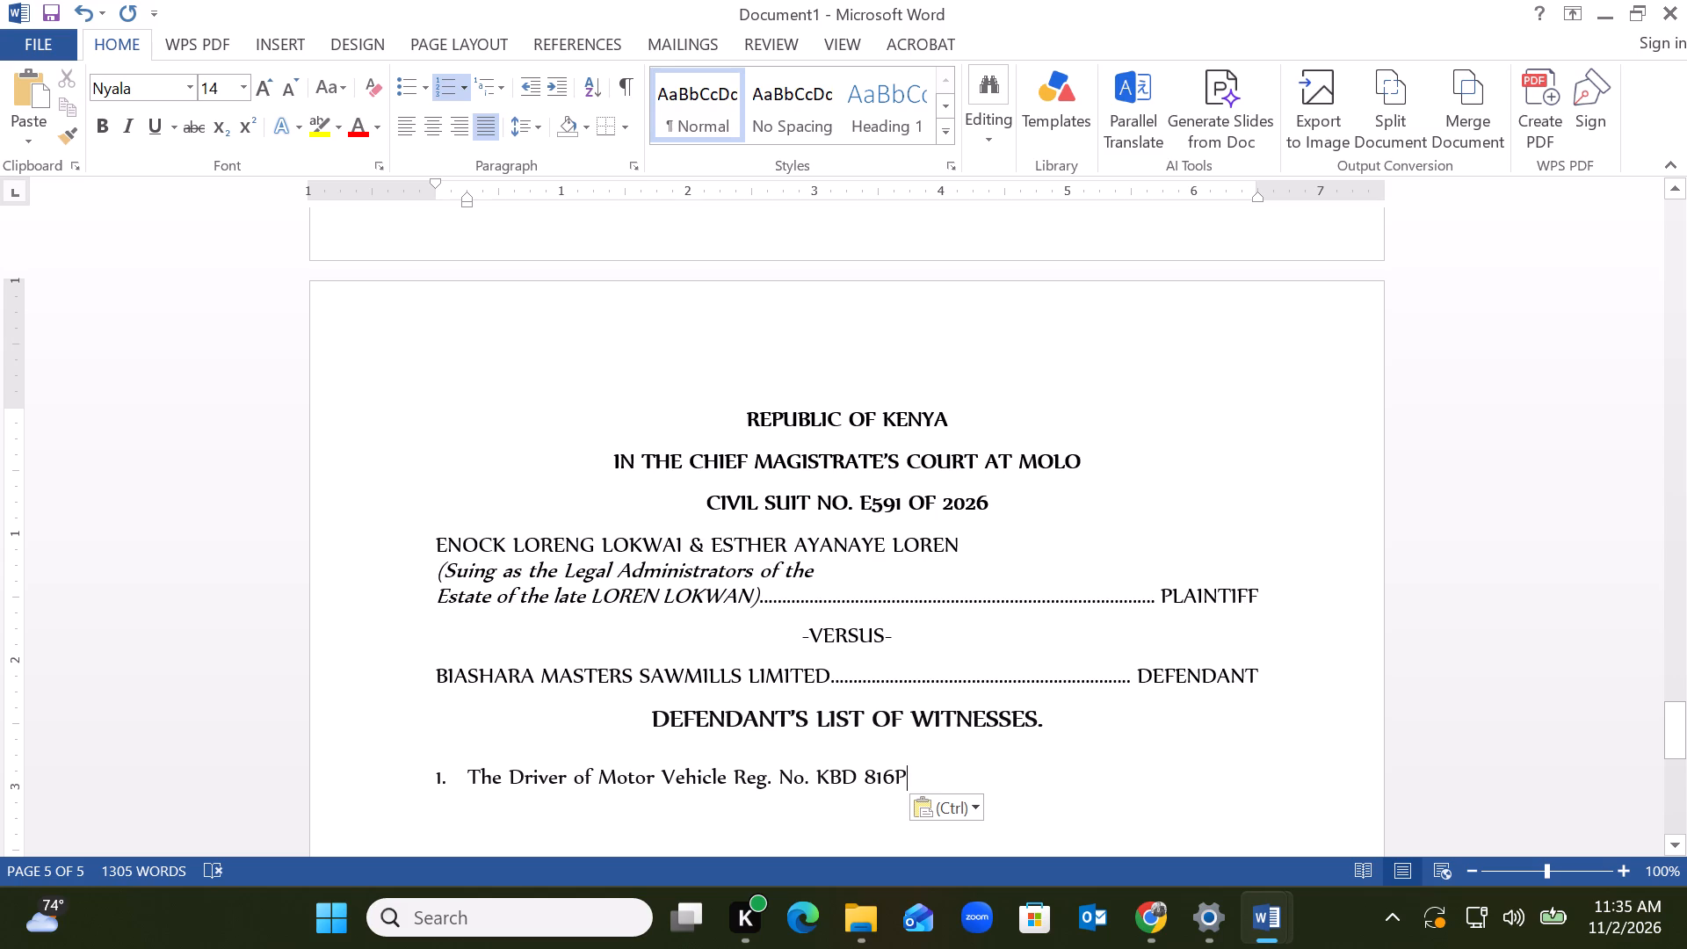
Copy "Any other witnesses with the leave of the court." from the KO 2294 witness list into Document1, below the driver entry.
key(Return)
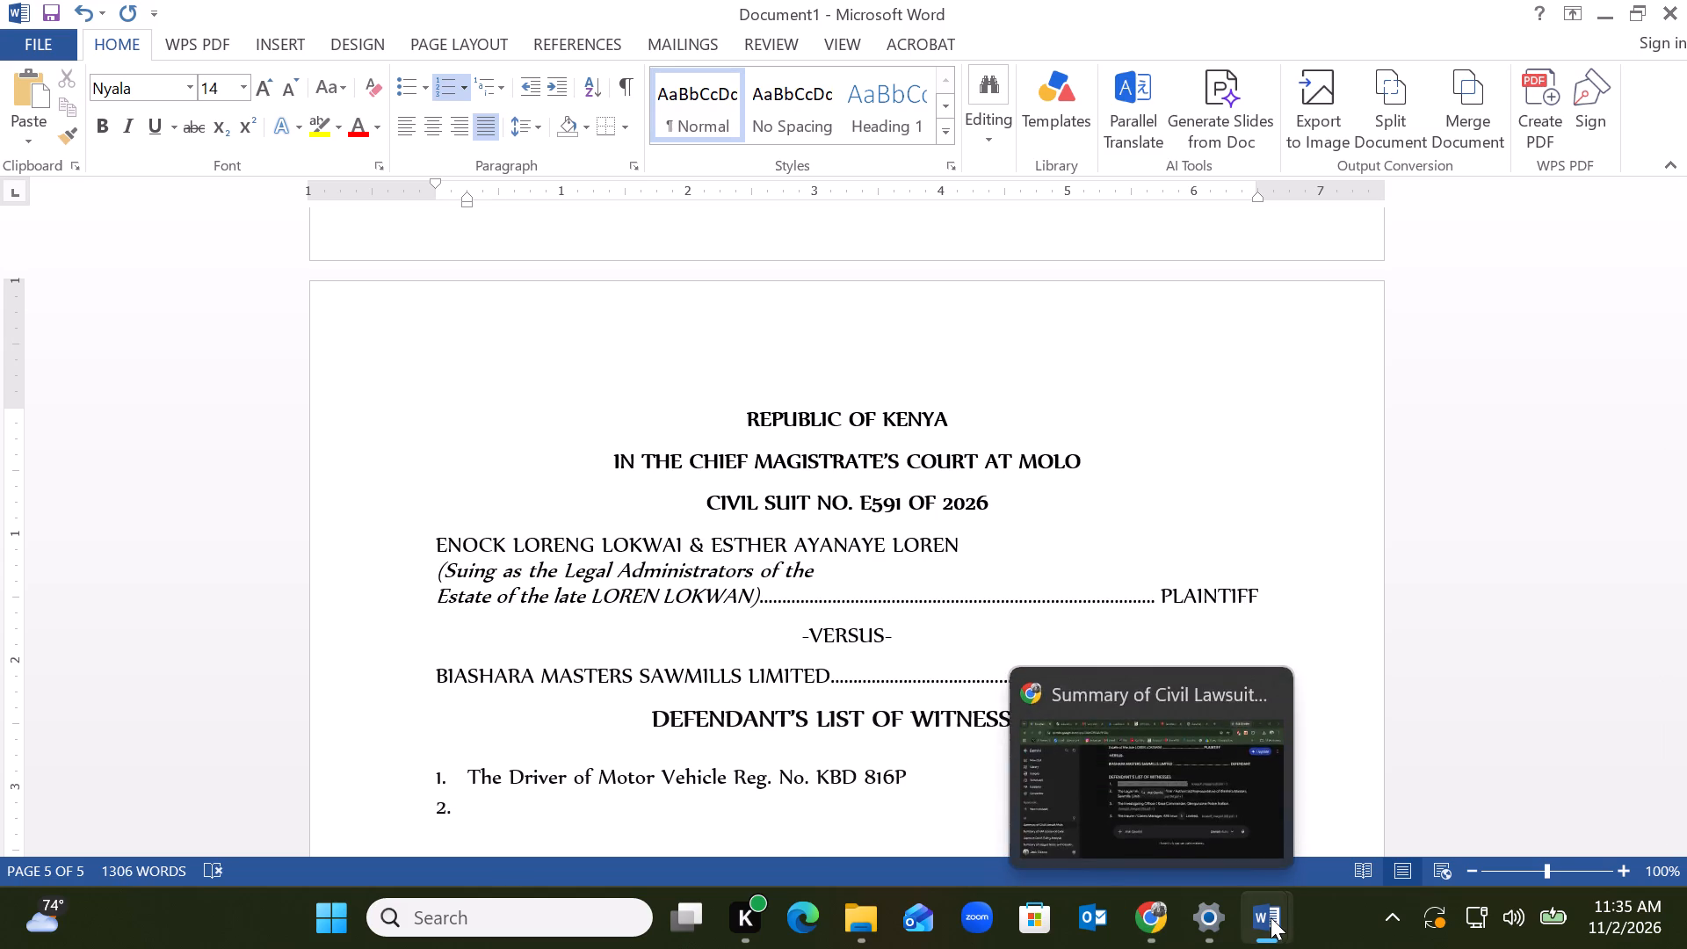
click(938, 838)
drag(461, 723, 520, 718)
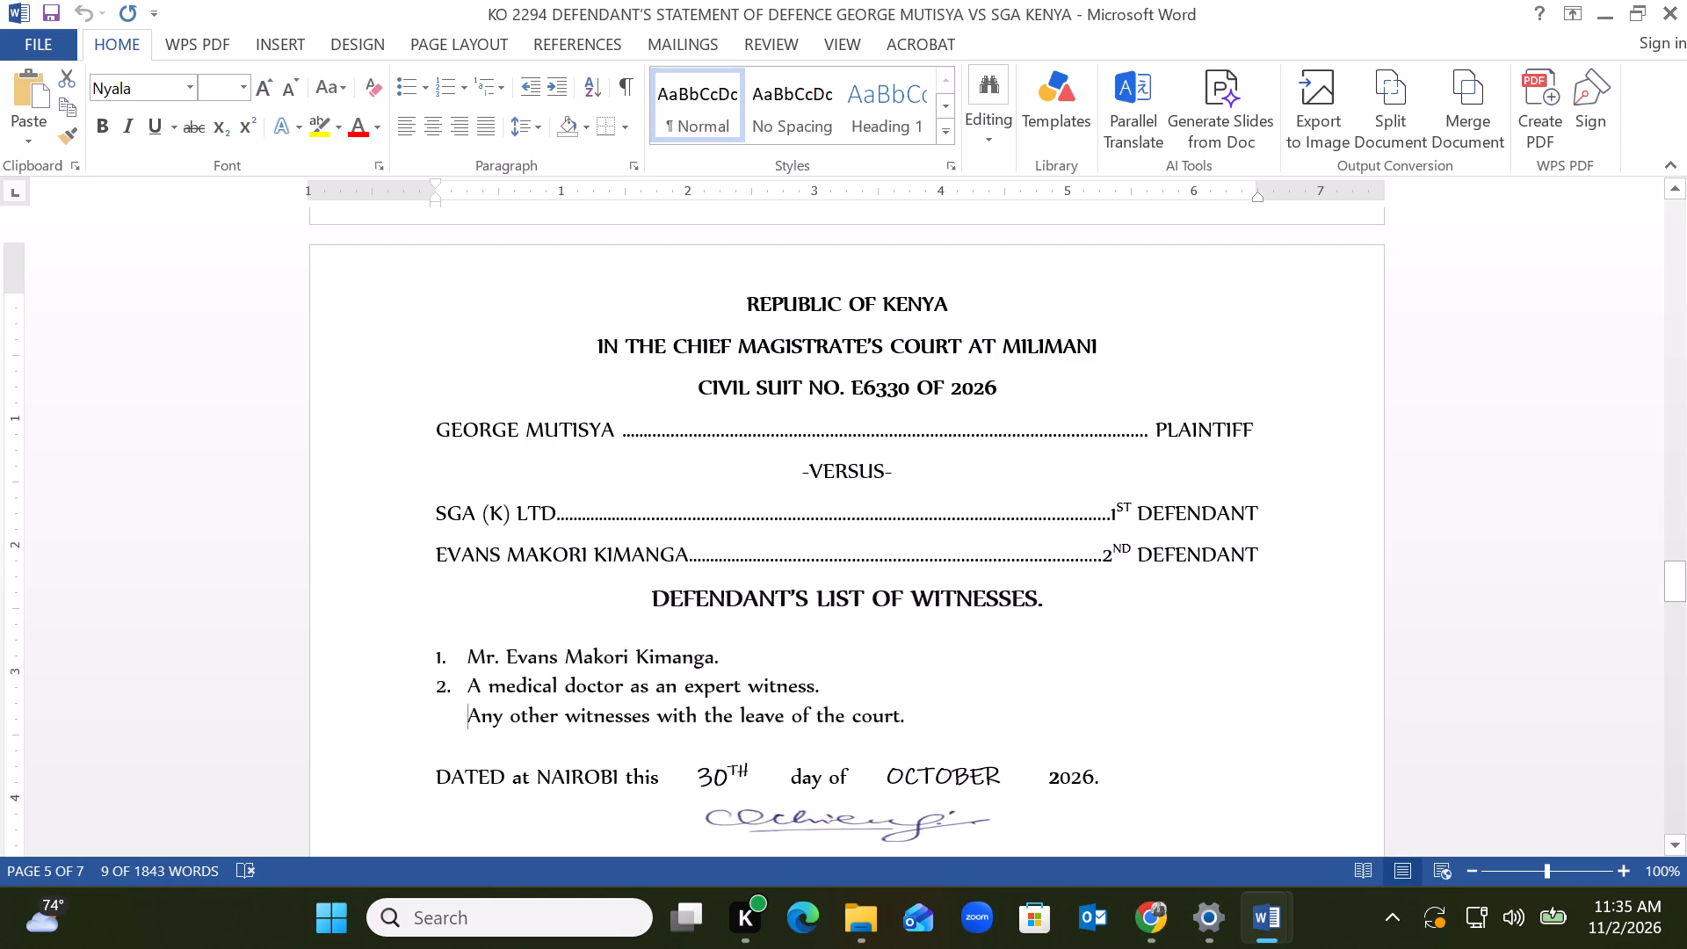
drag(520, 718, 963, 714)
key(ctrl+c)
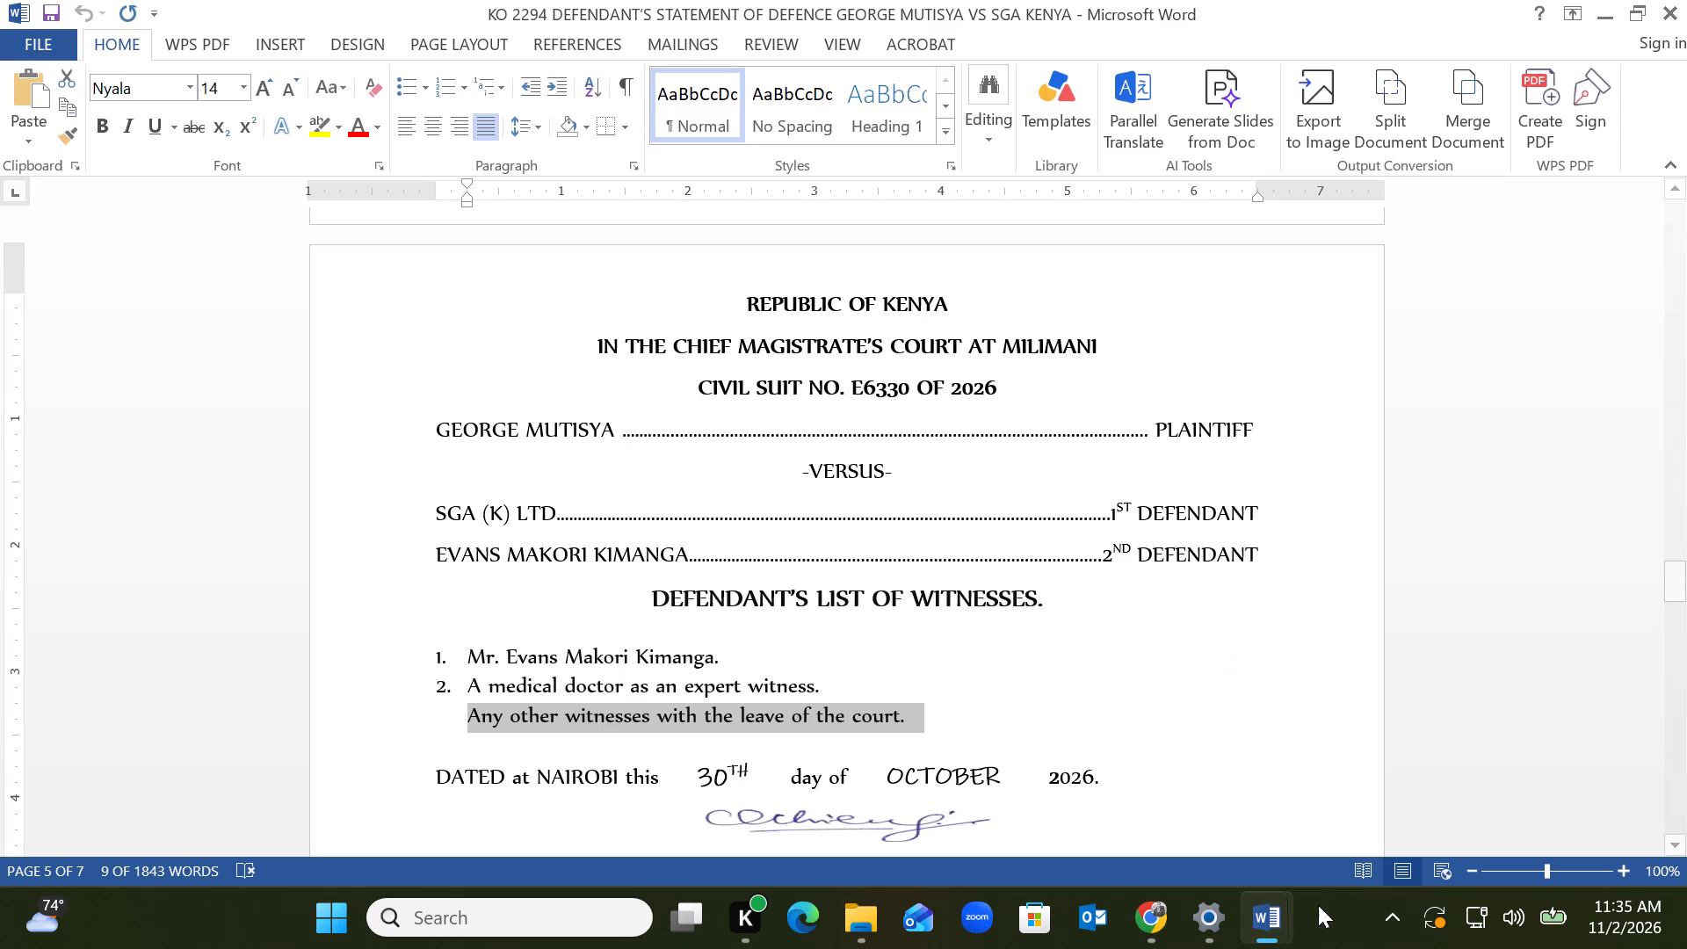
click(1501, 809)
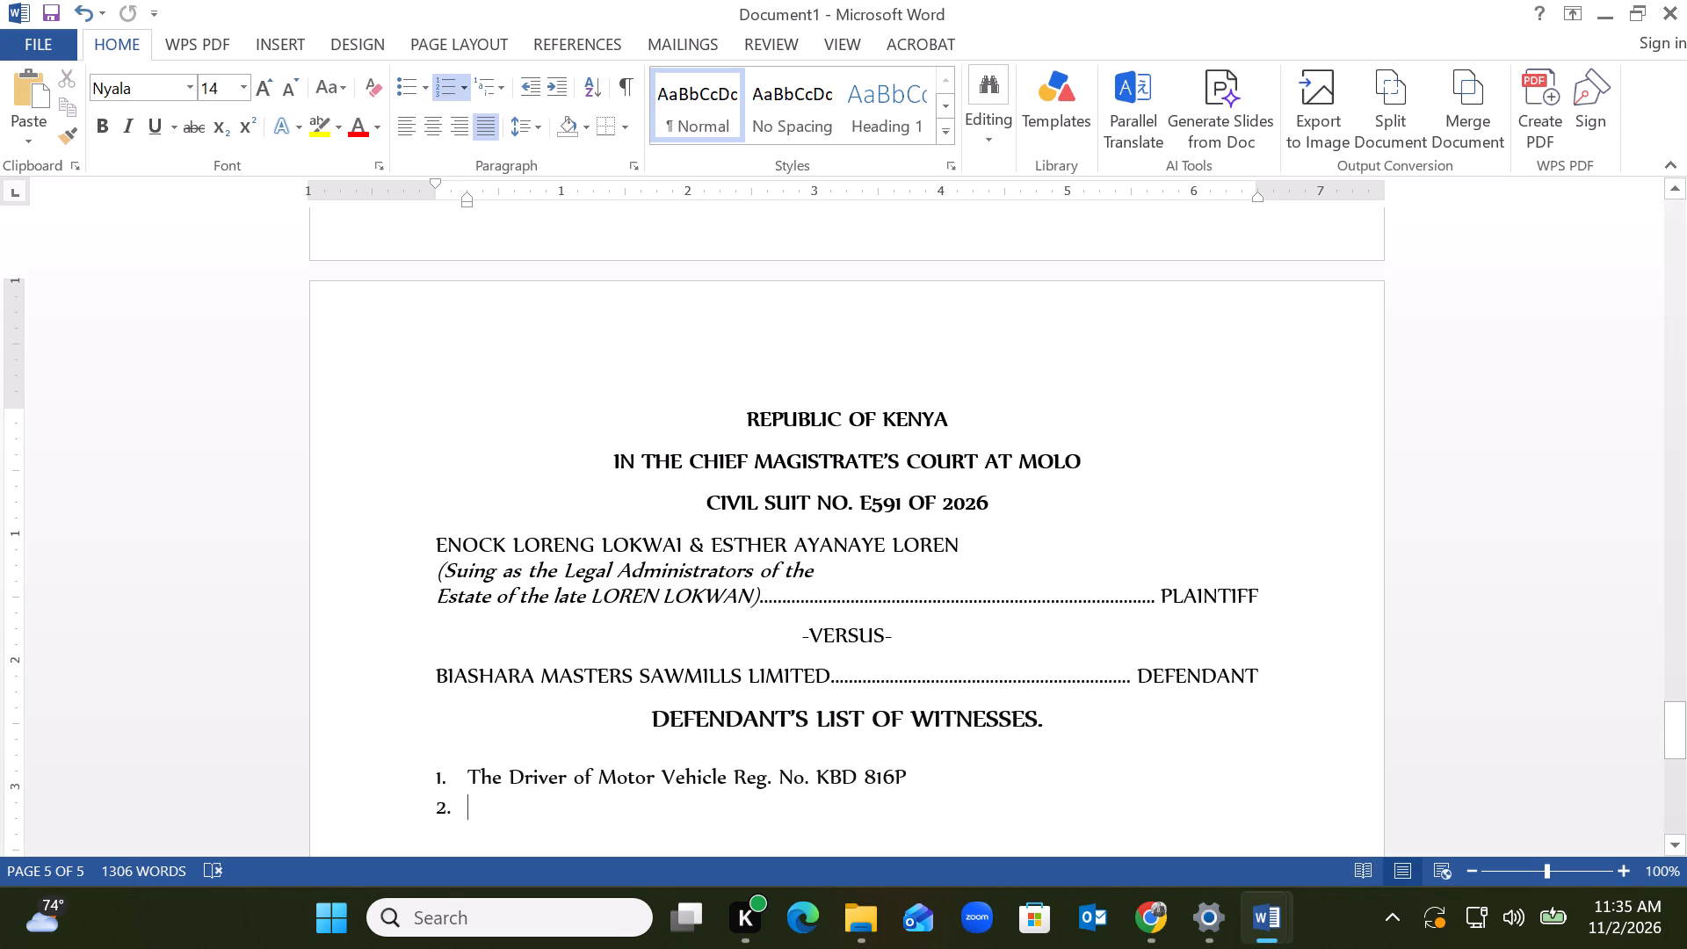
key(ctrl+v)
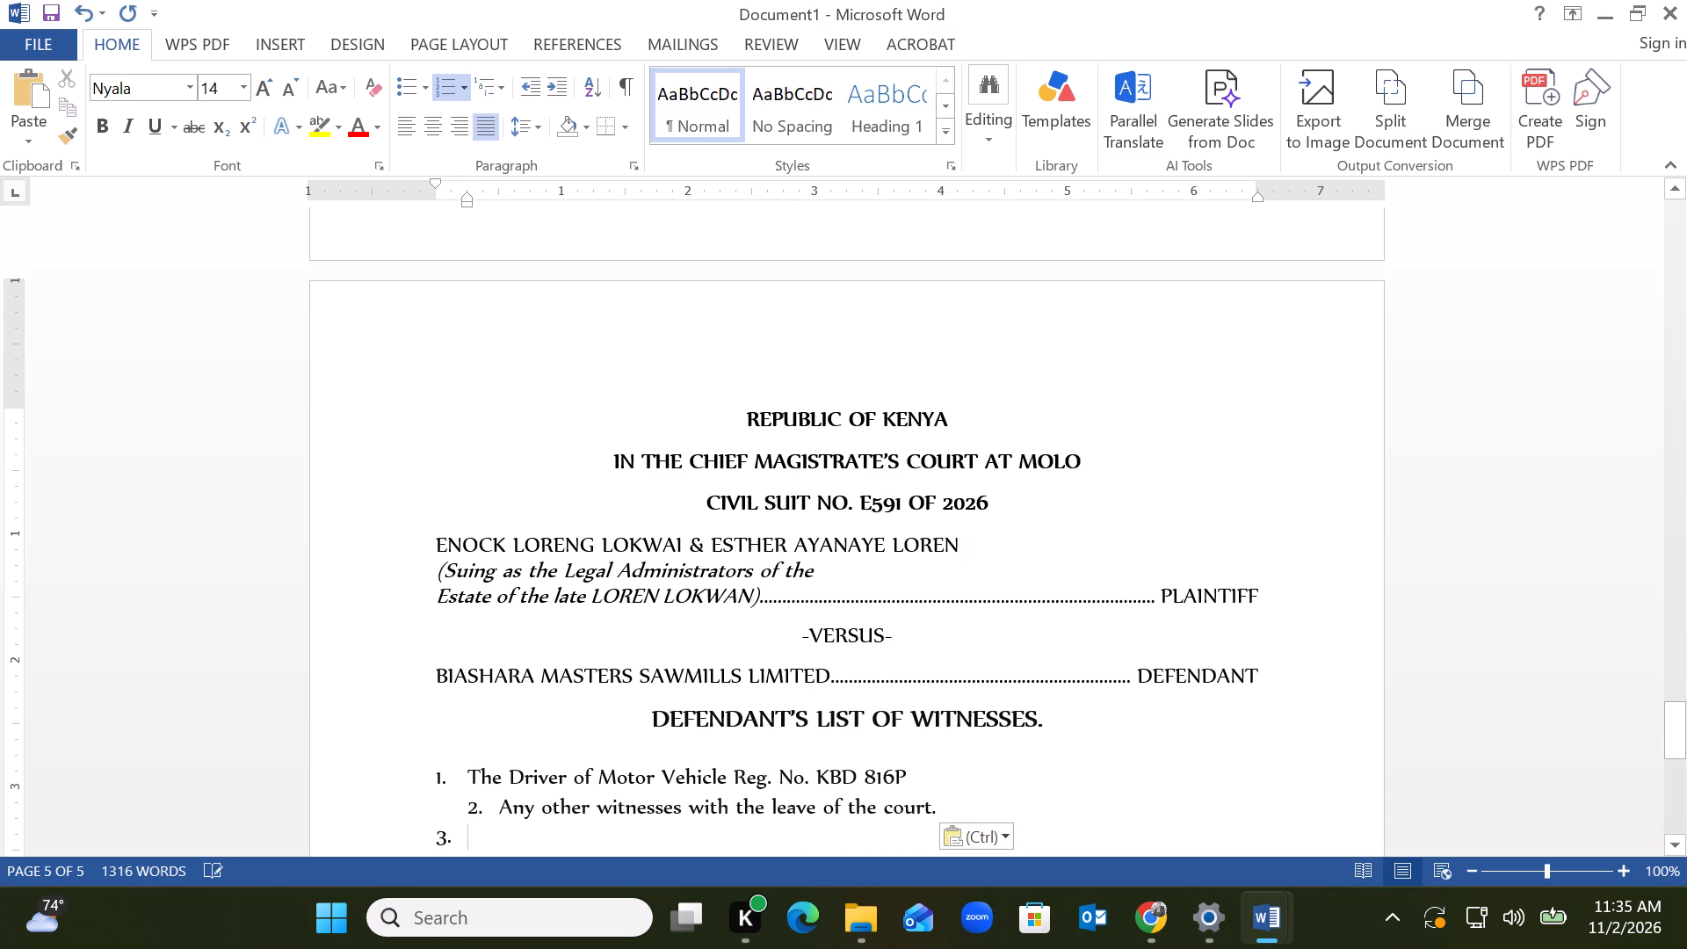
key(BackSpace)
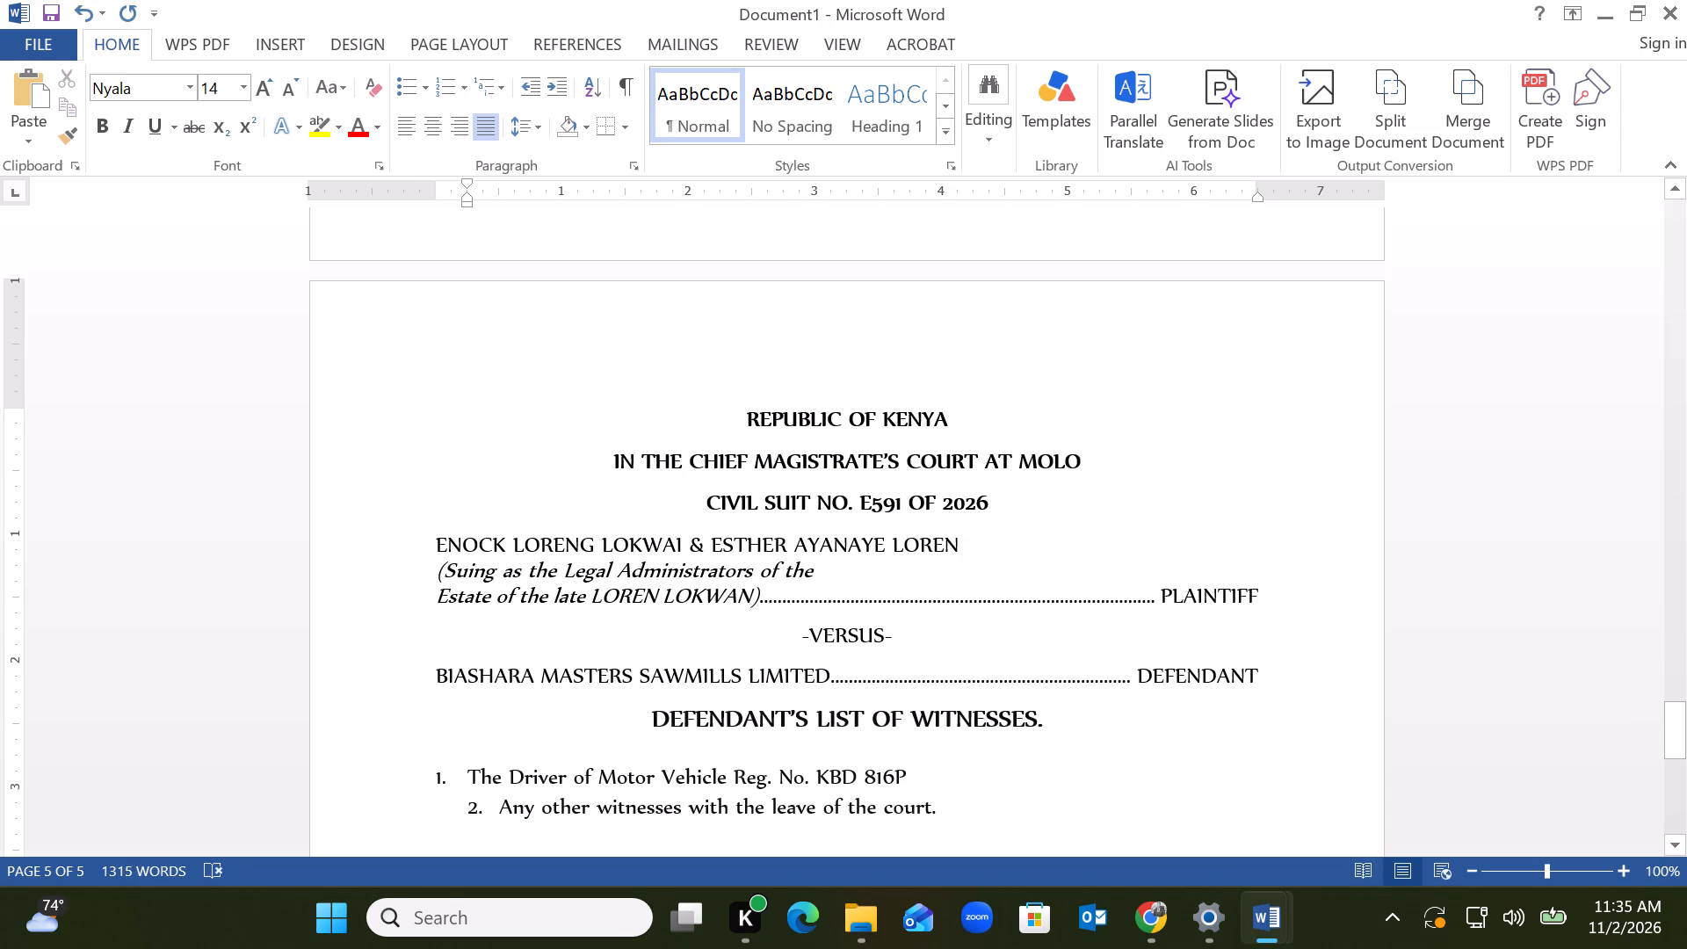
Remove the numbering from the "Any other witnesses" line and align it under the driver entry's text.
click(495, 808)
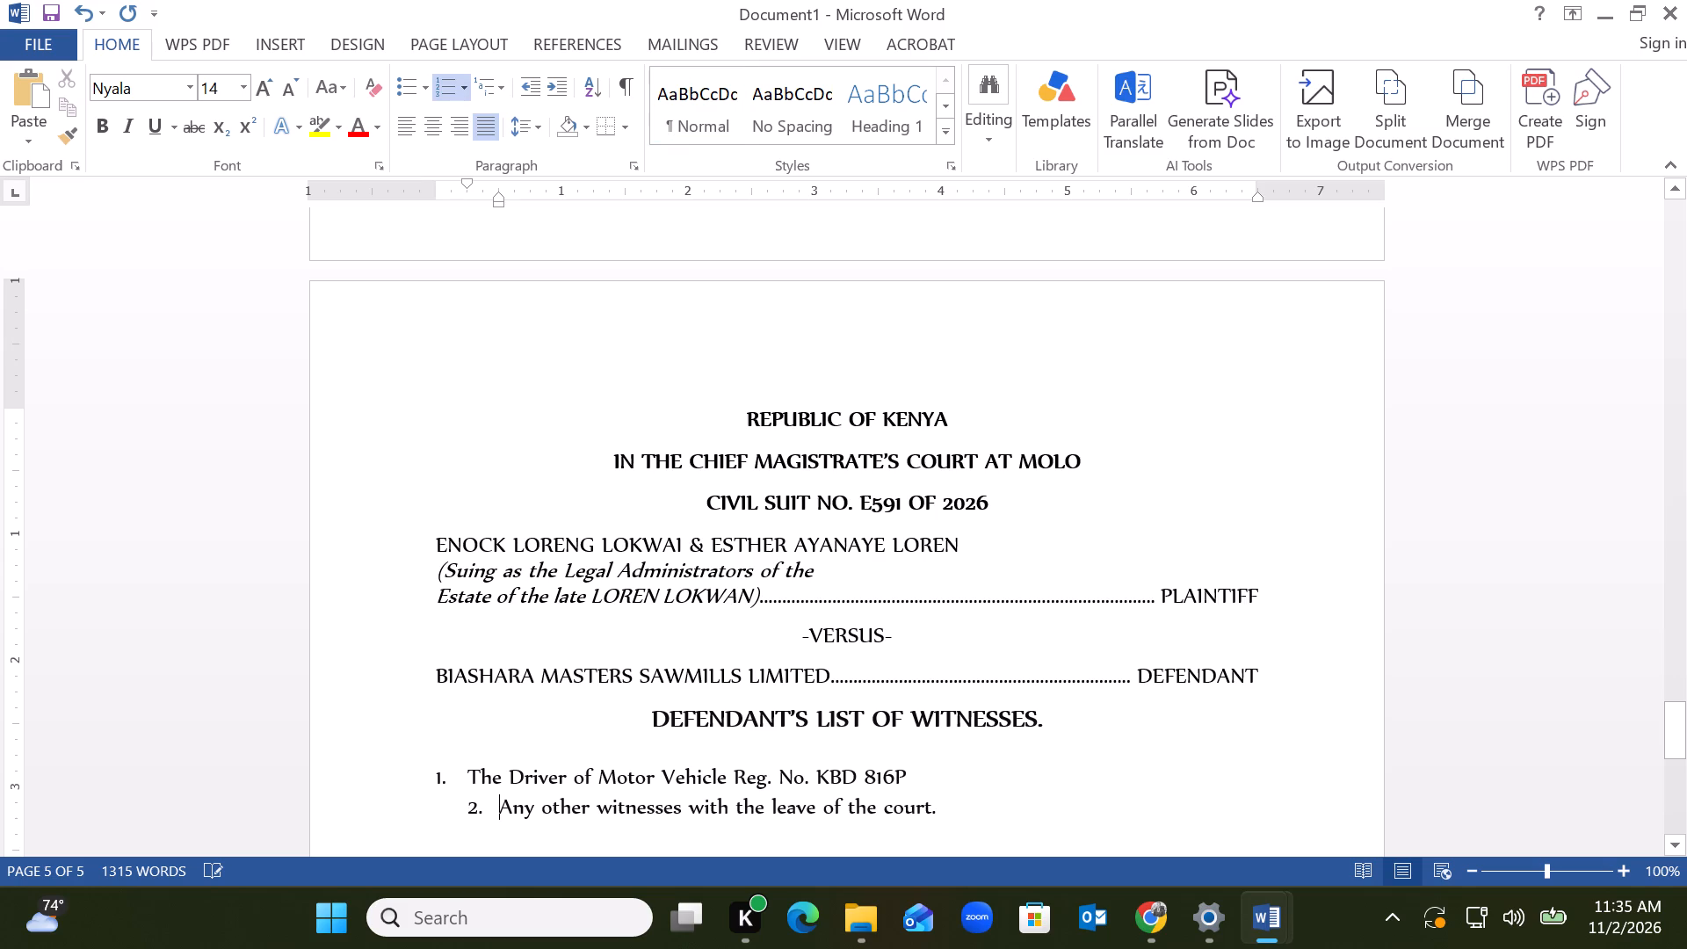
key(BackSpace)
key(BackSpace)
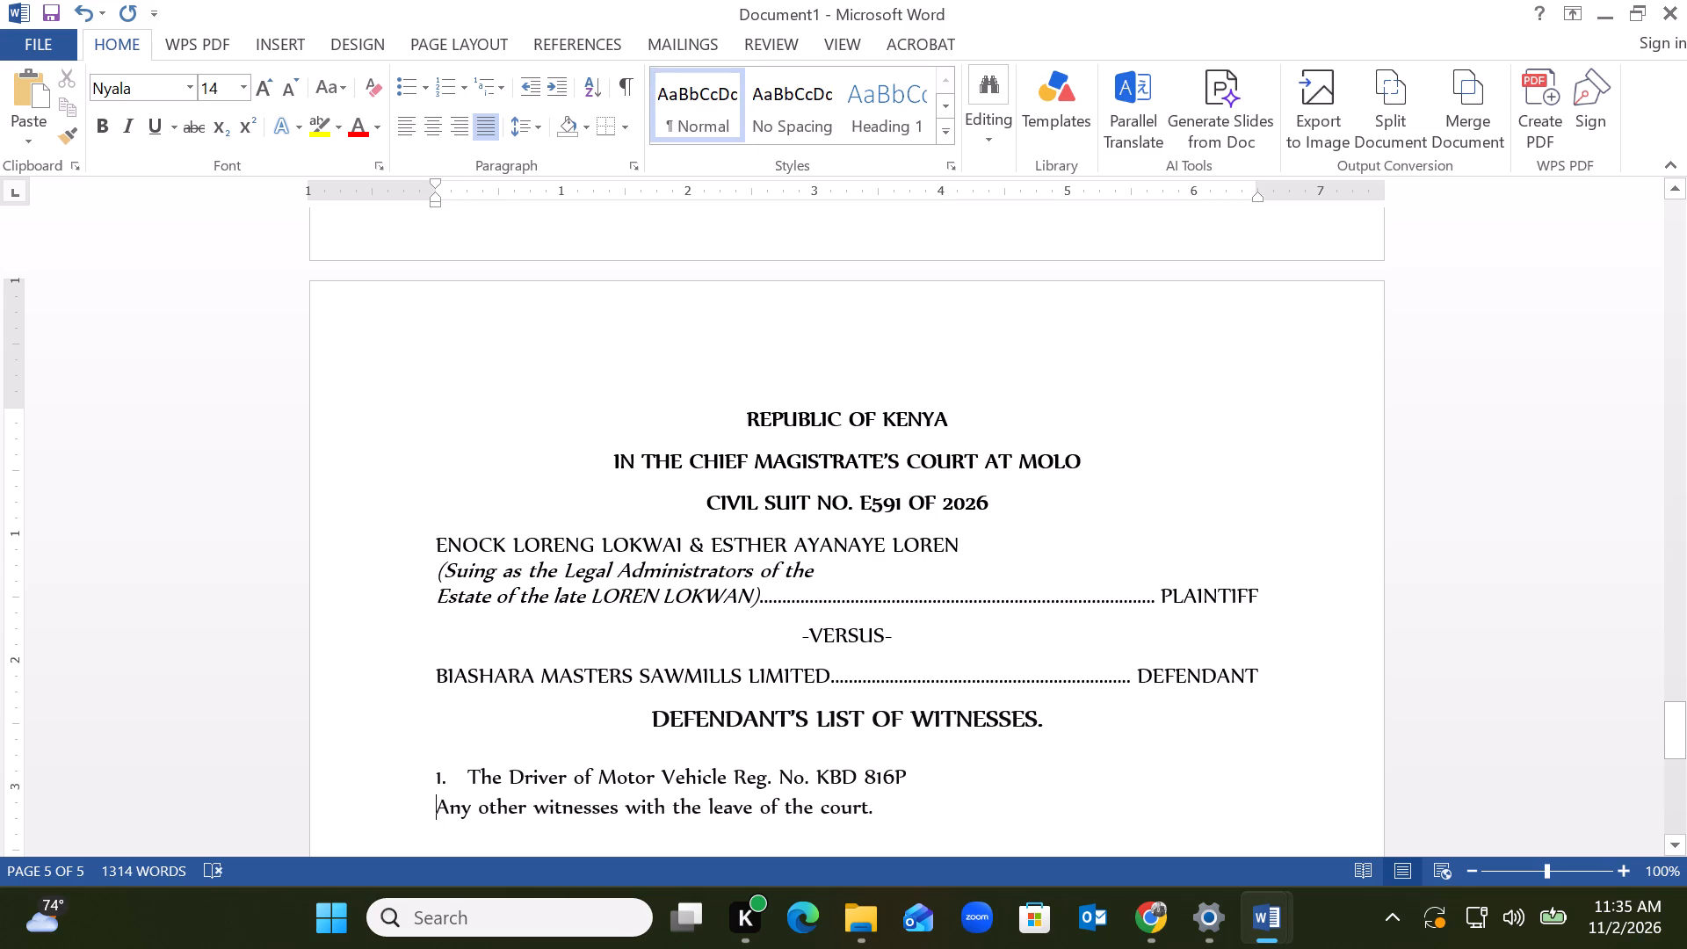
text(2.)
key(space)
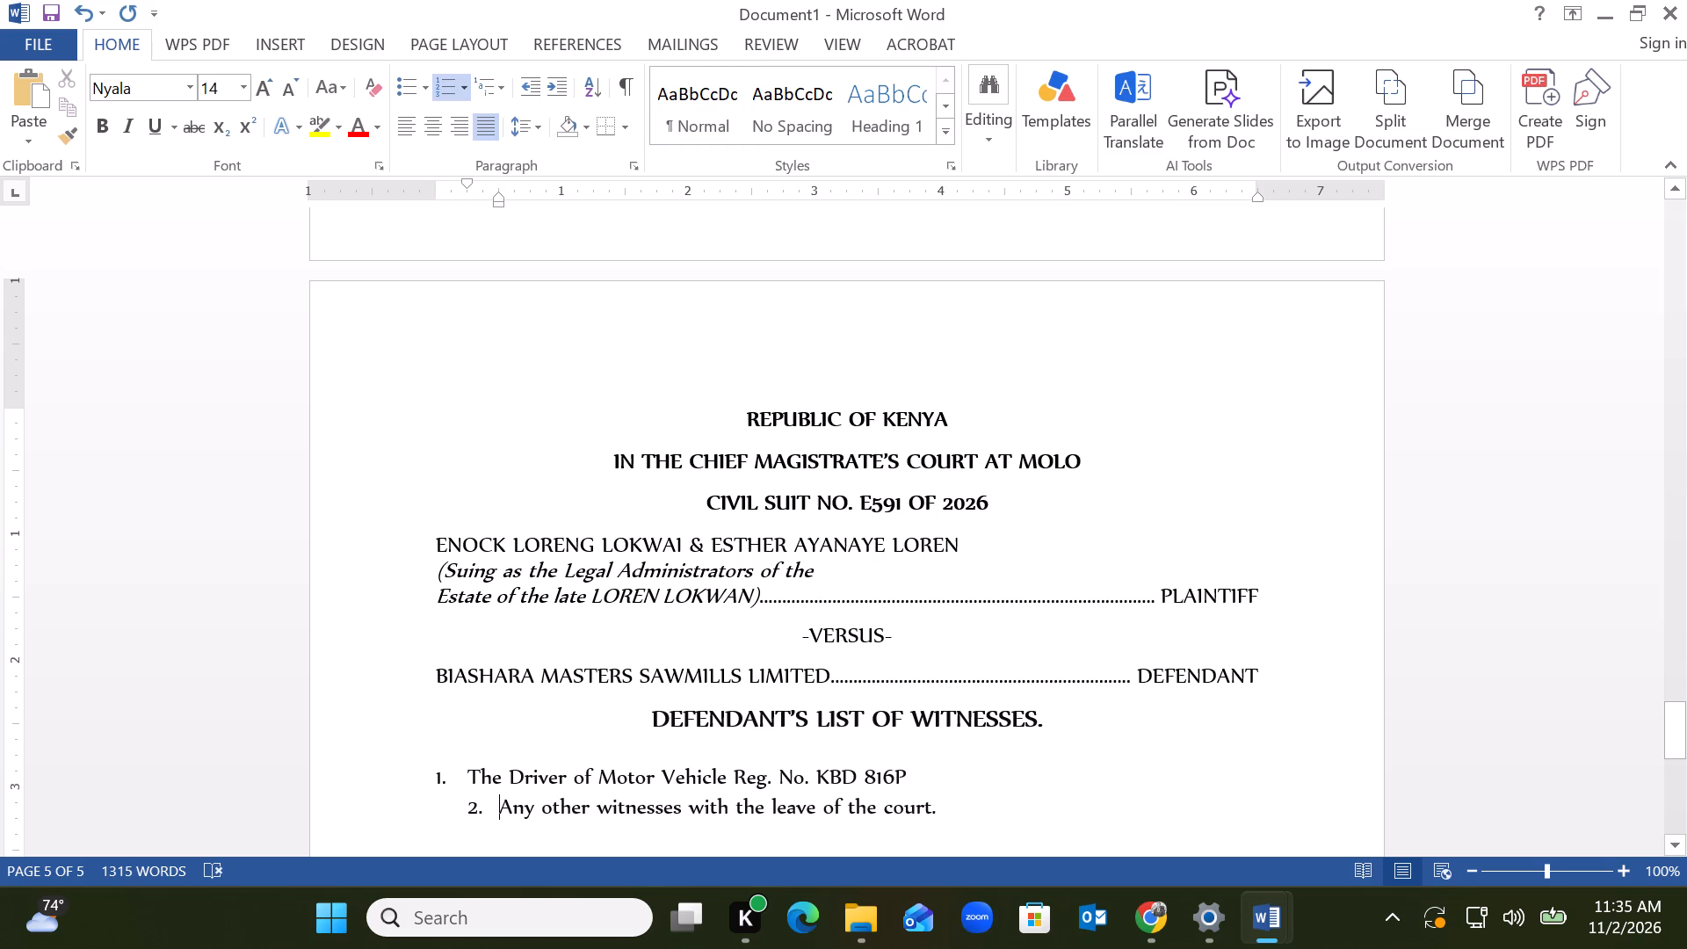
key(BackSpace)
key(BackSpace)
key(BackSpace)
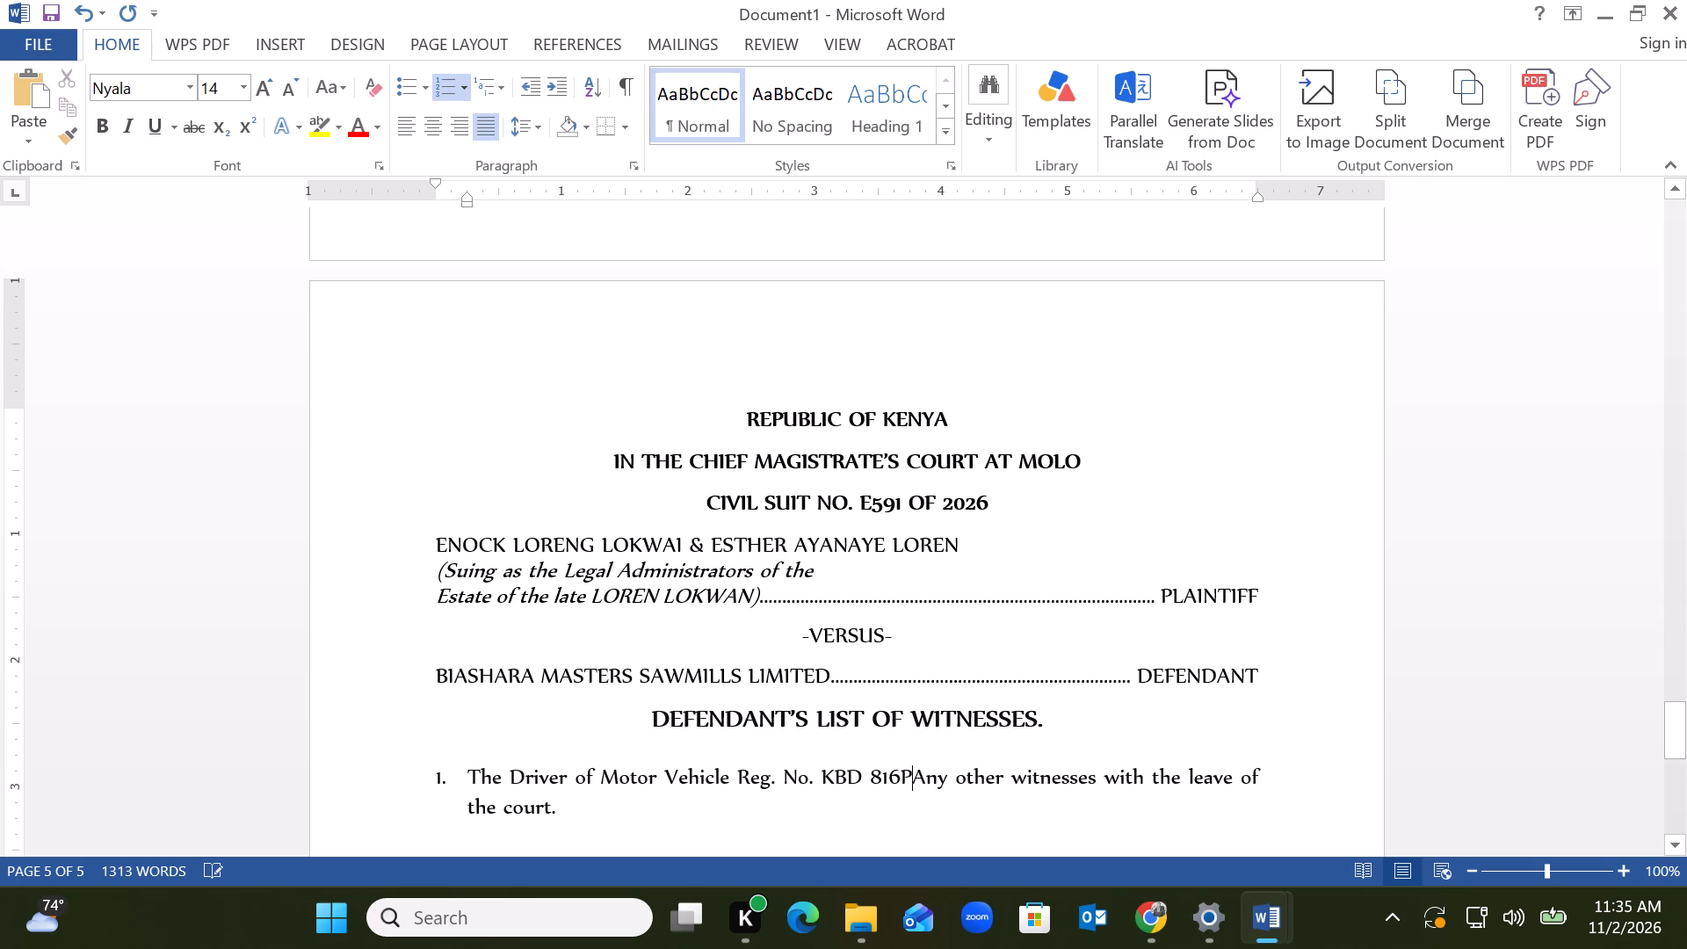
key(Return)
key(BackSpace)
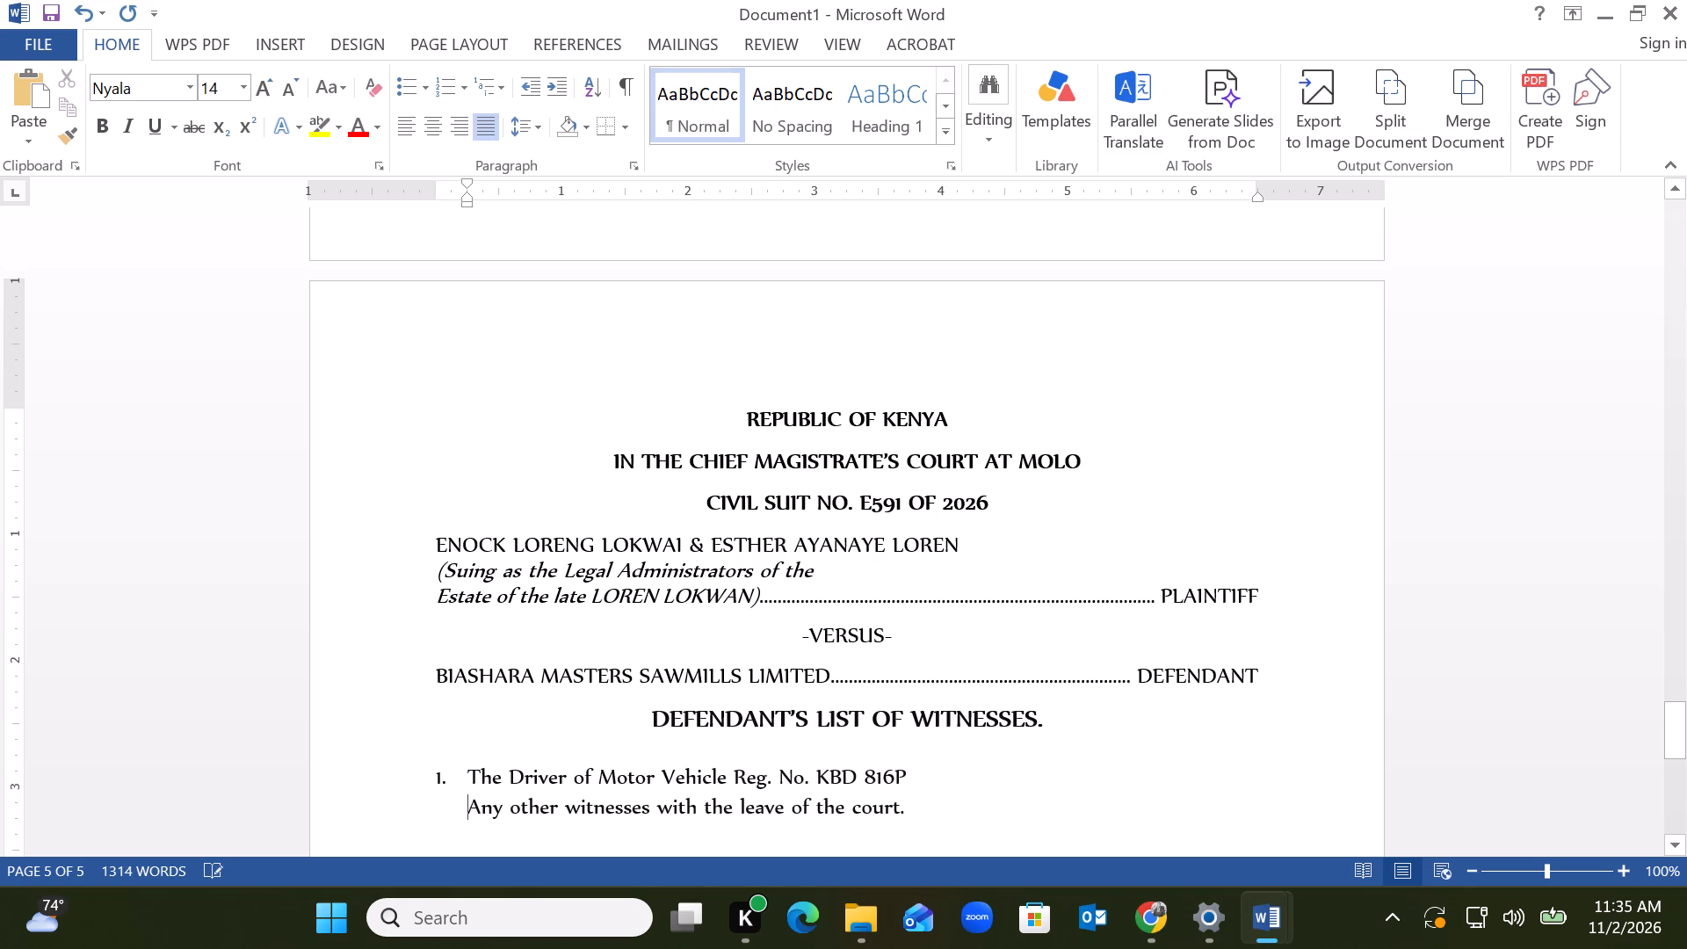
Copy the closing block of the defence, from the DATED at NAIROBI line through the served firm's Tel line.
scroll(612, 569, up, 16)
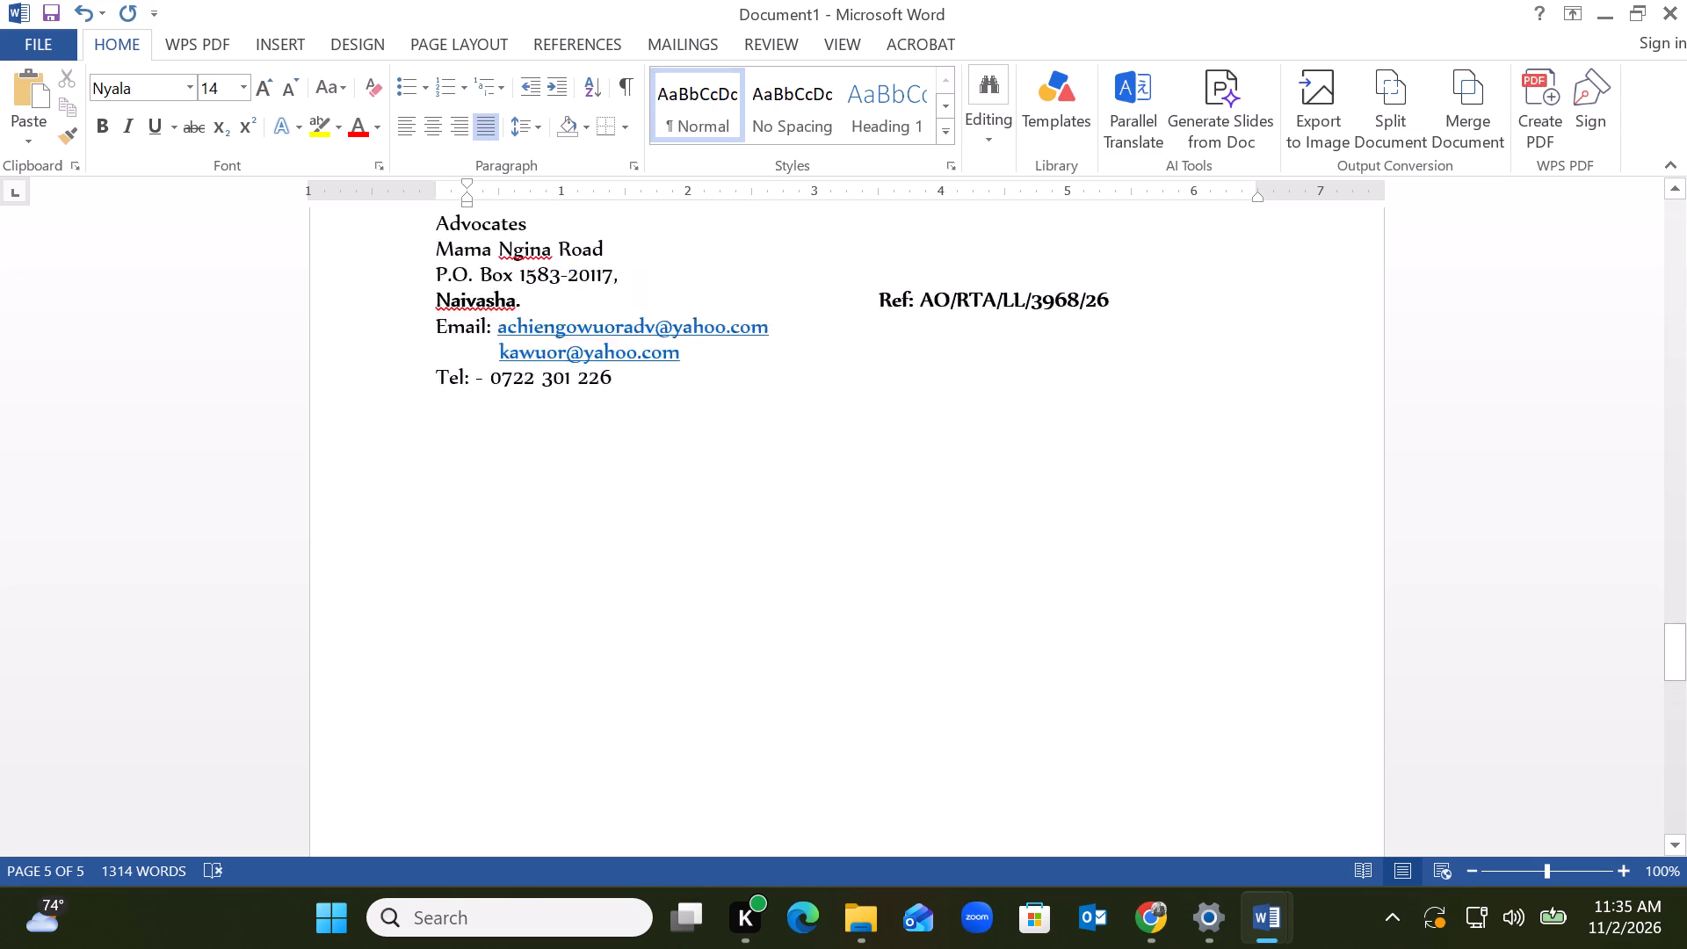
scroll(625, 561, up, 15)
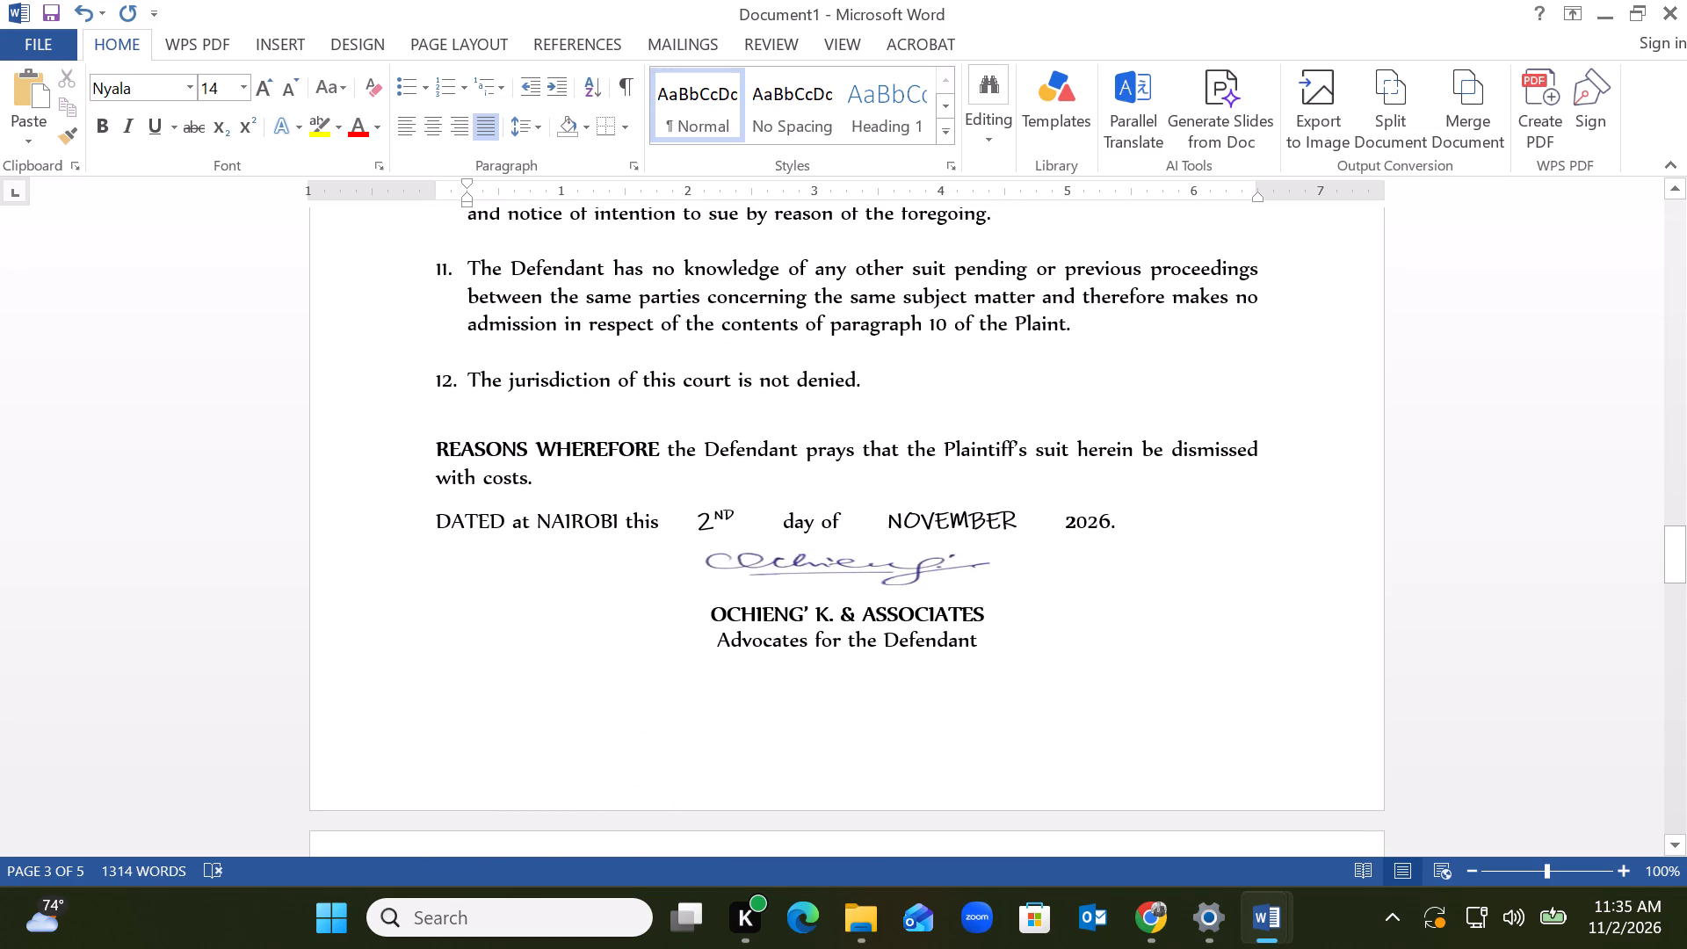
drag(432, 523, 612, 739)
scroll(608, 724, down, 14)
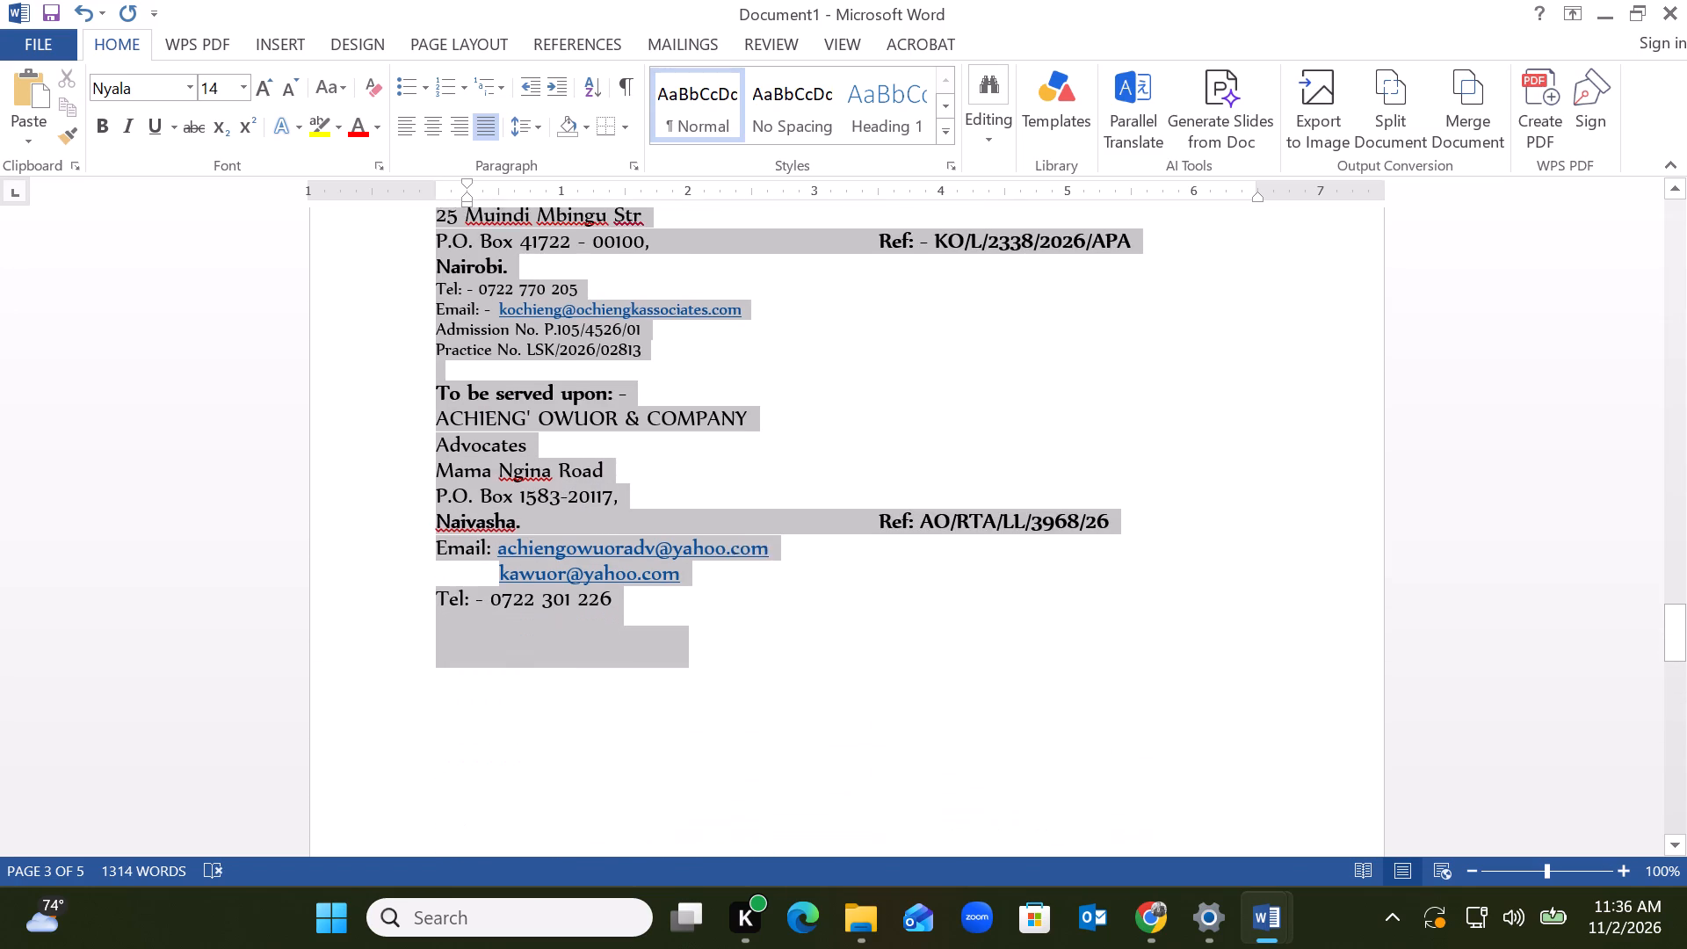
drag(612, 739, 659, 590)
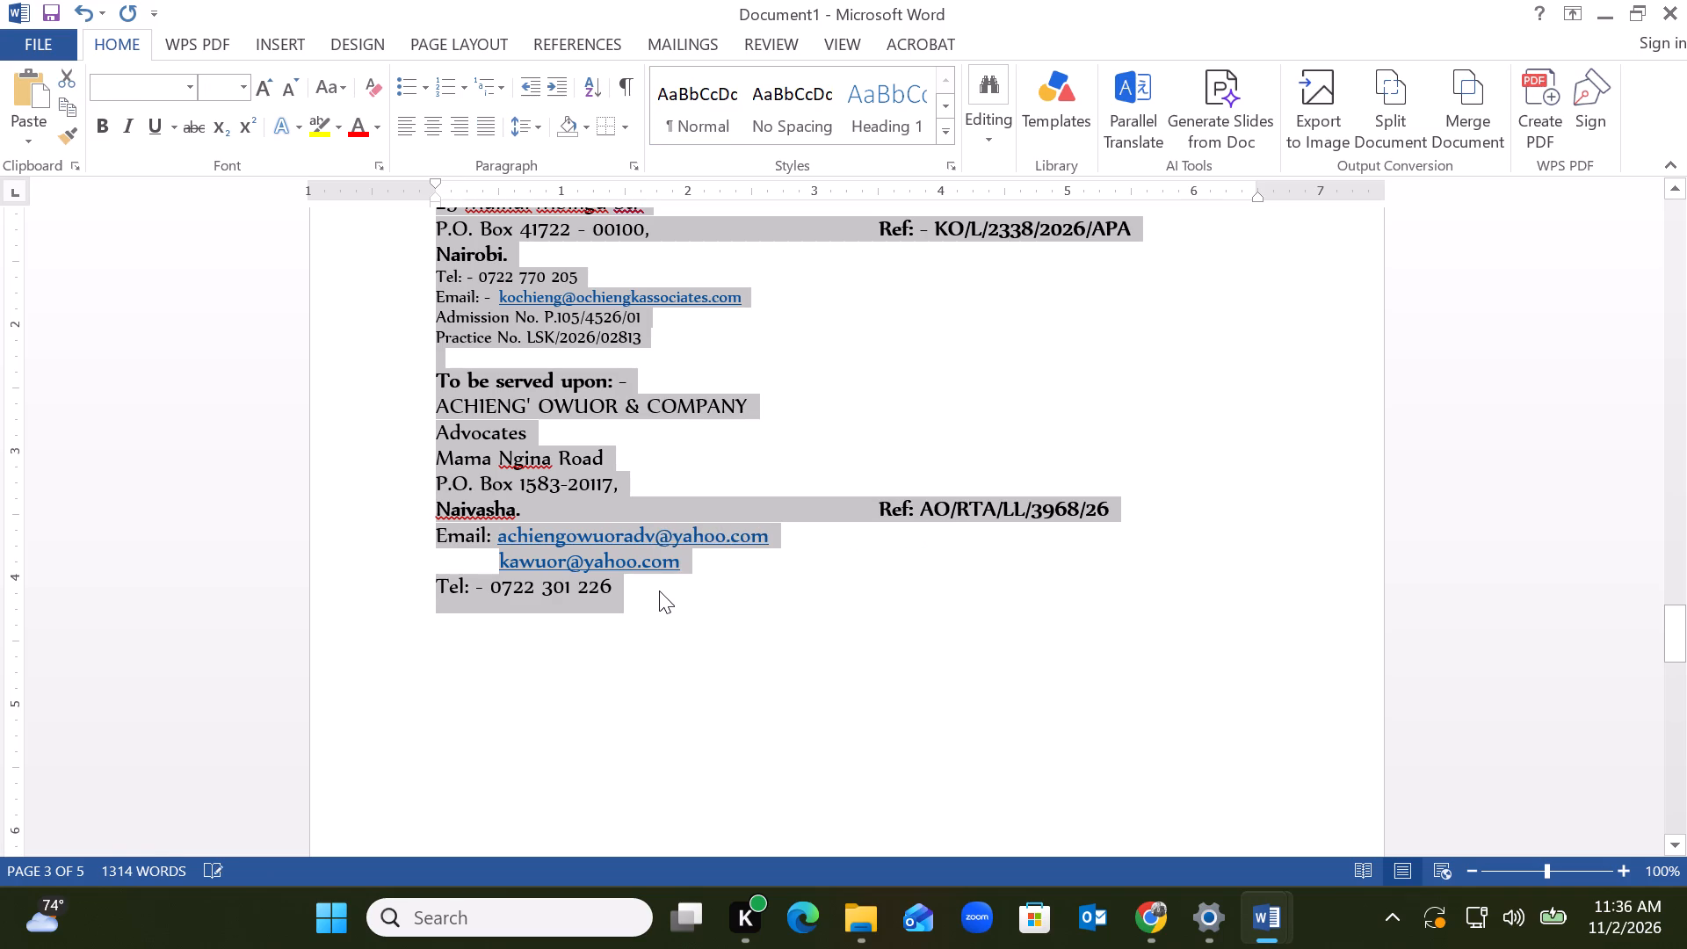
key(ctrl+c)
Paste the closing block below the witness list, leaving a blank line after "Any other witnesses with the leave of the court.".
scroll(730, 605, down, 20)
scroll(730, 605, down, 3)
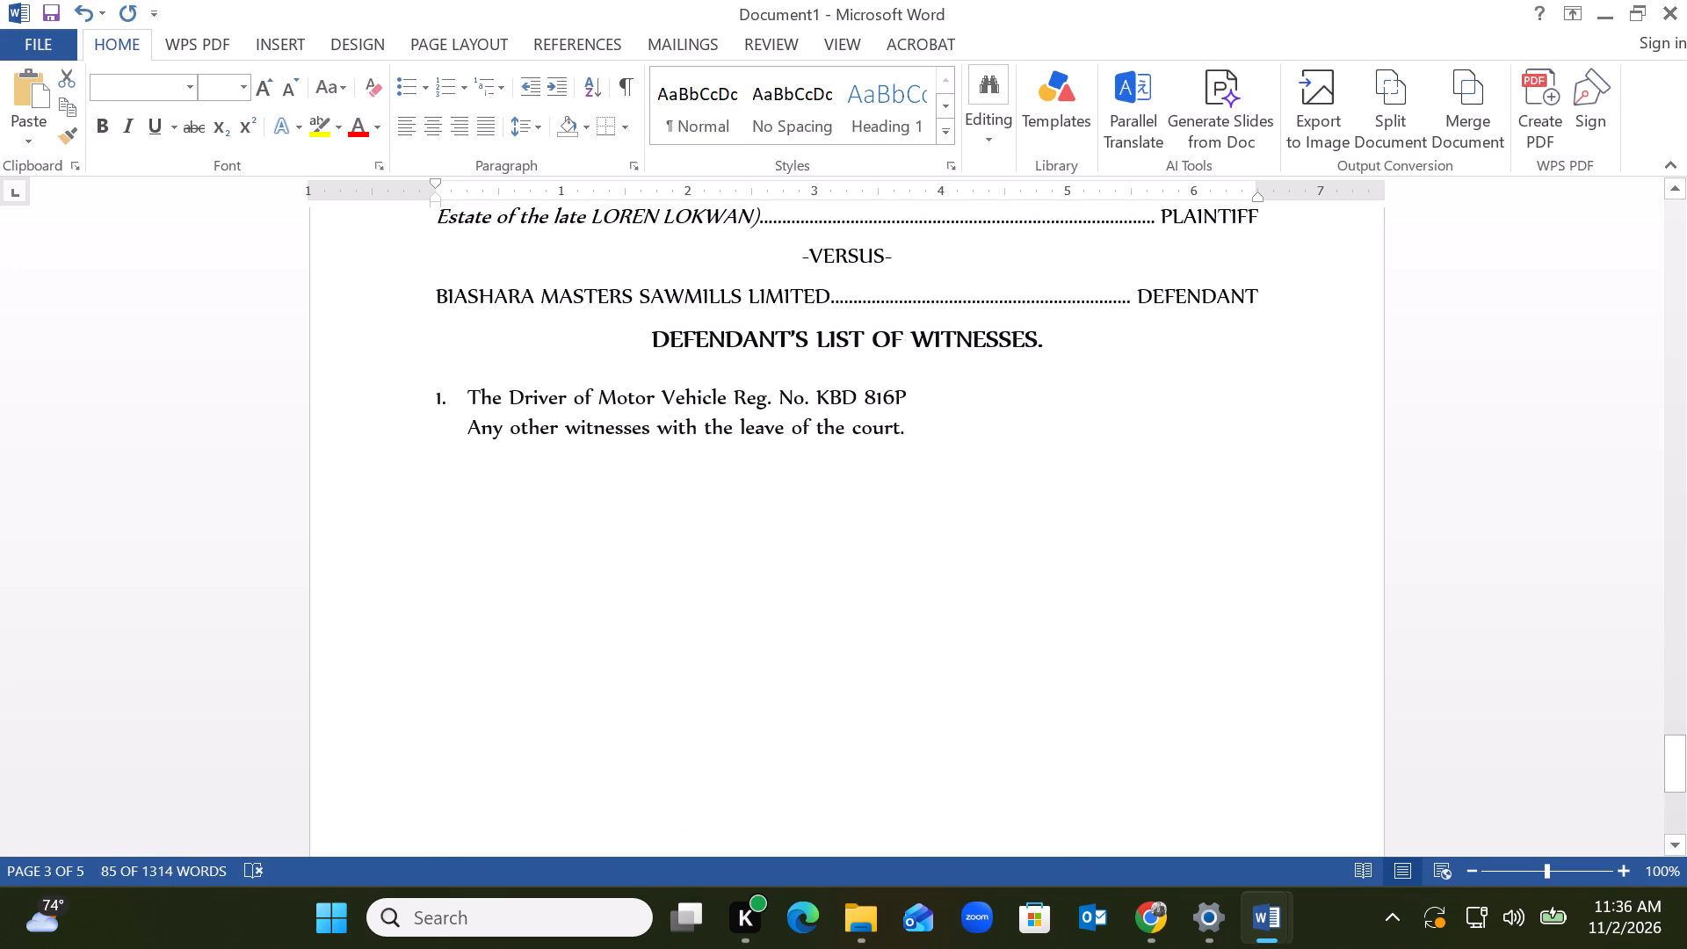
click(946, 433)
key(Return)
key(Return)
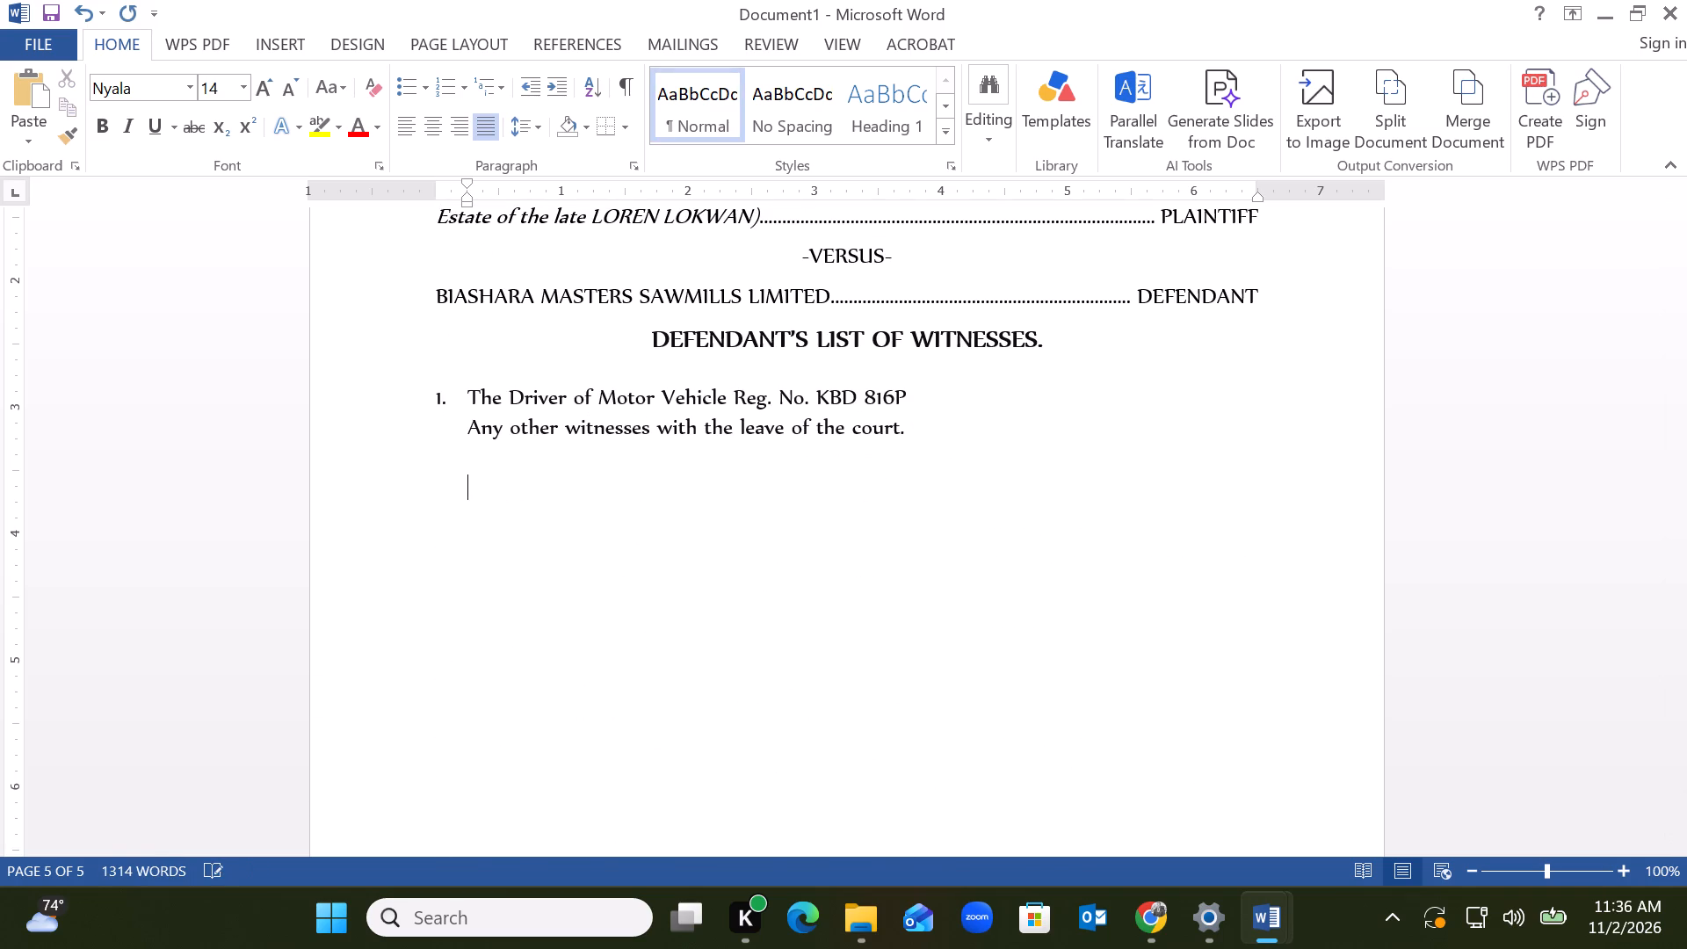
key(ctrl+v)
Reduce the top margin on the DEFENDANT'S LIST OF WITNESSES page so the whole closing block fits on that page.
scroll(811, 539, up, 4)
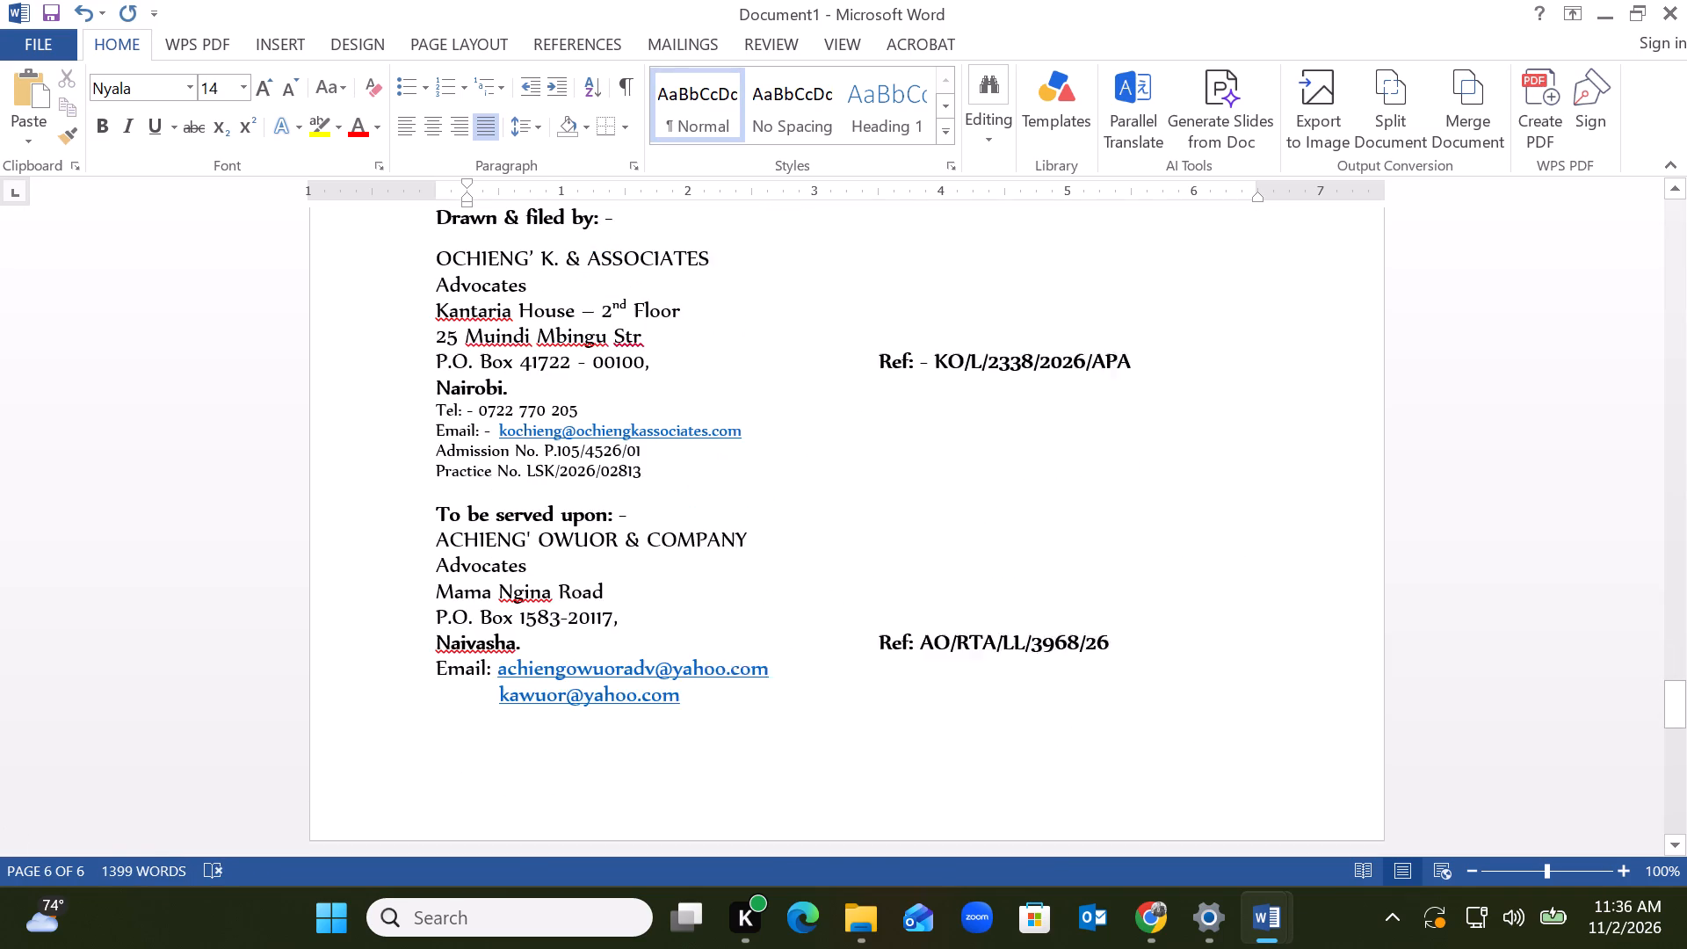
scroll(808, 535, up, 6)
scroll(790, 544, down, 4)
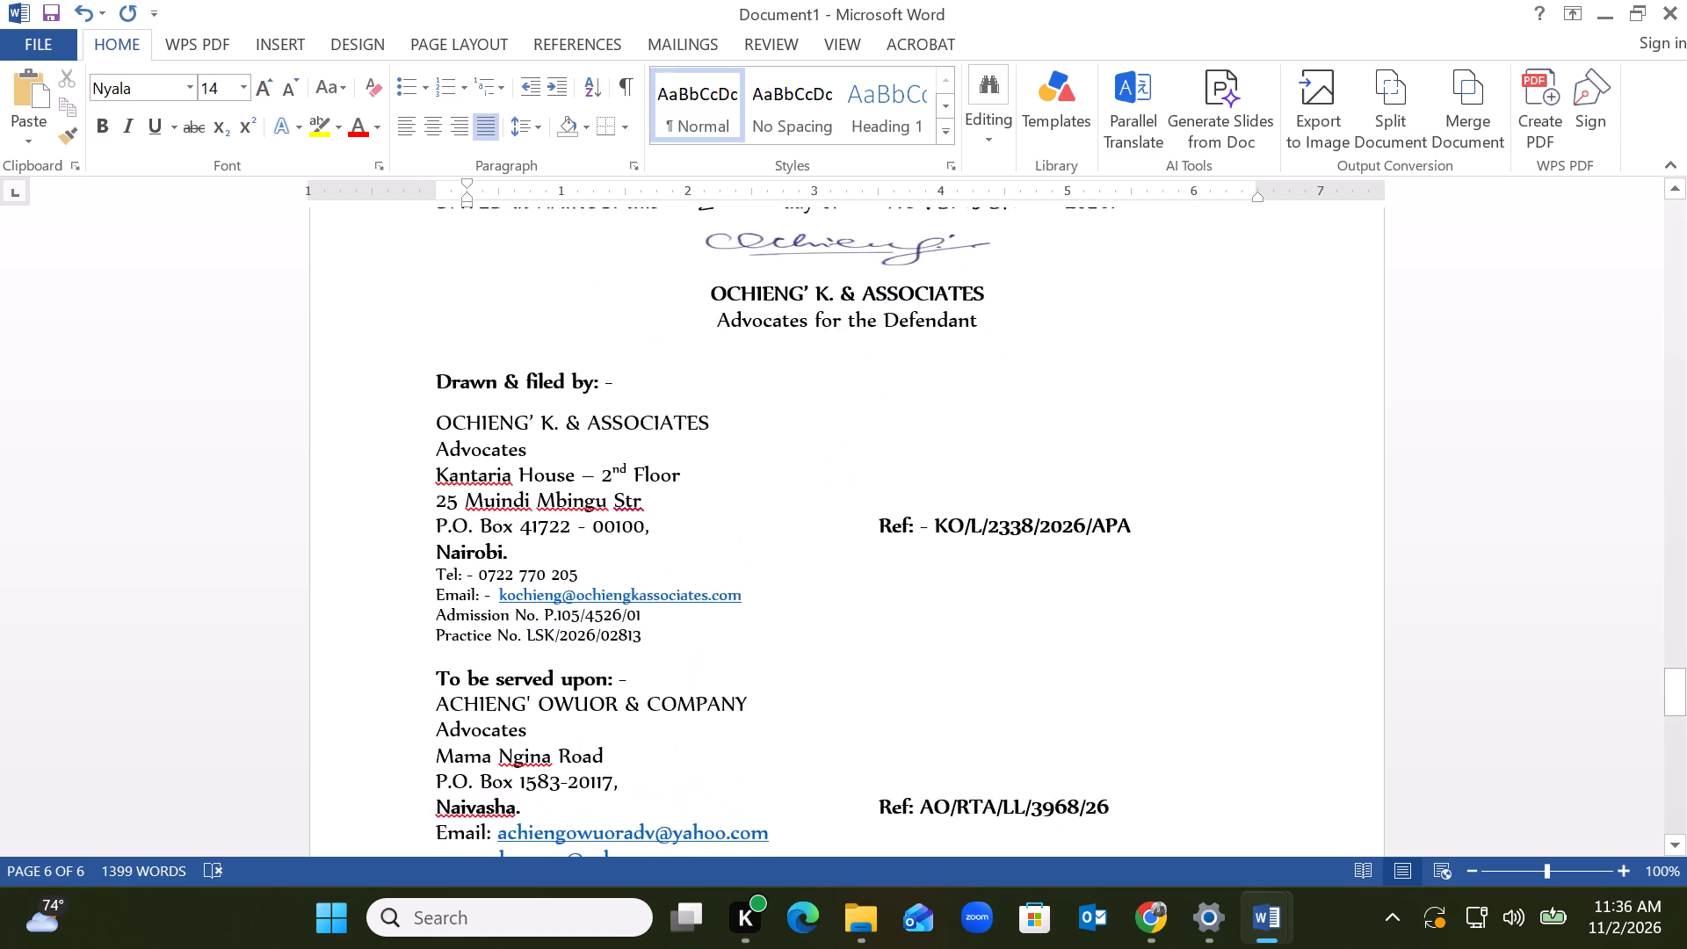
scroll(786, 540, down, 3)
scroll(786, 540, up, 6)
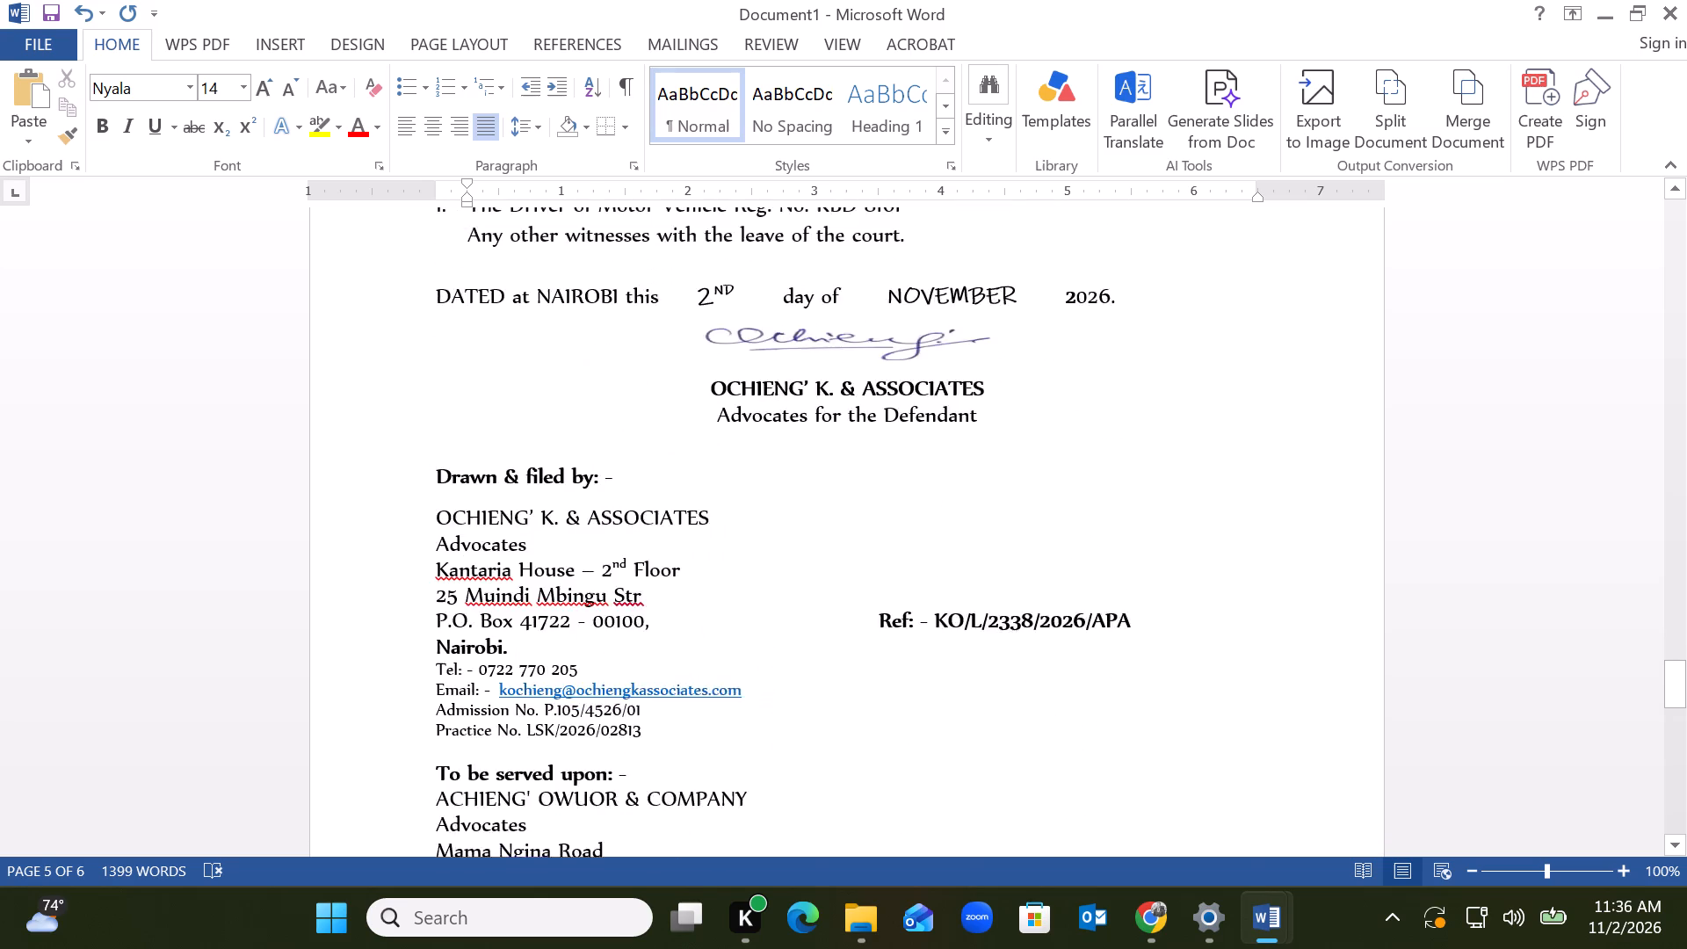
scroll(784, 538, up, 4)
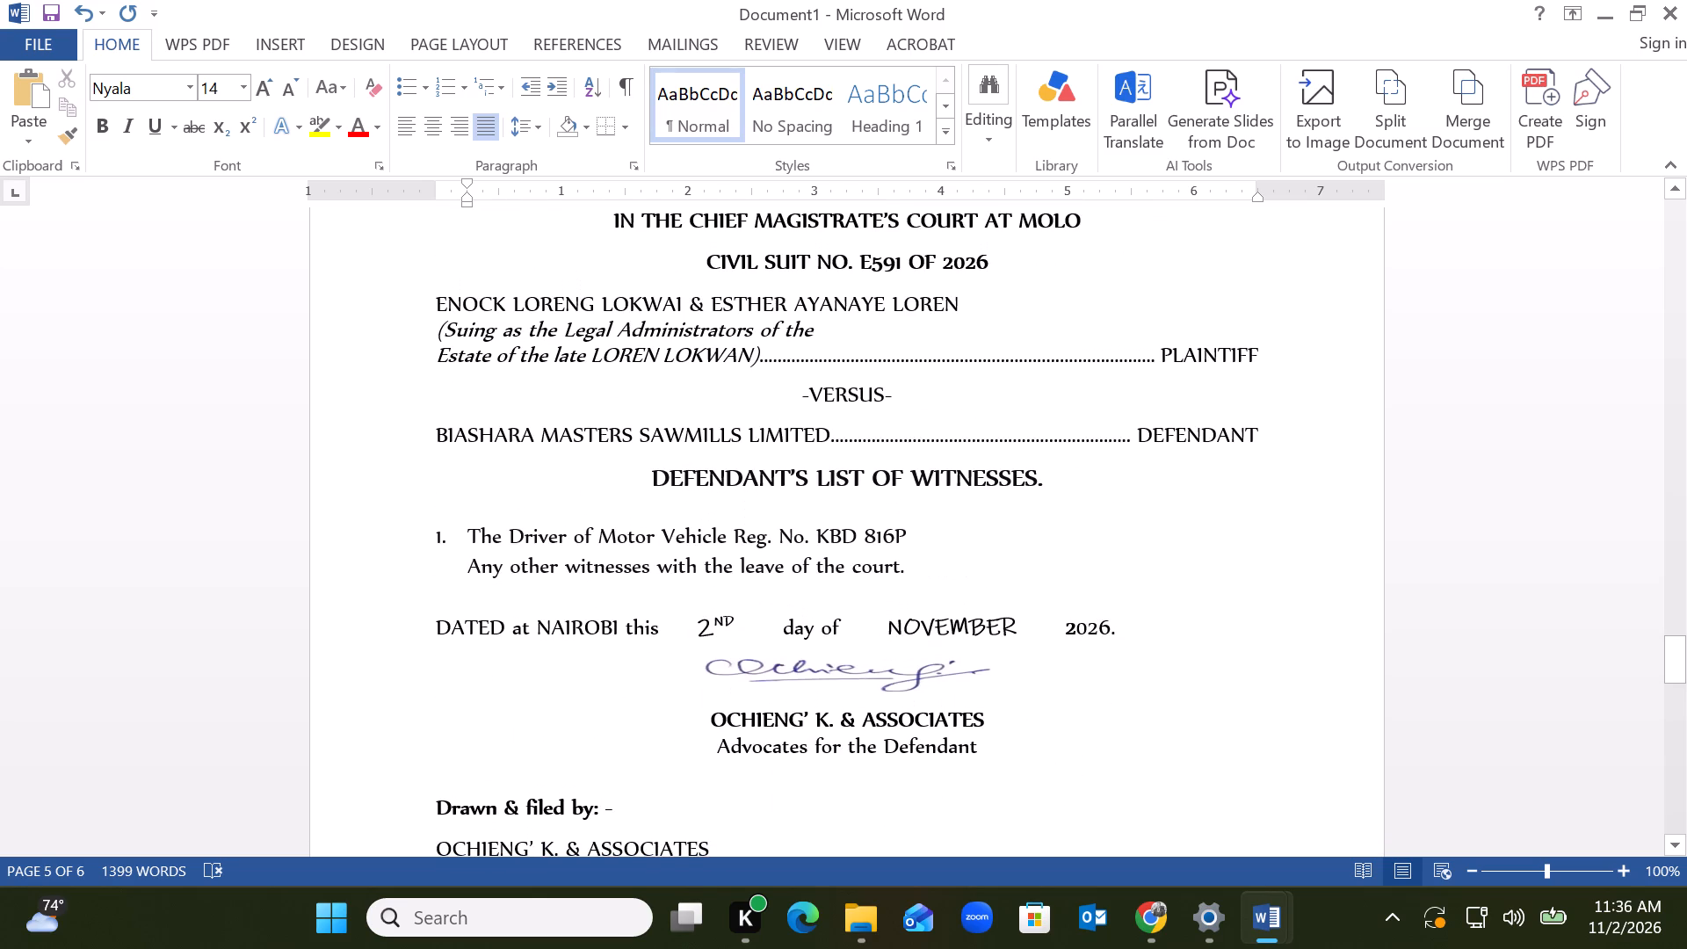
scroll(718, 532, up, 4)
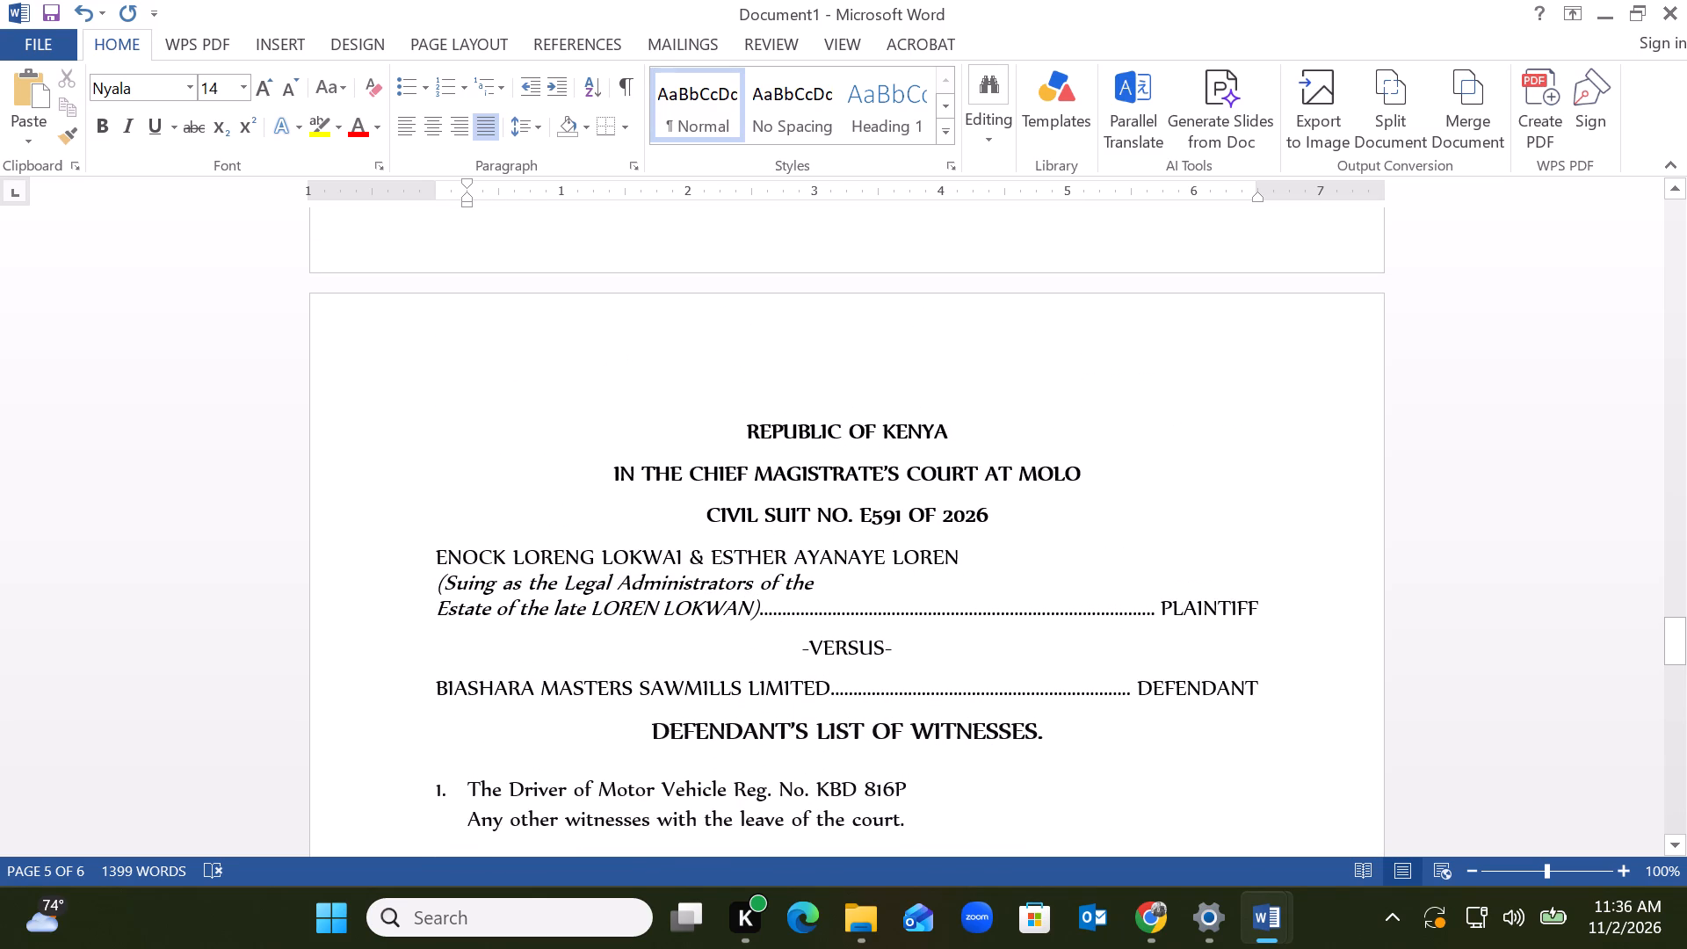
click(757, 395)
double_click(736, 369)
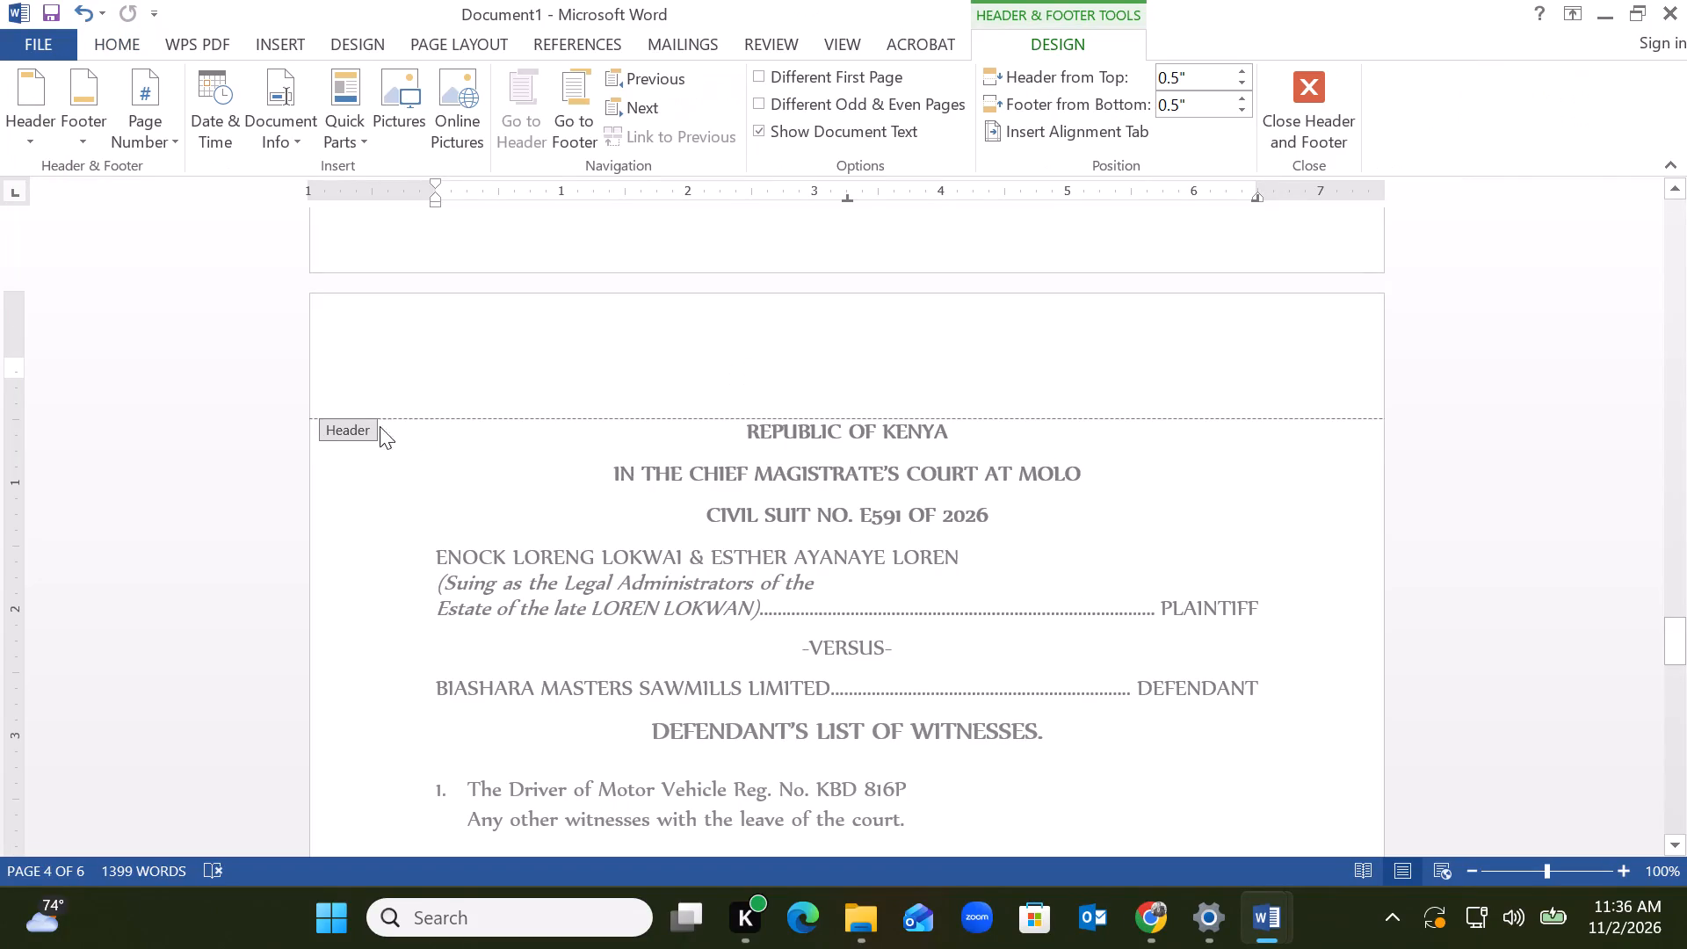
drag(14, 379, 18, 344)
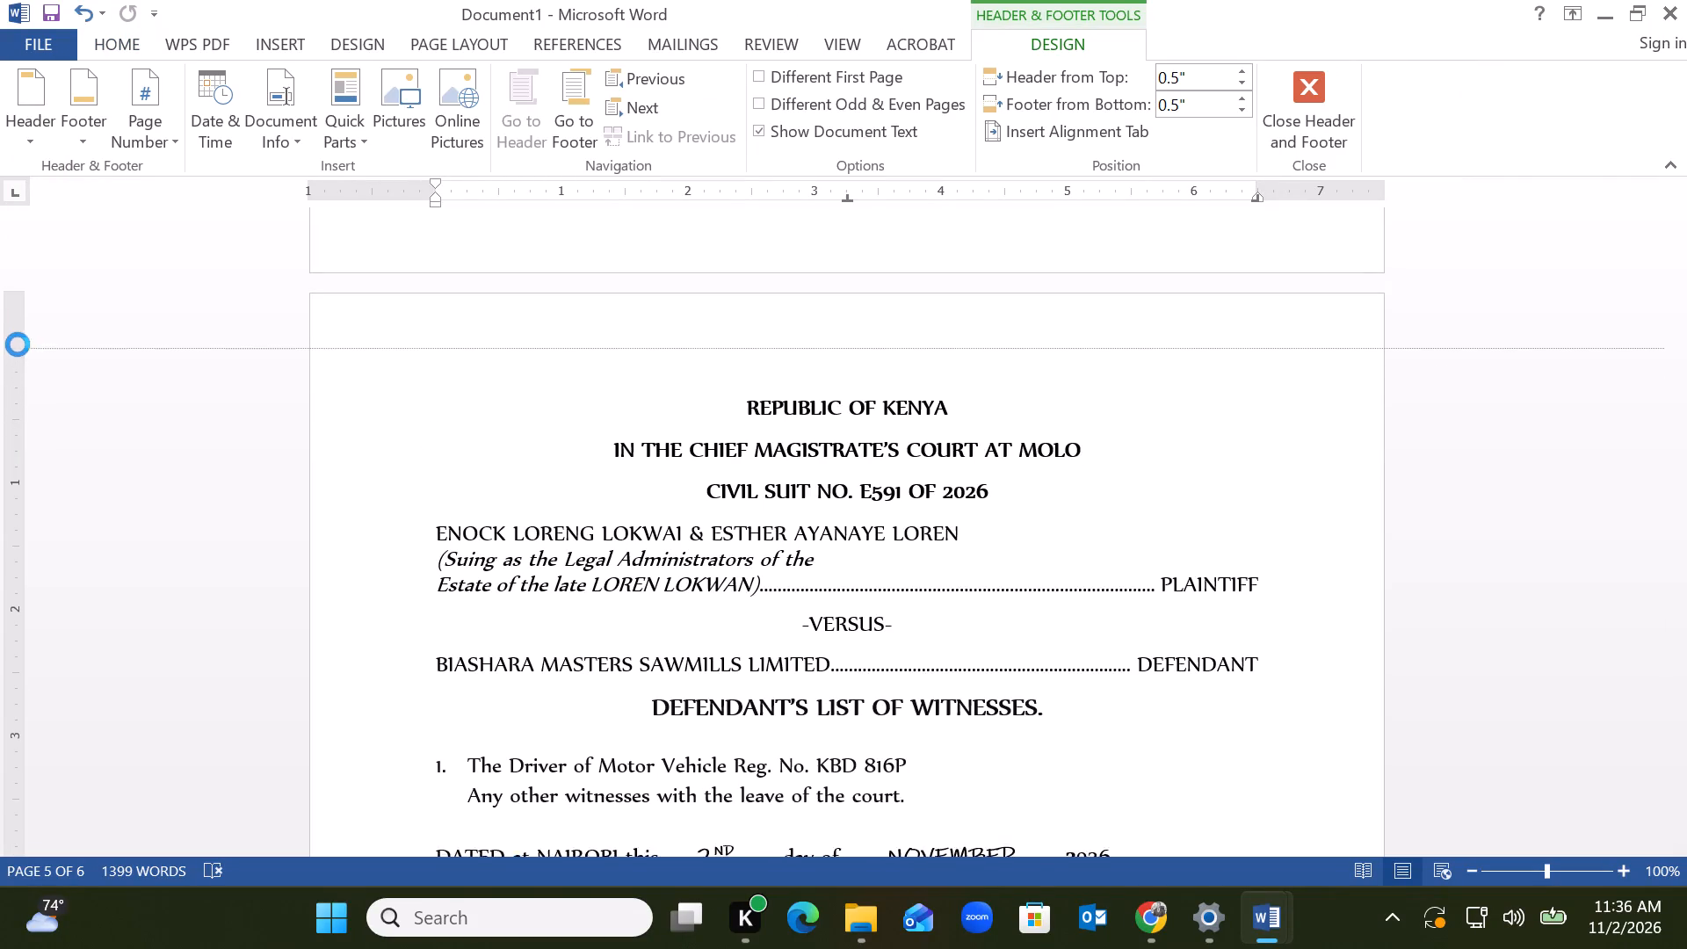
drag(18, 344, 20, 335)
scroll(711, 546, down, 17)
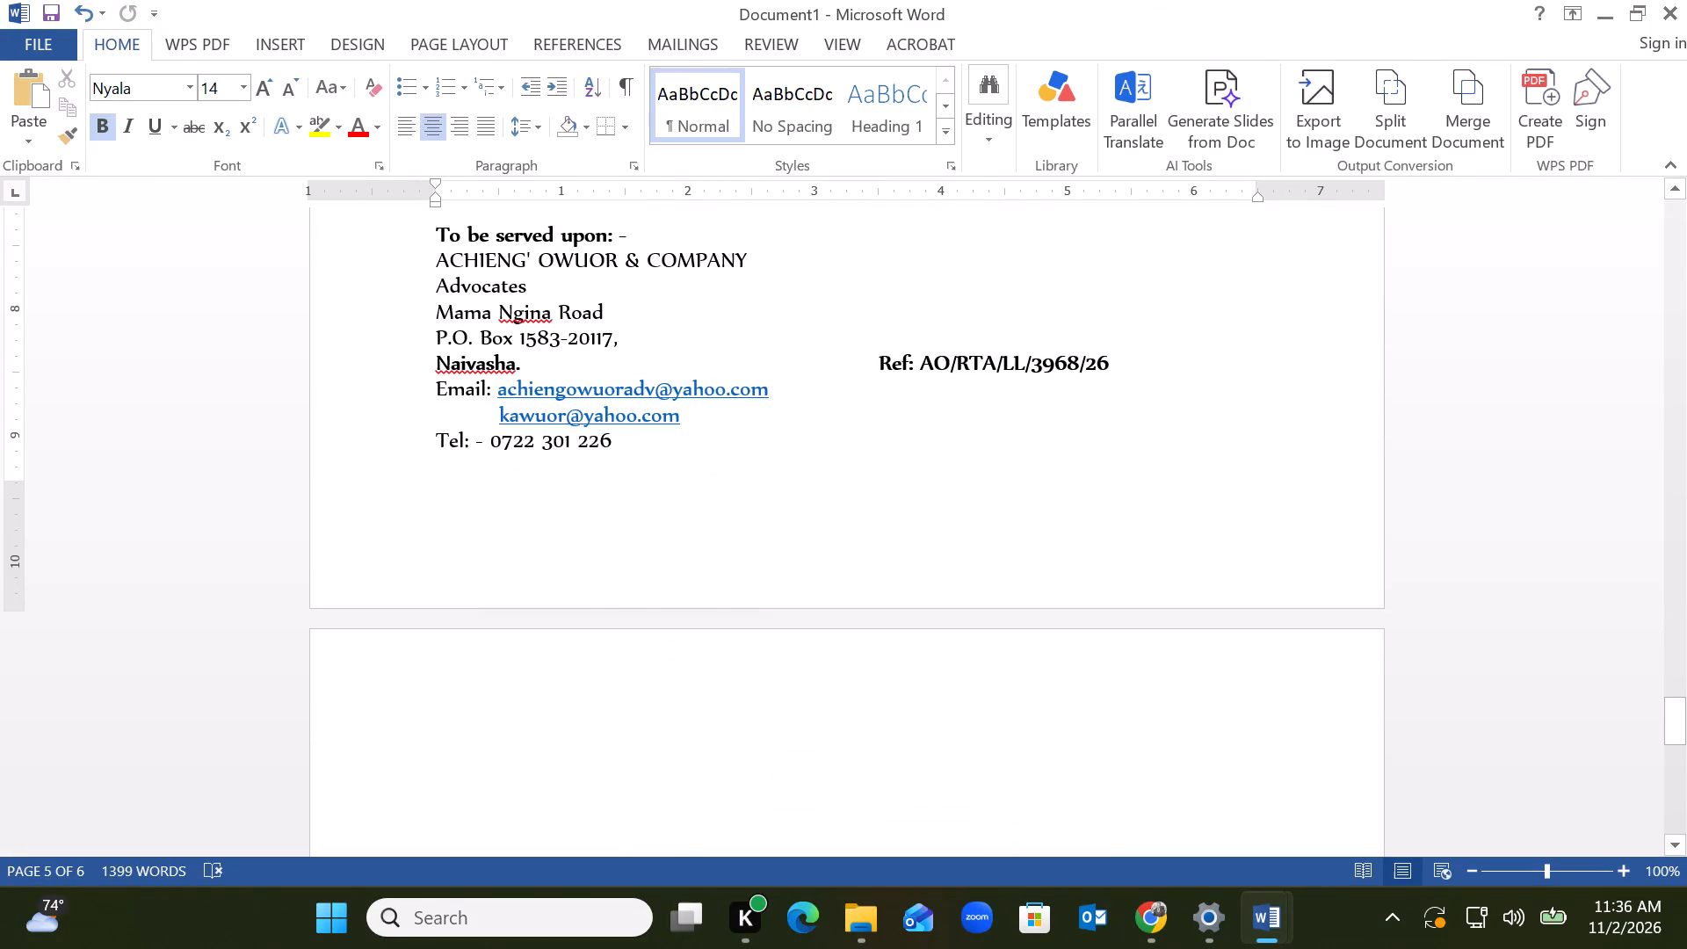
Delete the empty paragraphs after the served firm's Tel line so no blank page follows the DEFENDANT'S LIST OF WITNESSES page.
click(505, 694)
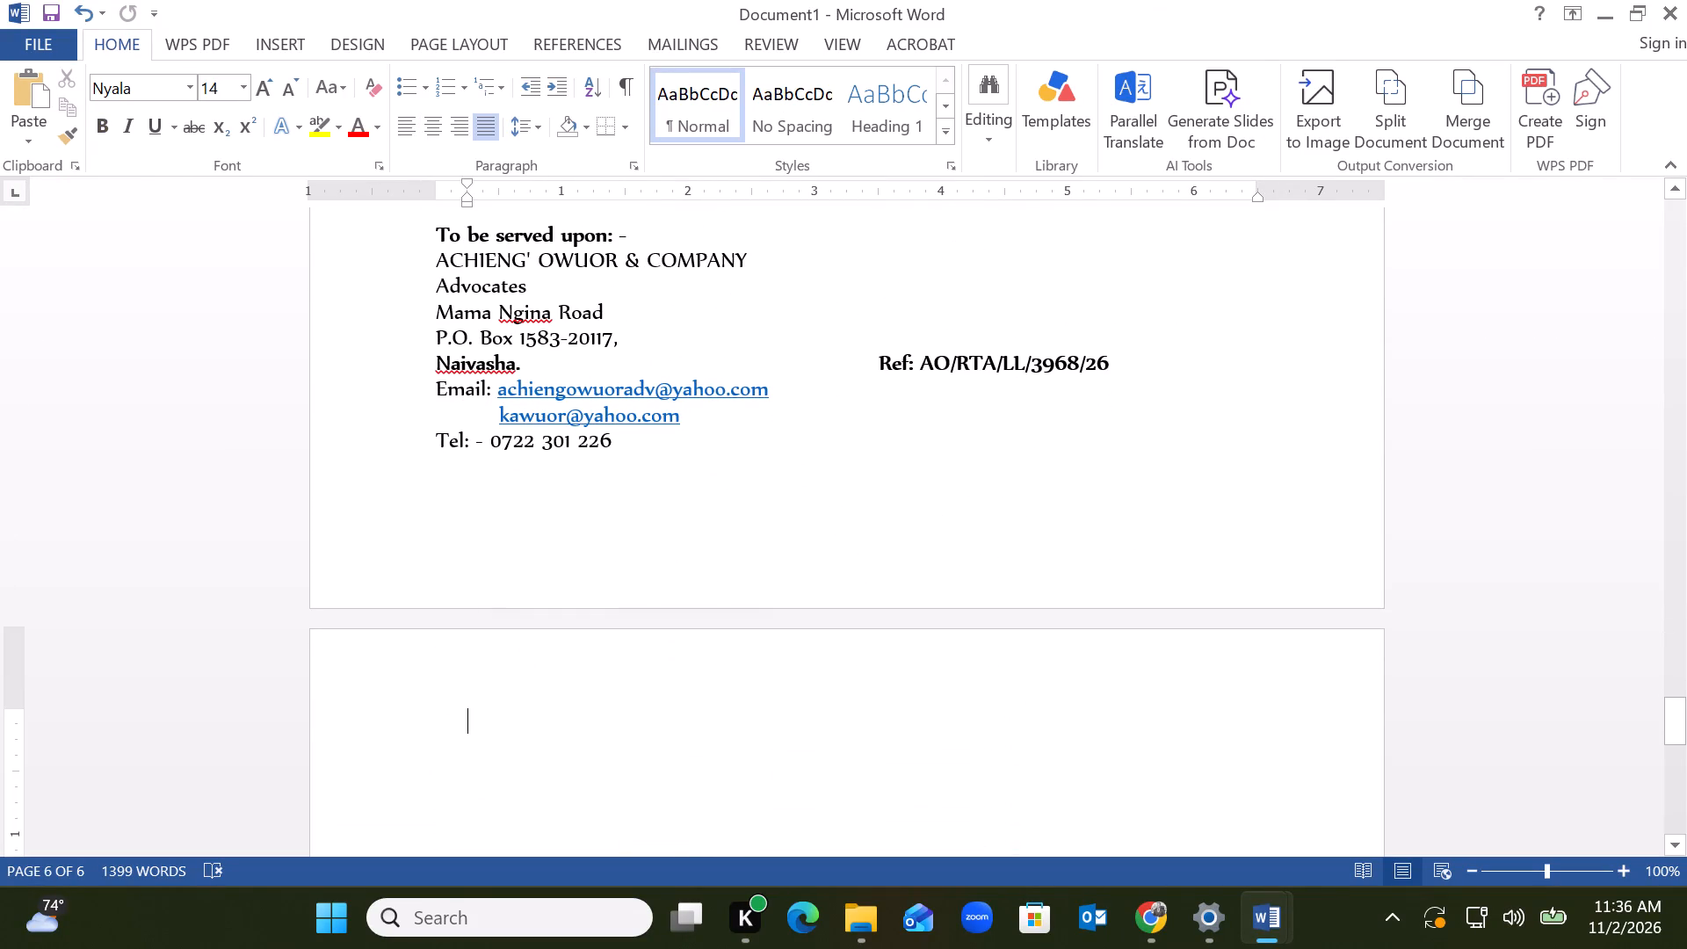
key(BackSpace)
key(BackSpace)
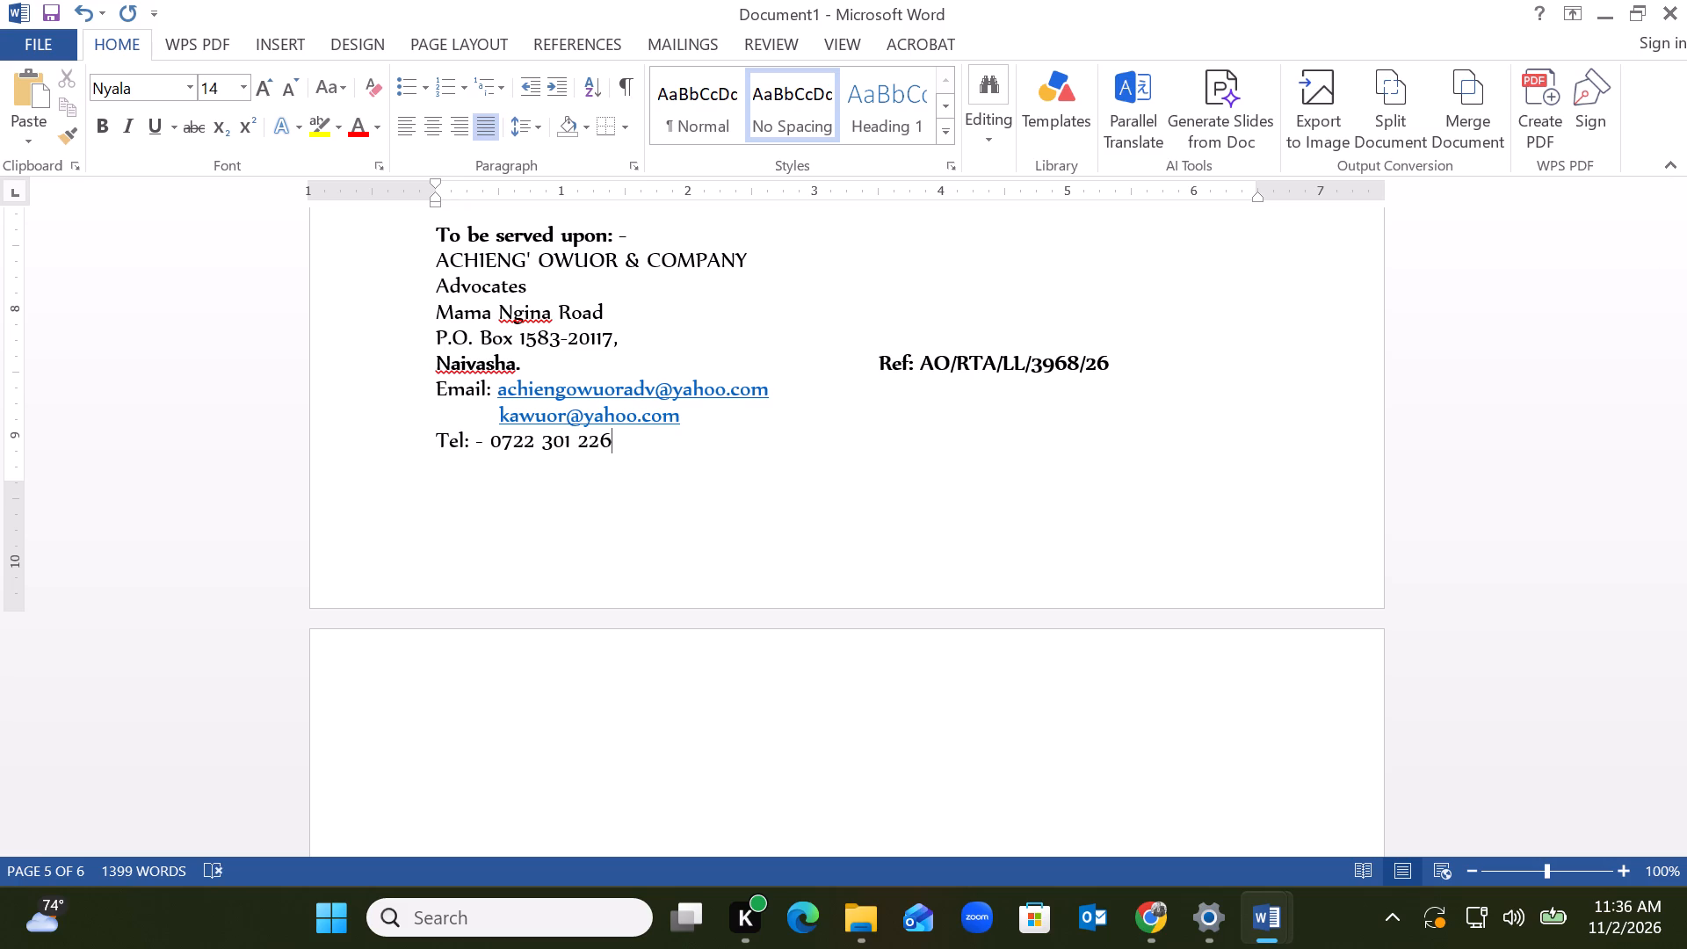
click(524, 807)
key(BackSpace)
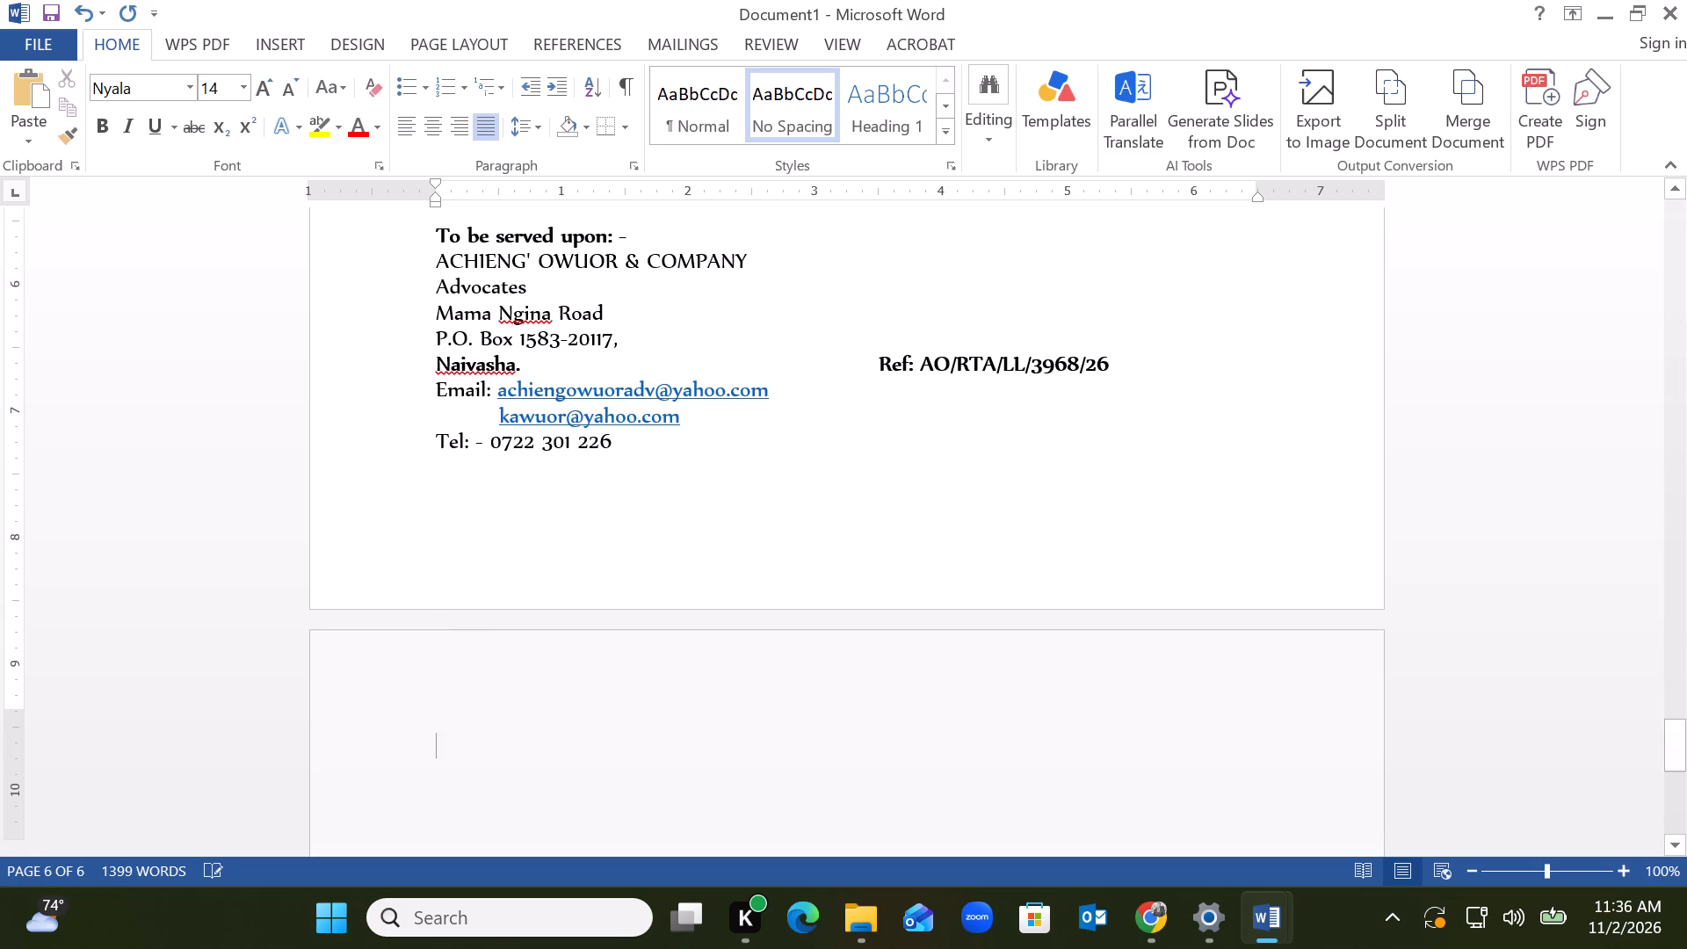
key(BackSpace)
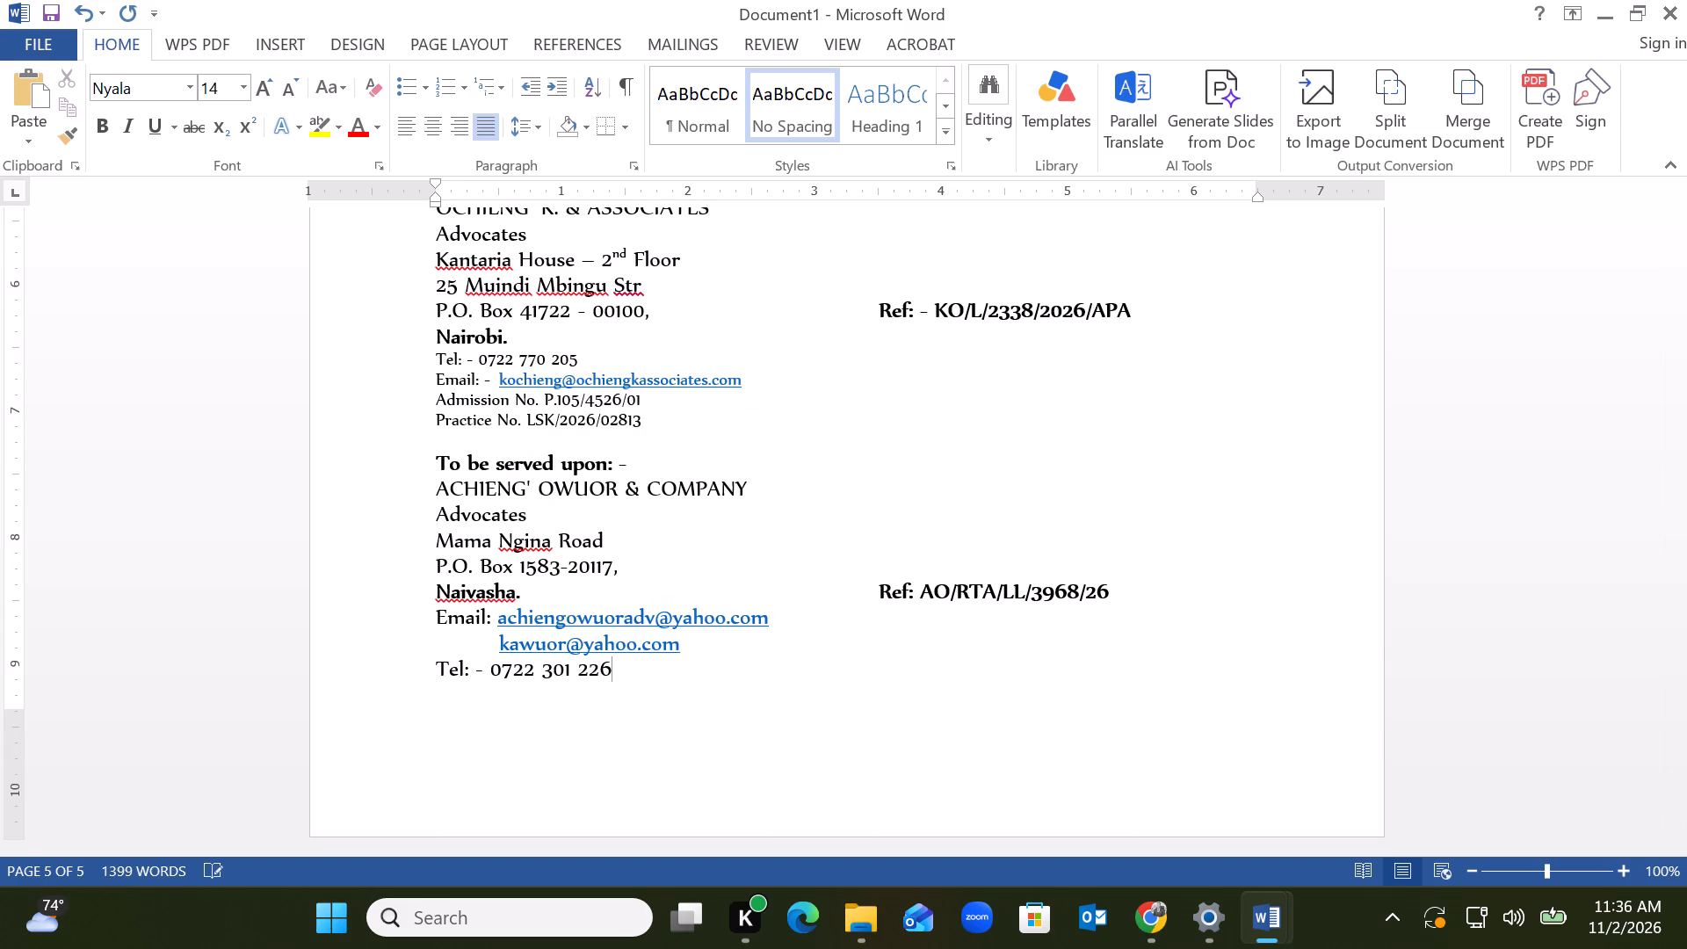
Insert a page break after the served firm's Tel line at the end of the witness list page.
key(ctrl+Return)
key(BackSpace)
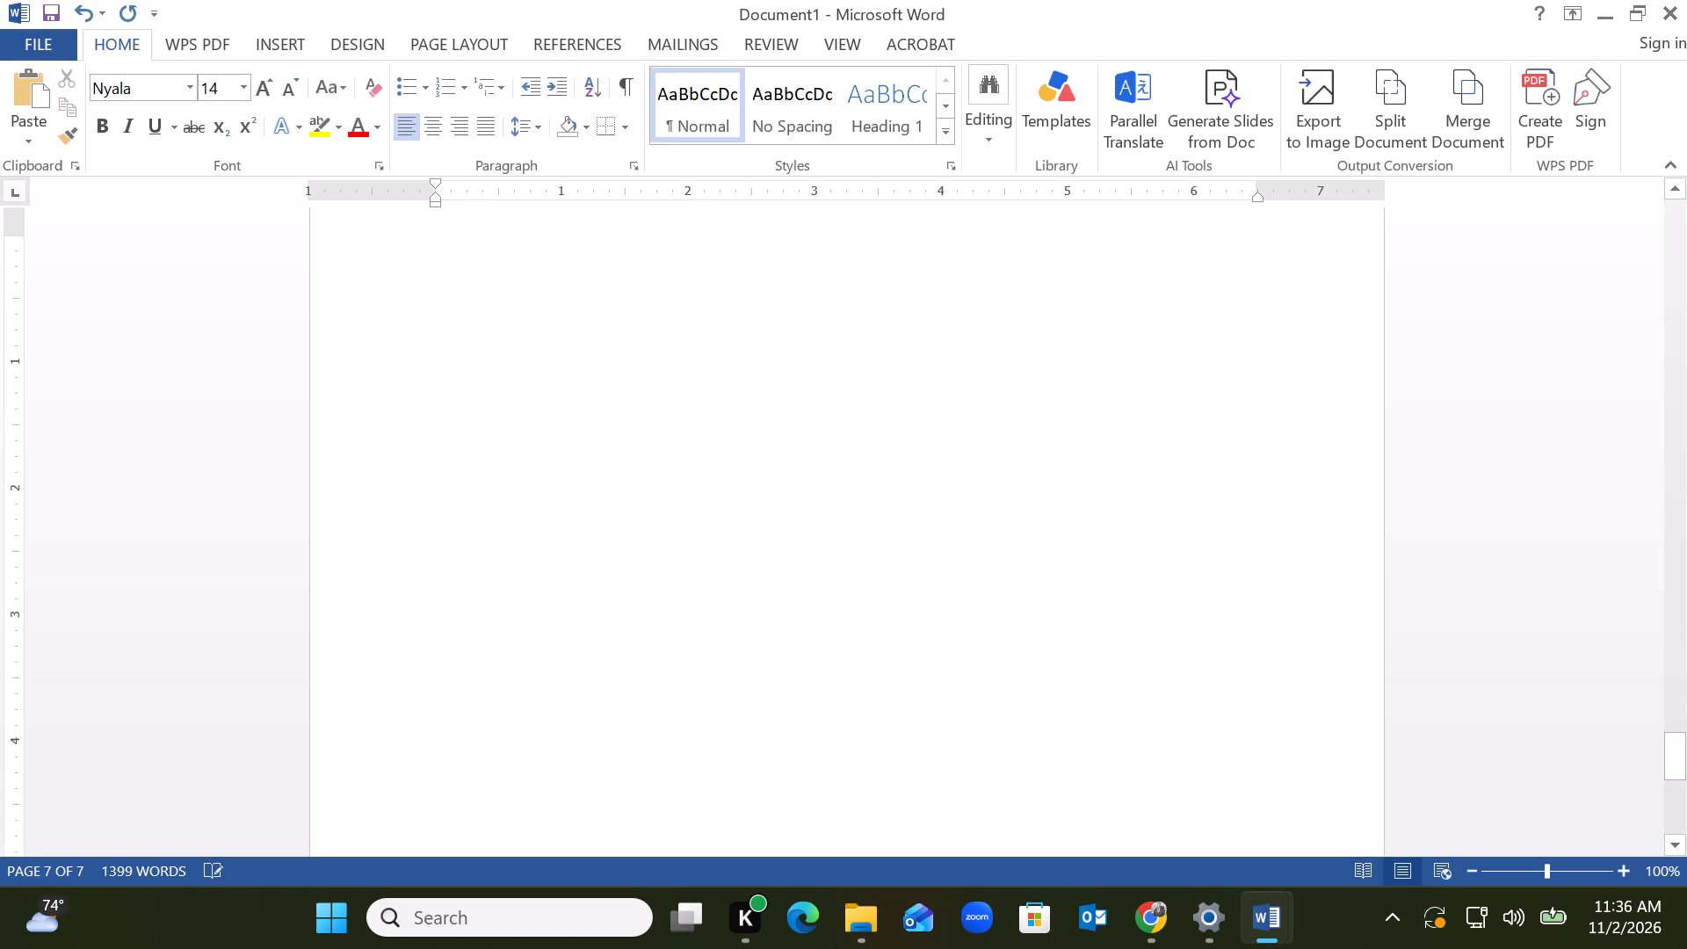
Duplicate the entire DEFENDANT'S LIST OF WITNESSES page, from REPUBLIC OF KENYA through the served firm's Tel line, onto the new last page.
scroll(611, 605, up, 8)
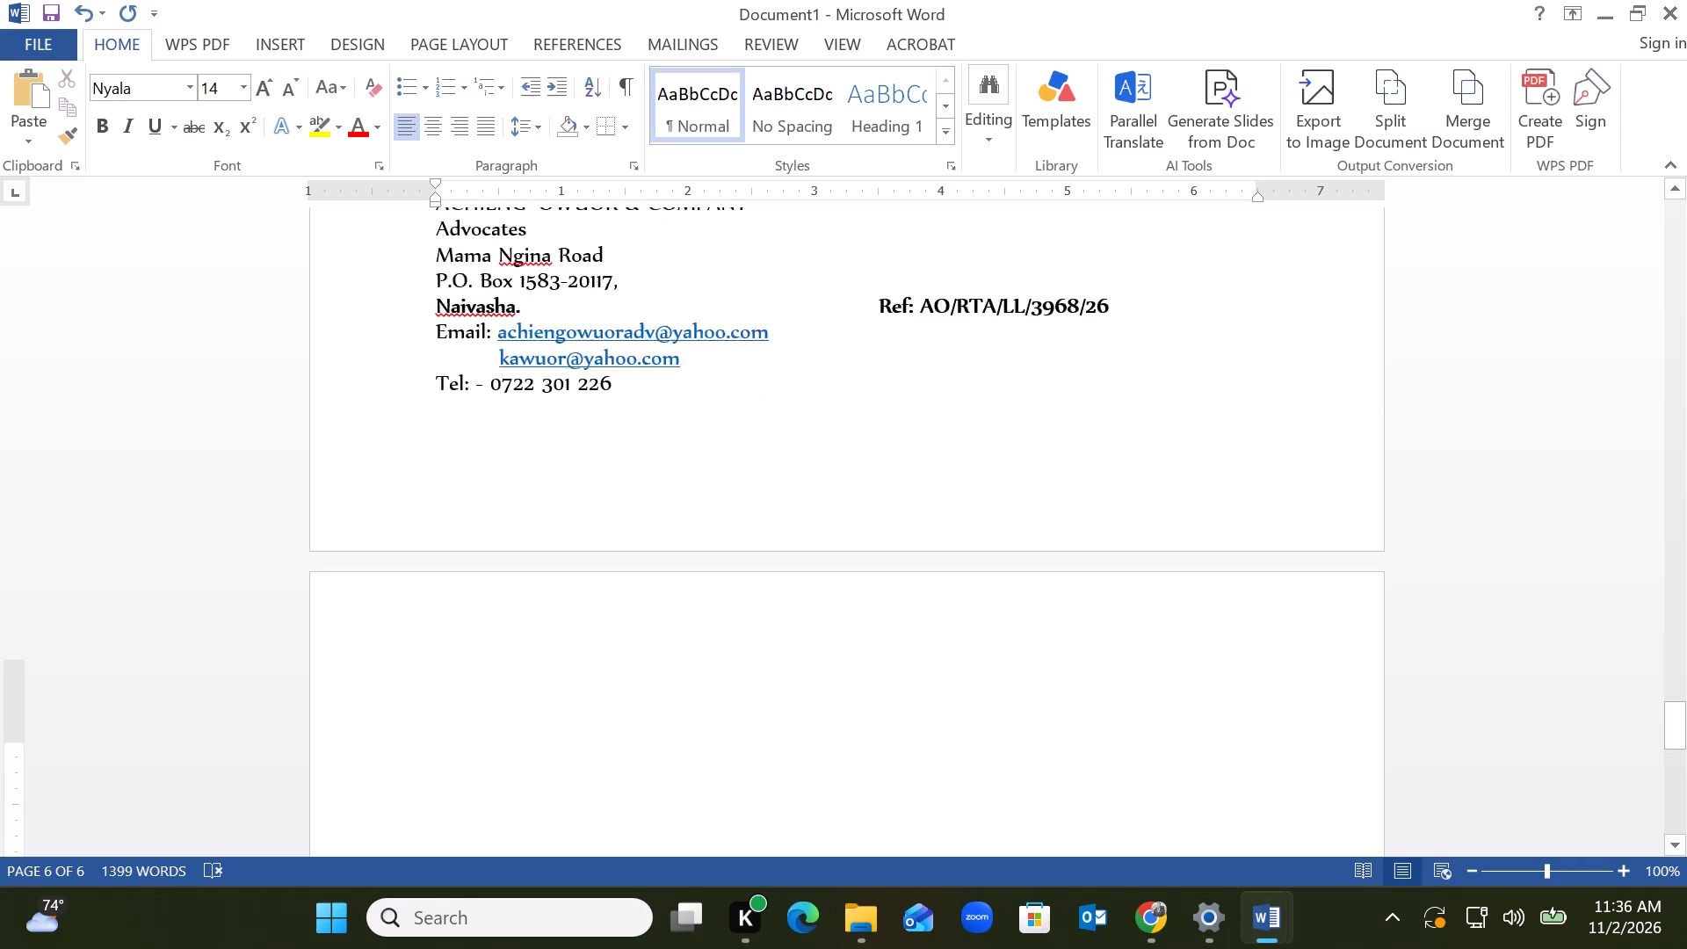
scroll(602, 568, up, 16)
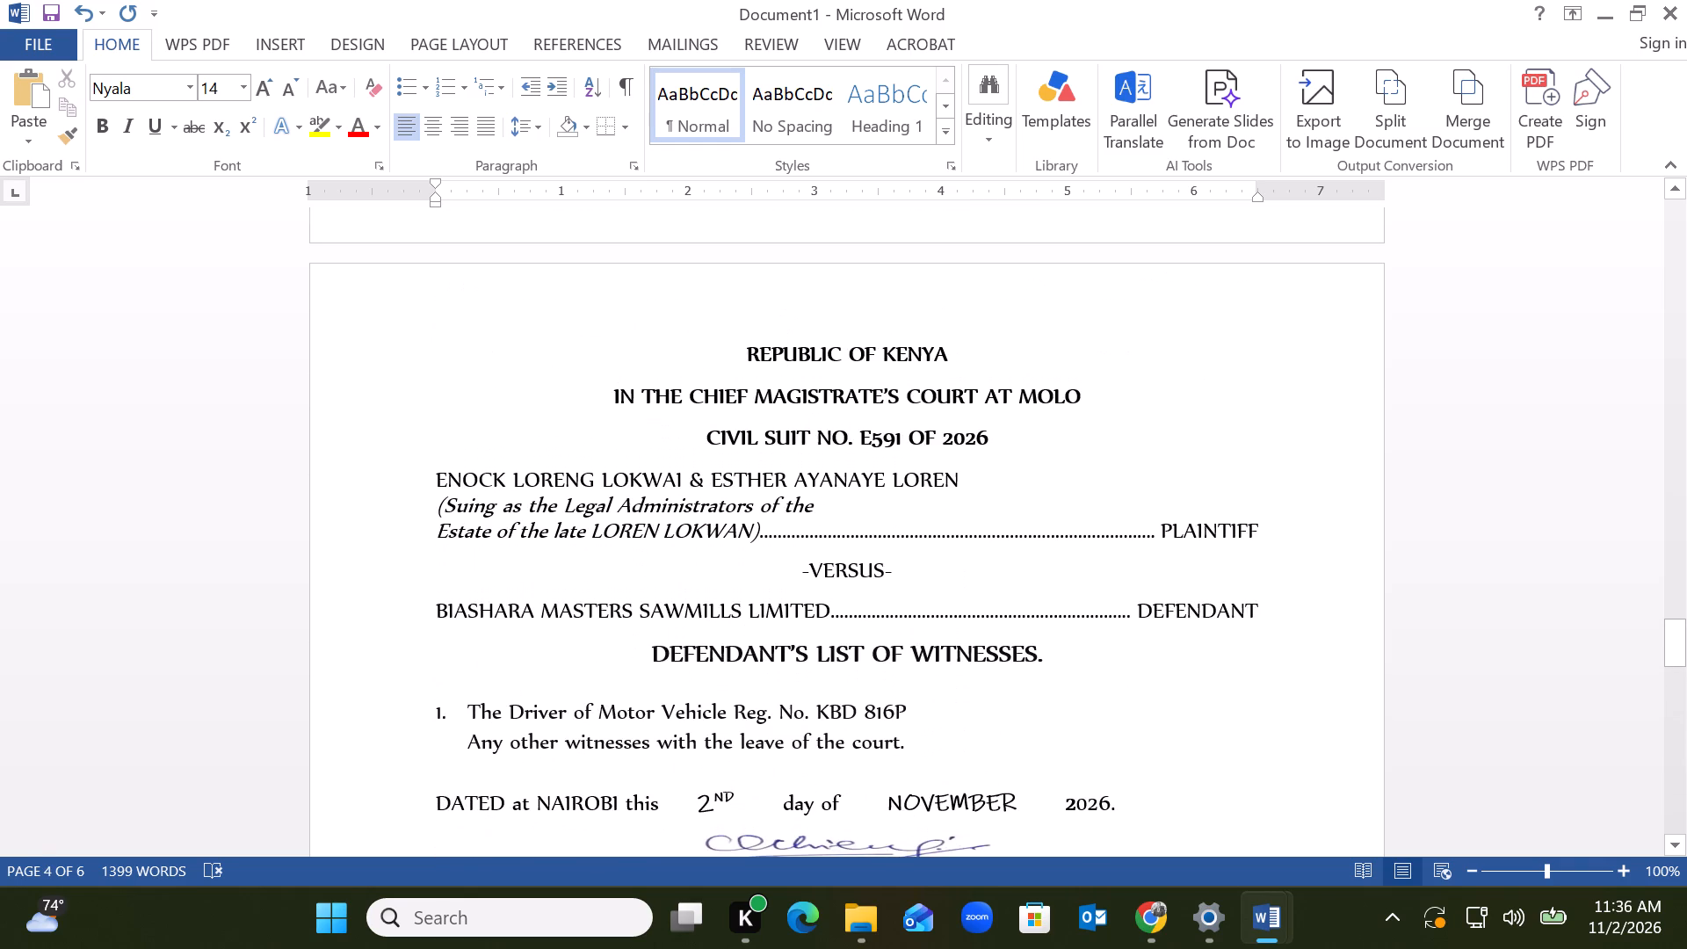
drag(702, 349, 1062, 714)
scroll(1062, 714, down, 14)
key(ctrl+c)
scroll(880, 759, down, 3)
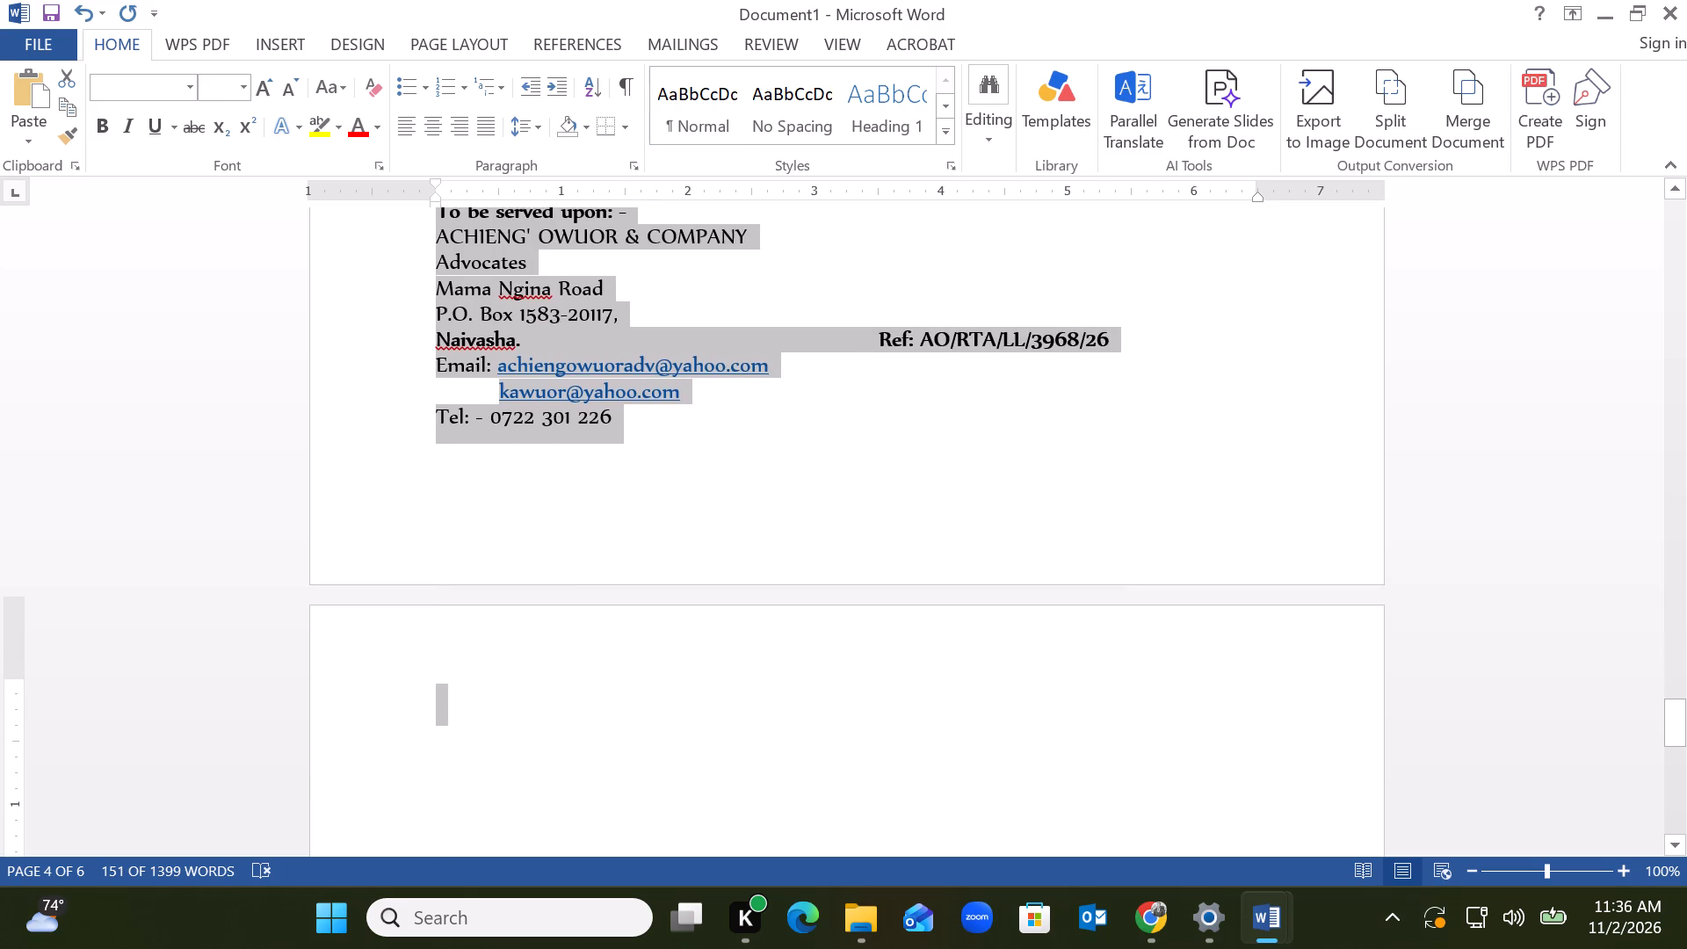
click(686, 667)
key(ctrl+v)
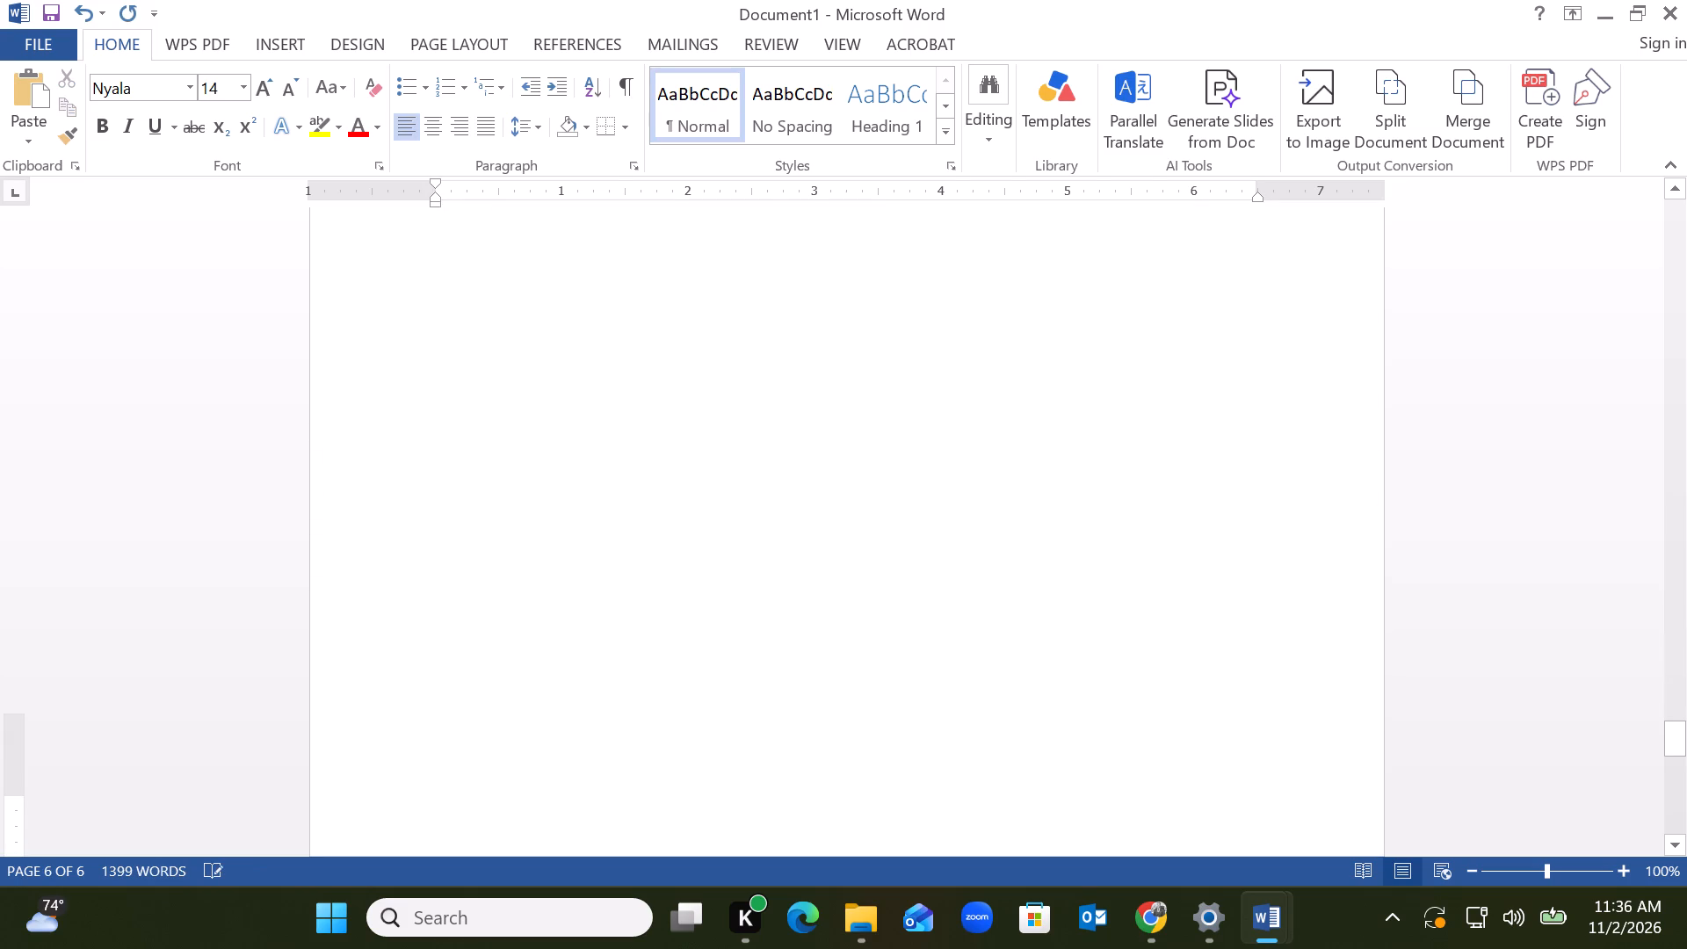
Delete the surplus page breaks and empty paragraphs after the duplicated page's final Tel line.
key(BackSpace)
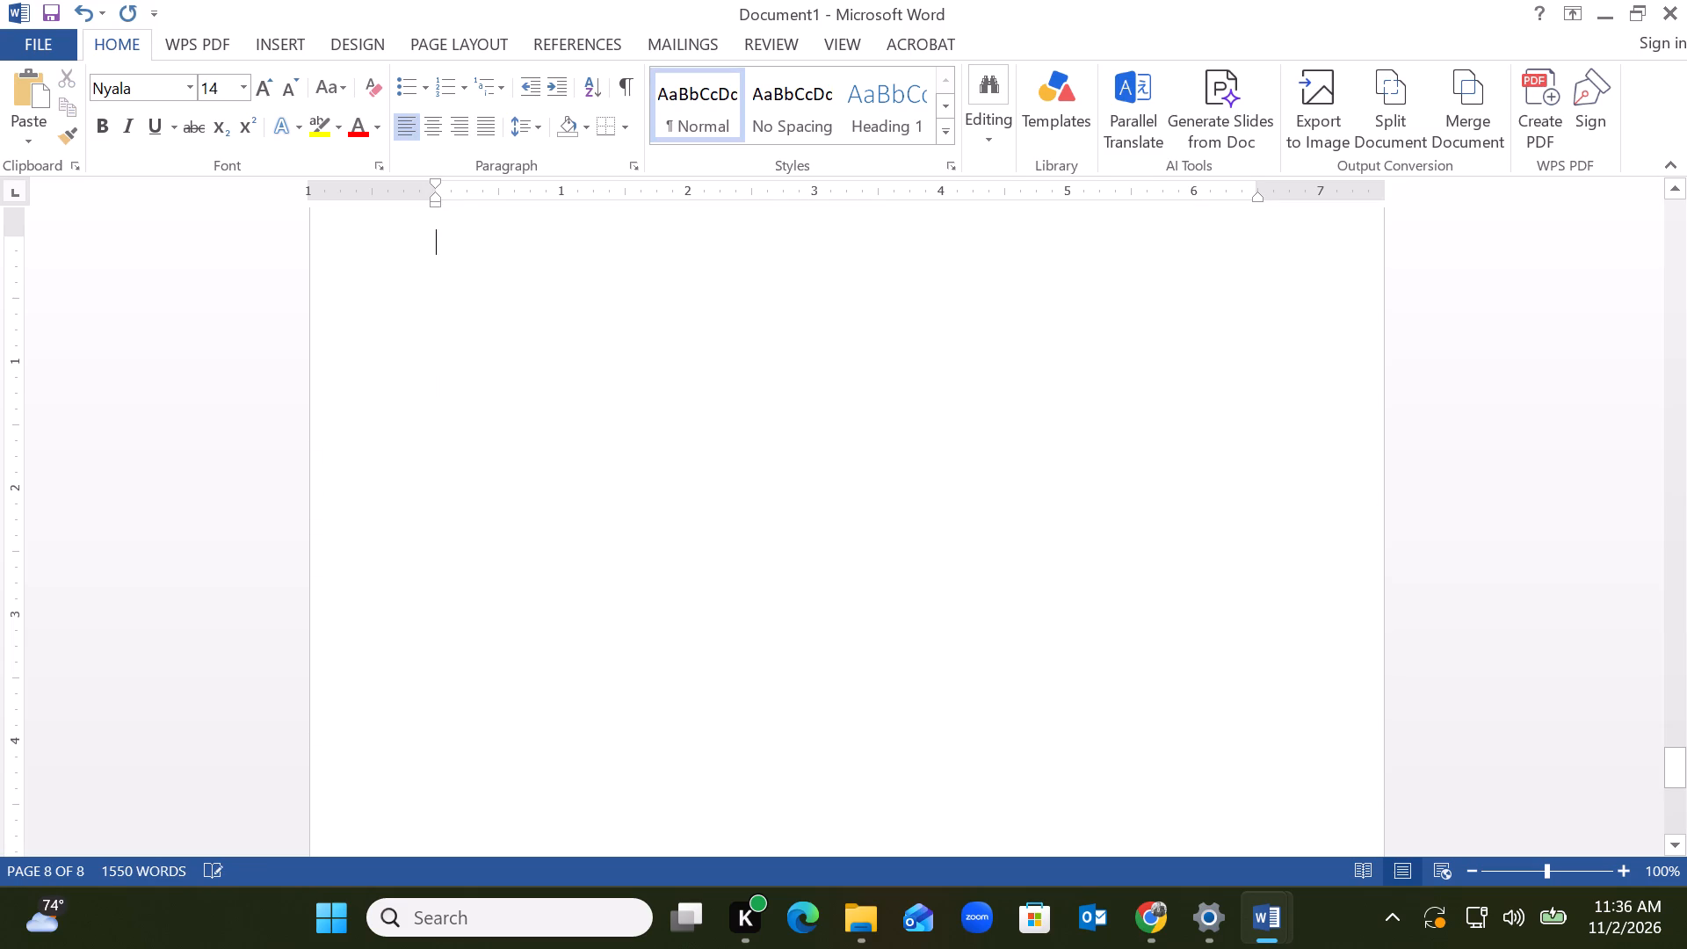
key(BackSpace)
key(BackSpace)
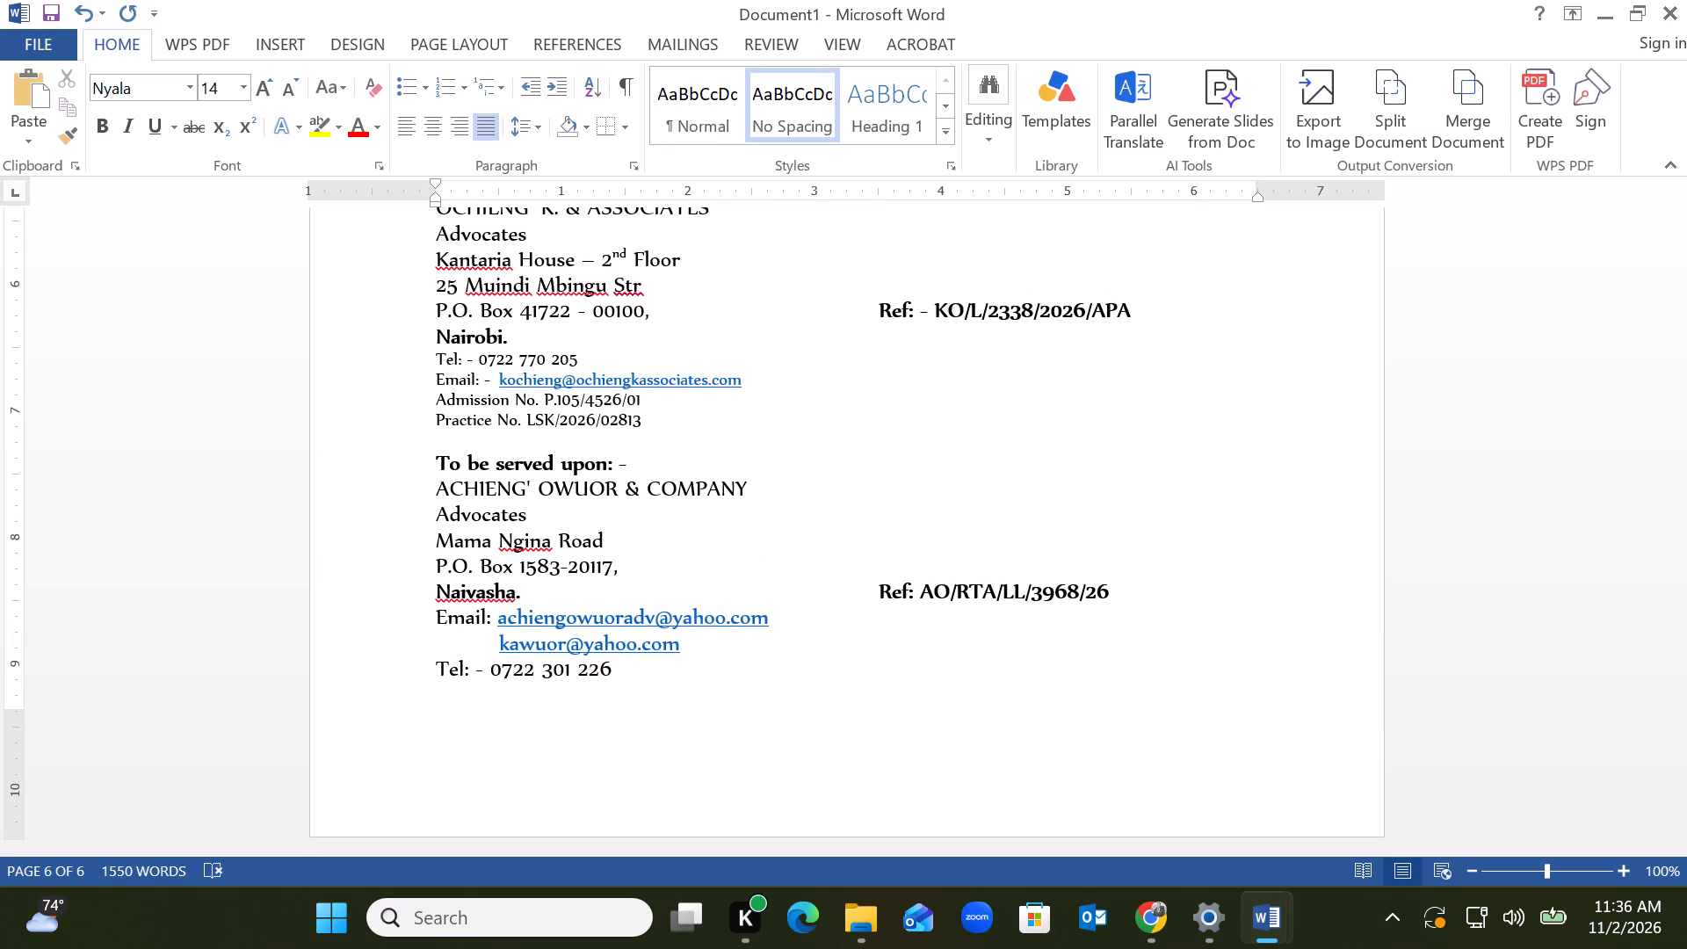
Review the layout of the duplicated page, the witness list page and the end of the defence, checking where the closing block splits.
scroll(695, 673, up, 10)
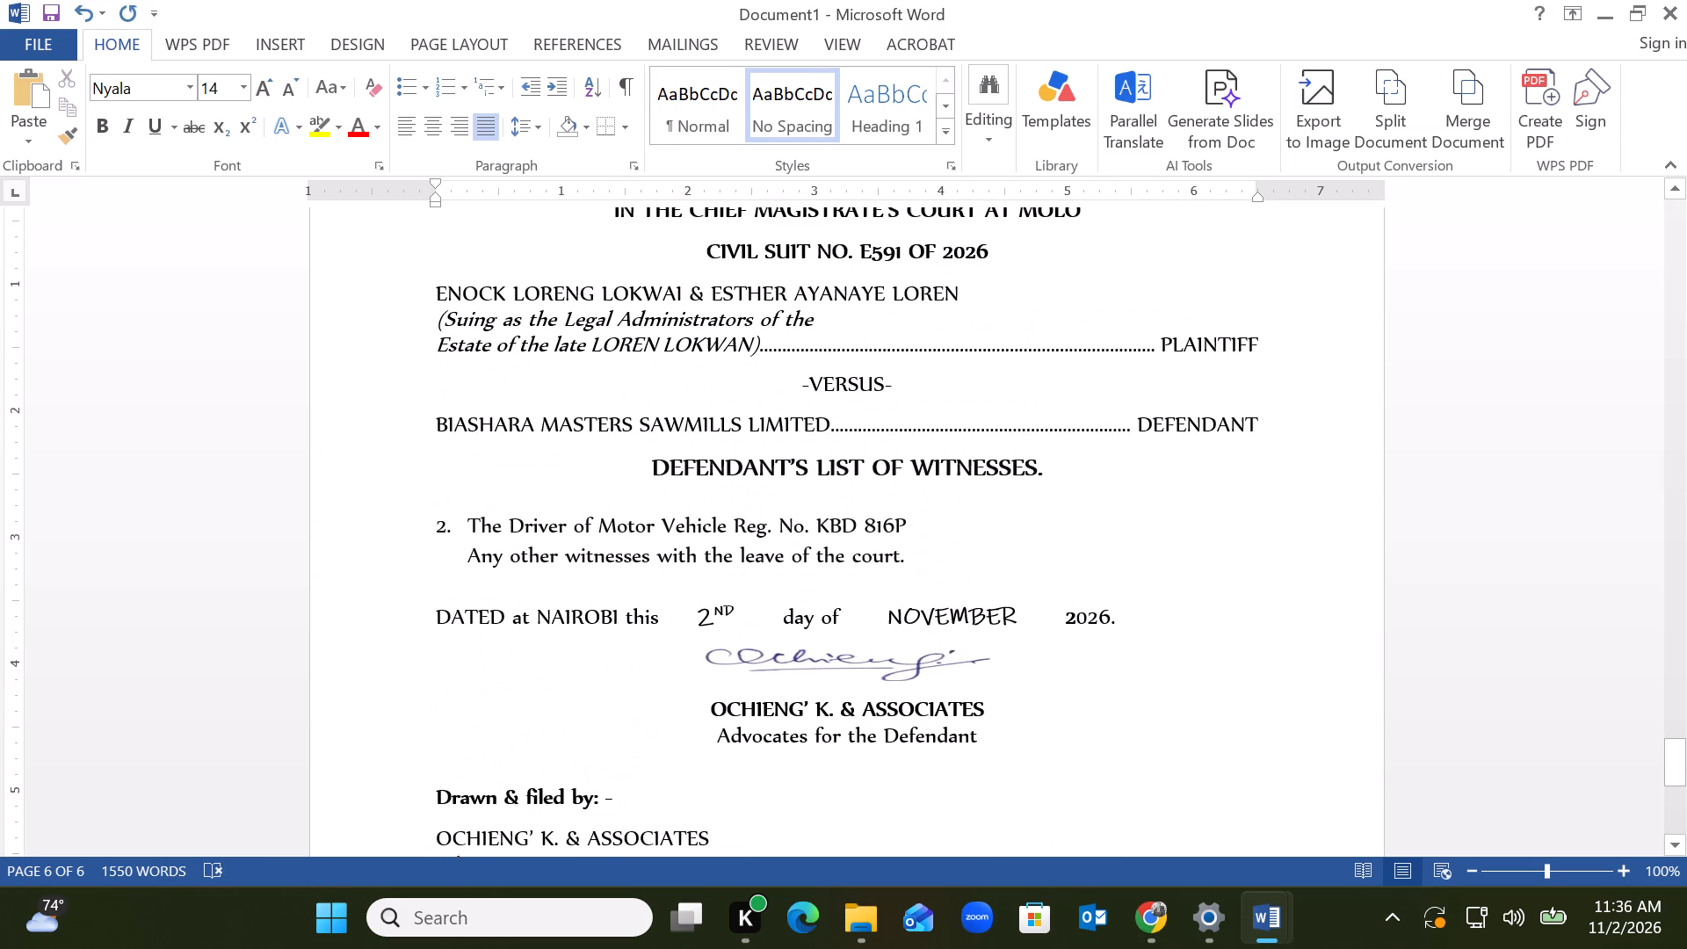
scroll(694, 658, up, 14)
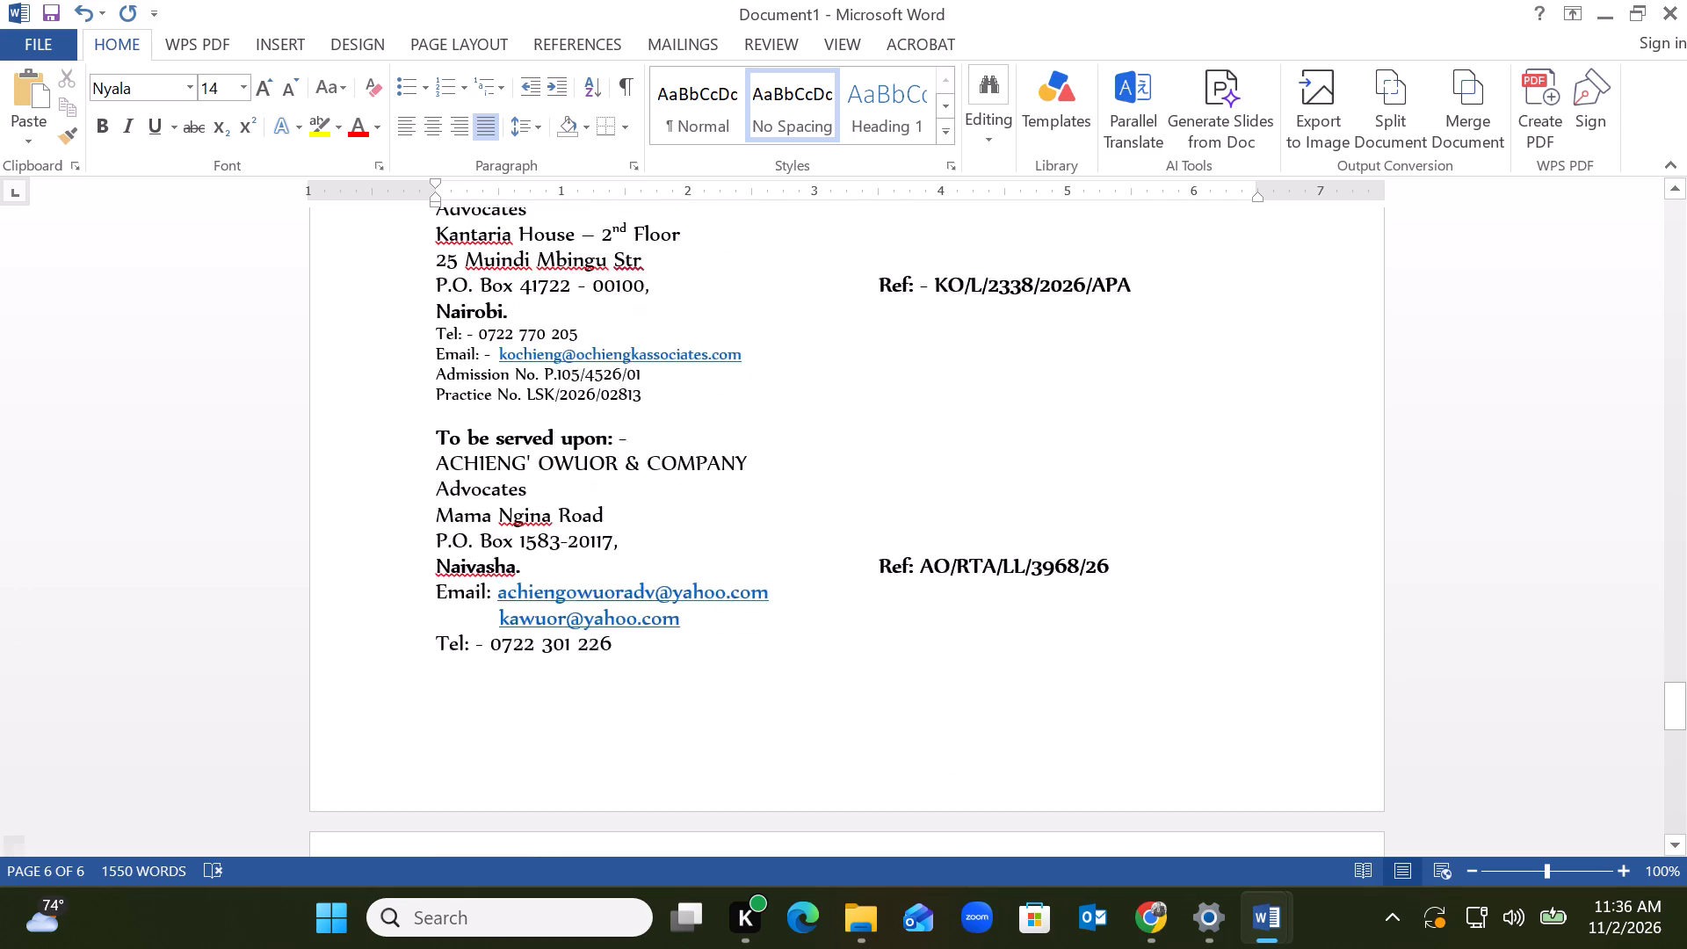
scroll(693, 656, up, 12)
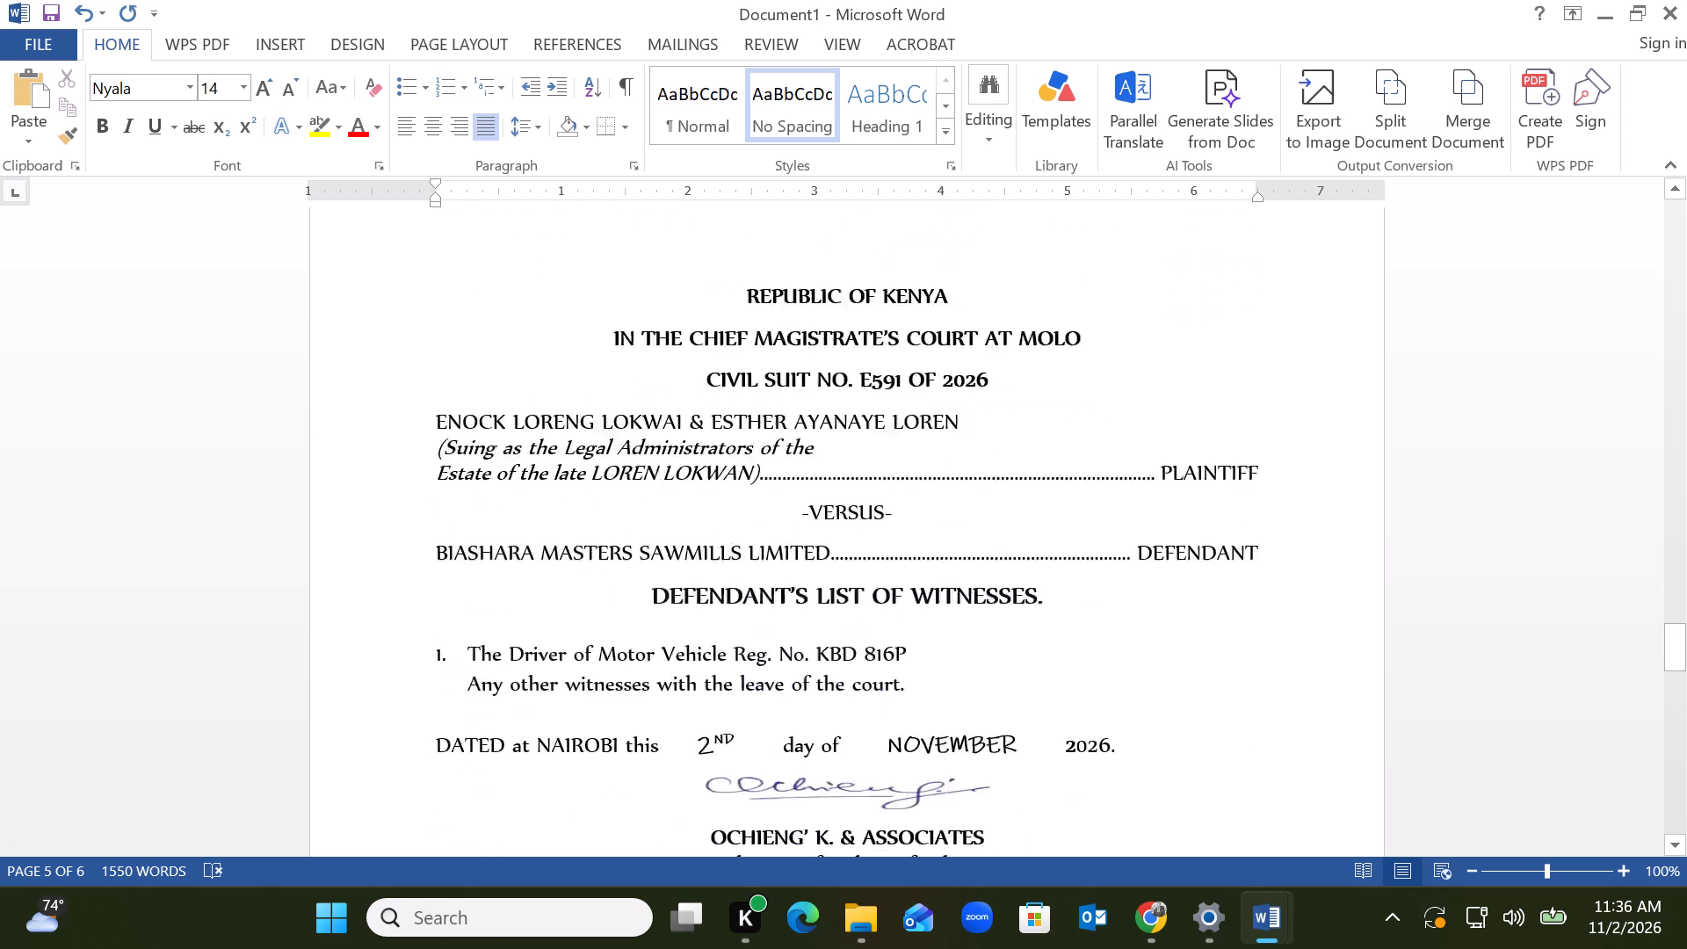
scroll(693, 657, down, 2)
scroll(693, 657, up, 20)
scroll(693, 657, up, 3)
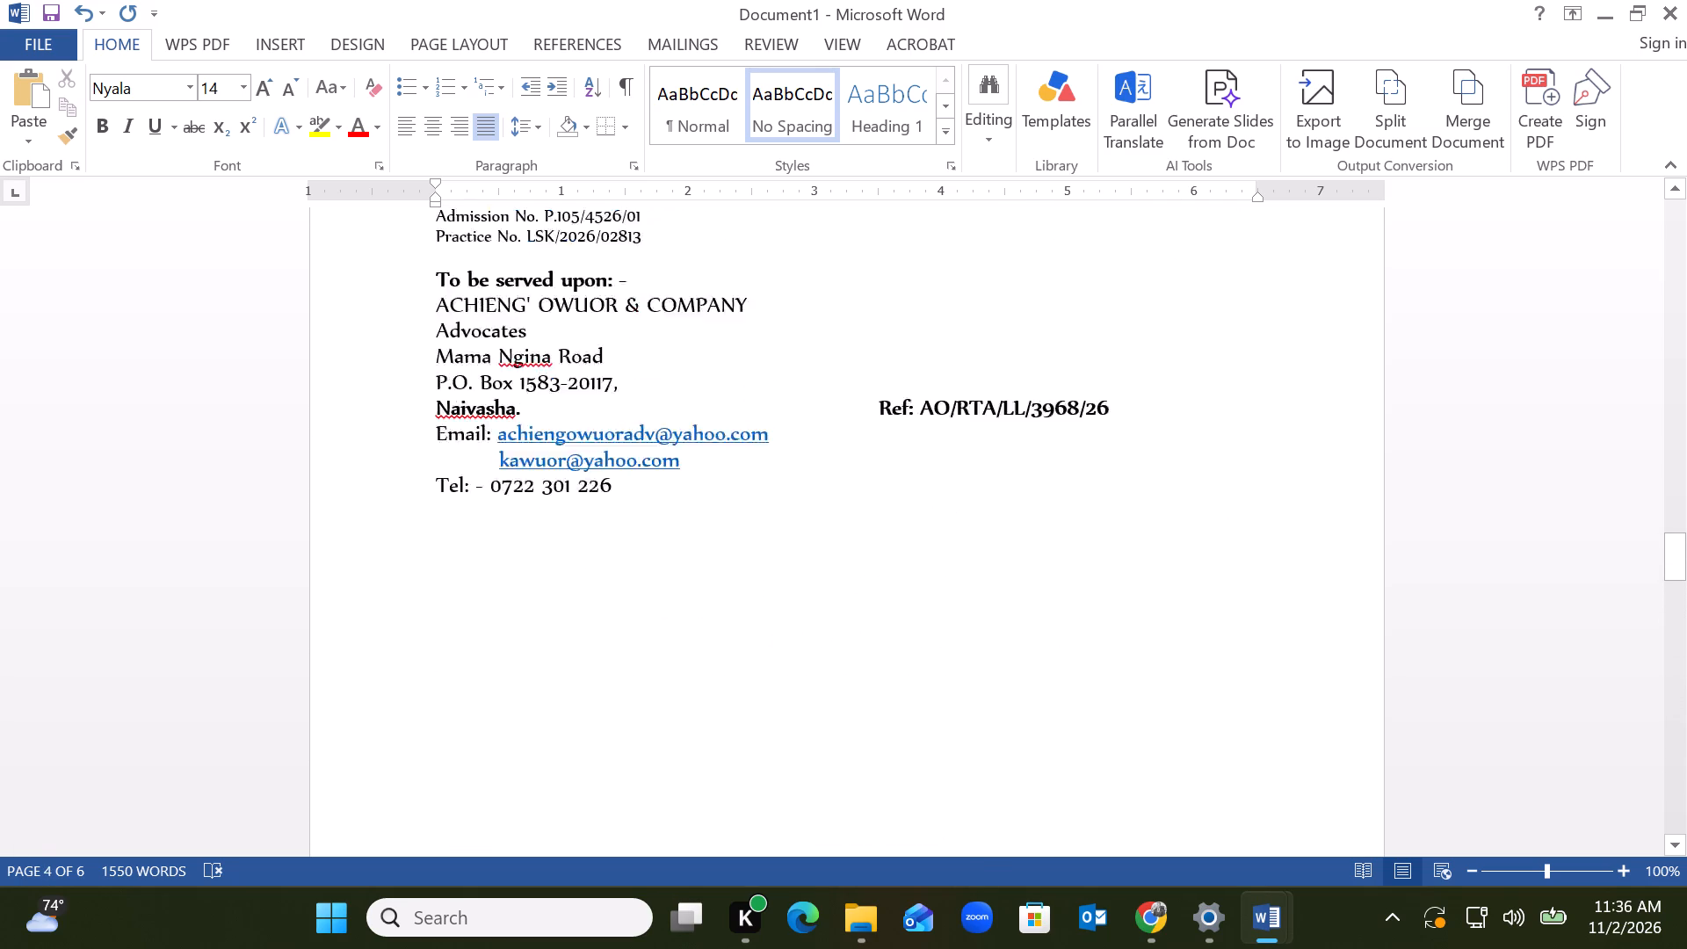
scroll(695, 645, up, 13)
scroll(697, 645, down, 1)
scroll(697, 645, up, 1)
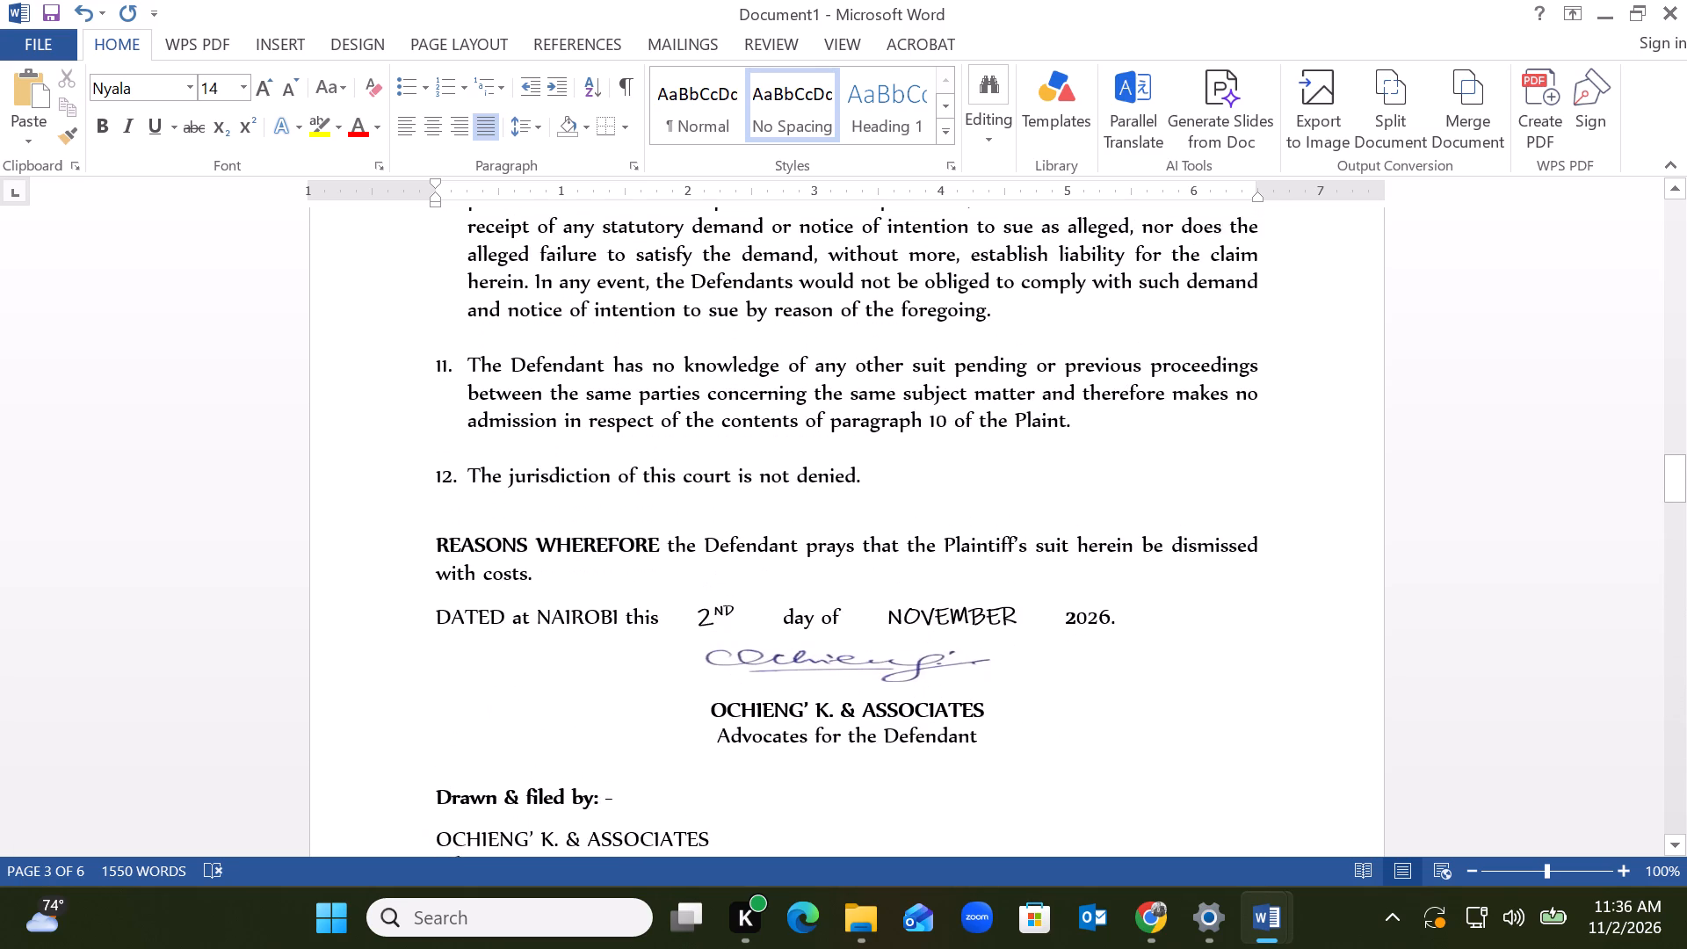
scroll(697, 645, down, 20)
scroll(697, 645, down, 11)
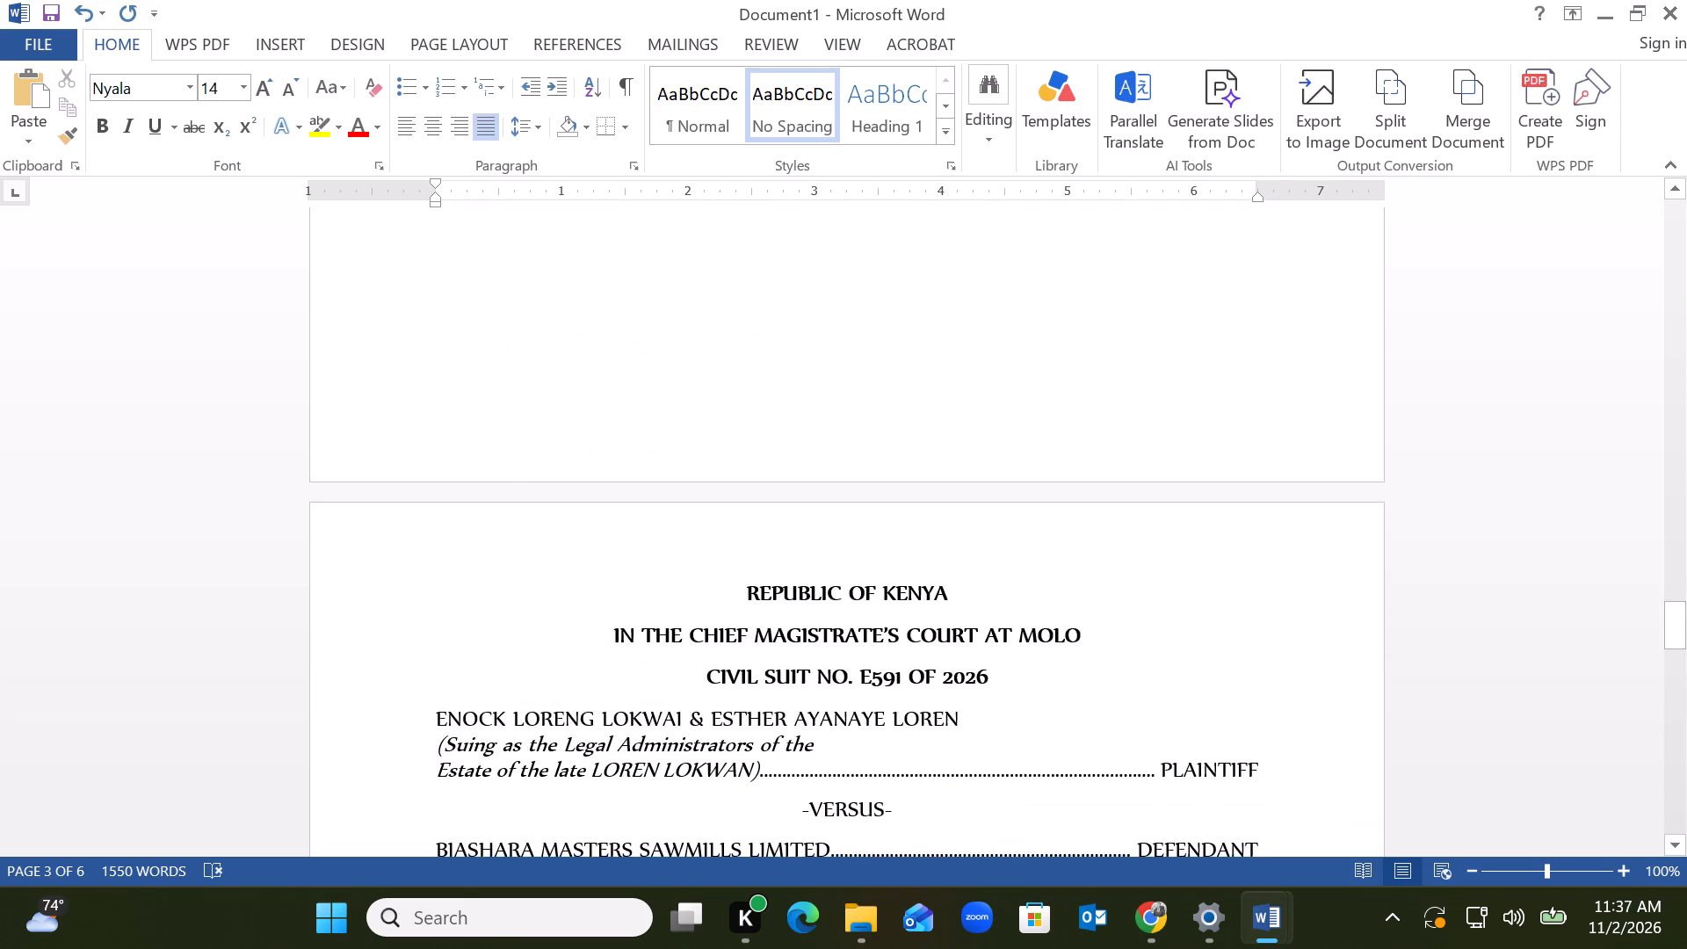
scroll(698, 646, up, 16)
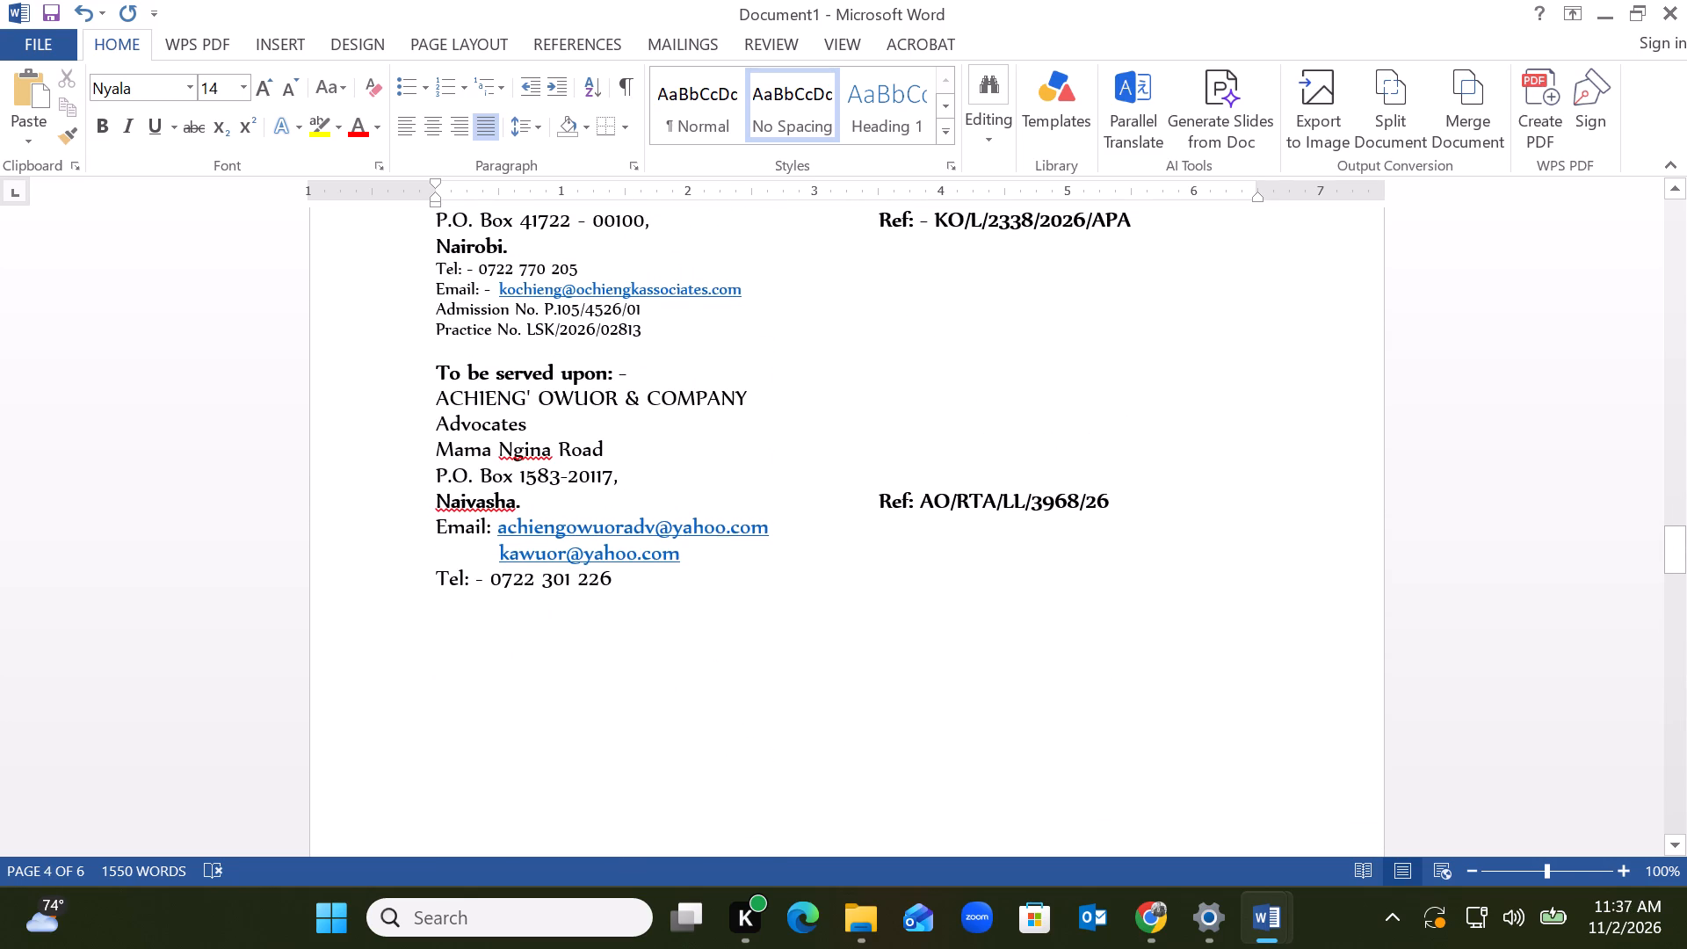
Add a blank line between the REASONS WHEREFORE paragraph and the DATED at NAIROBI line of the defence.
scroll(698, 646, up, 10)
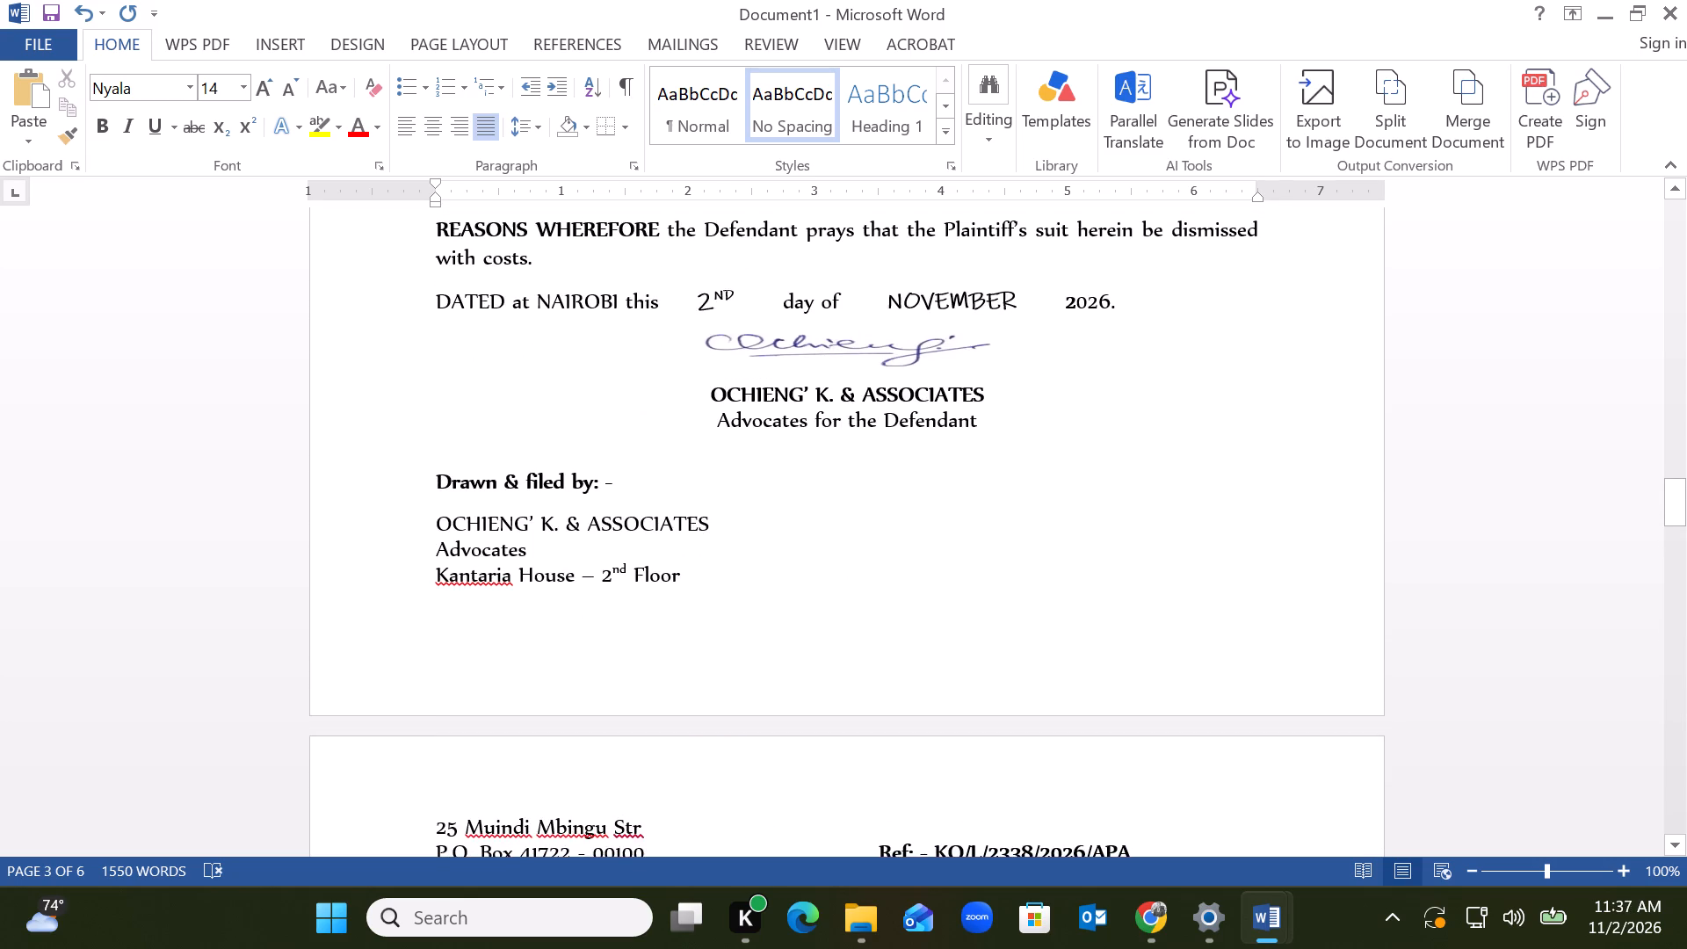
scroll(698, 646, up, 2)
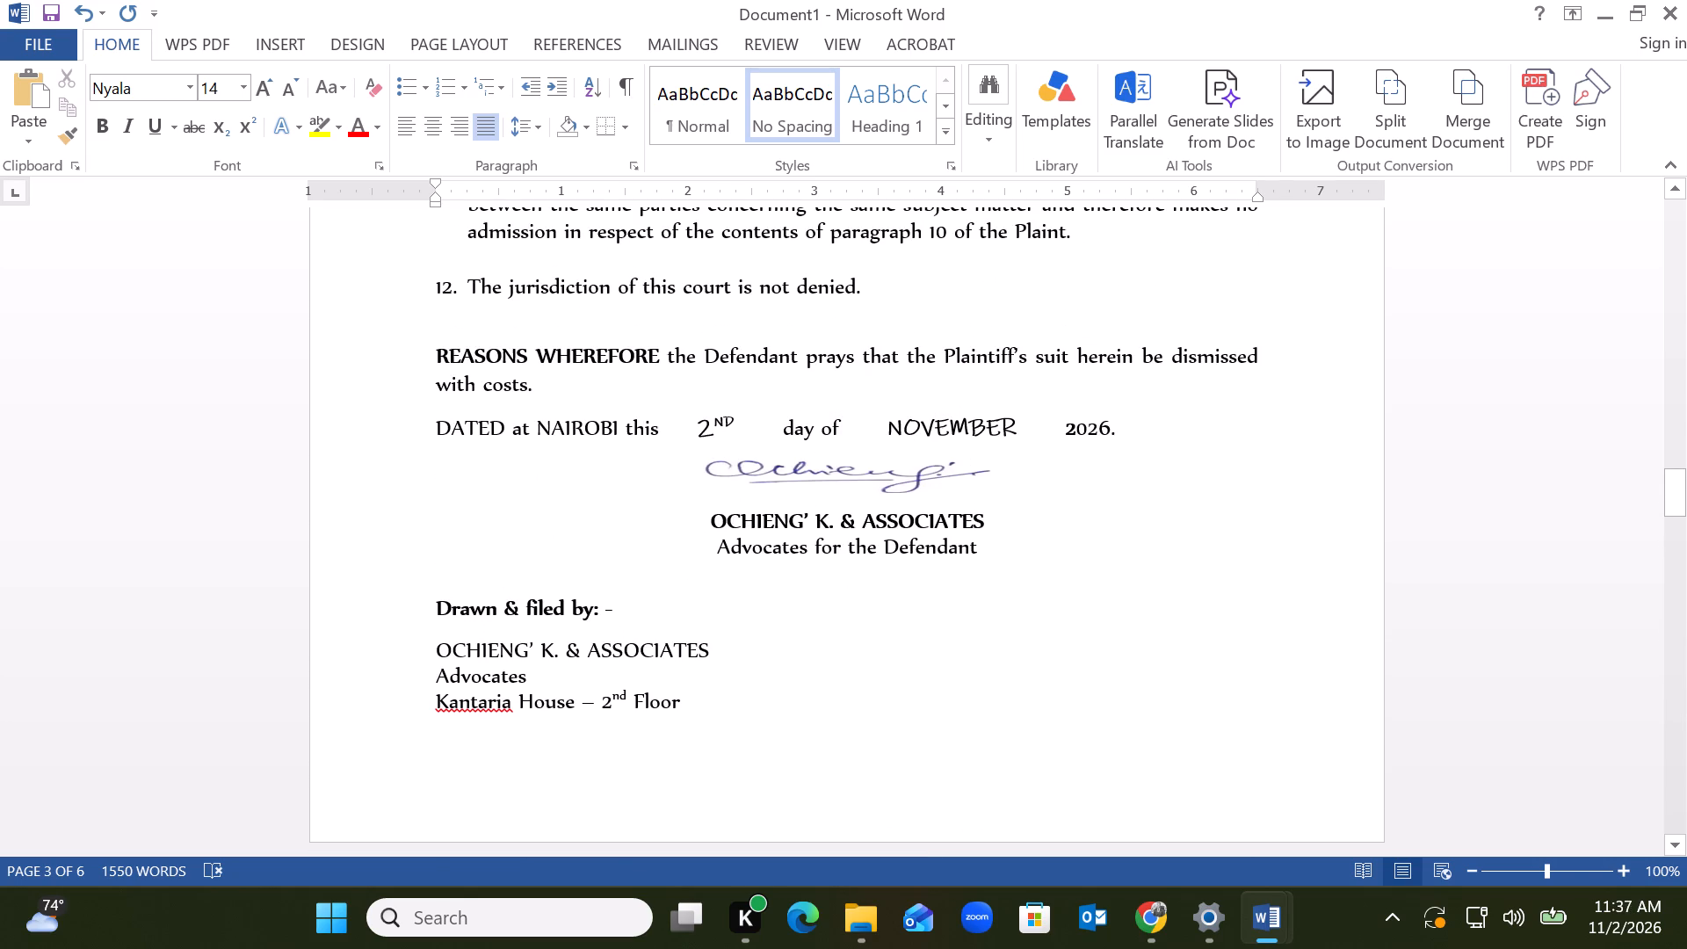
click(436, 429)
key(Return)
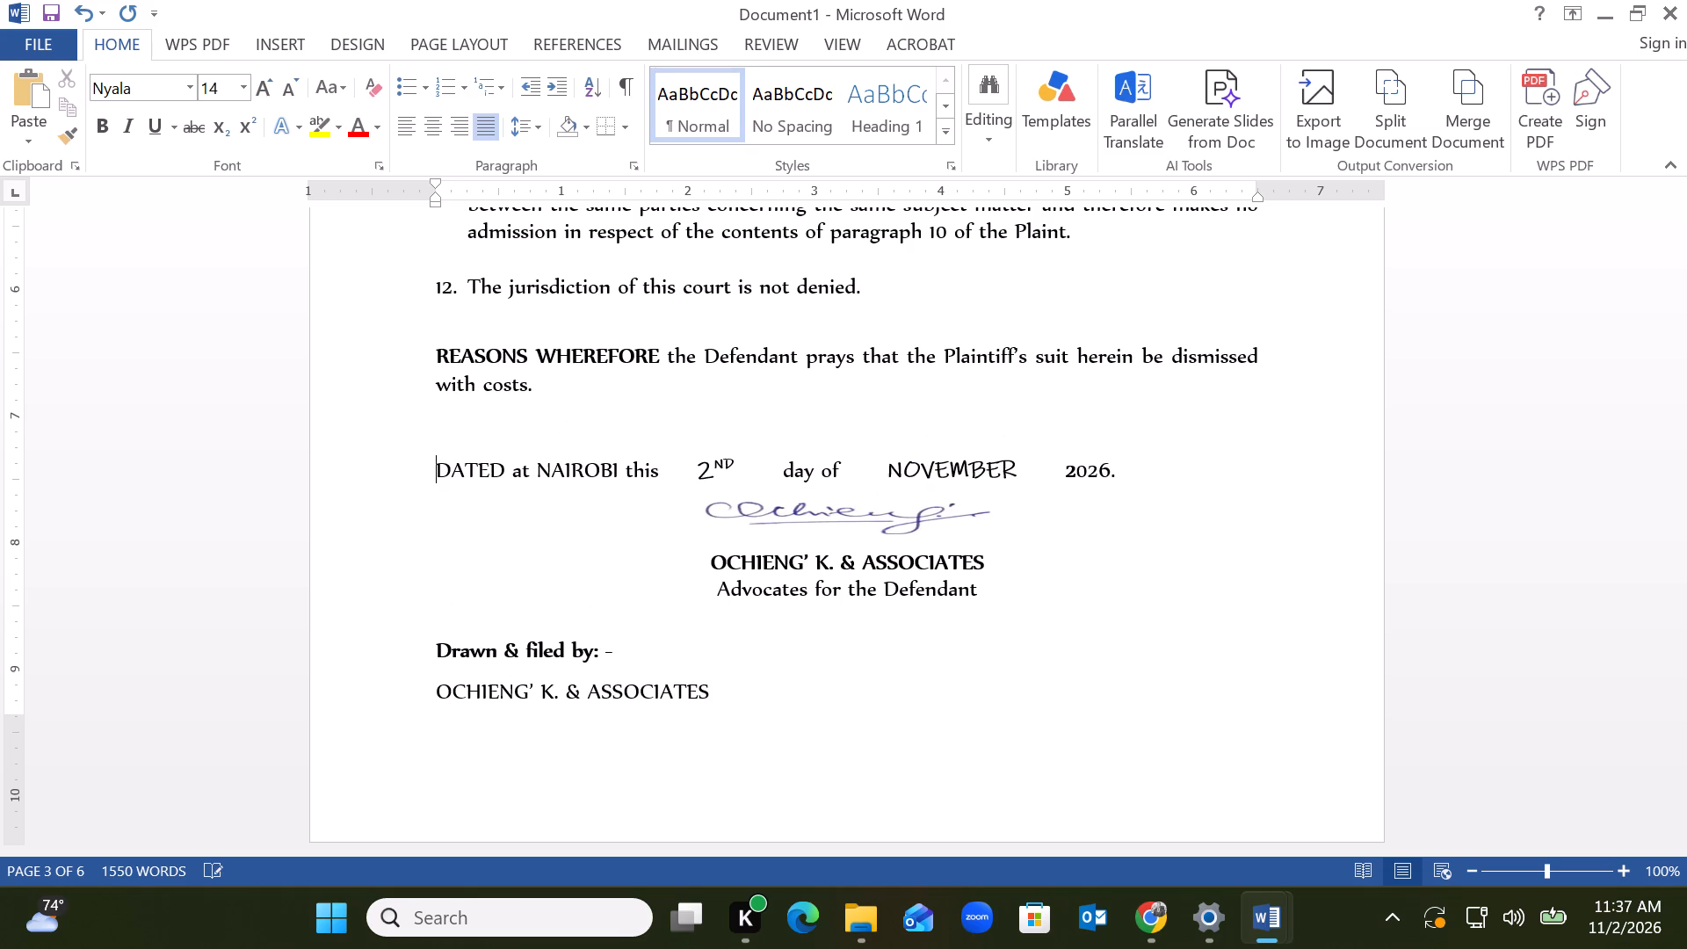
Insert a page break before the "Drawn & filed by" line of the defence's closing block.
click(419, 627)
click(418, 658)
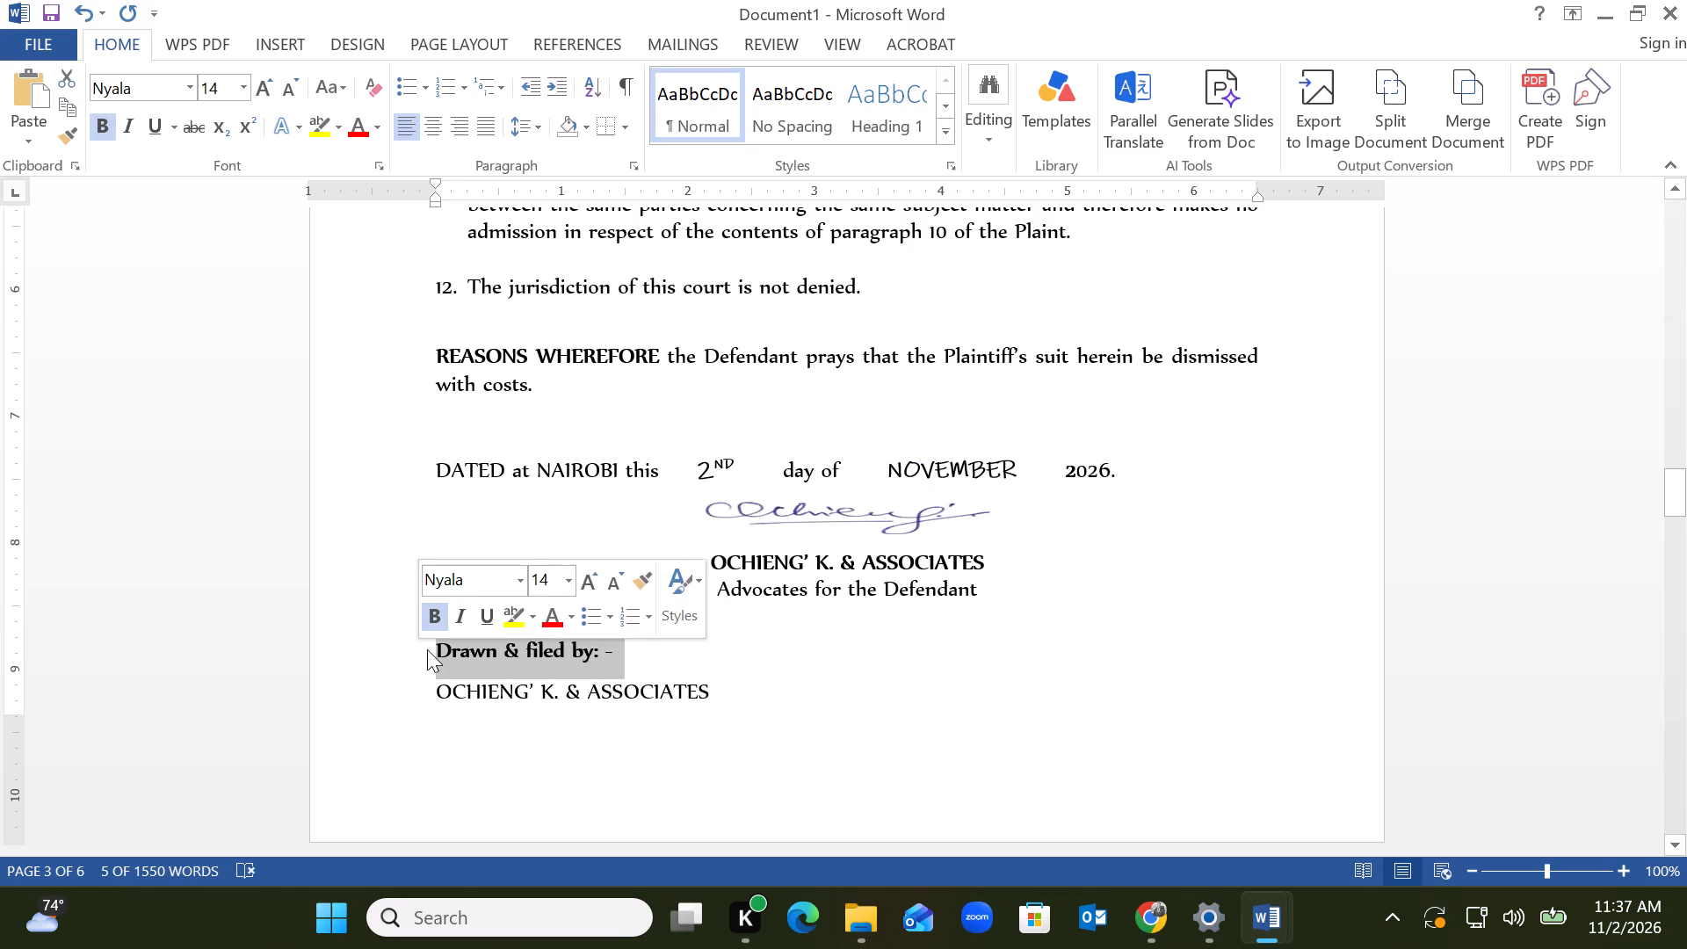
click(428, 649)
key(ctrl+Return)
Switch to KO 2294 and copy the DEFENDANT'S LIST OF DOCUMENTS heading with its witness statement and "Any other relevant document" entries.
scroll(461, 629, down, 20)
scroll(461, 629, down, 10)
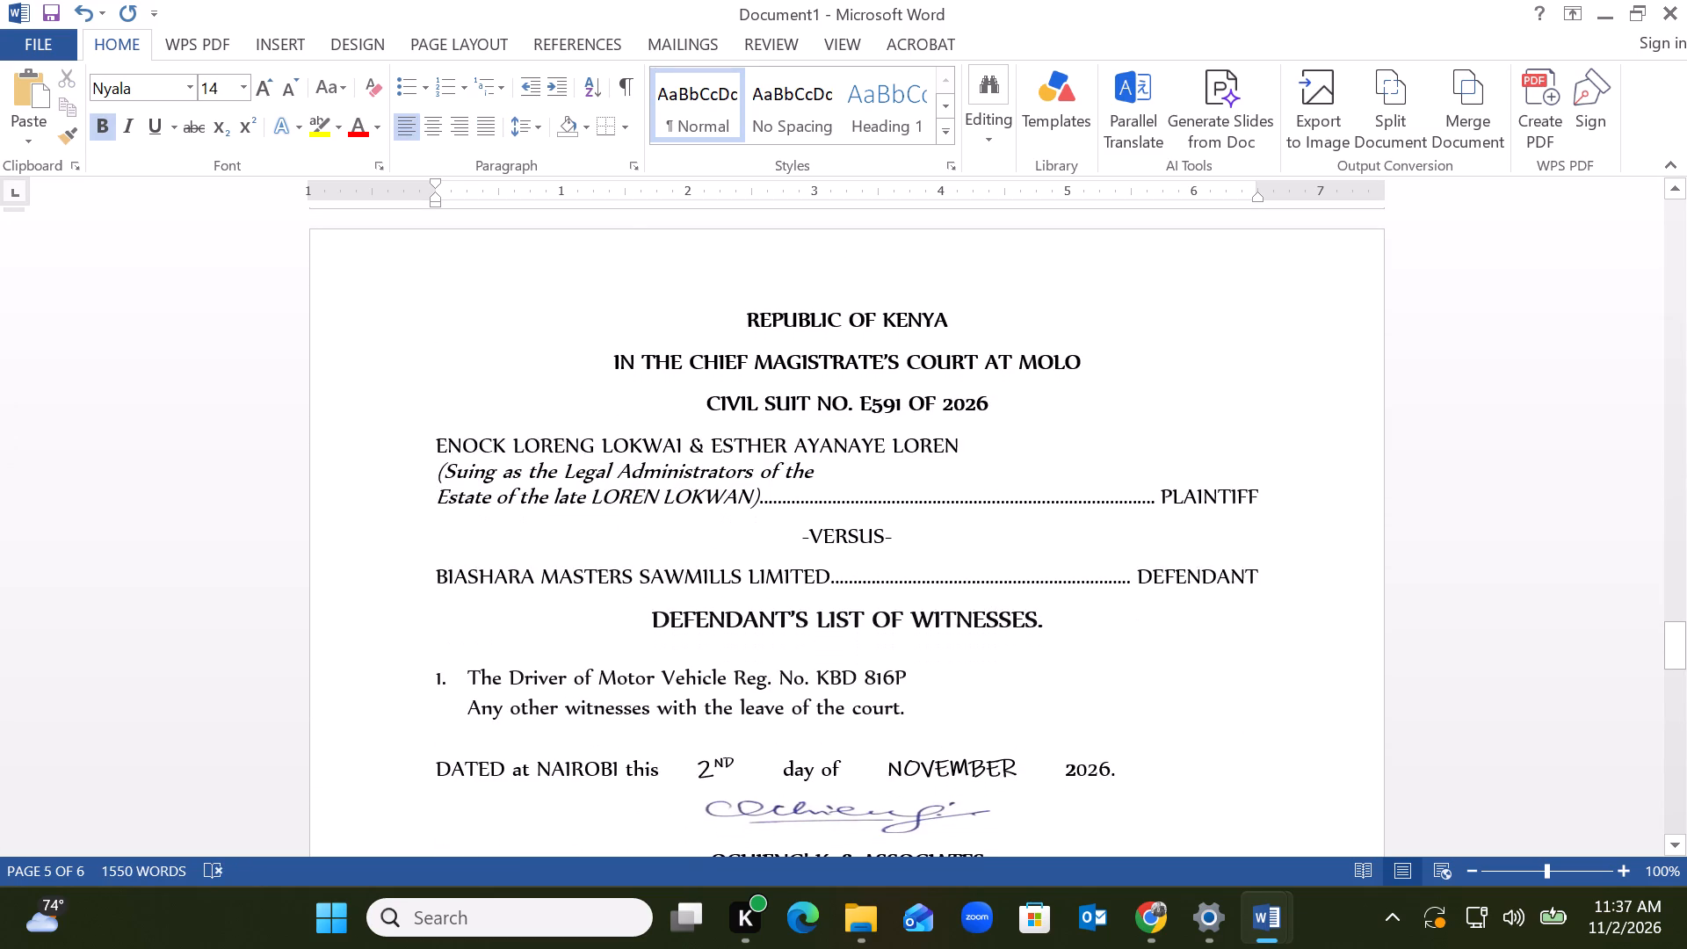
scroll(469, 607, down, 4)
scroll(469, 607, down, 20)
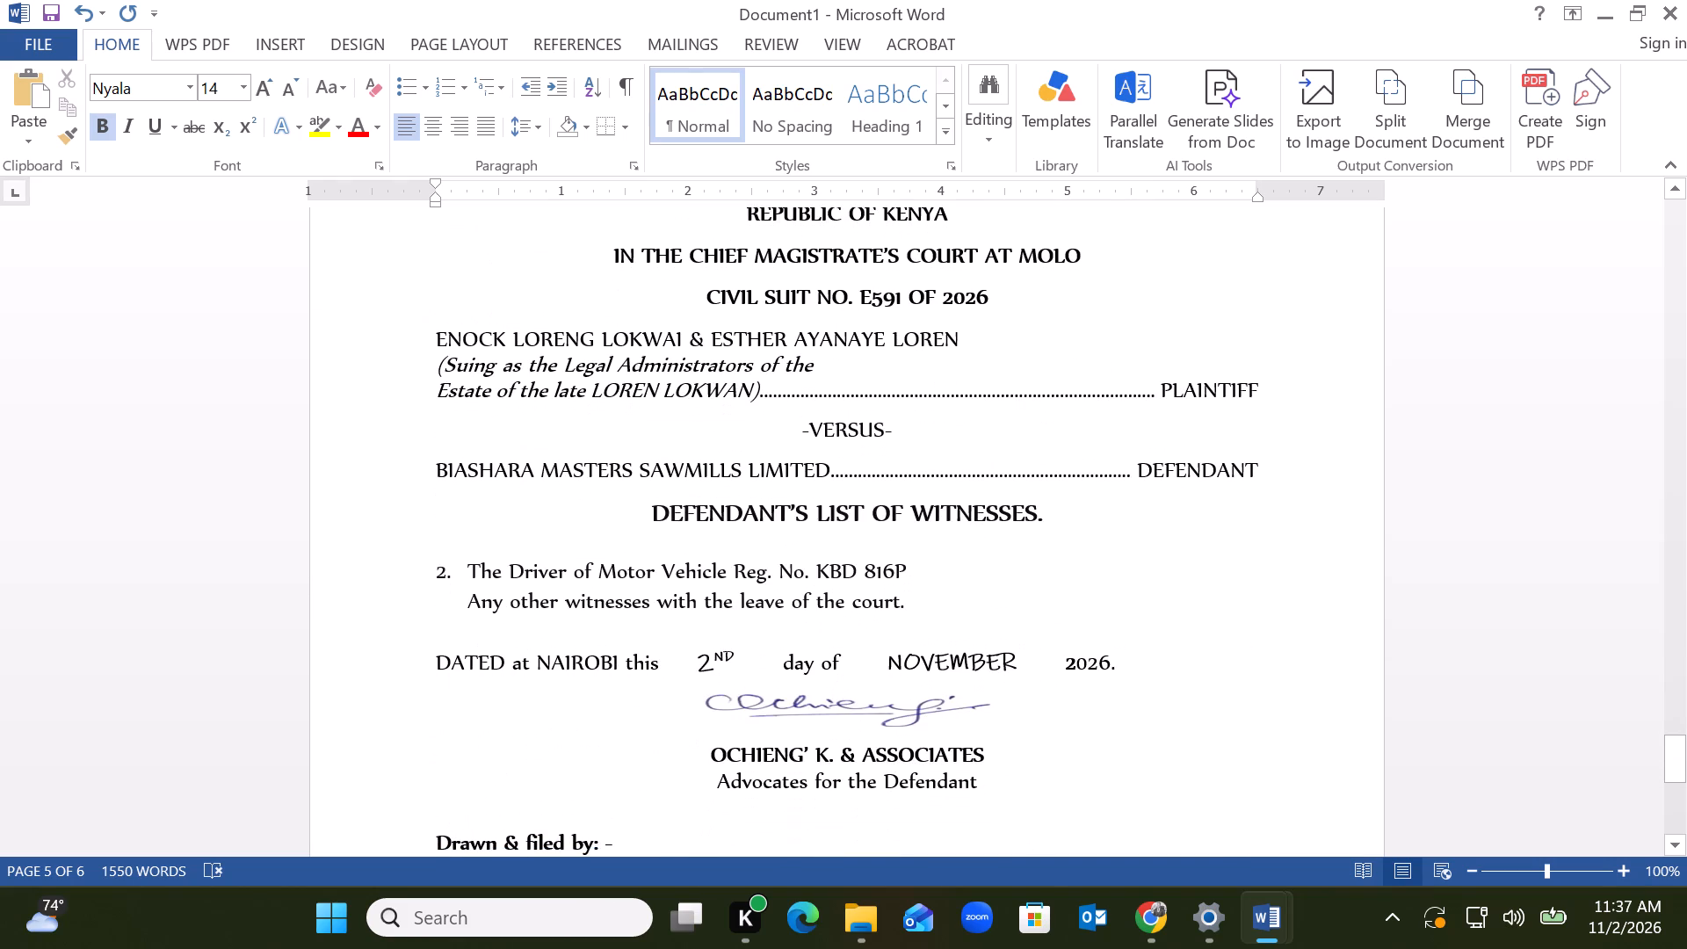
click(983, 813)
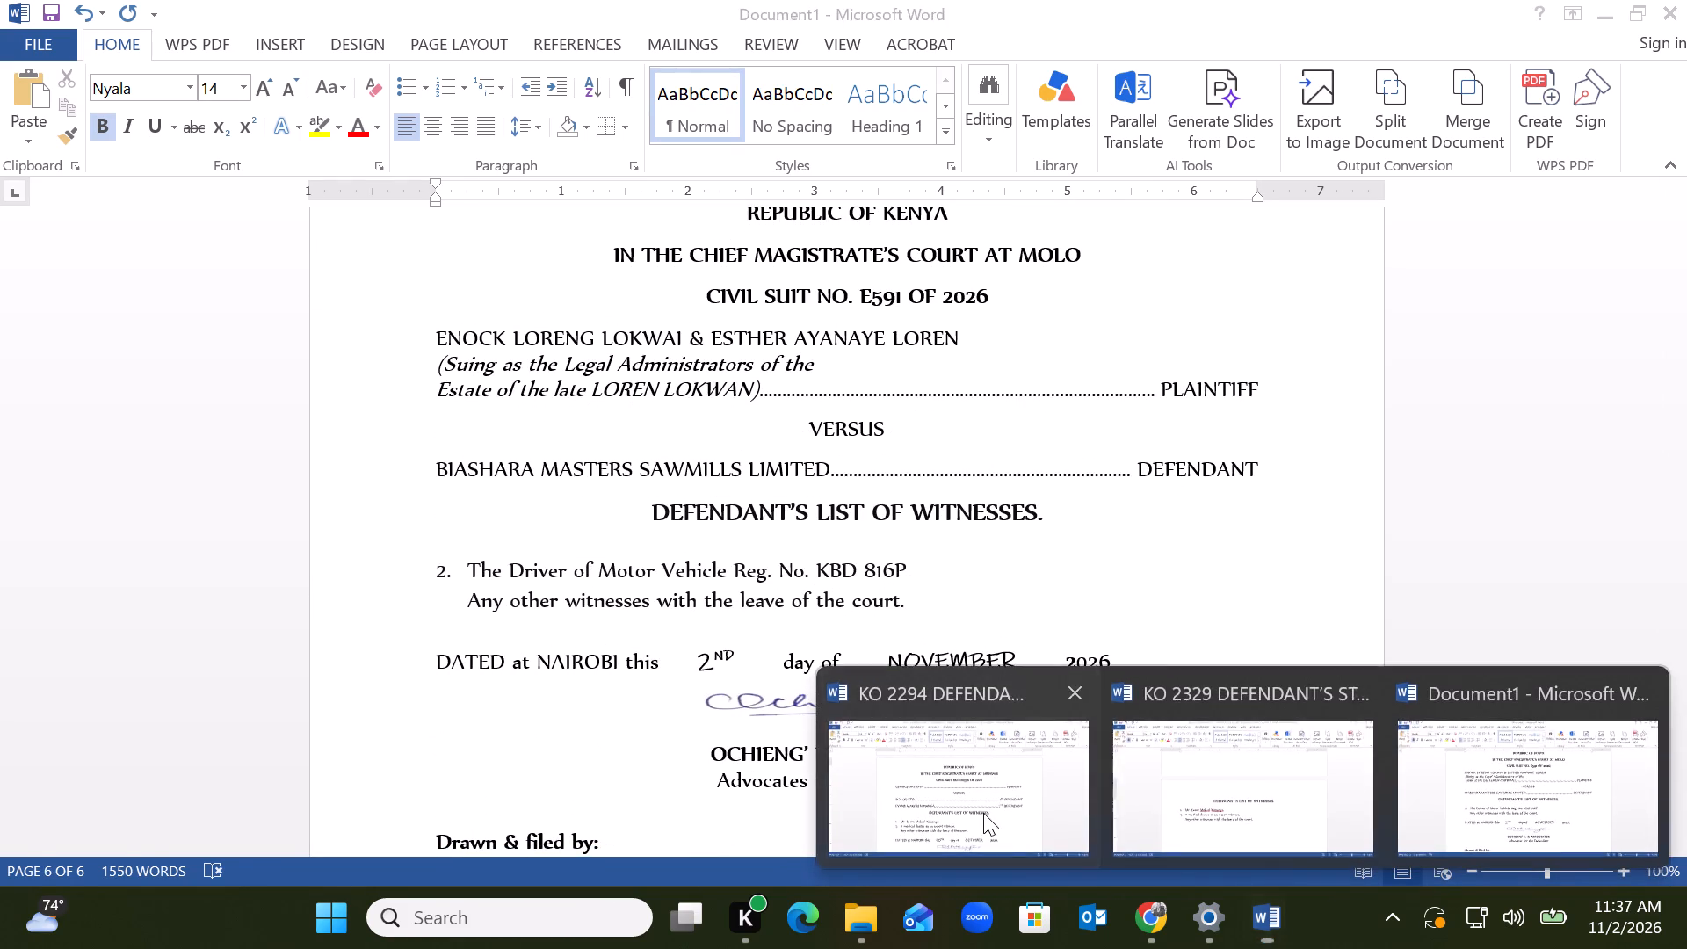
scroll(782, 704, down, 12)
scroll(786, 700, down, 11)
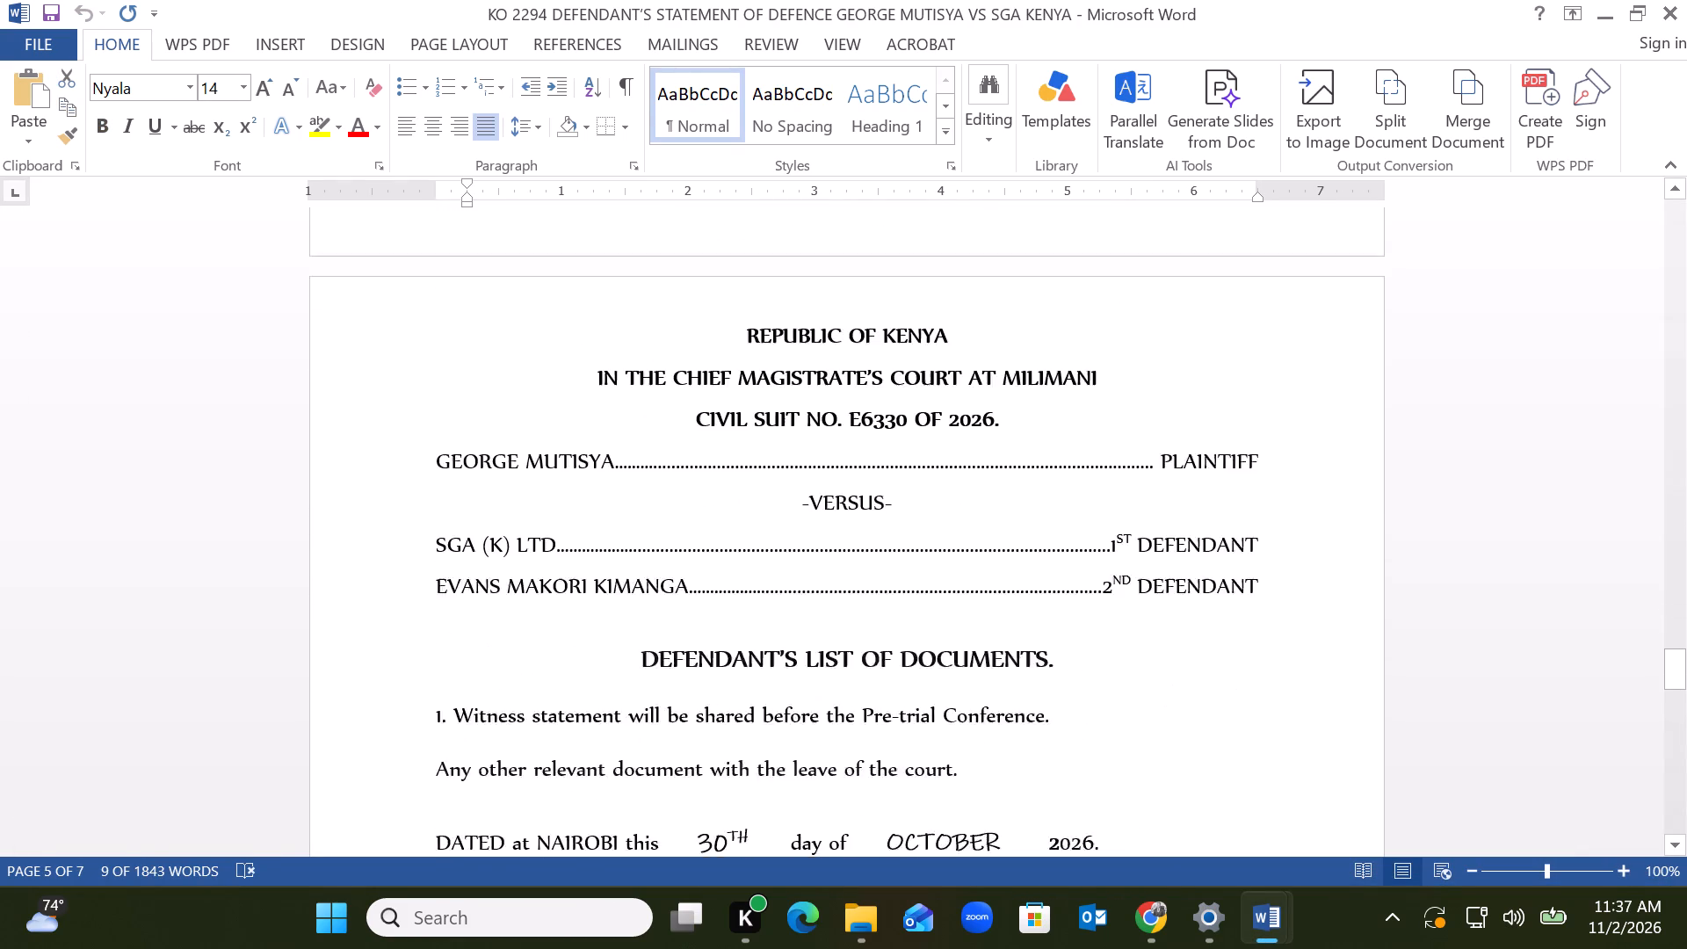
scroll(787, 702, down, 3)
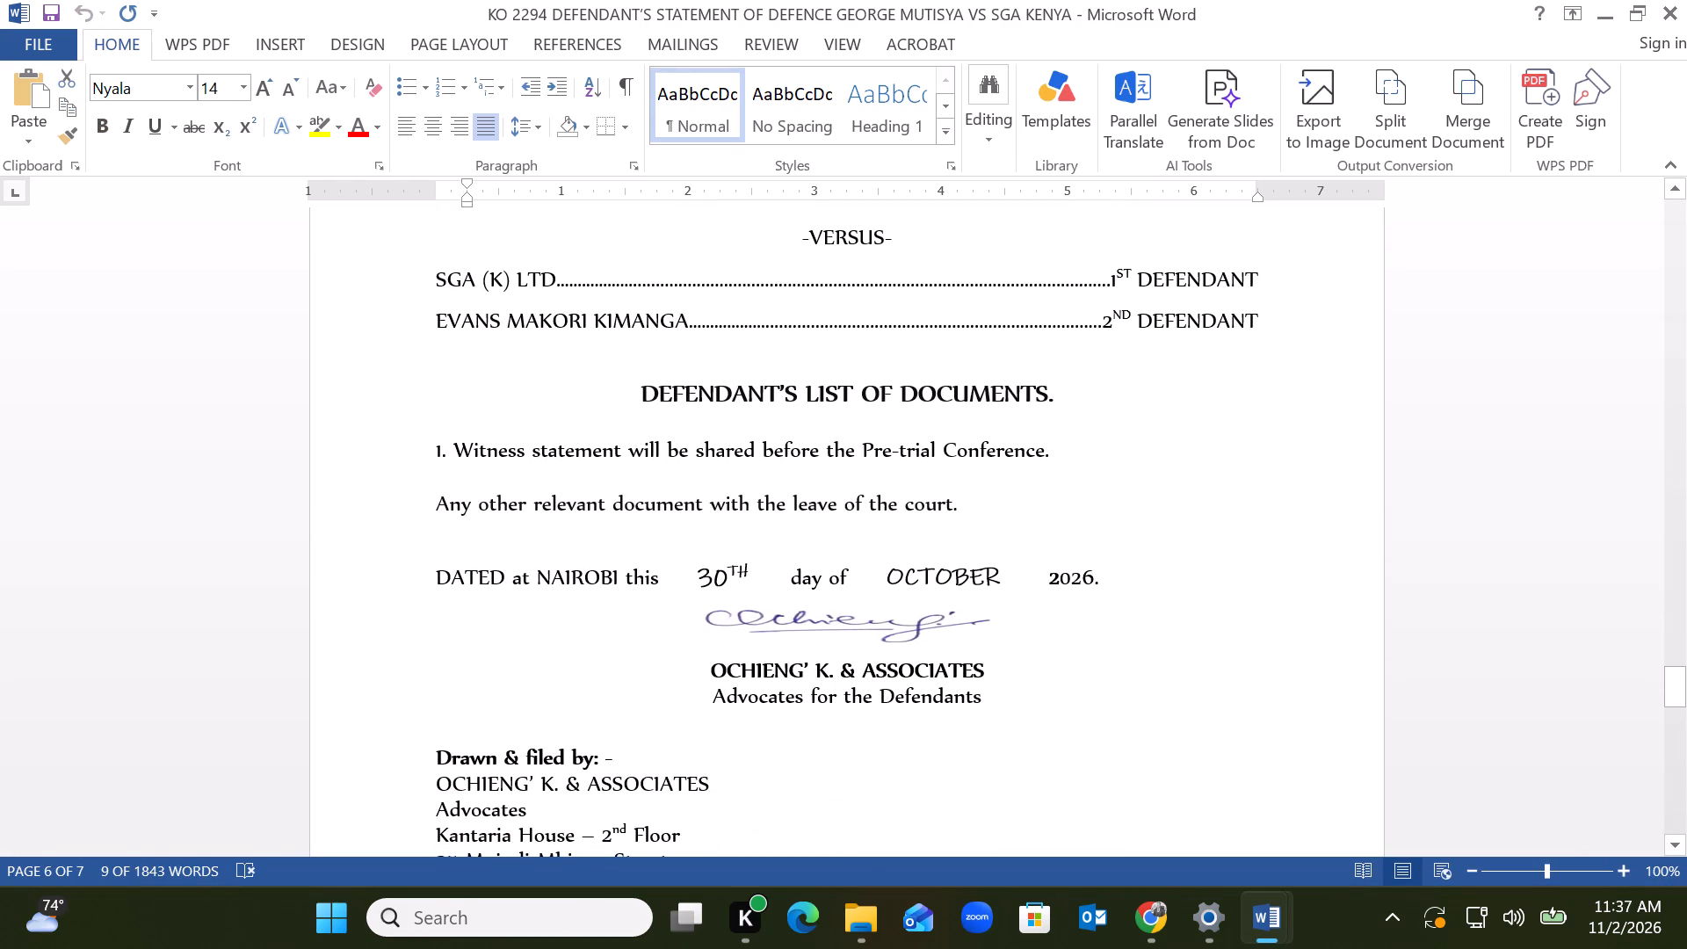
drag(634, 395, 838, 476)
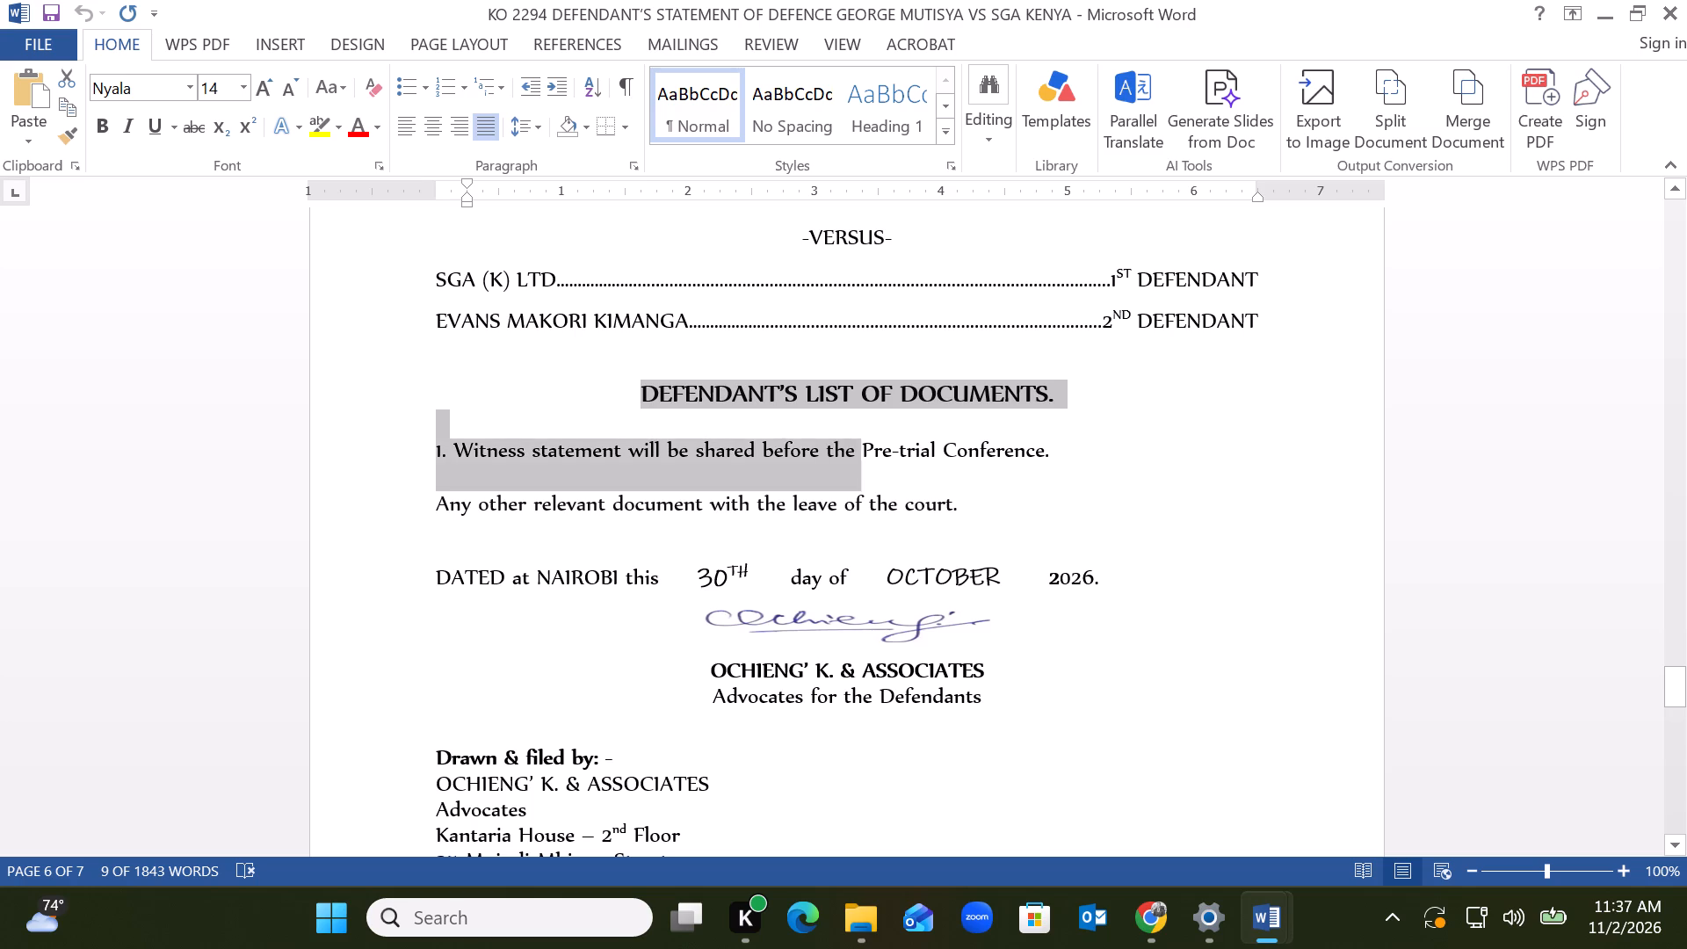
drag(838, 476, 987, 507)
key(ctrl+c)
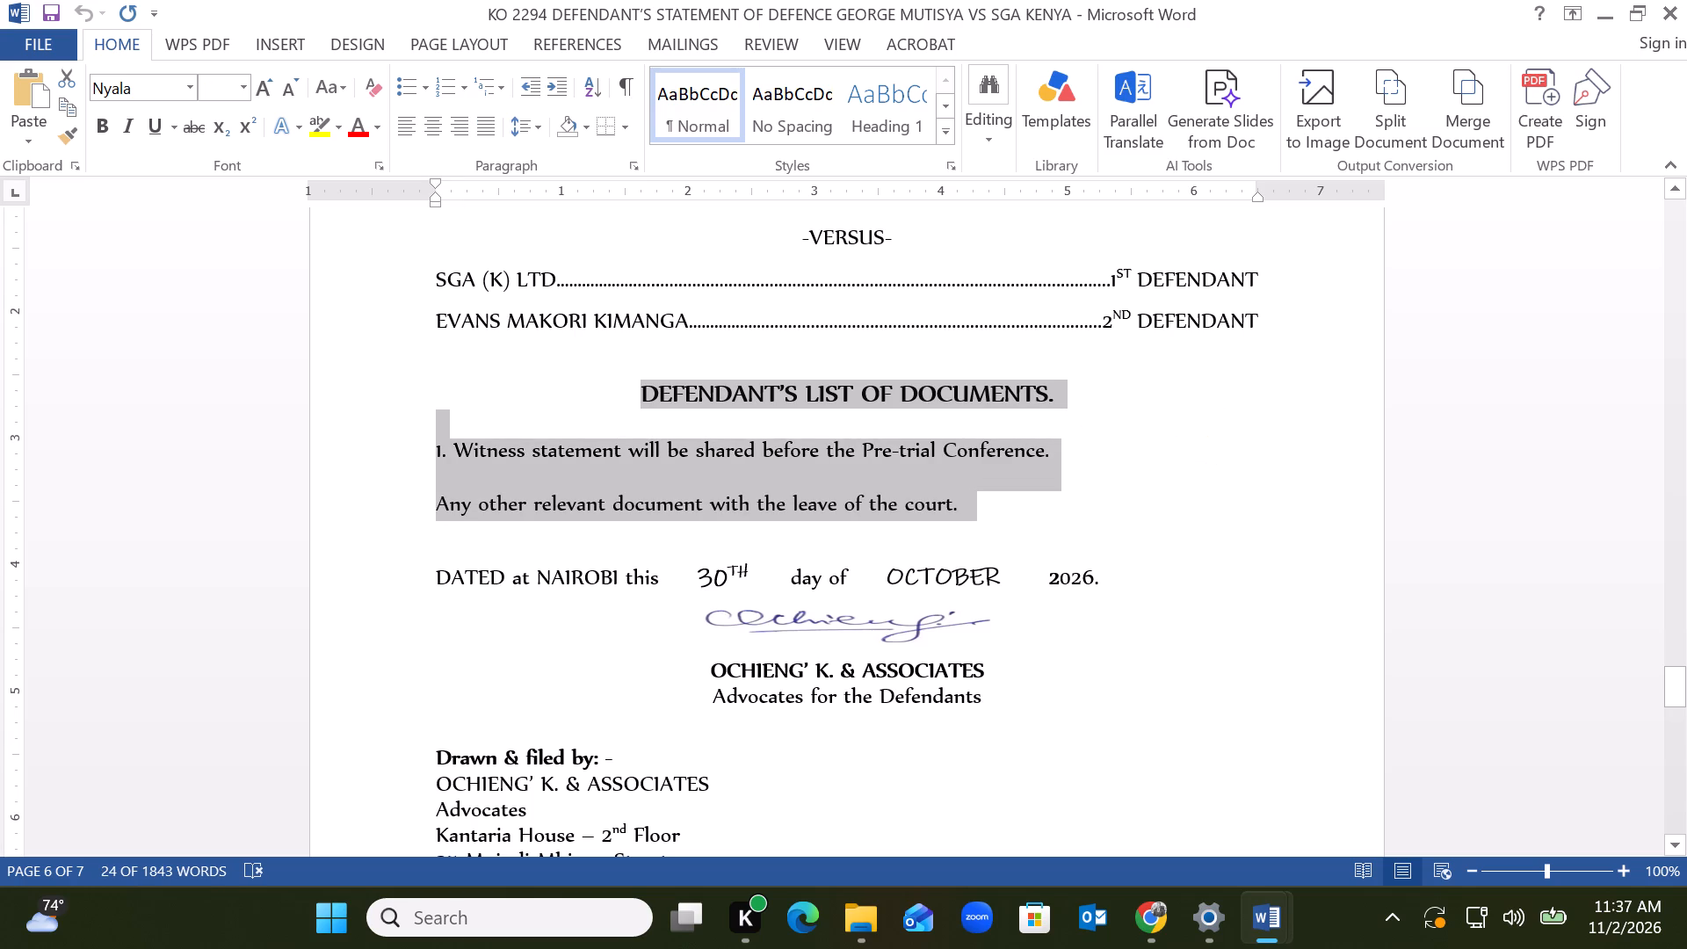
Return to Document1 and replace the last page's DEFENDANT'S LIST OF WITNESSES heading and entries with the copied list of documents.
click(1310, 831)
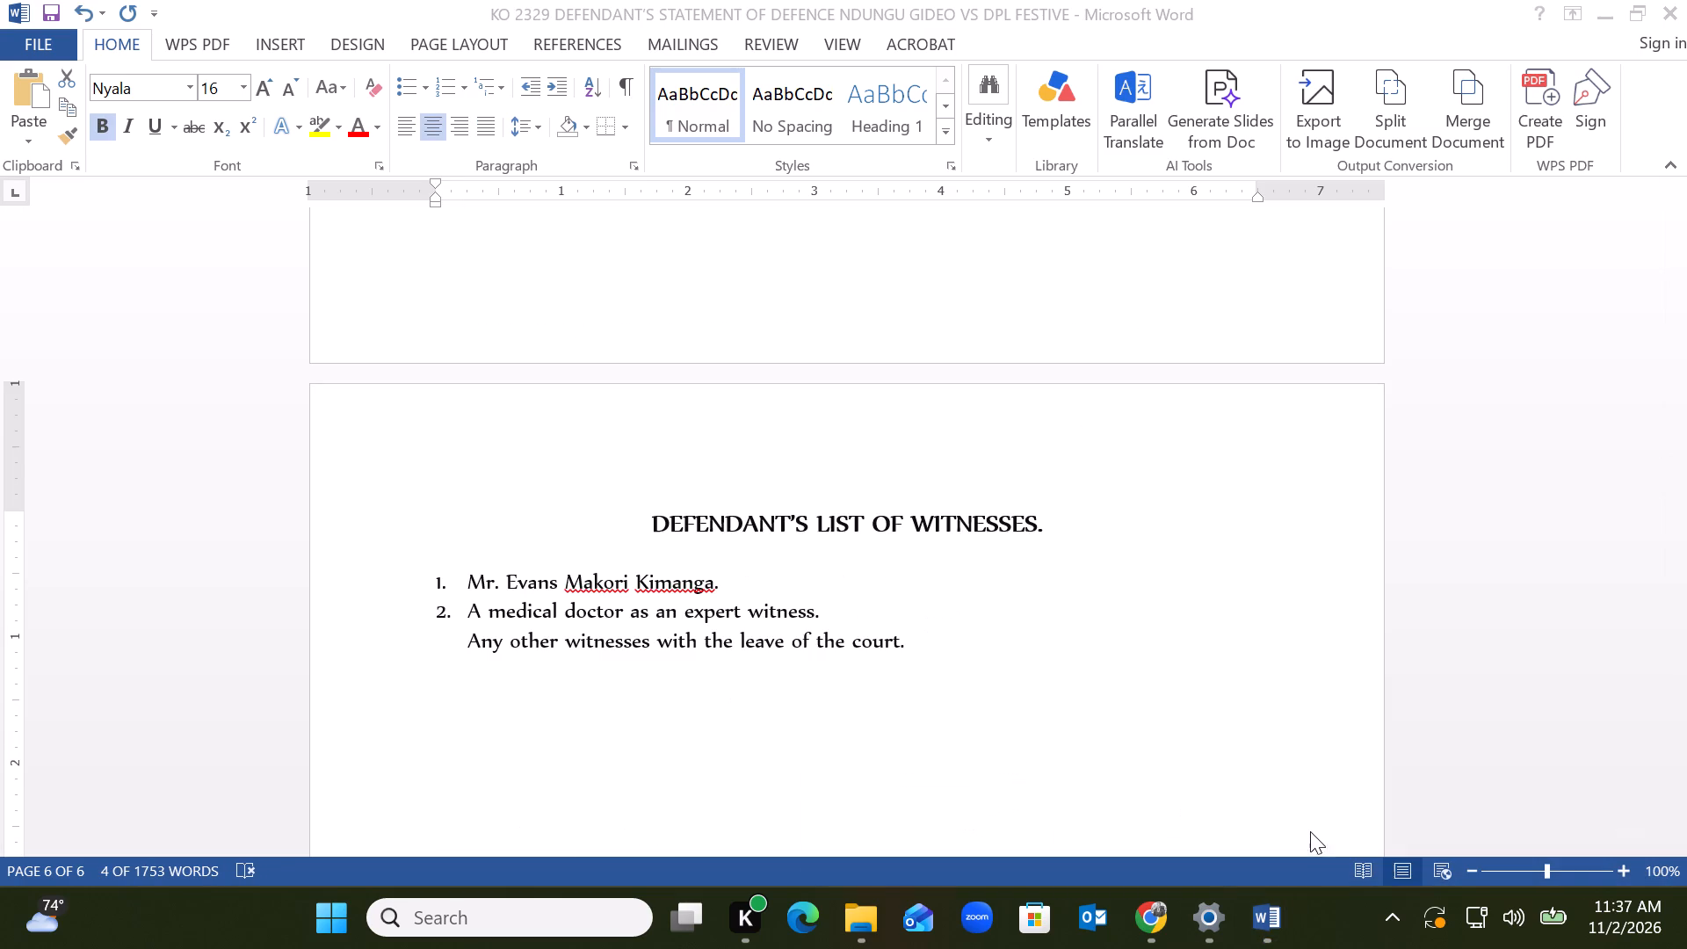
click(1442, 791)
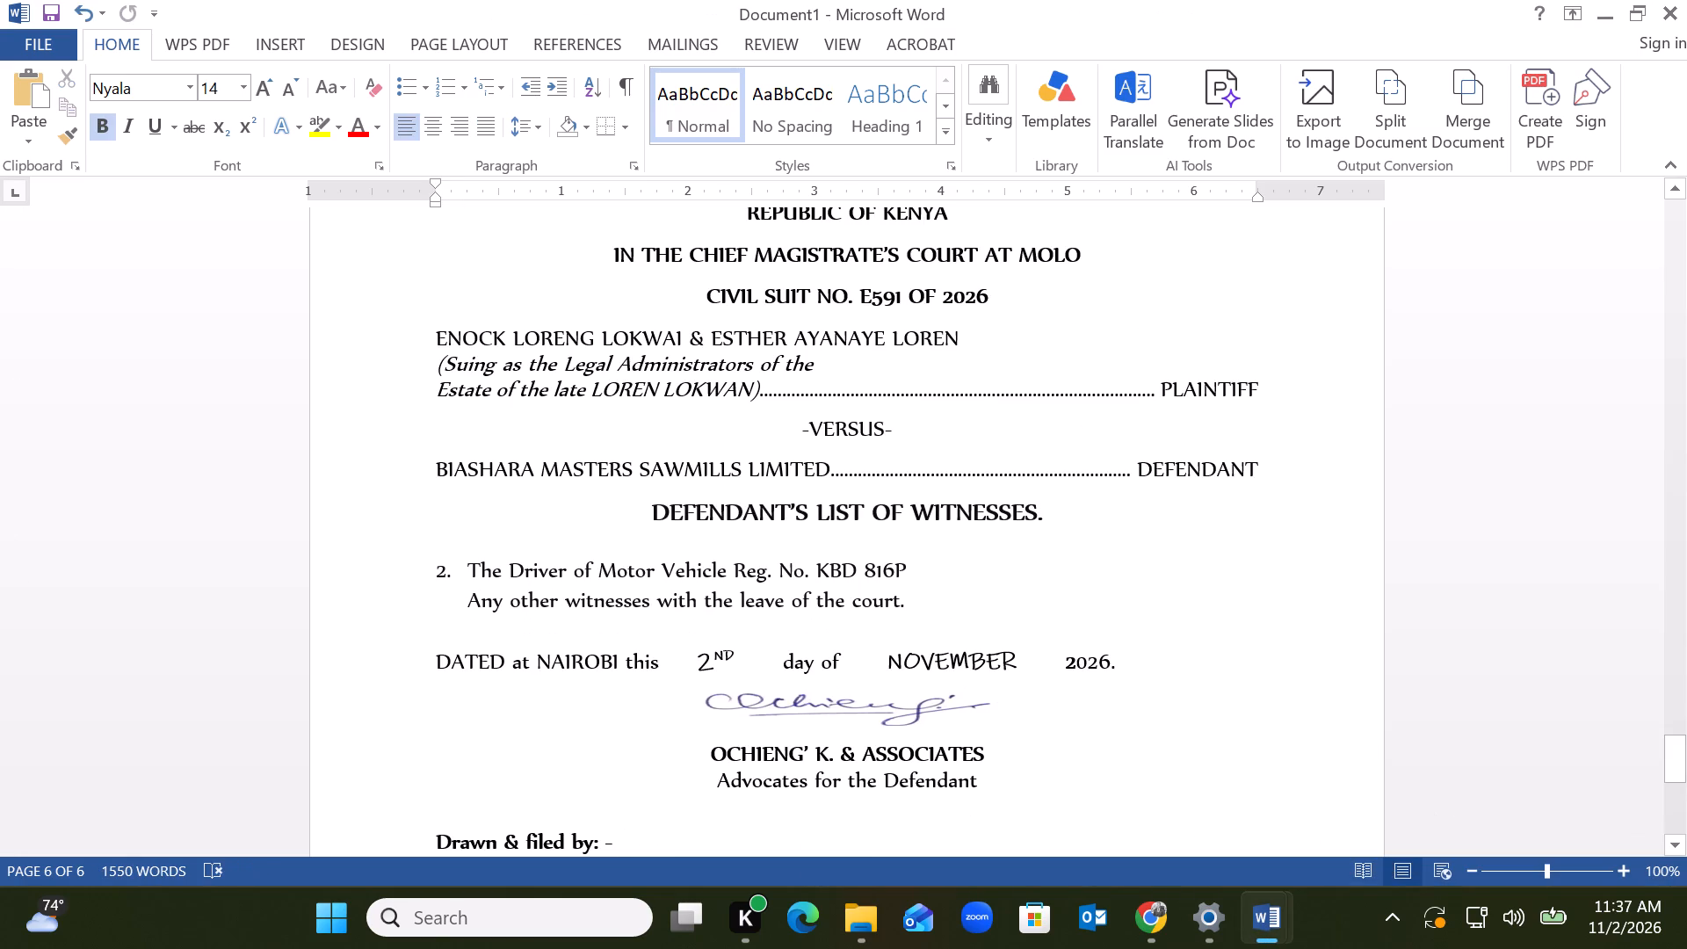
drag(637, 511, 924, 613)
key(ctrl+v)
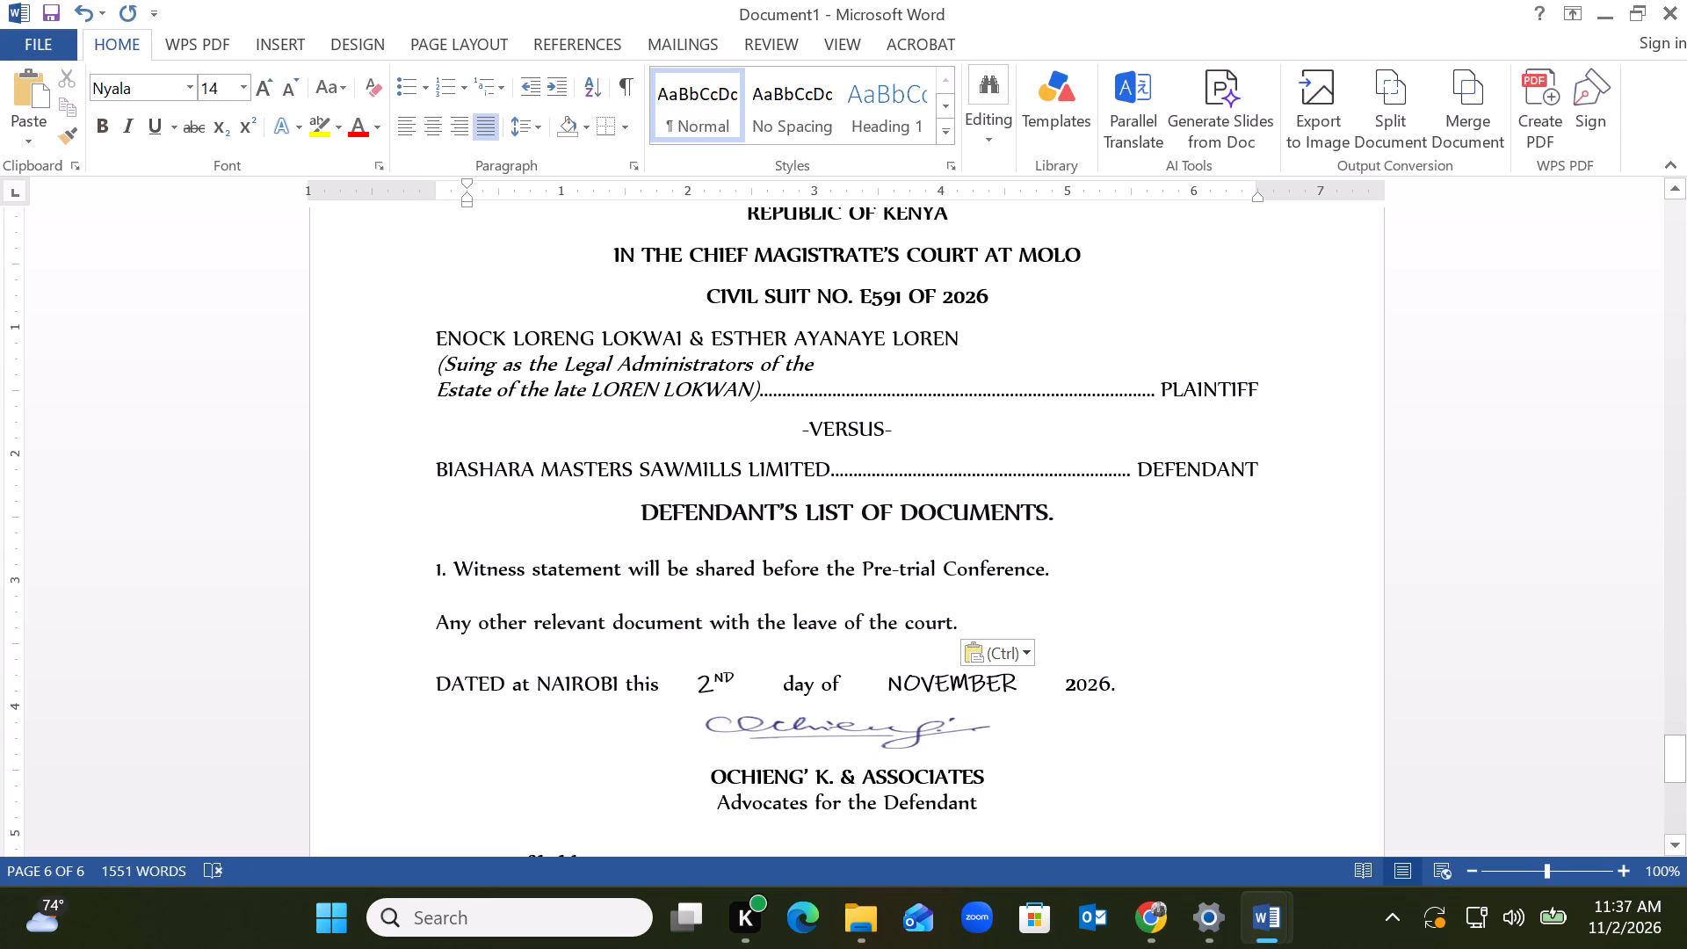
scroll(867, 619, down, 16)
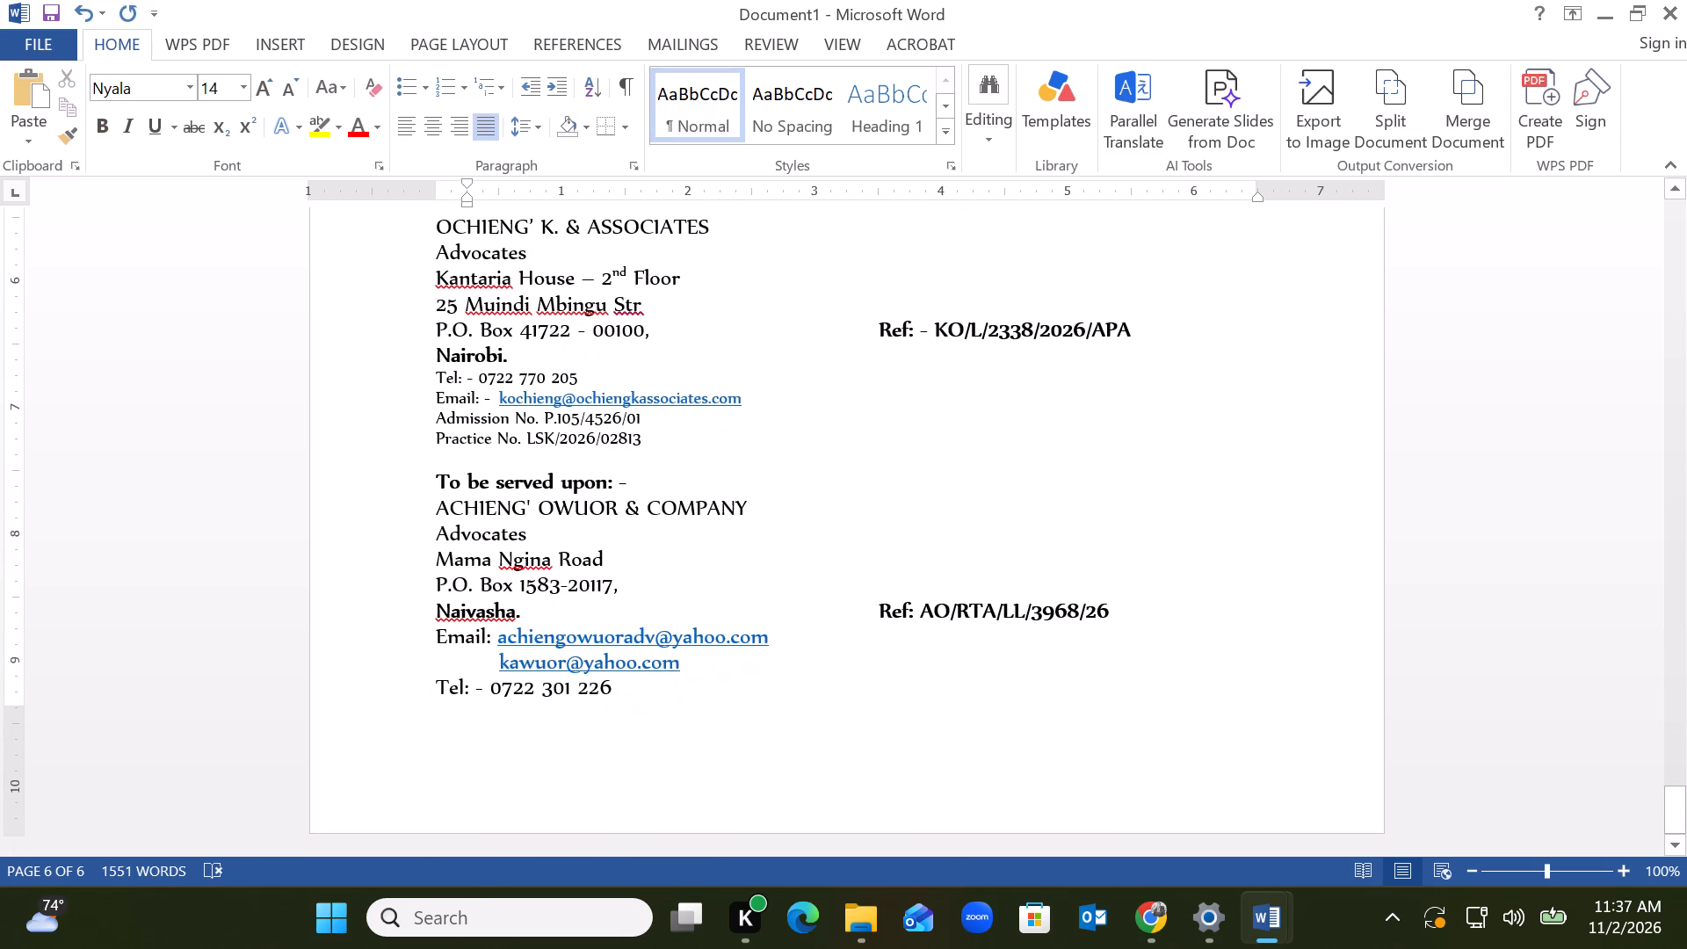
Duplicate the whole DEFENDANT'S LIST OF DOCUMENTS page, from REPUBLIC OF KENYA through the service block, onto a new page at the end.
scroll(844, 654, up, 15)
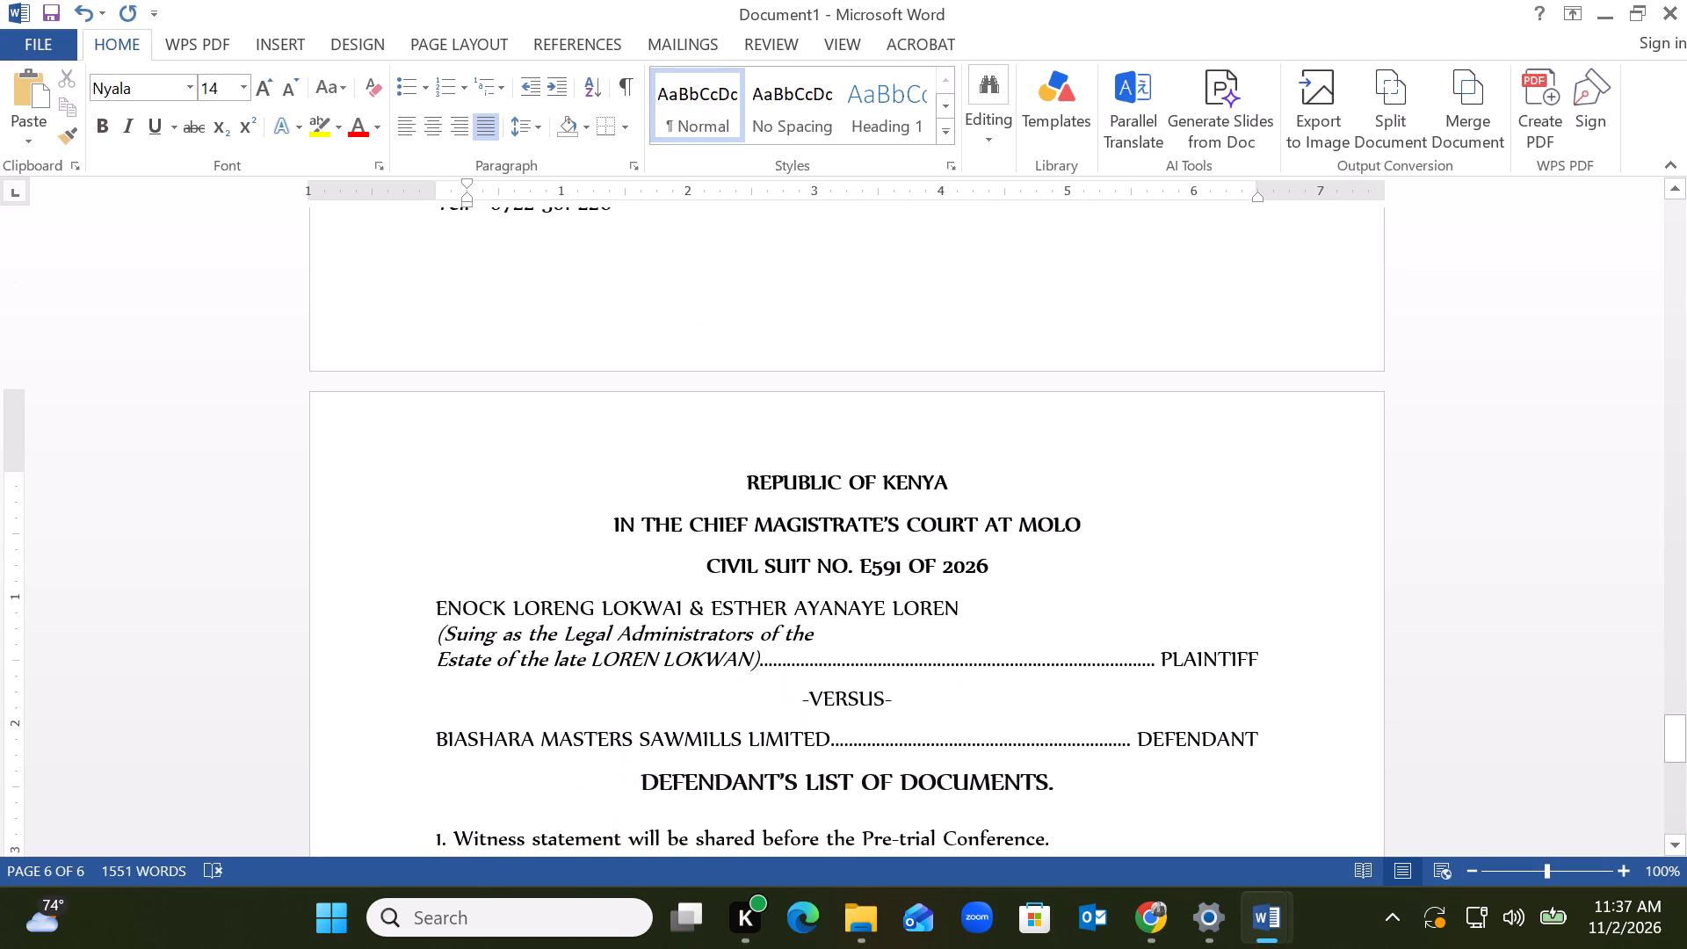
drag(728, 482, 843, 737)
scroll(843, 737, down, 11)
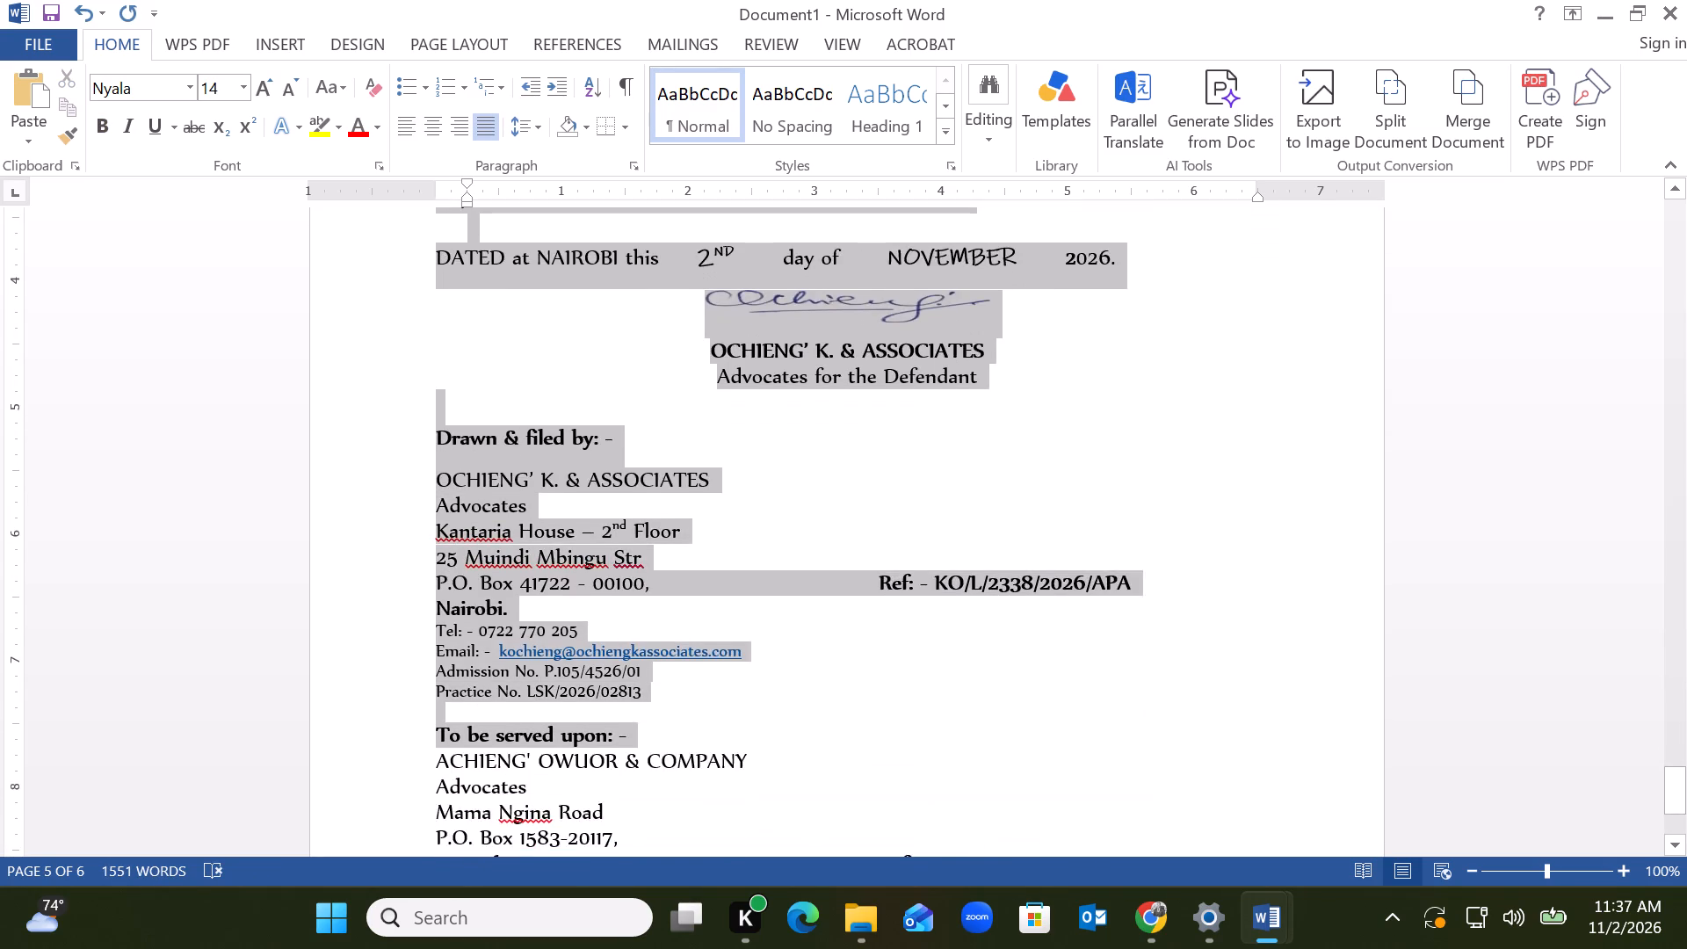
drag(843, 737, 858, 774)
scroll(843, 737, down, 3)
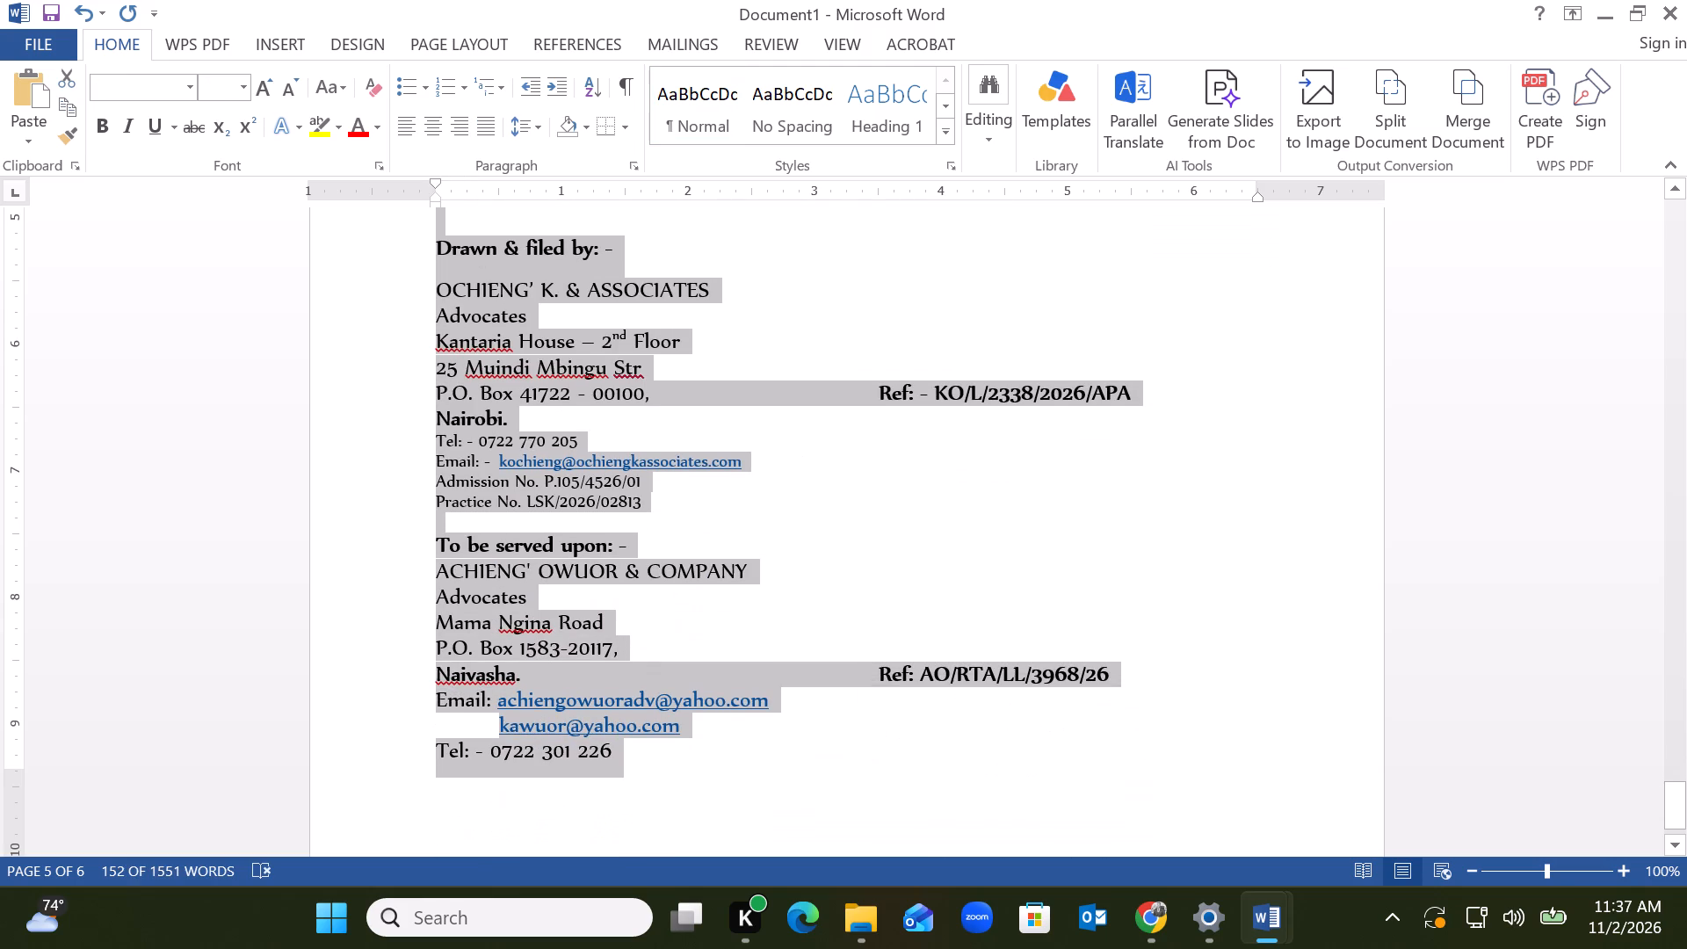
key(ctrl+c)
scroll(858, 774, down, 8)
click(780, 728)
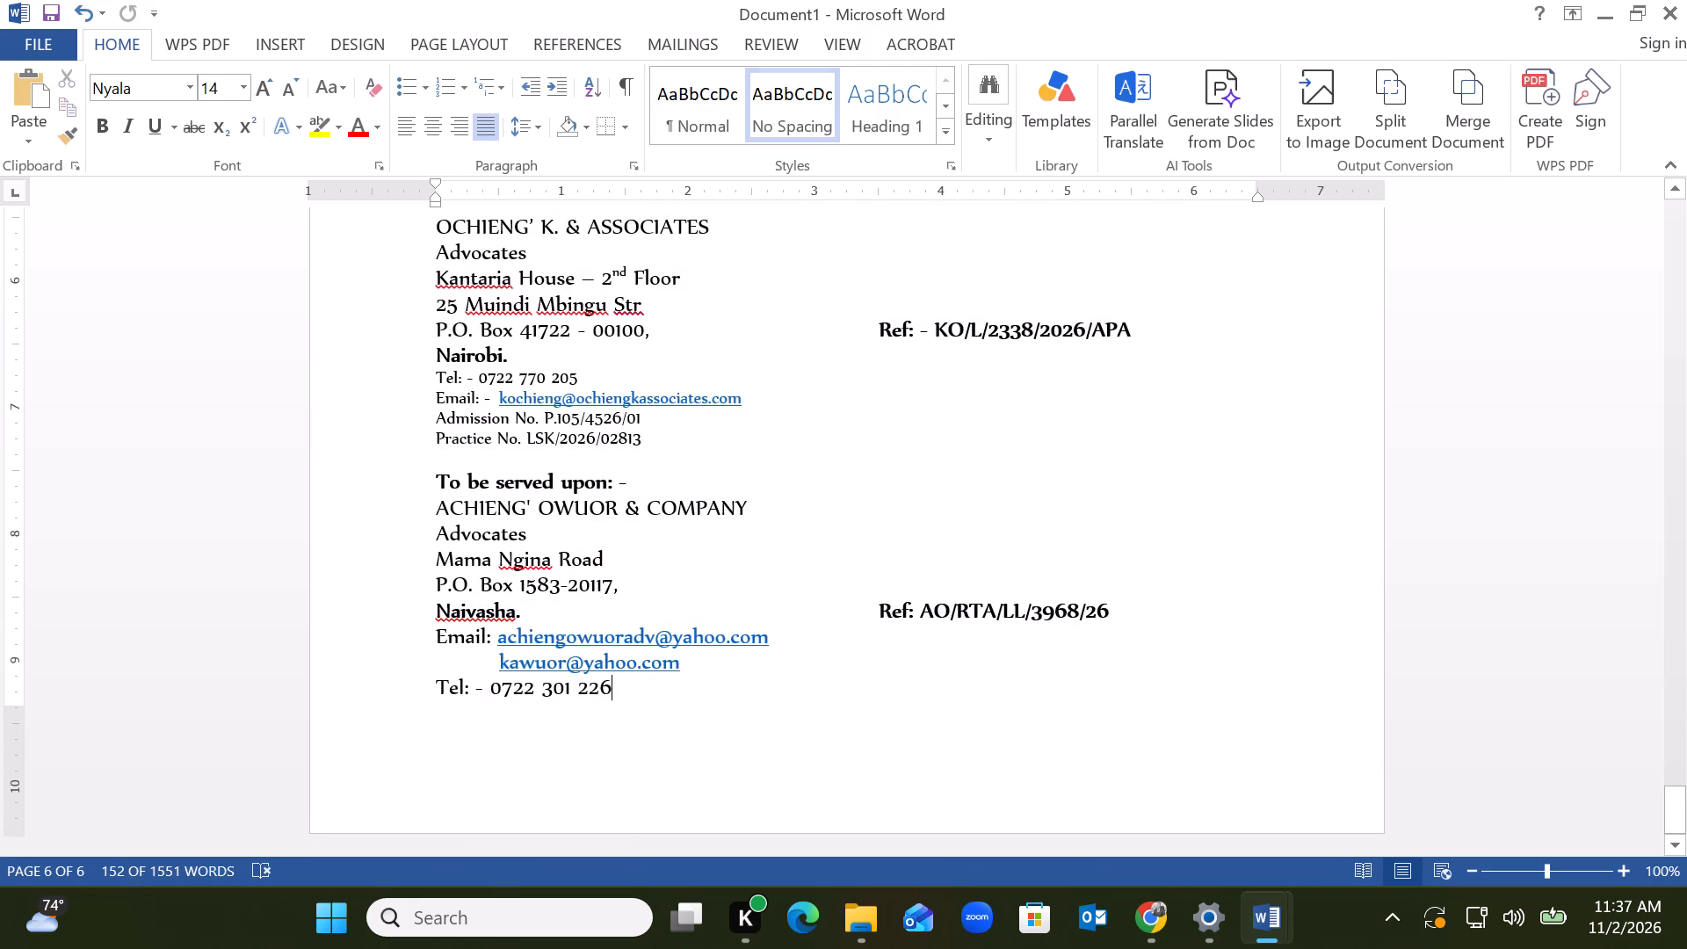
key(ctrl+Return)
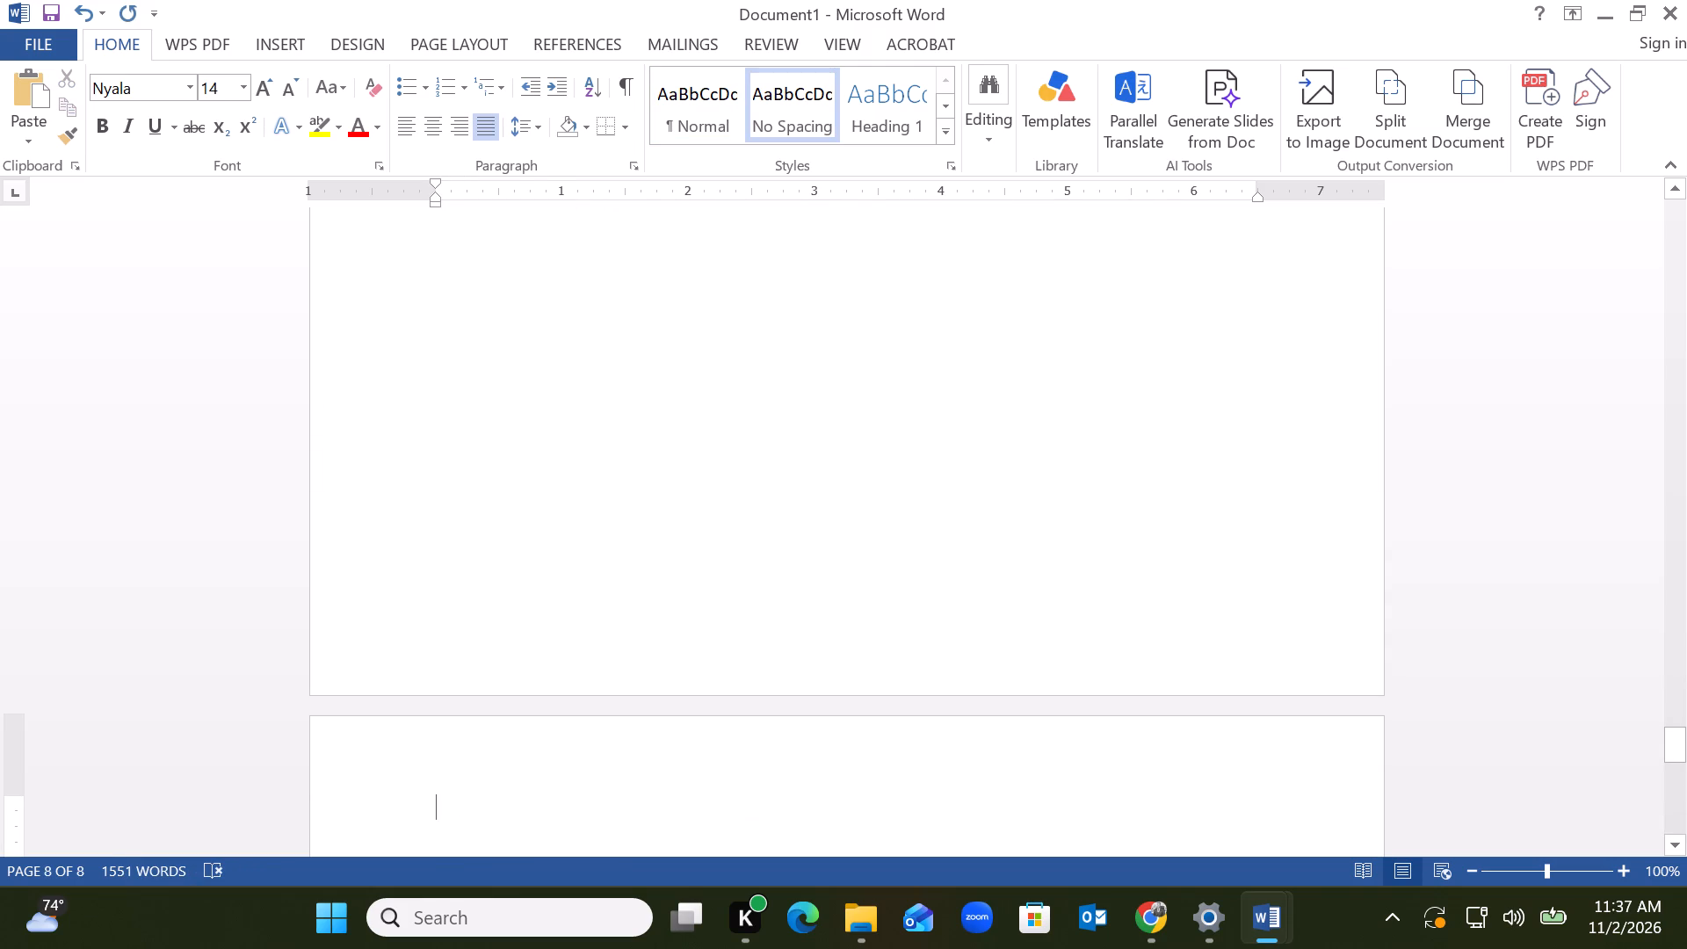
key(ctrl+v)
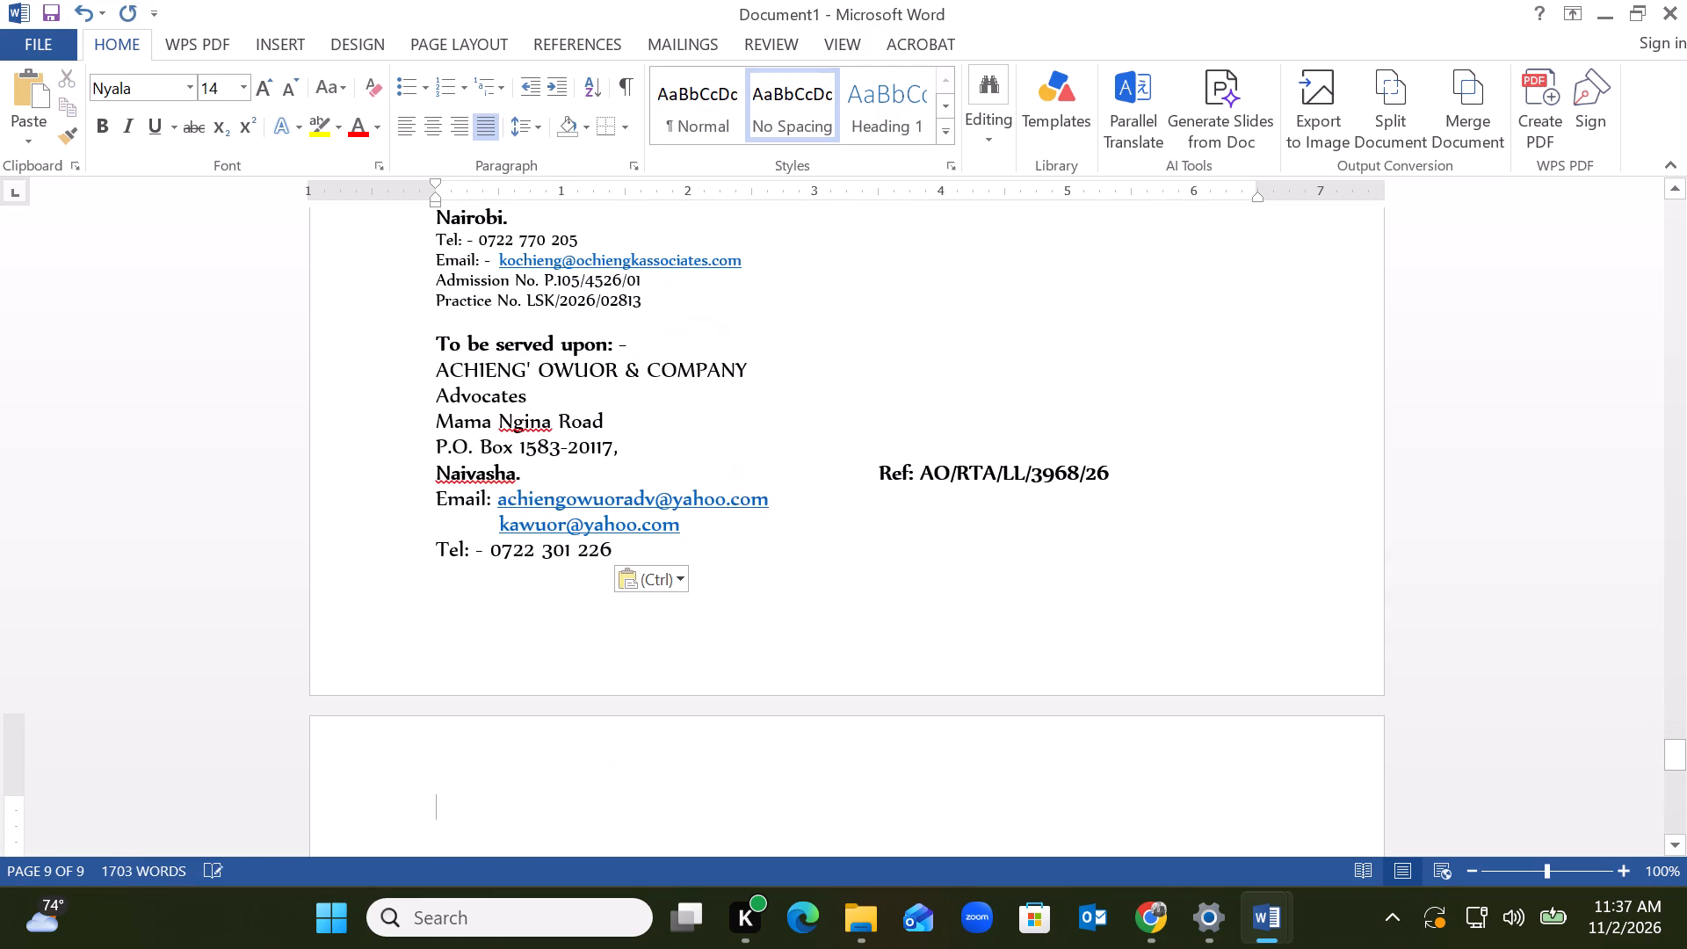
key(BackSpace)
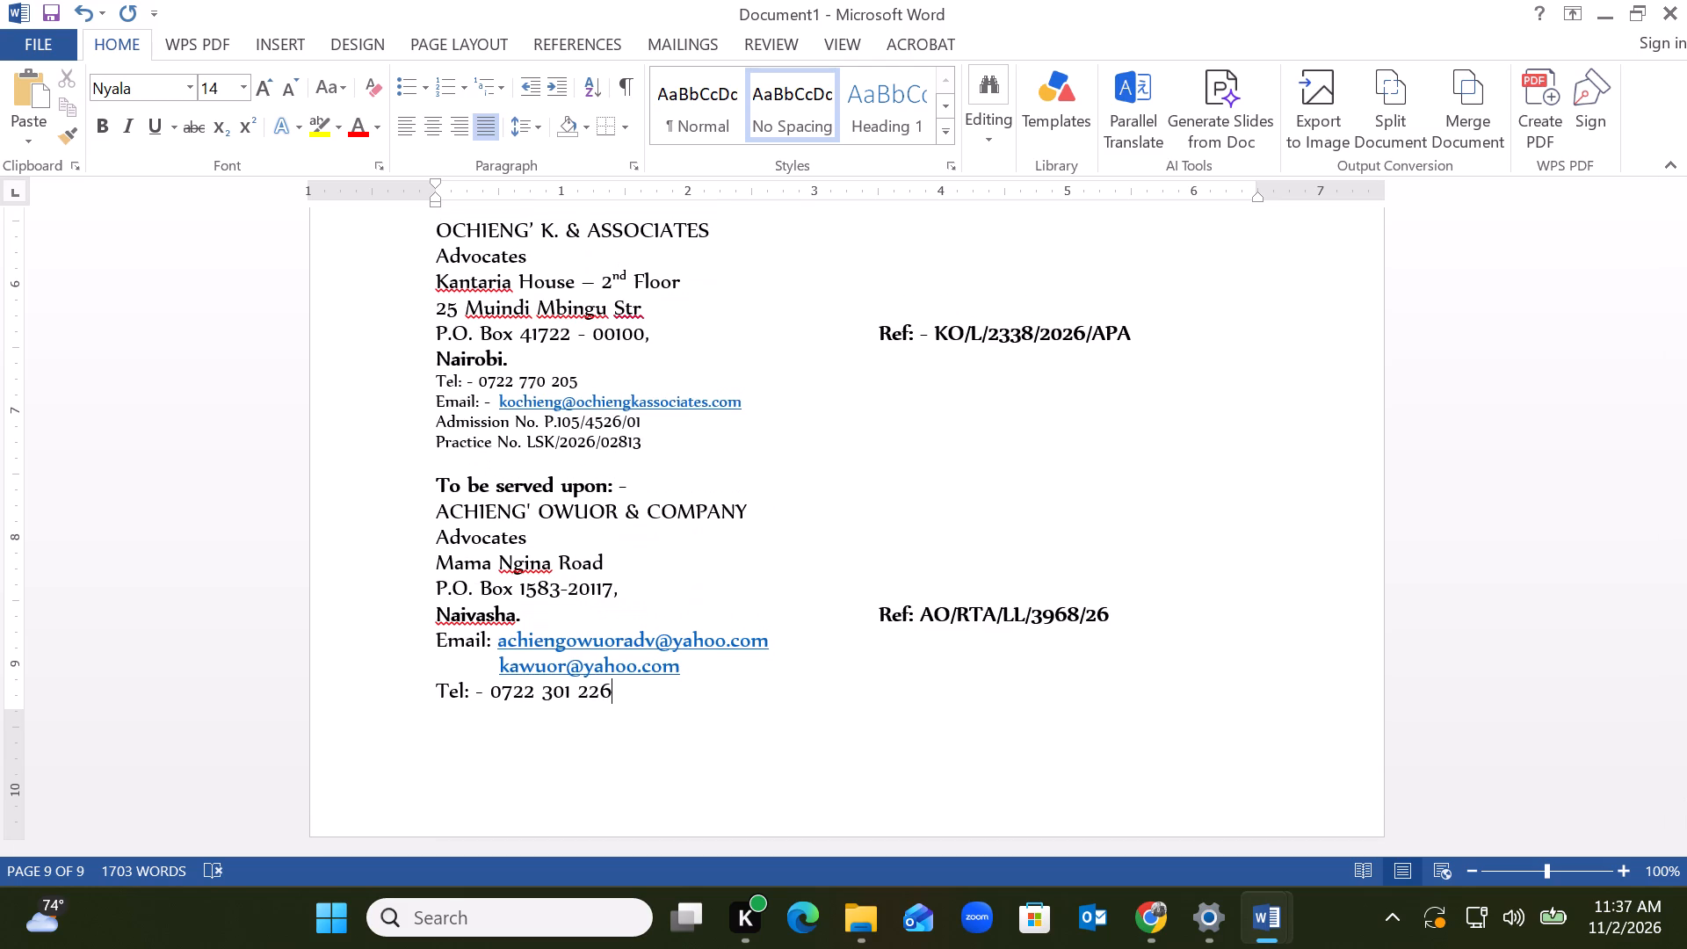
Remove the blank page before the duplicated page's REPUBLIC OF KENYA heading.
scroll(744, 732, up, 20)
scroll(744, 732, up, 2)
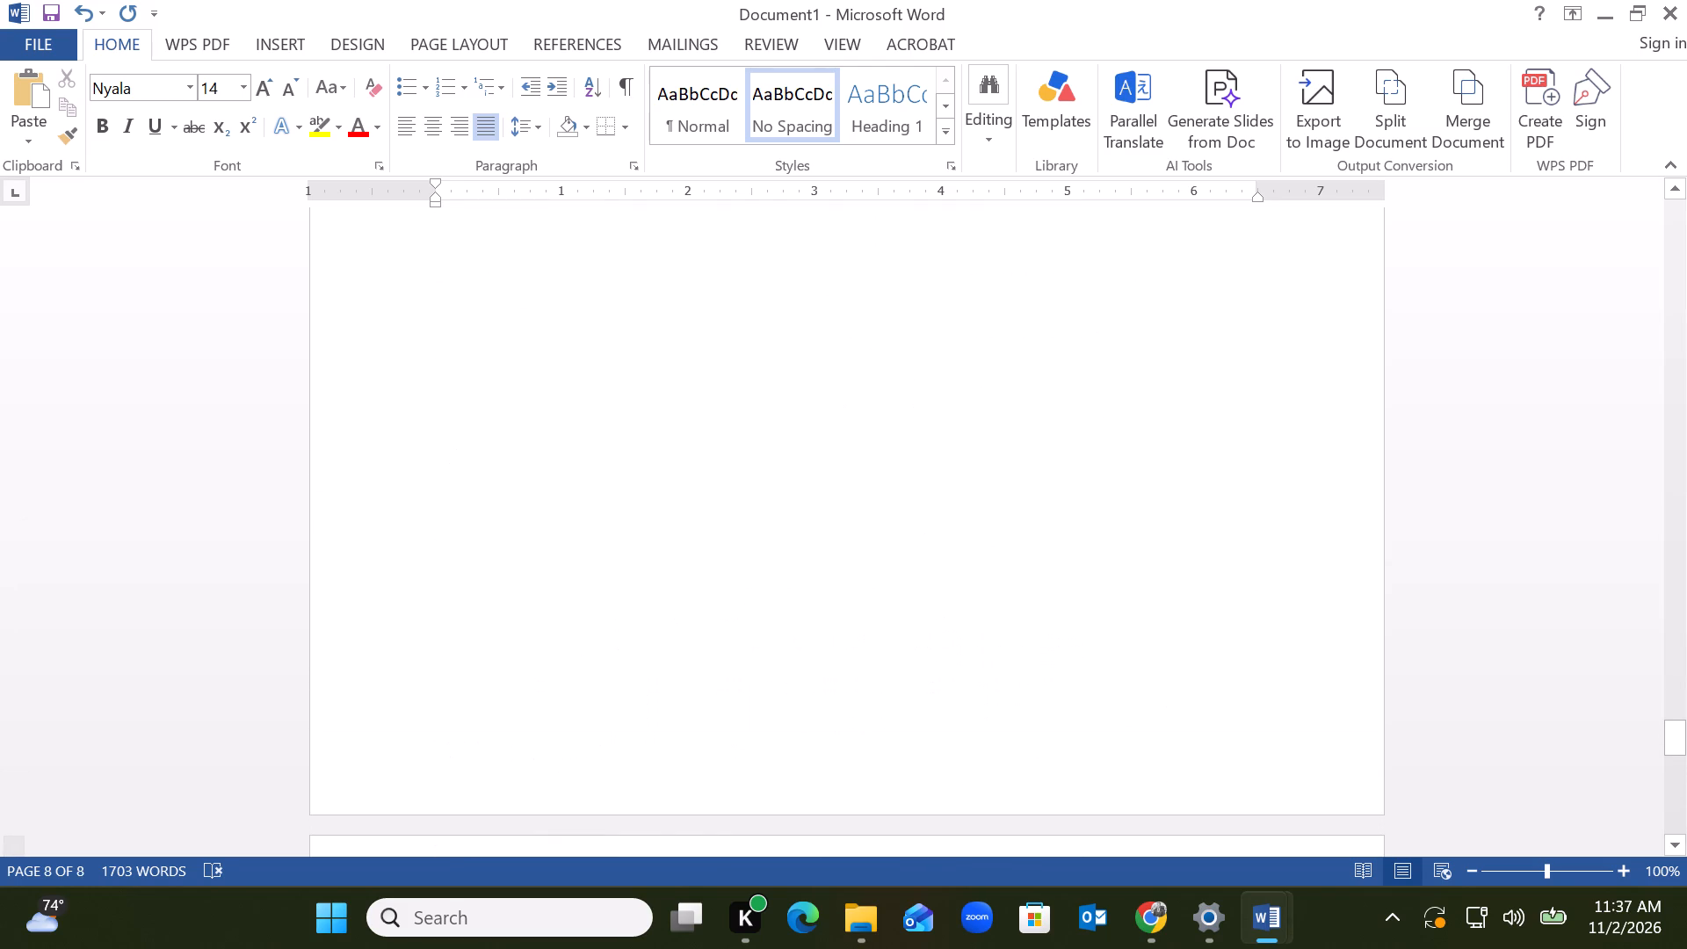
scroll(707, 740, down, 4)
click(710, 680)
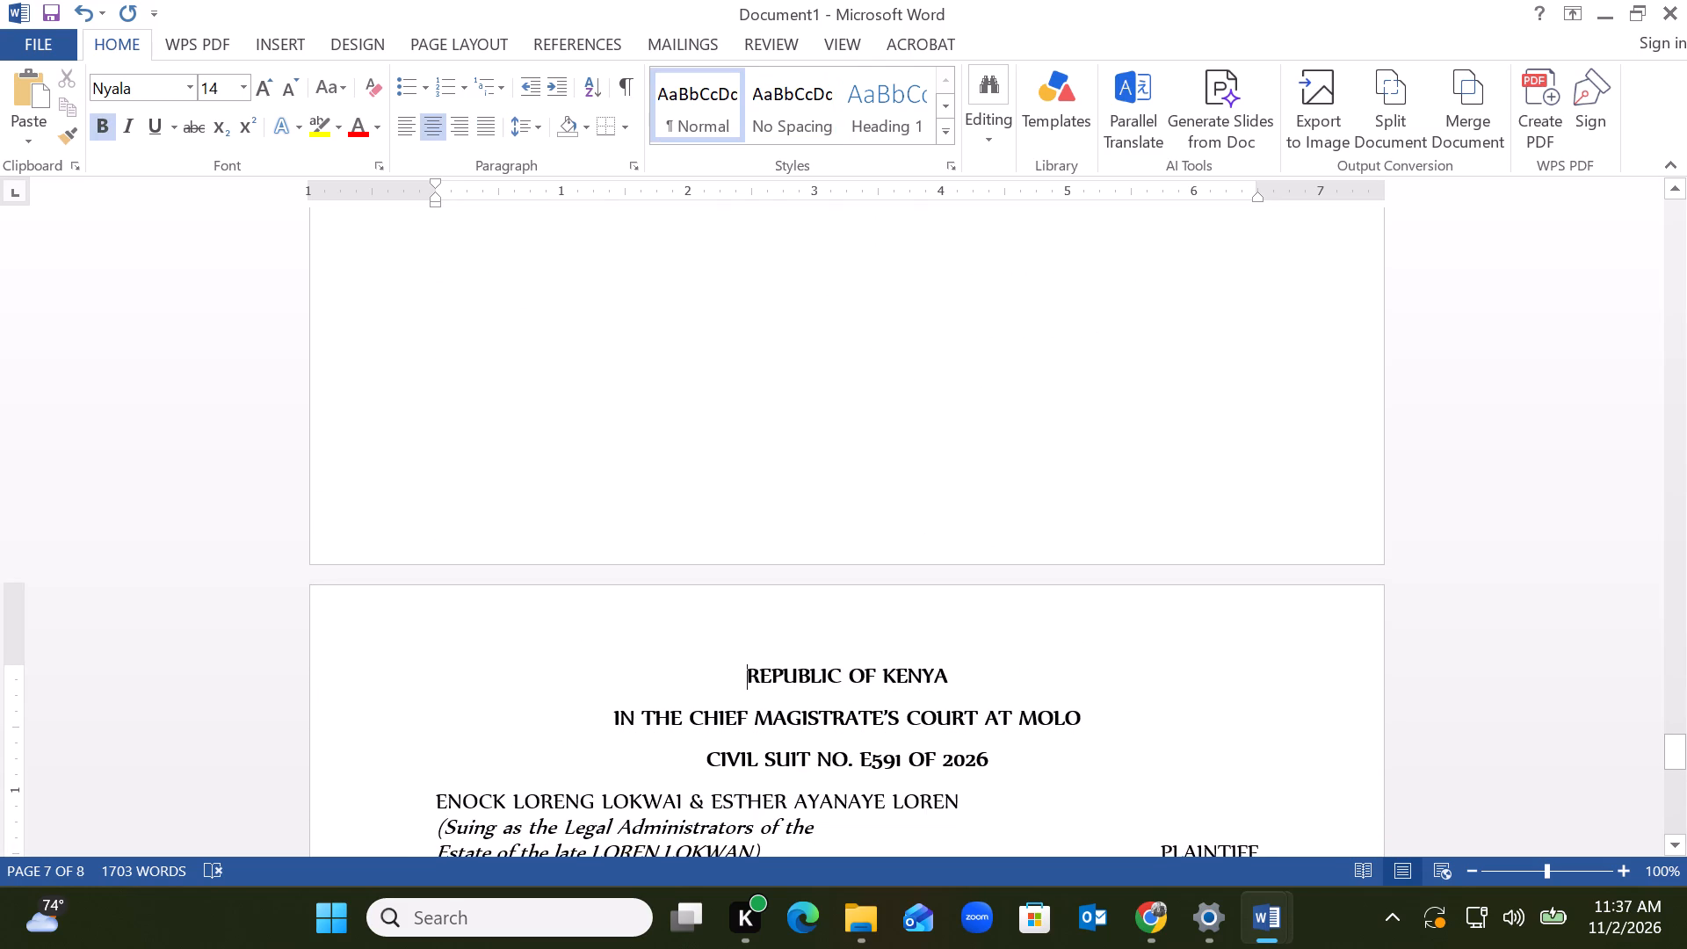
key(BackSpace)
key(BackSpace)
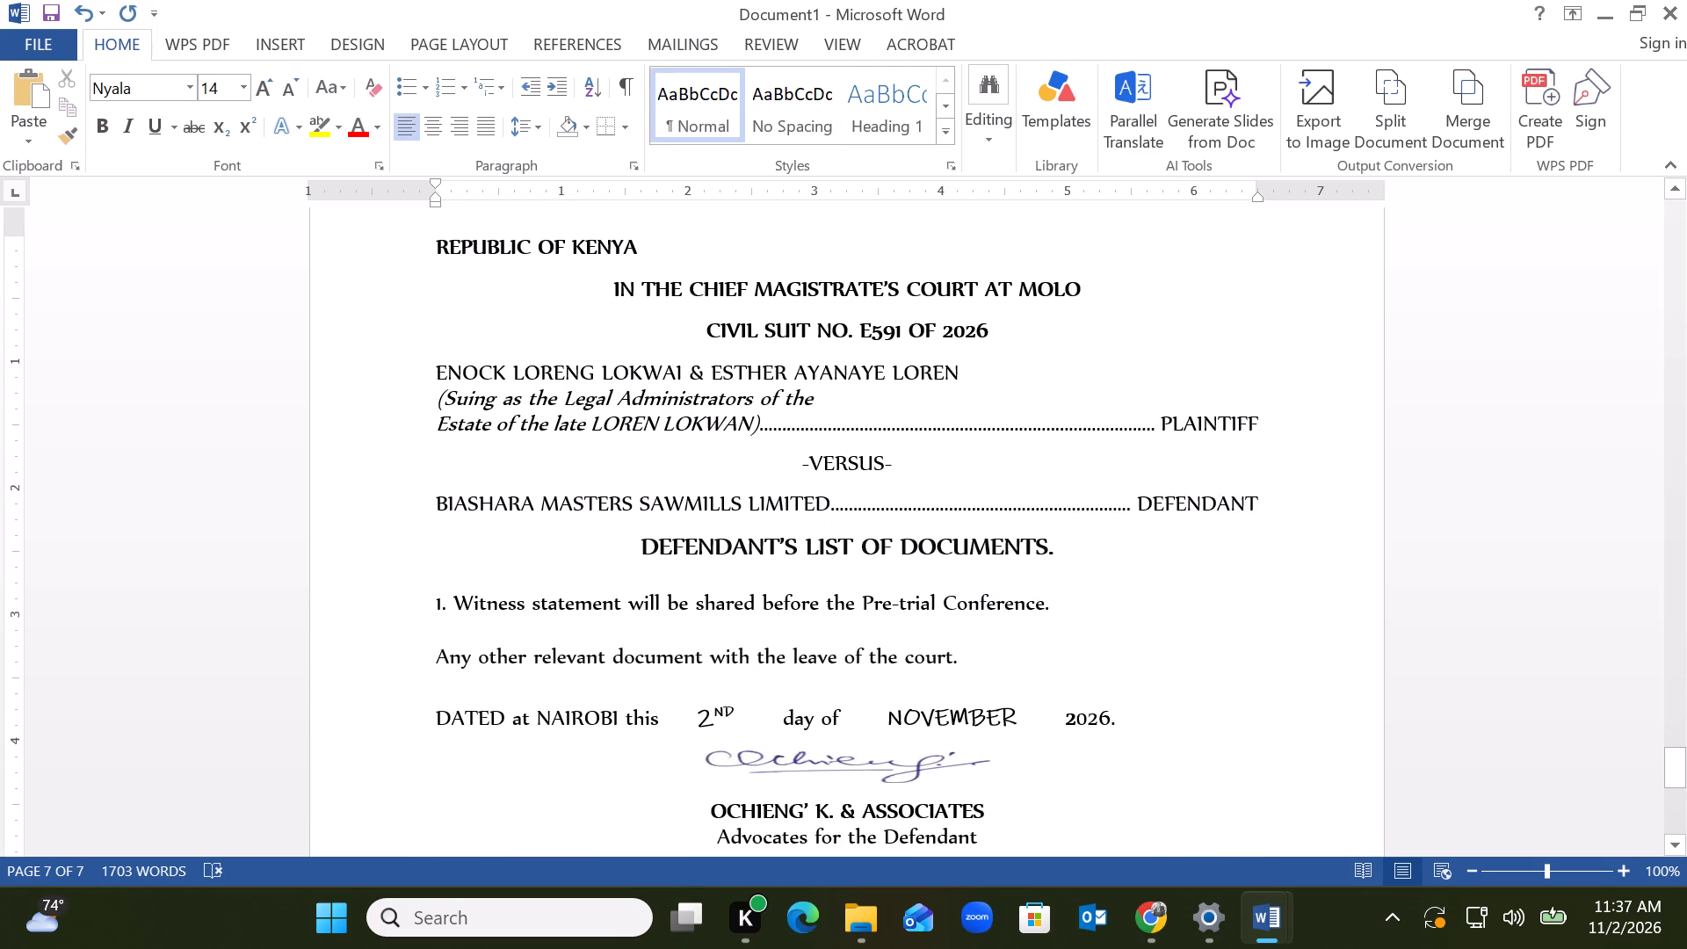
Centre the REPUBLIC OF KENYA heading on the duplicated last page.
click(421, 112)
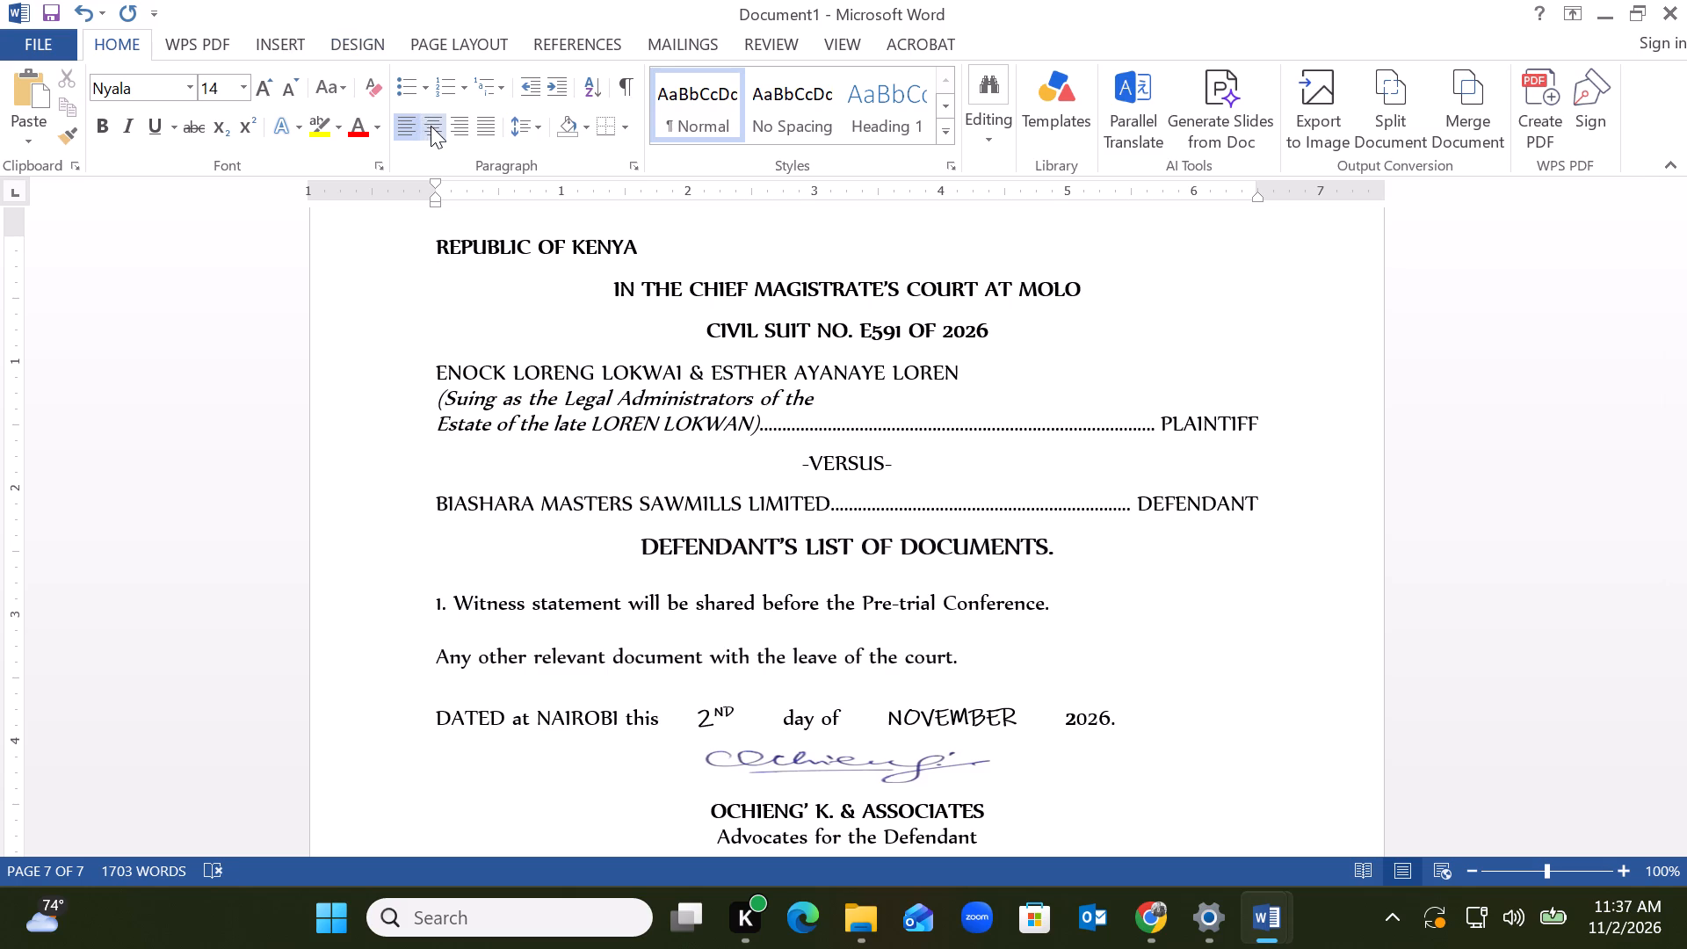
click(431, 126)
Switch to KO 2294 and copy the NOTICE TO PRODUCE DOCUMENTS heading with its TAKE NOICE THAT paragraph.
scroll(610, 442, up, 16)
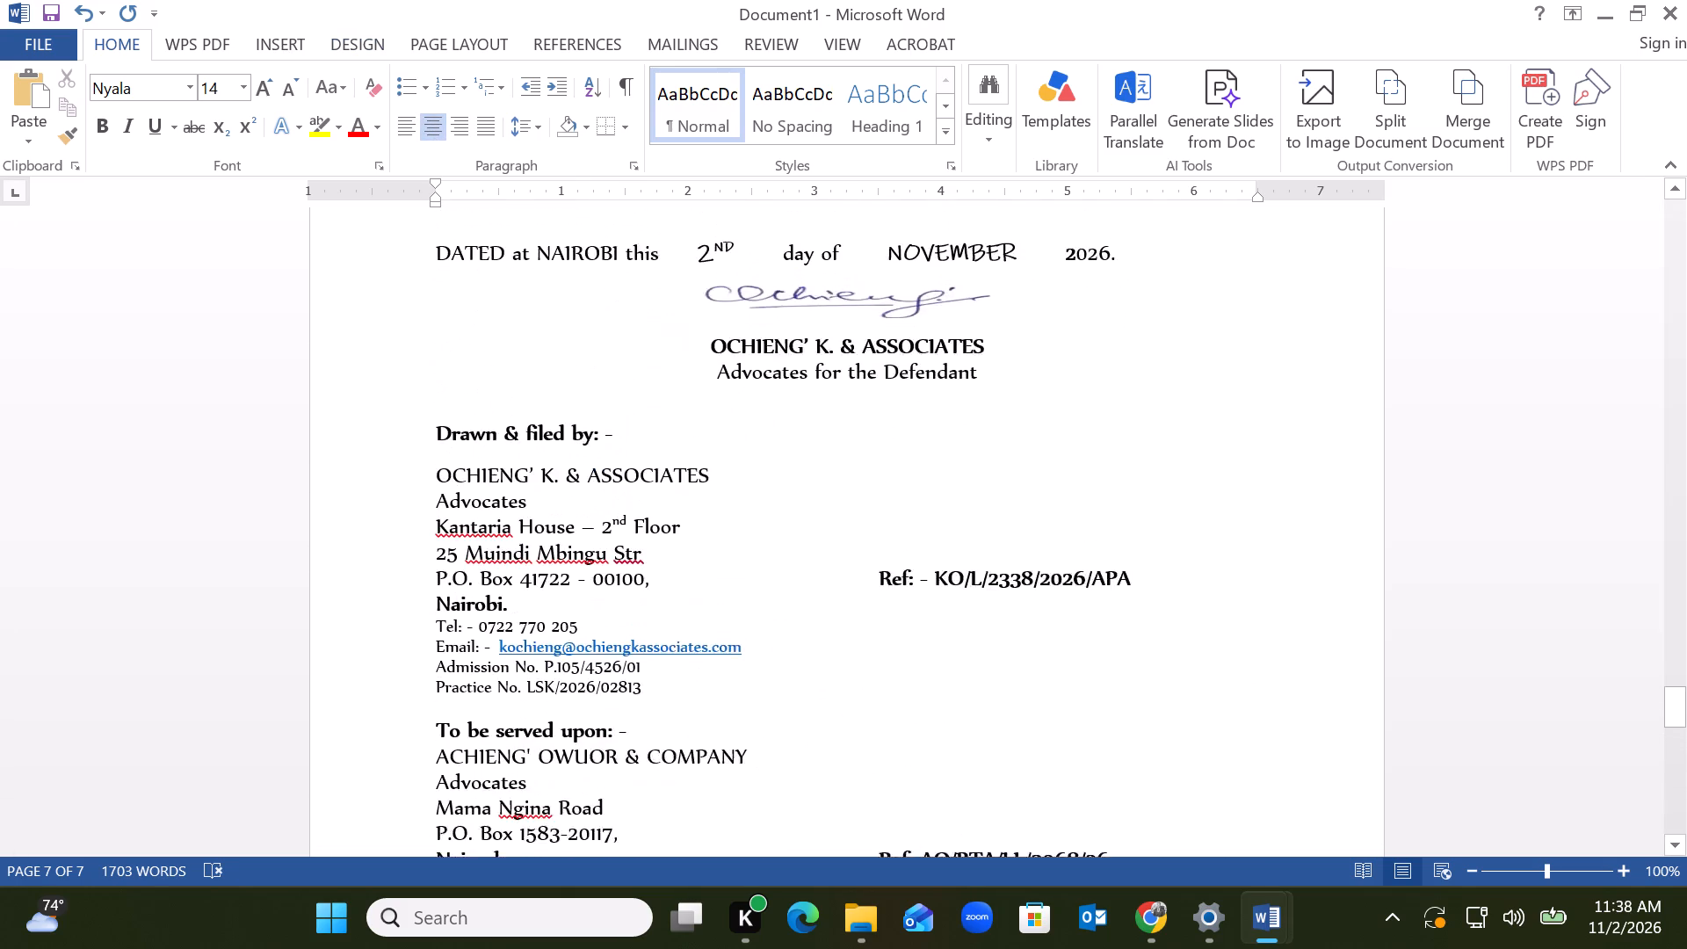
scroll(608, 435, up, 2)
scroll(608, 435, down, 20)
scroll(608, 435, down, 4)
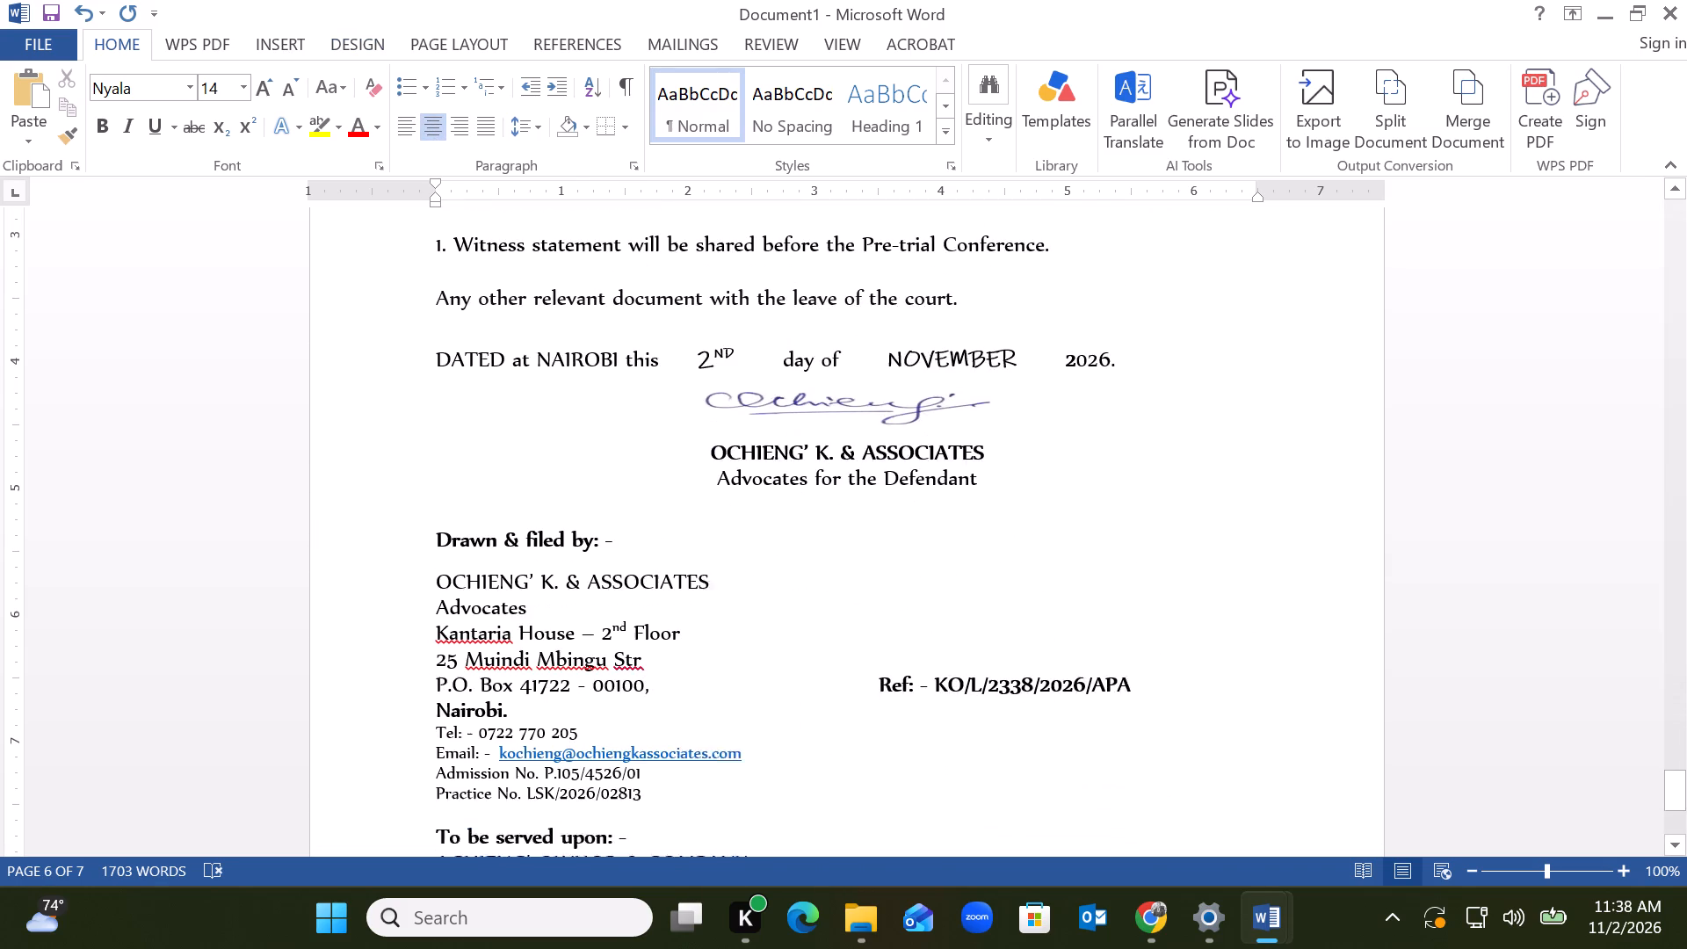
click(988, 826)
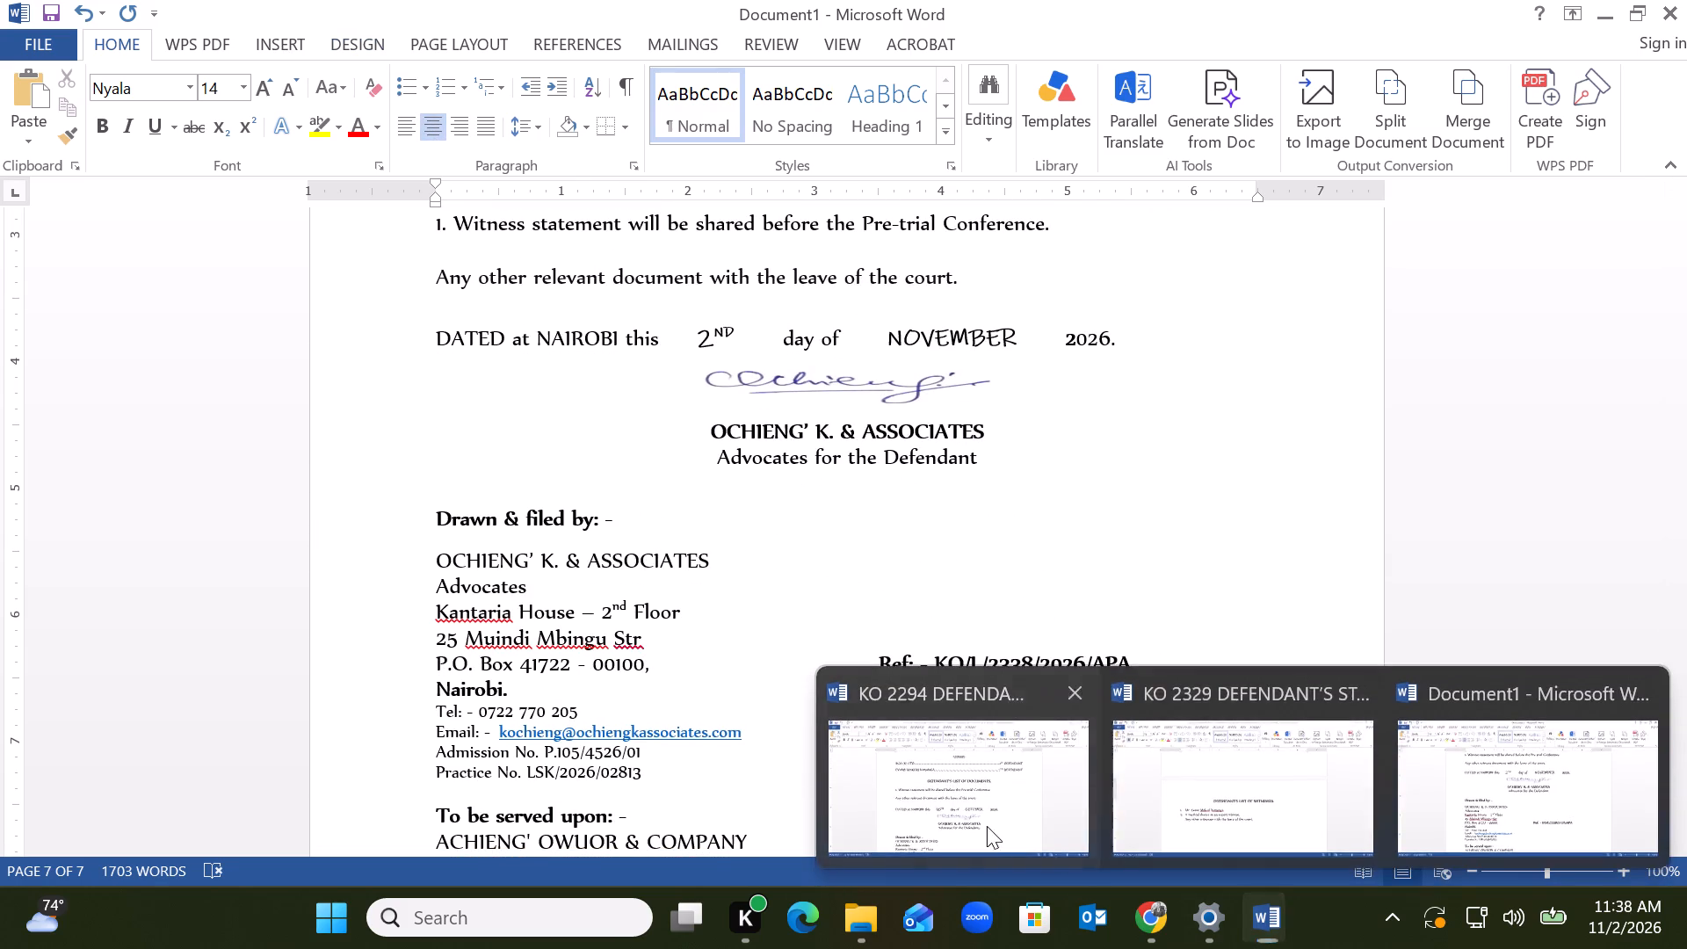
scroll(681, 699, down, 19)
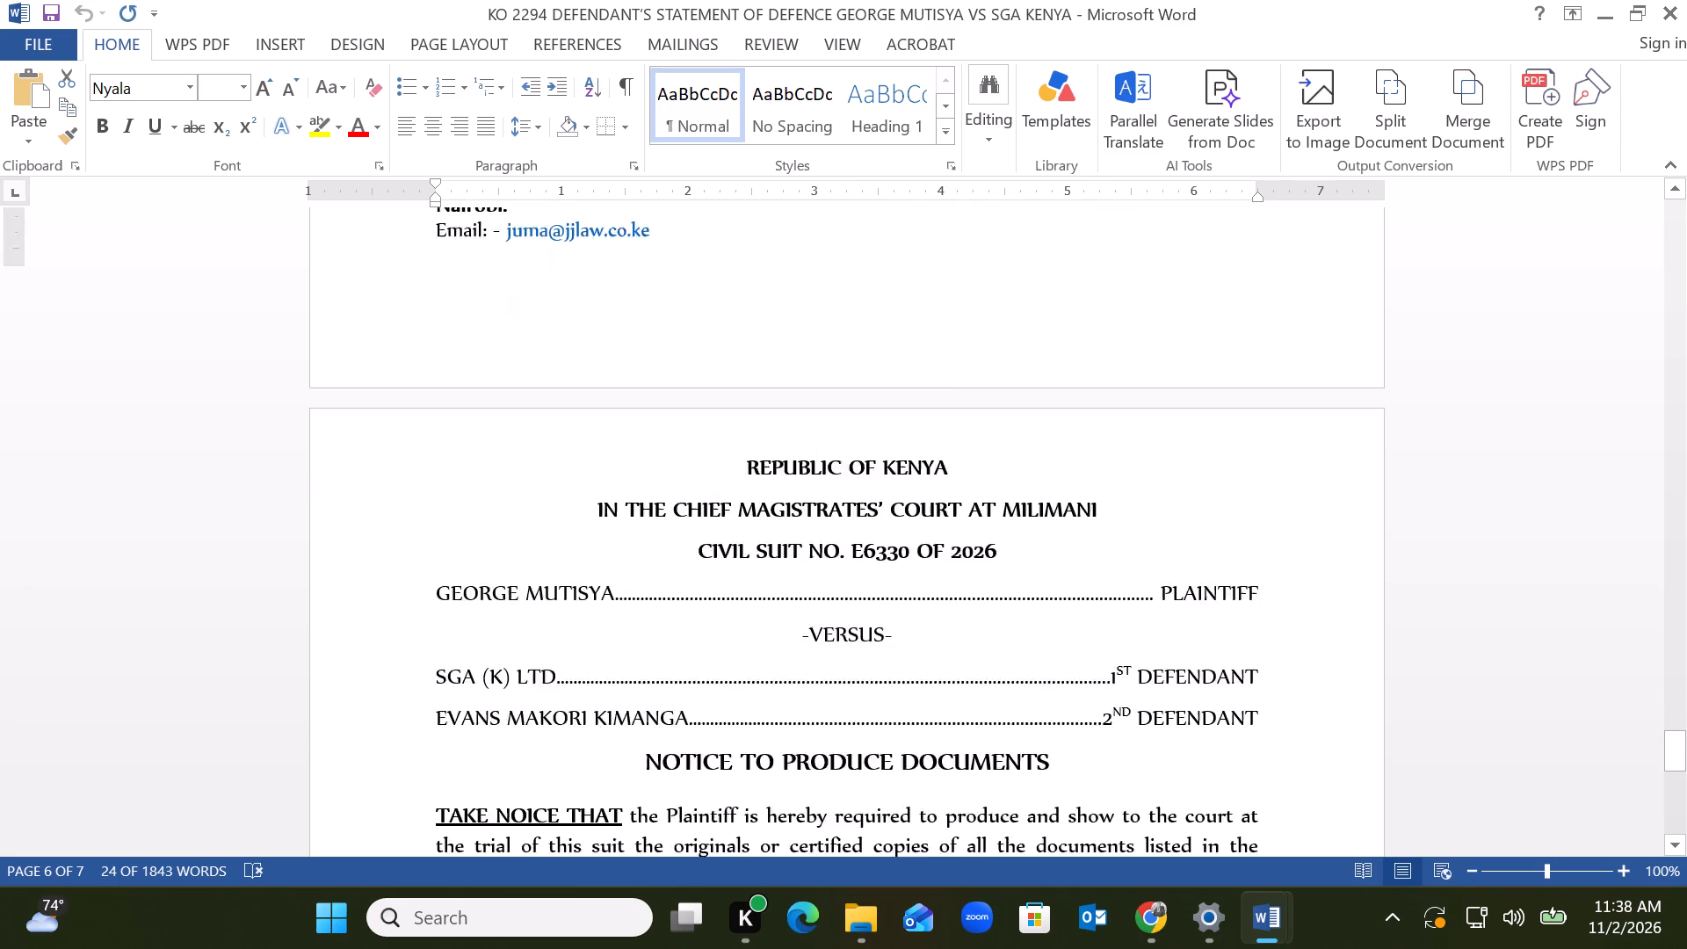
drag(634, 576, 638, 745)
key(ctrl+c)
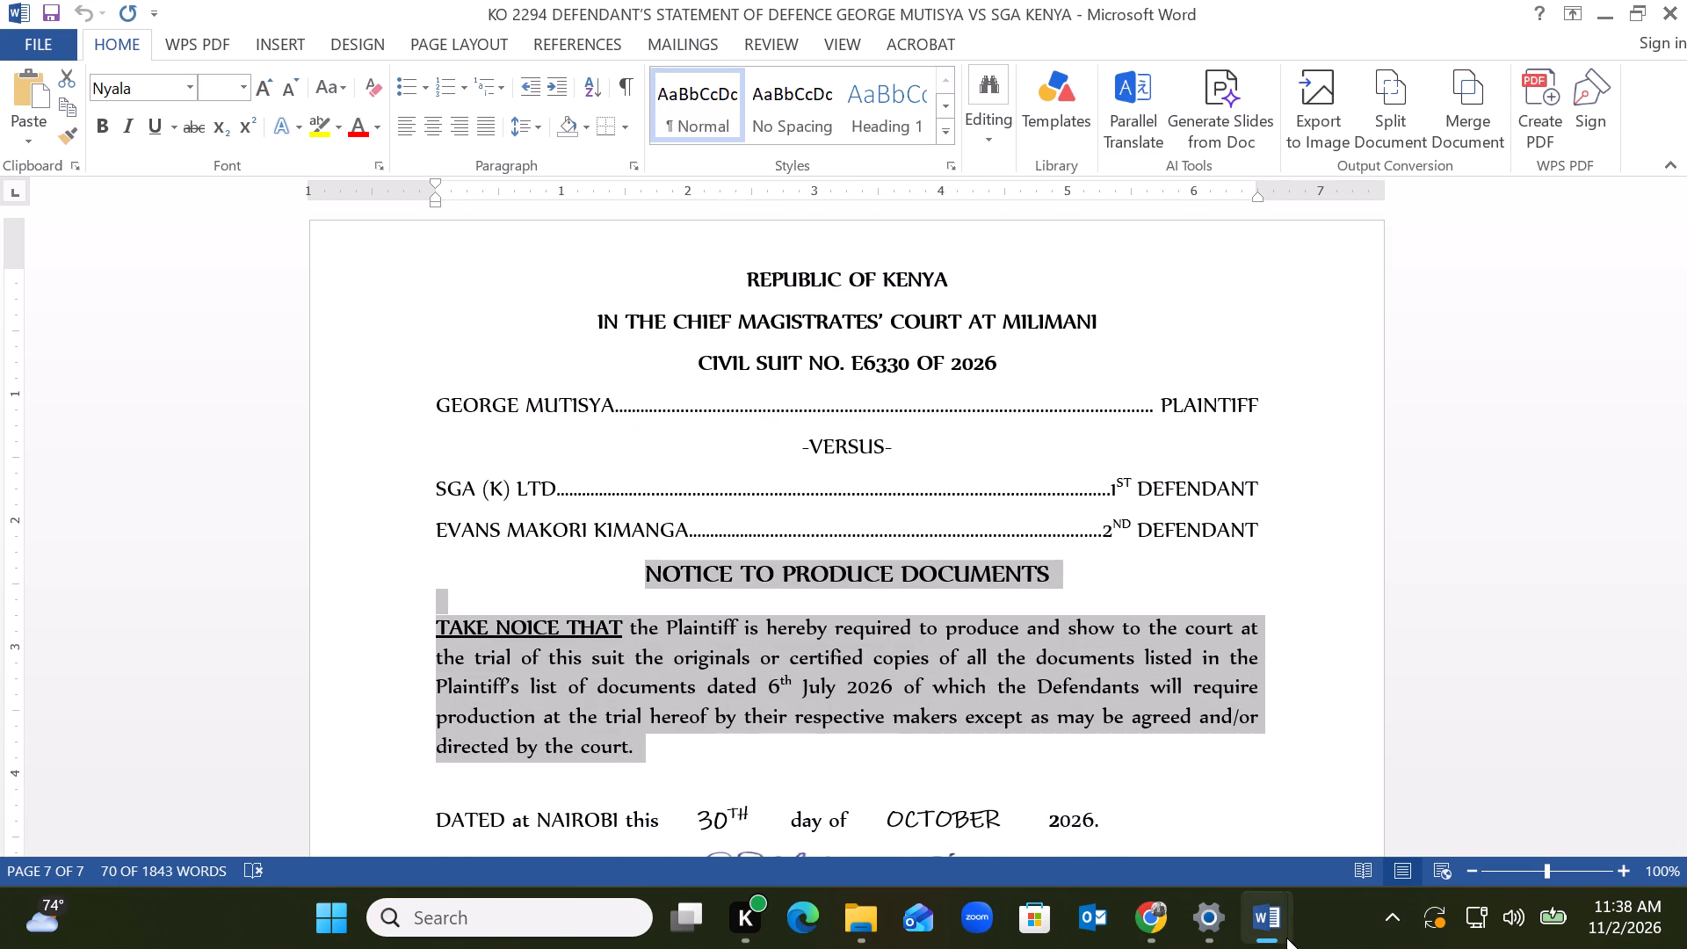
Return to Document1 and replace the last page's DEFENDANT'S LIST OF DOCUMENTS heading and entries with the copied notice to produce.
click(1466, 814)
scroll(567, 622, up, 4)
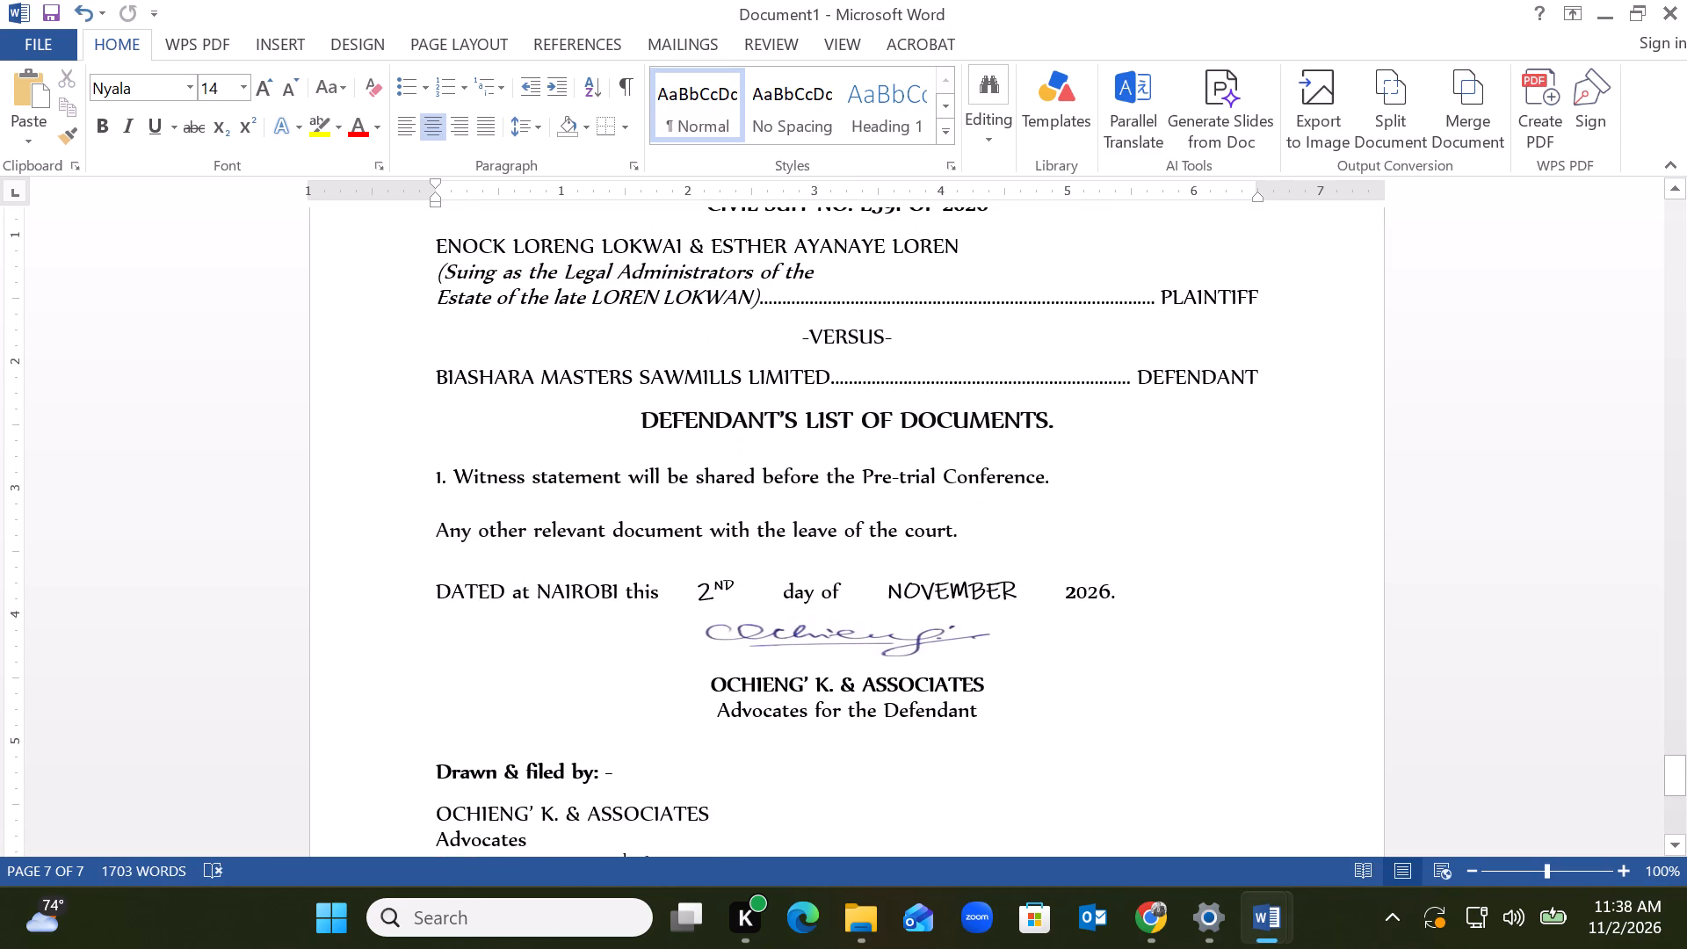
drag(636, 421, 943, 513)
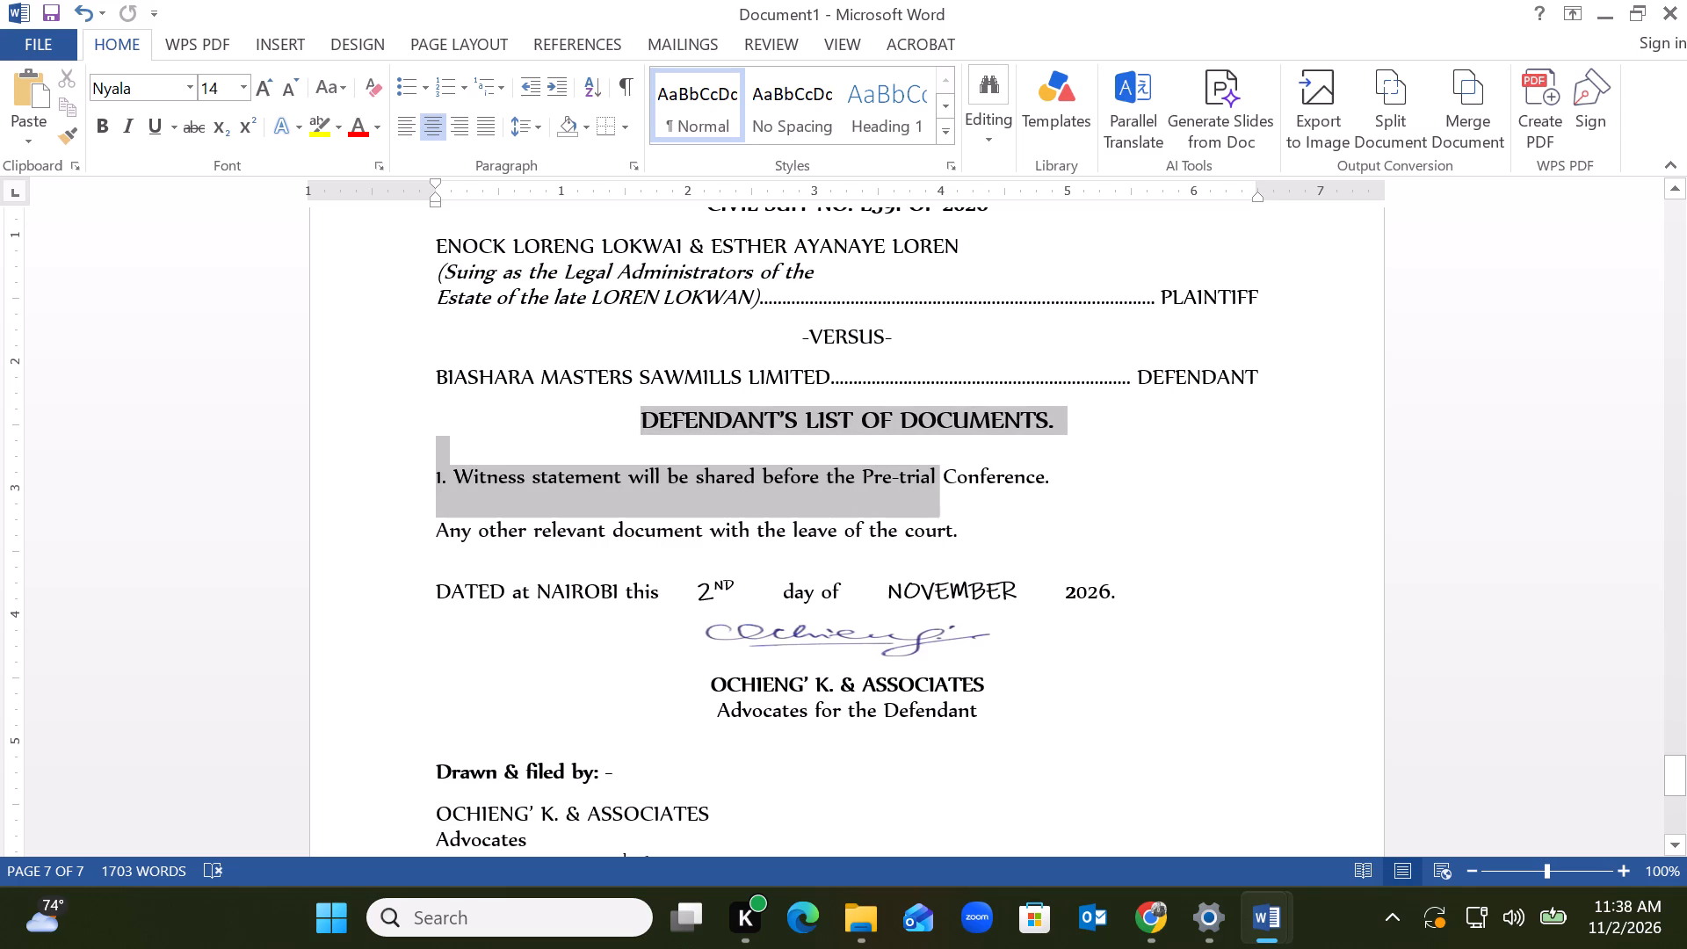
drag(943, 513, 988, 531)
key(ctrl+v)
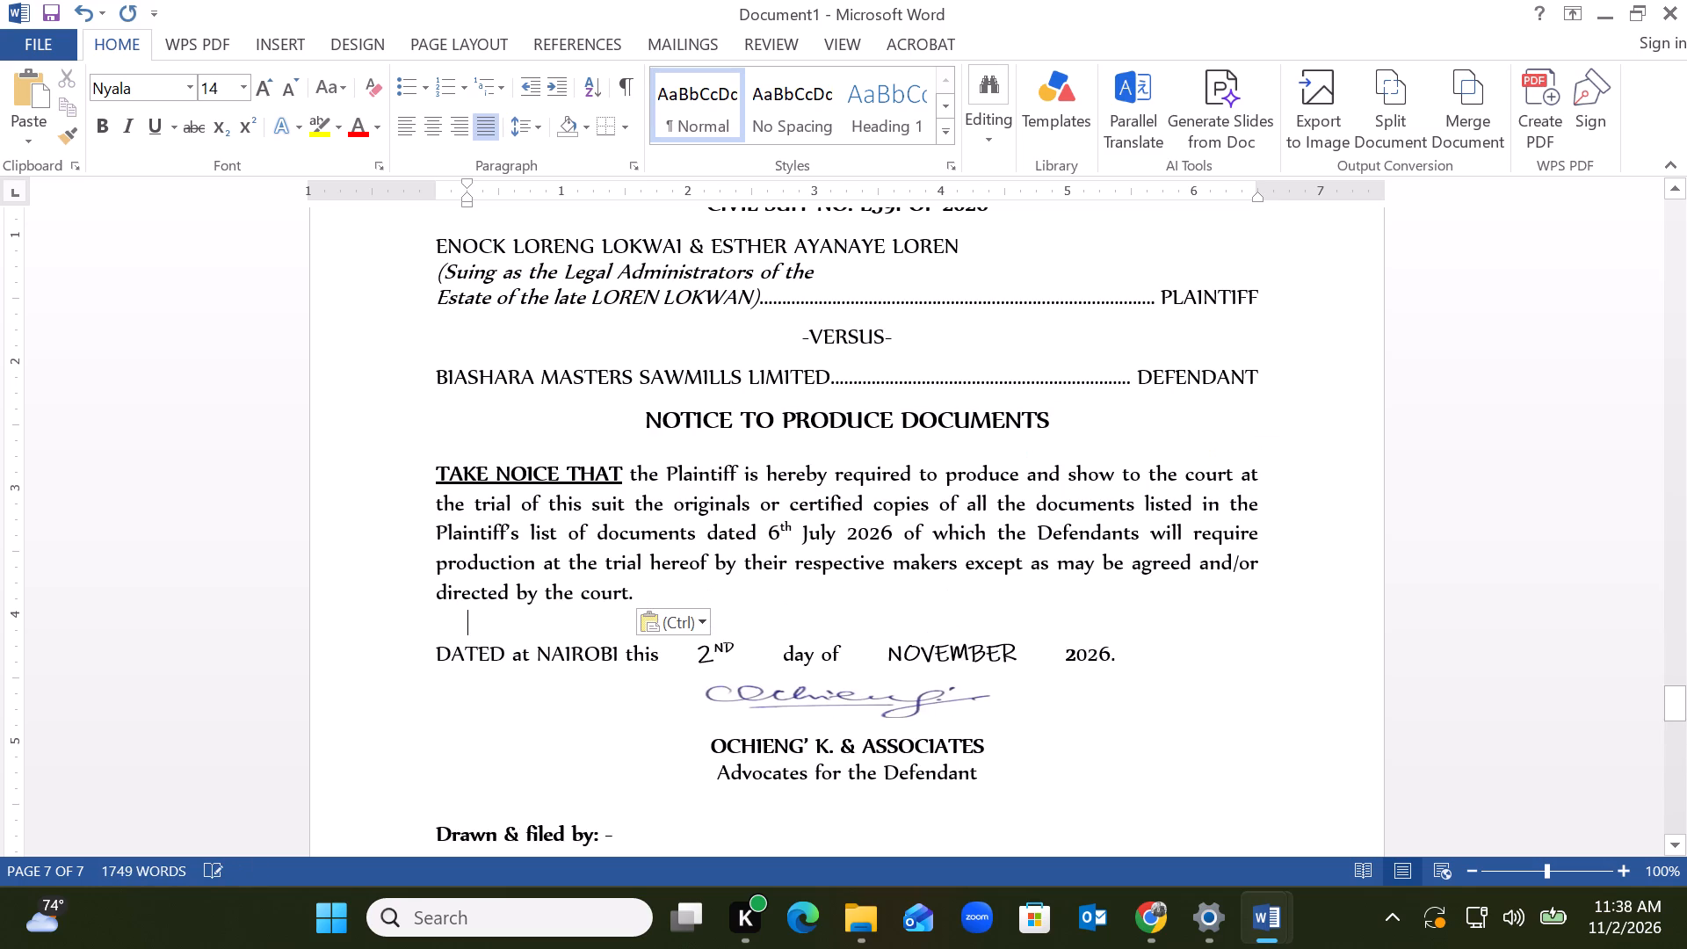
Open the header on the NOTICE TO PRODUCE DOCUMENTS page and reduce its distance from the top to 0.25 inch.
scroll(949, 542, down, 17)
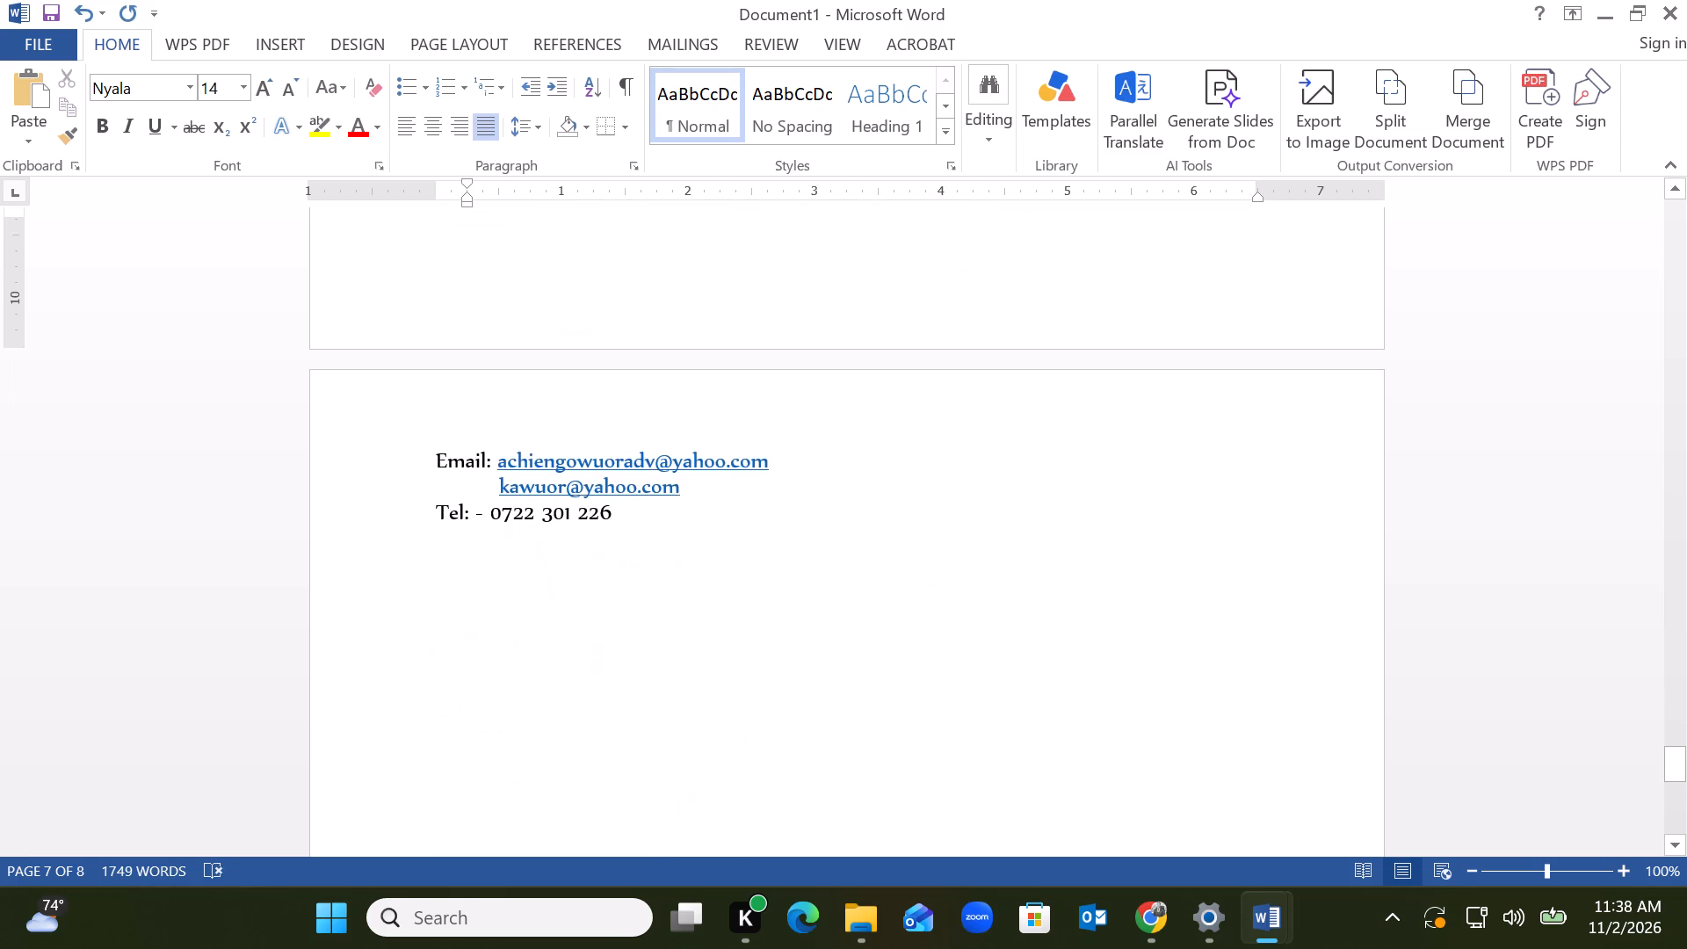
scroll(922, 557, up, 12)
scroll(922, 560, up, 10)
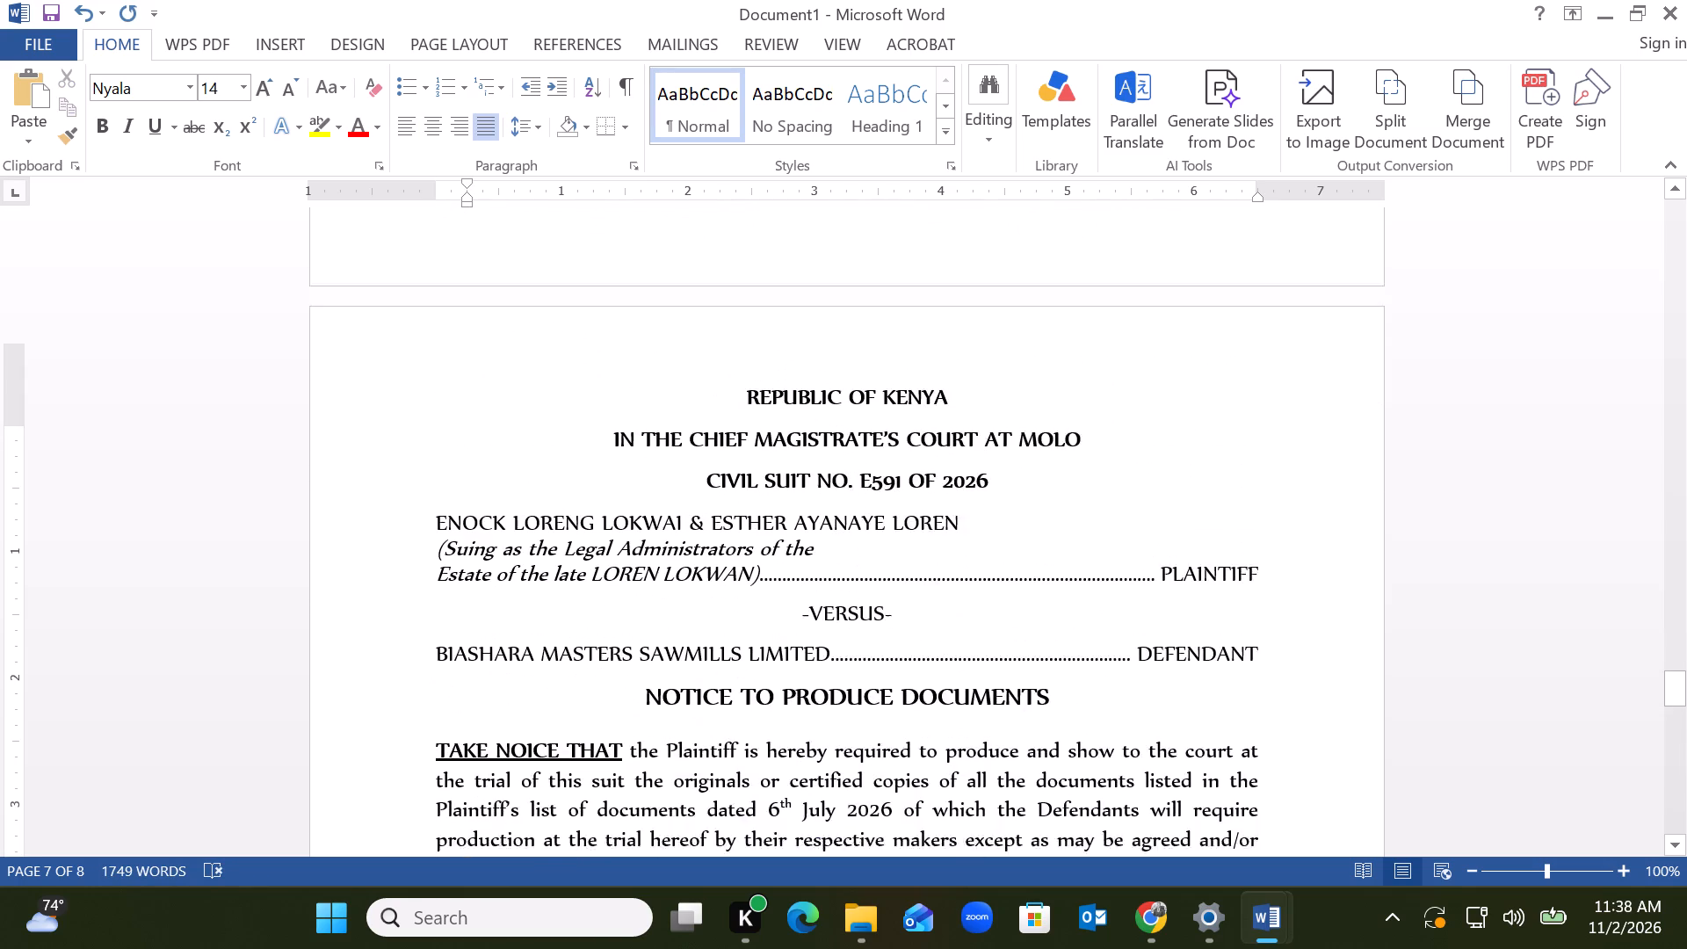
click(764, 440)
double_click(728, 422)
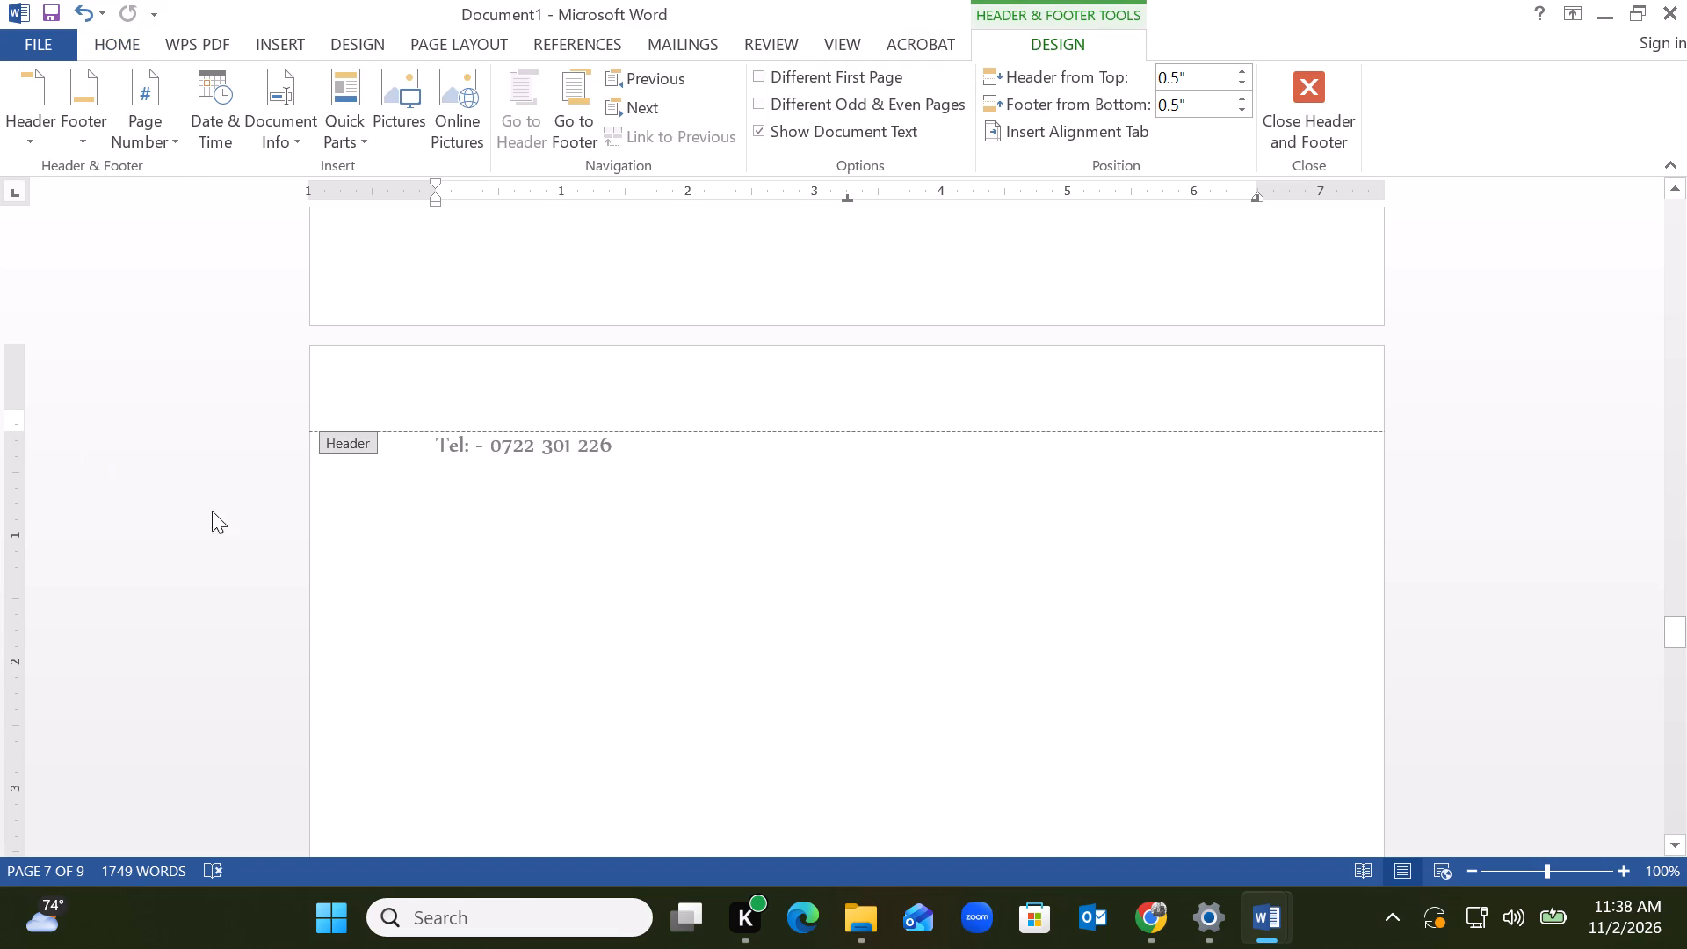
double_click(655, 685)
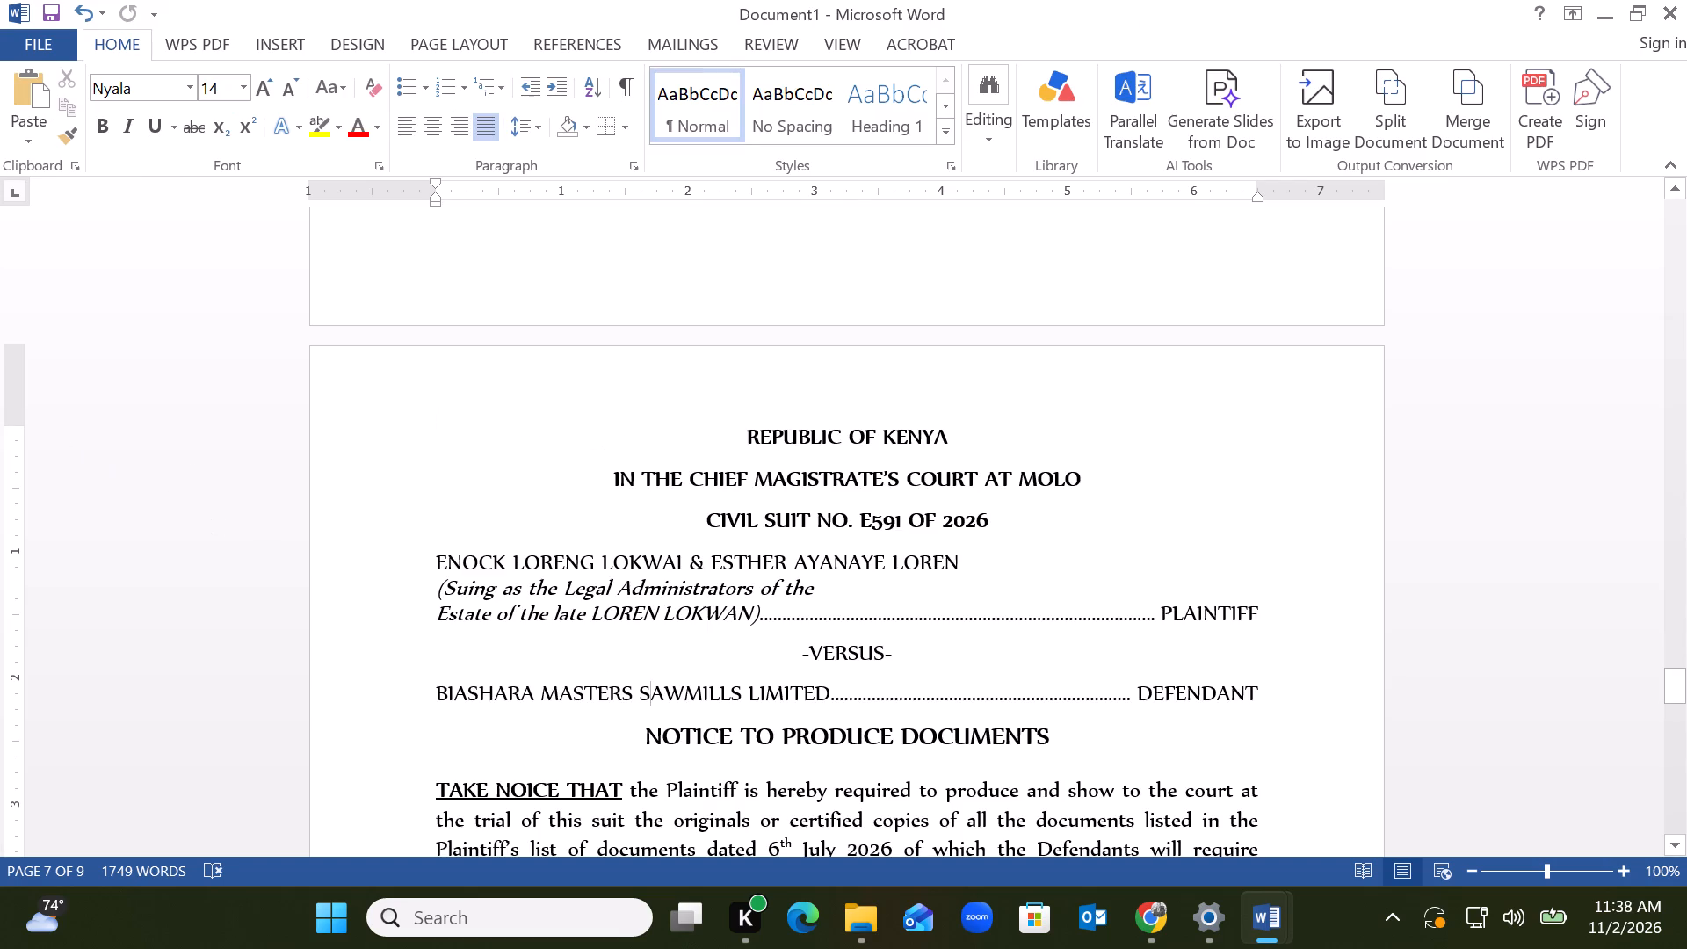
scroll(843, 569, up, 6)
scroll(846, 578, down, 4)
double_click(679, 613)
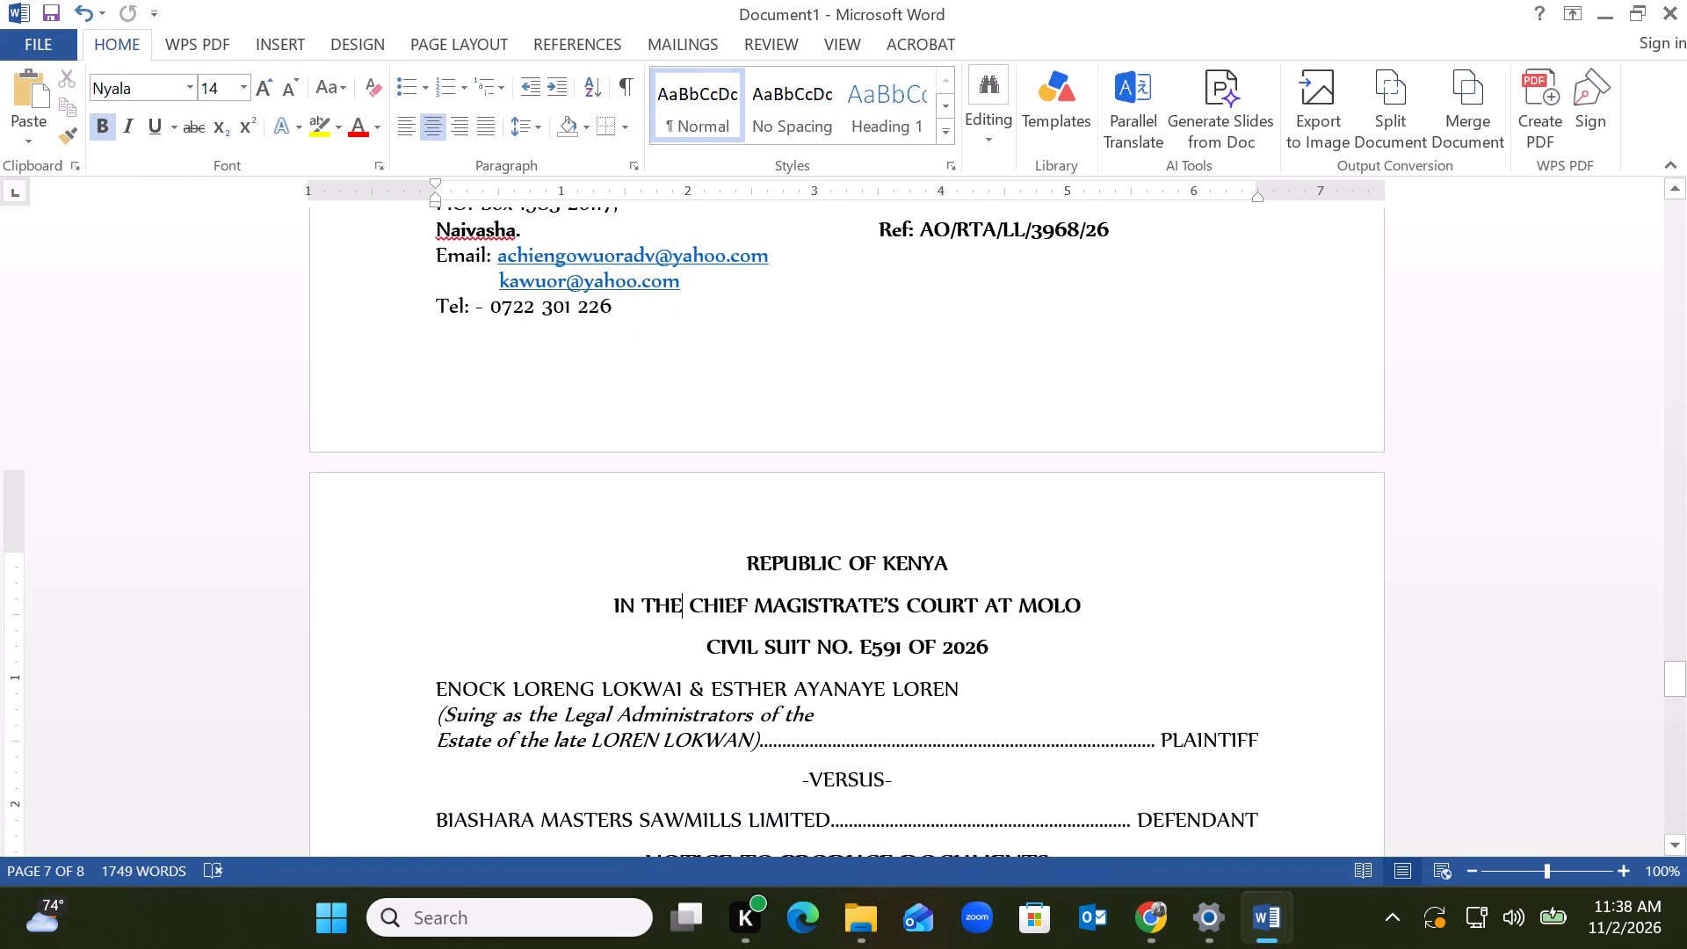
click(531, 568)
double_click(518, 511)
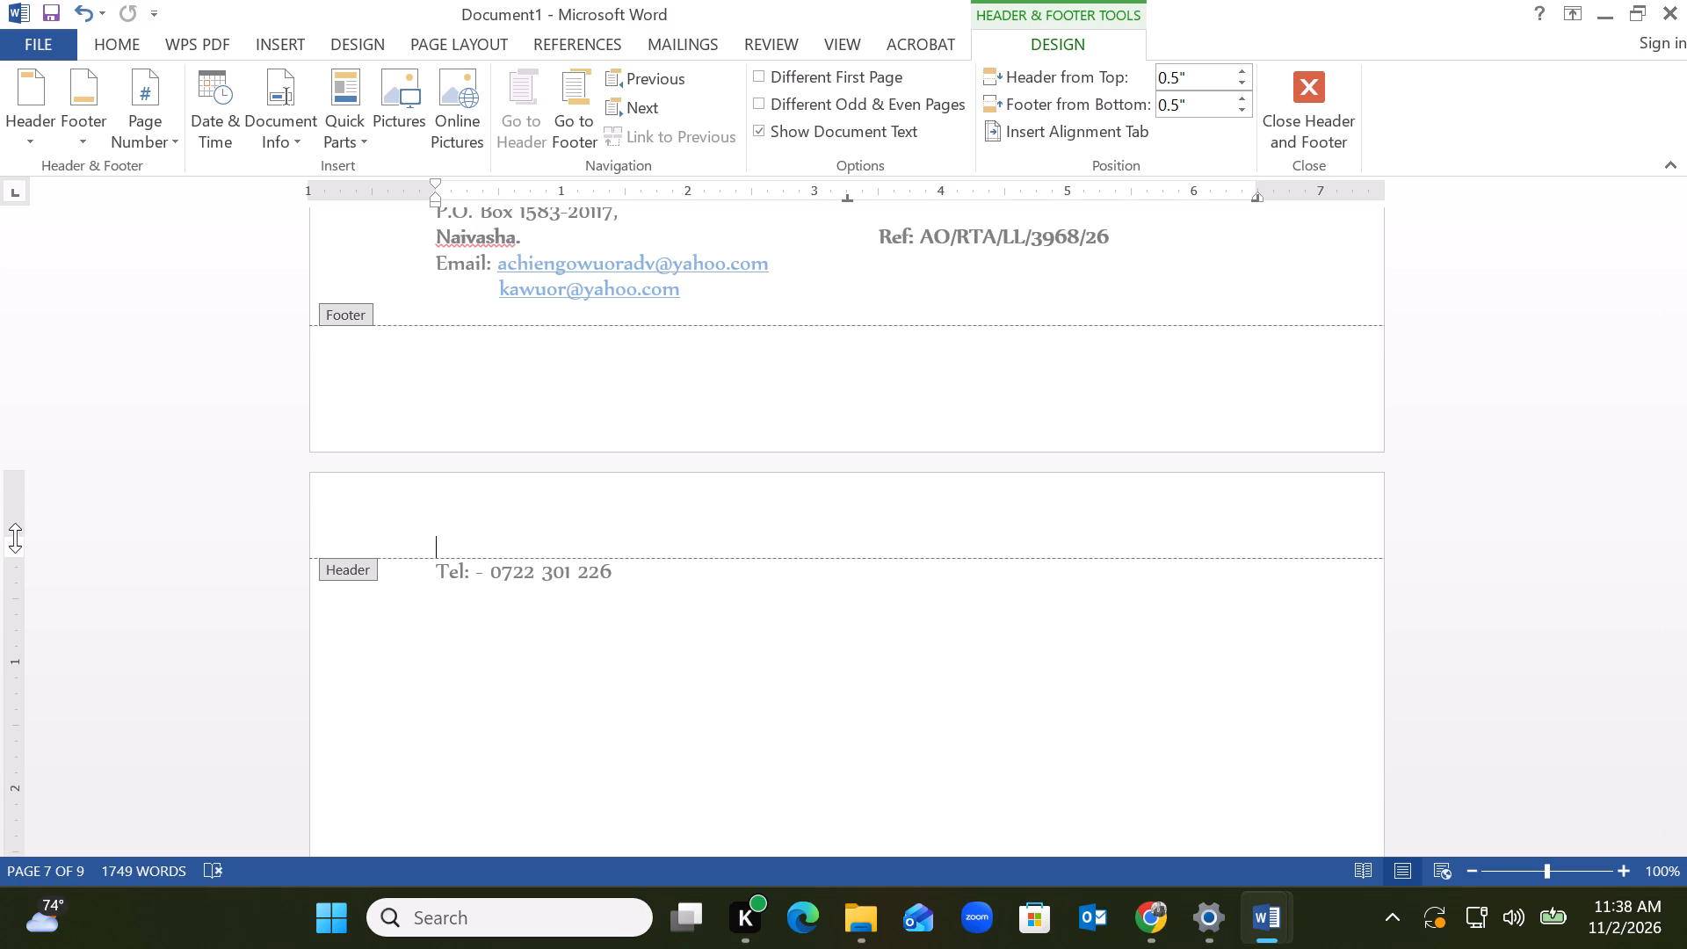
drag(15, 538, 15, 500)
Reduce the top margin so the notice to produce text starts higher on the page, and close the header.
scroll(581, 631, down, 5)
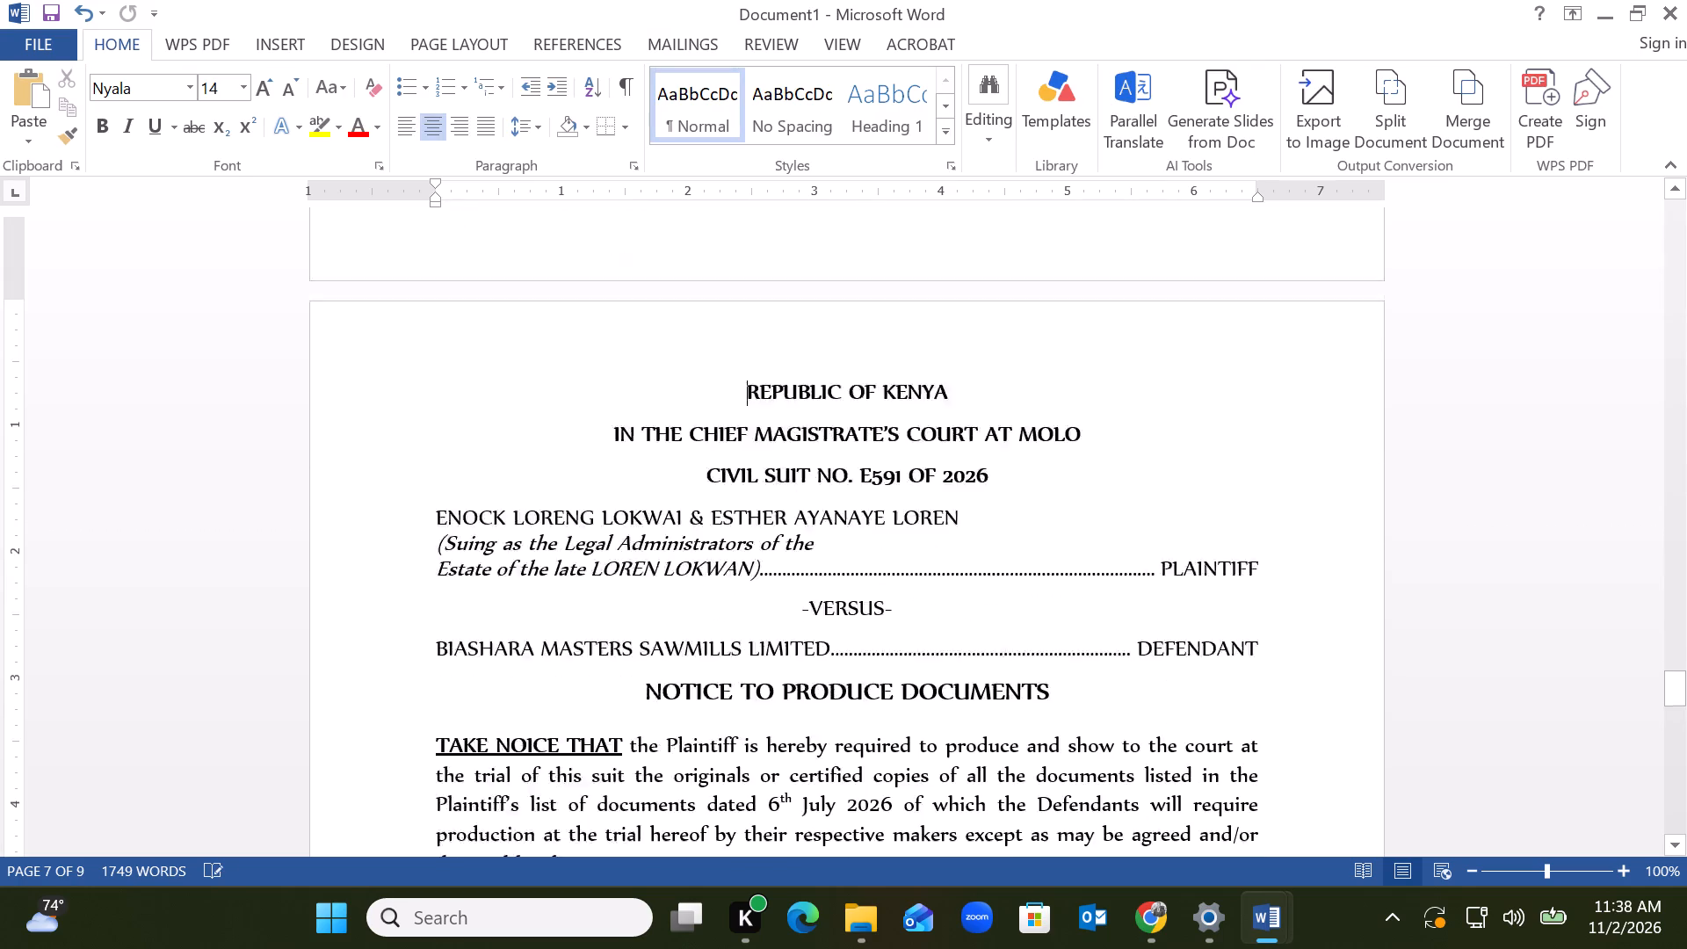
scroll(581, 631, down, 18)
scroll(580, 630, up, 4)
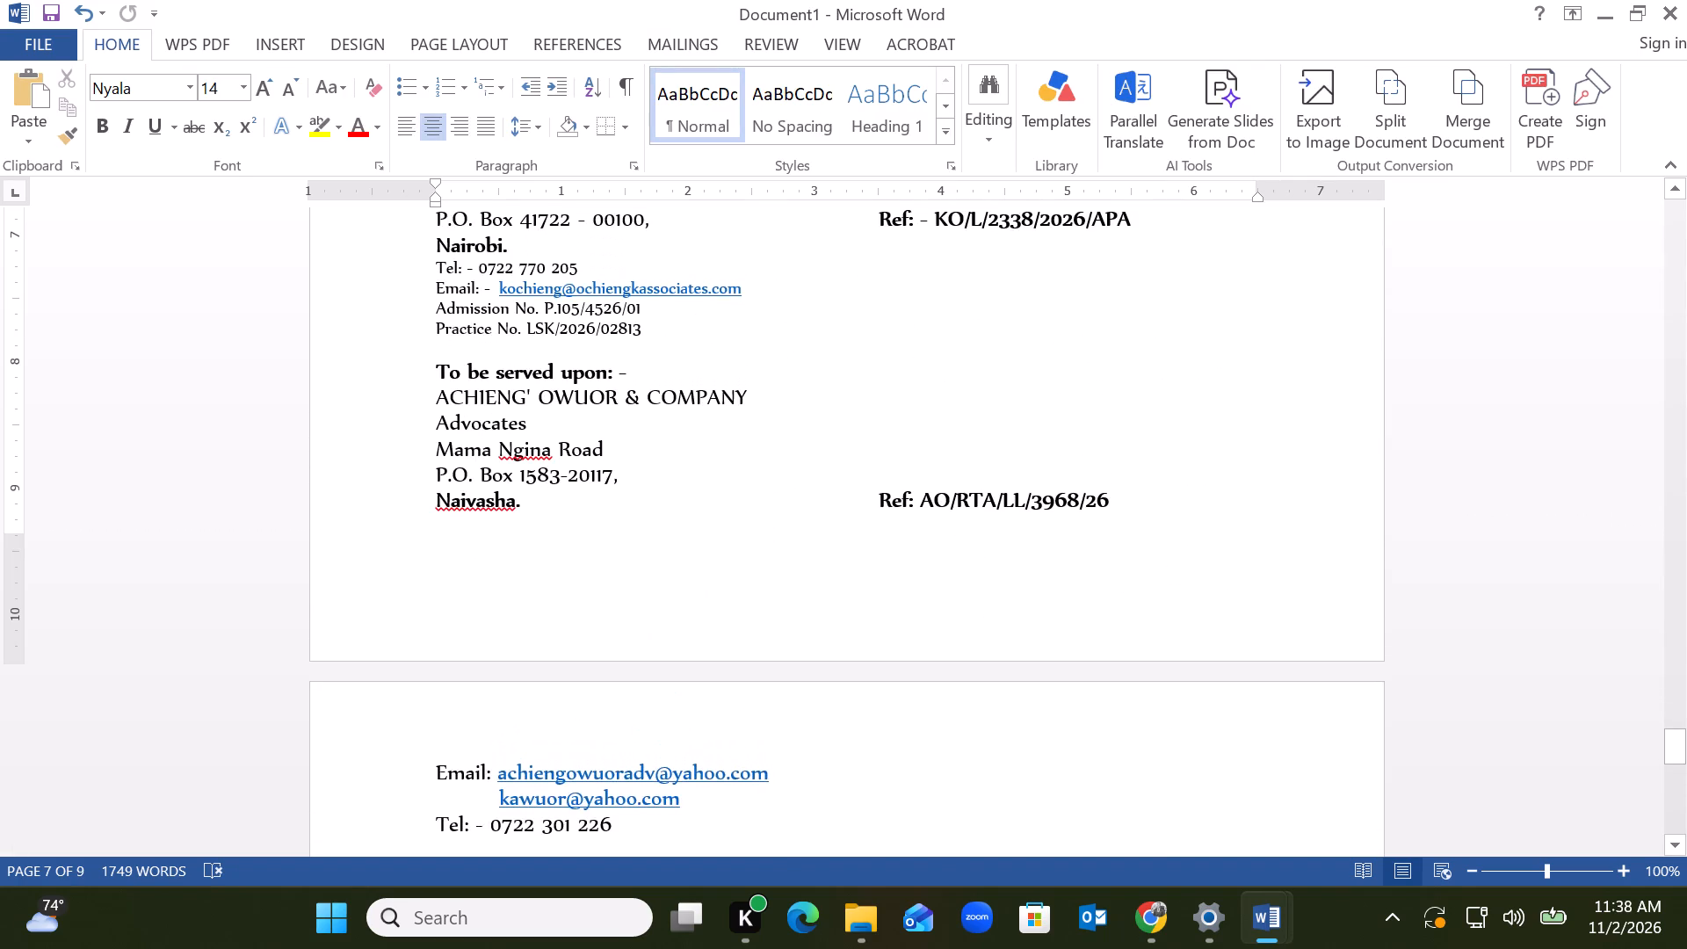
scroll(580, 632, up, 17)
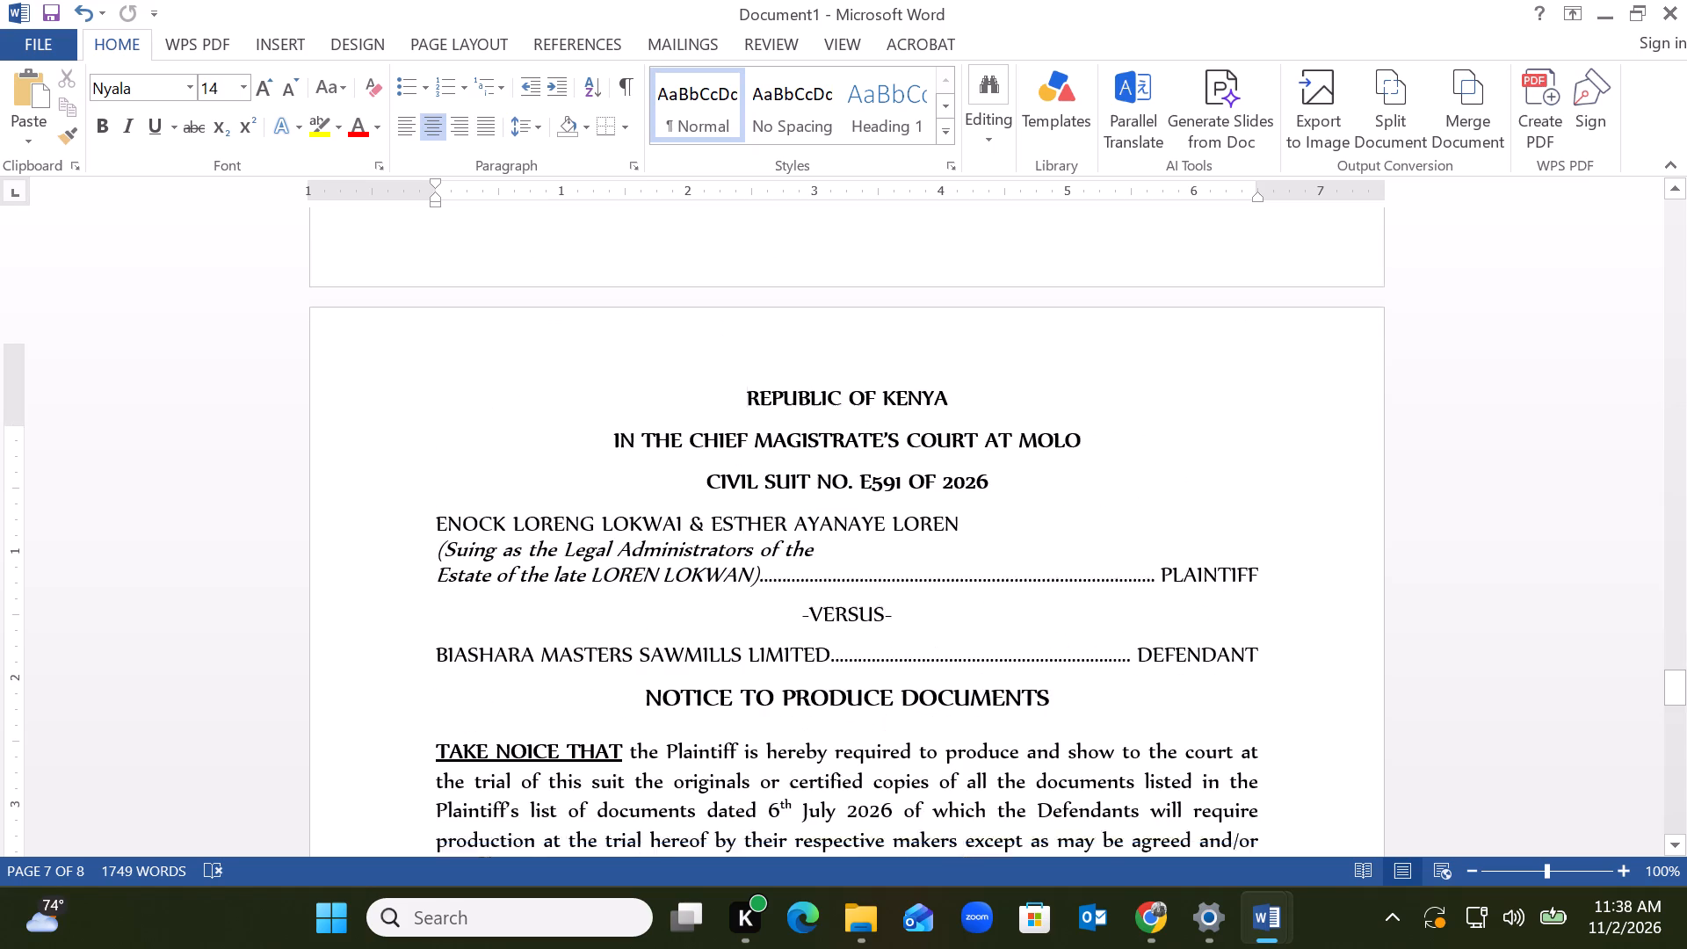
double_click(729, 421)
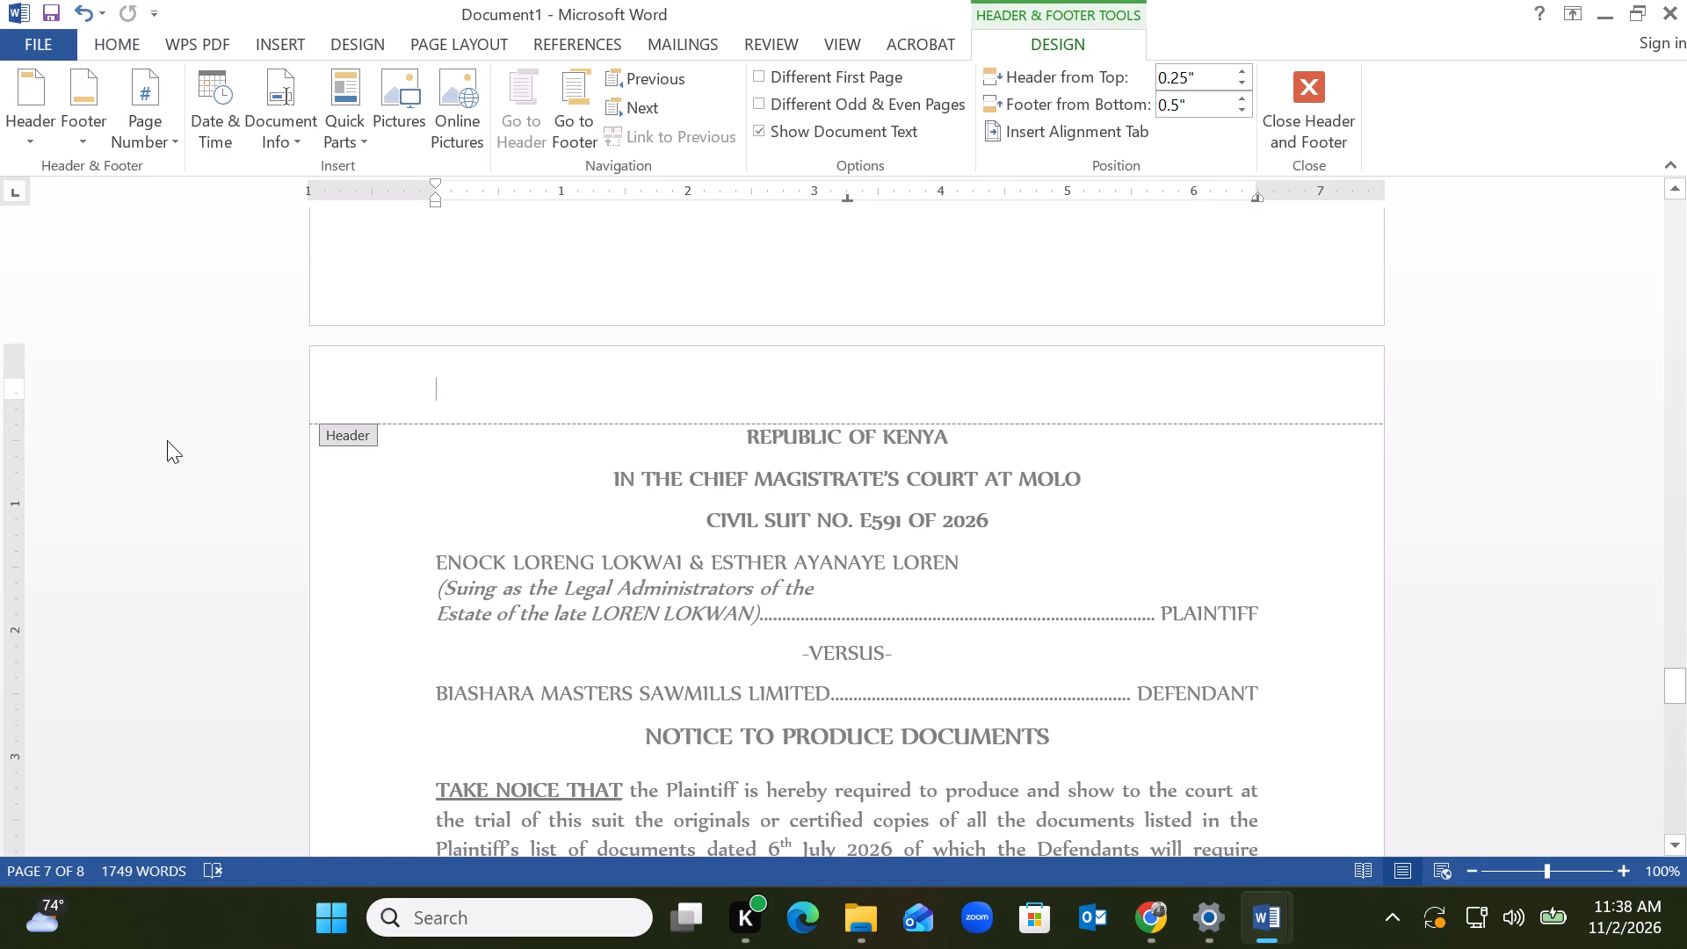
drag(9, 399, 9, 398)
drag(9, 398, 18, 343)
click(829, 679)
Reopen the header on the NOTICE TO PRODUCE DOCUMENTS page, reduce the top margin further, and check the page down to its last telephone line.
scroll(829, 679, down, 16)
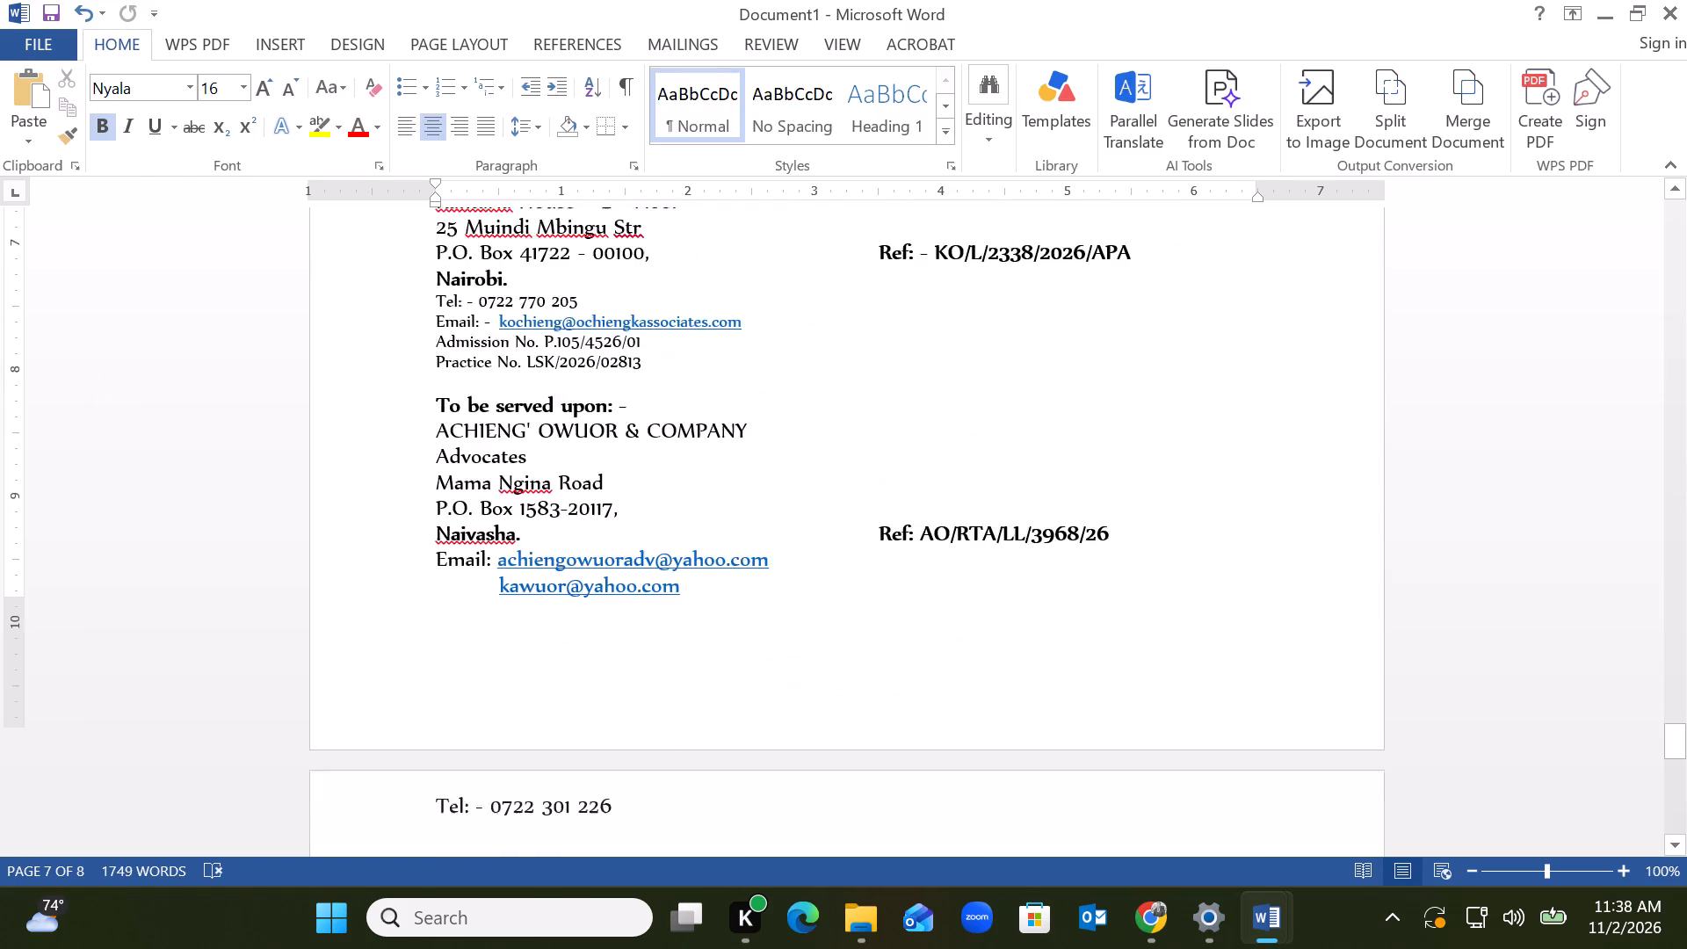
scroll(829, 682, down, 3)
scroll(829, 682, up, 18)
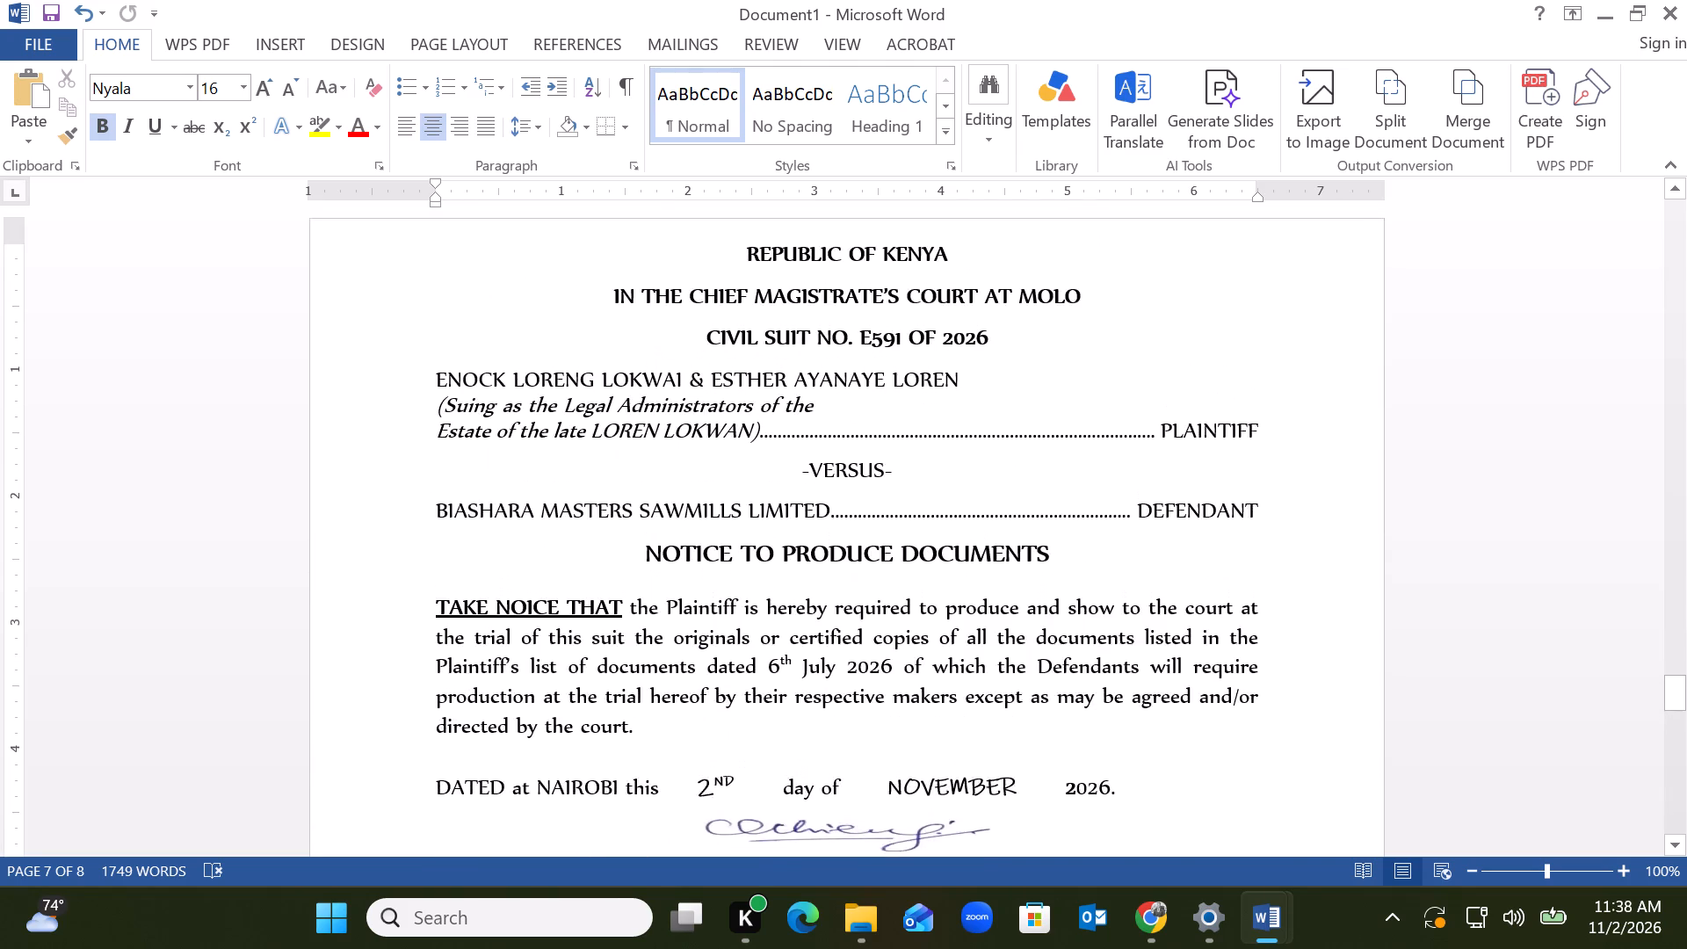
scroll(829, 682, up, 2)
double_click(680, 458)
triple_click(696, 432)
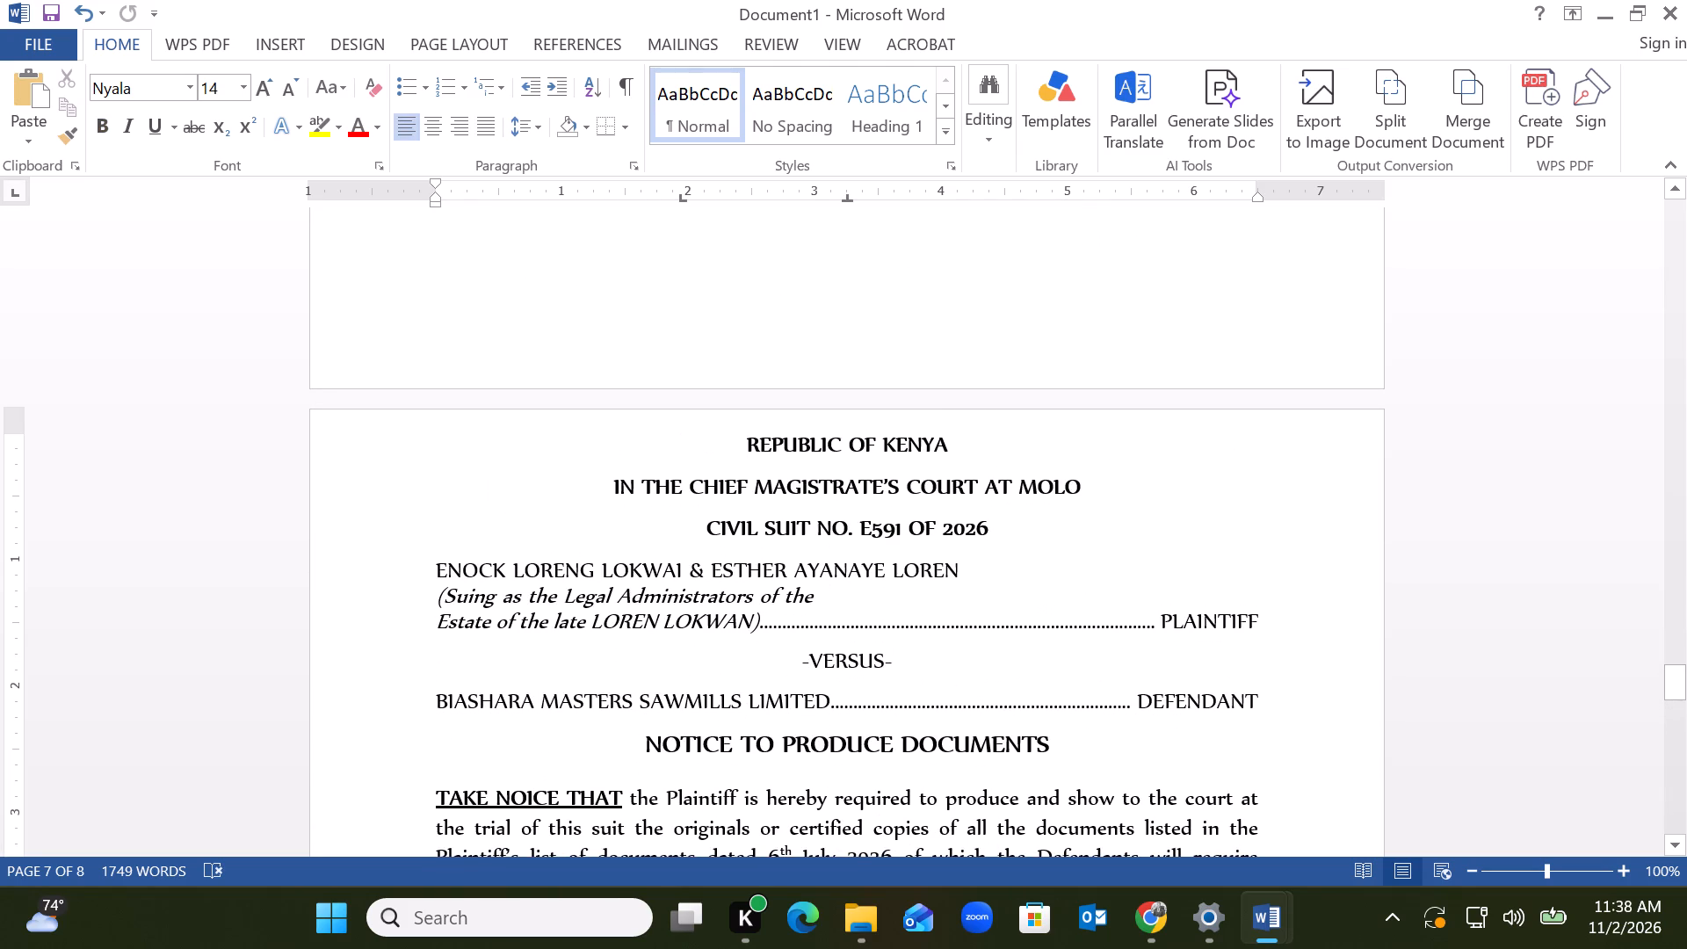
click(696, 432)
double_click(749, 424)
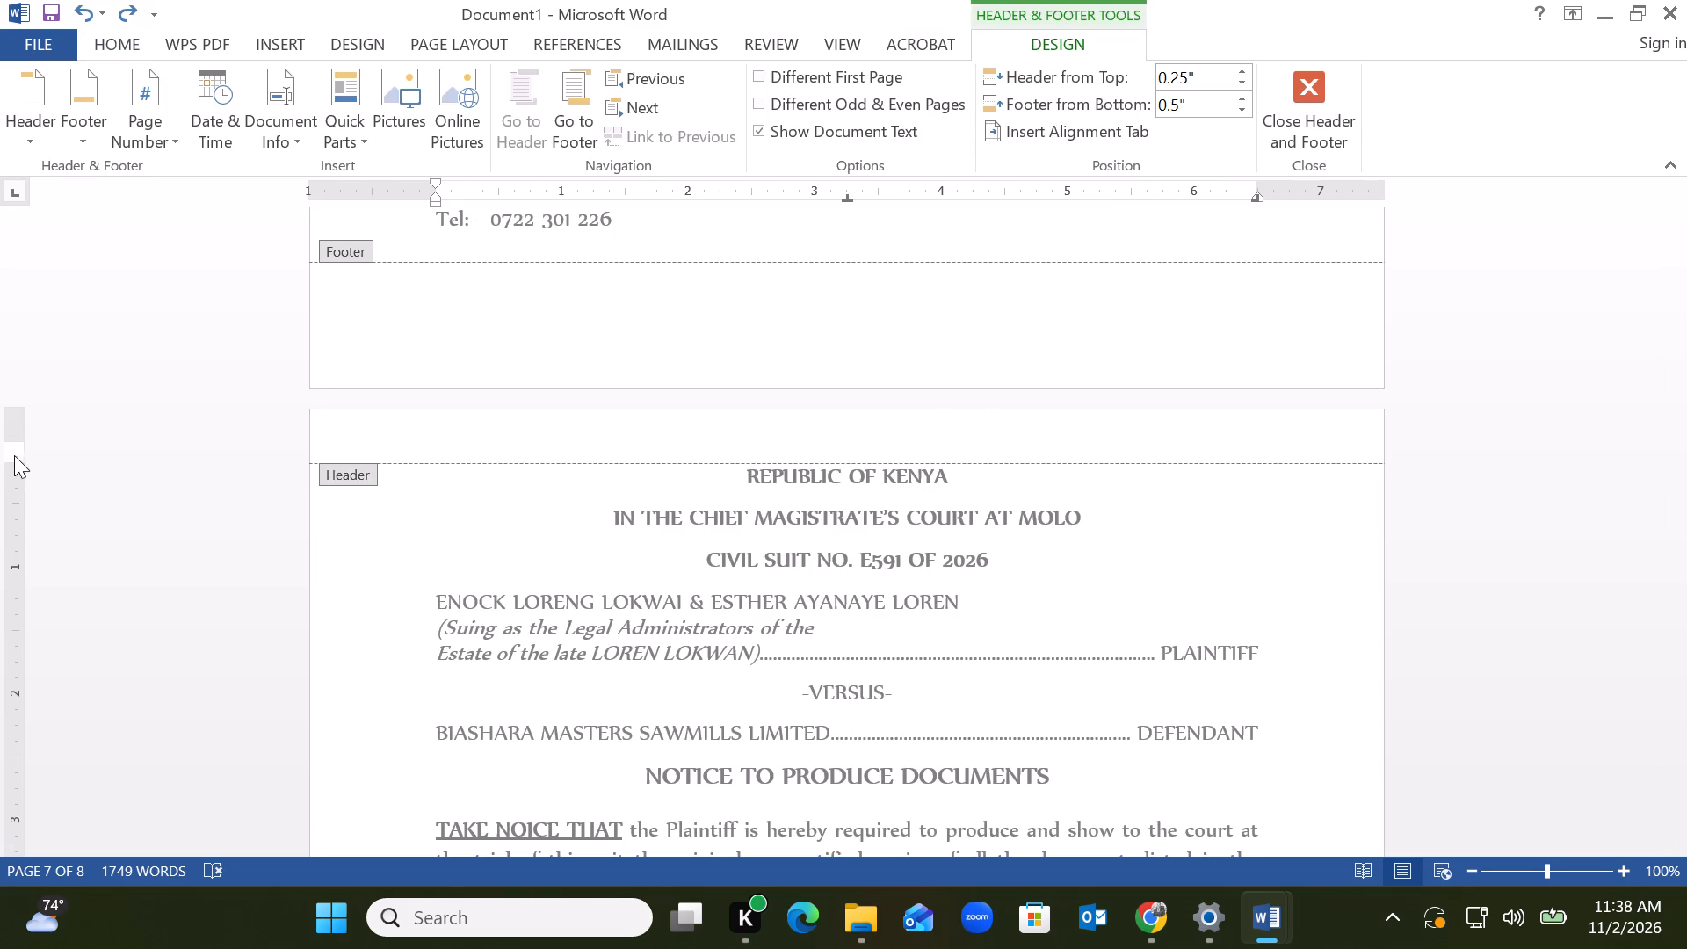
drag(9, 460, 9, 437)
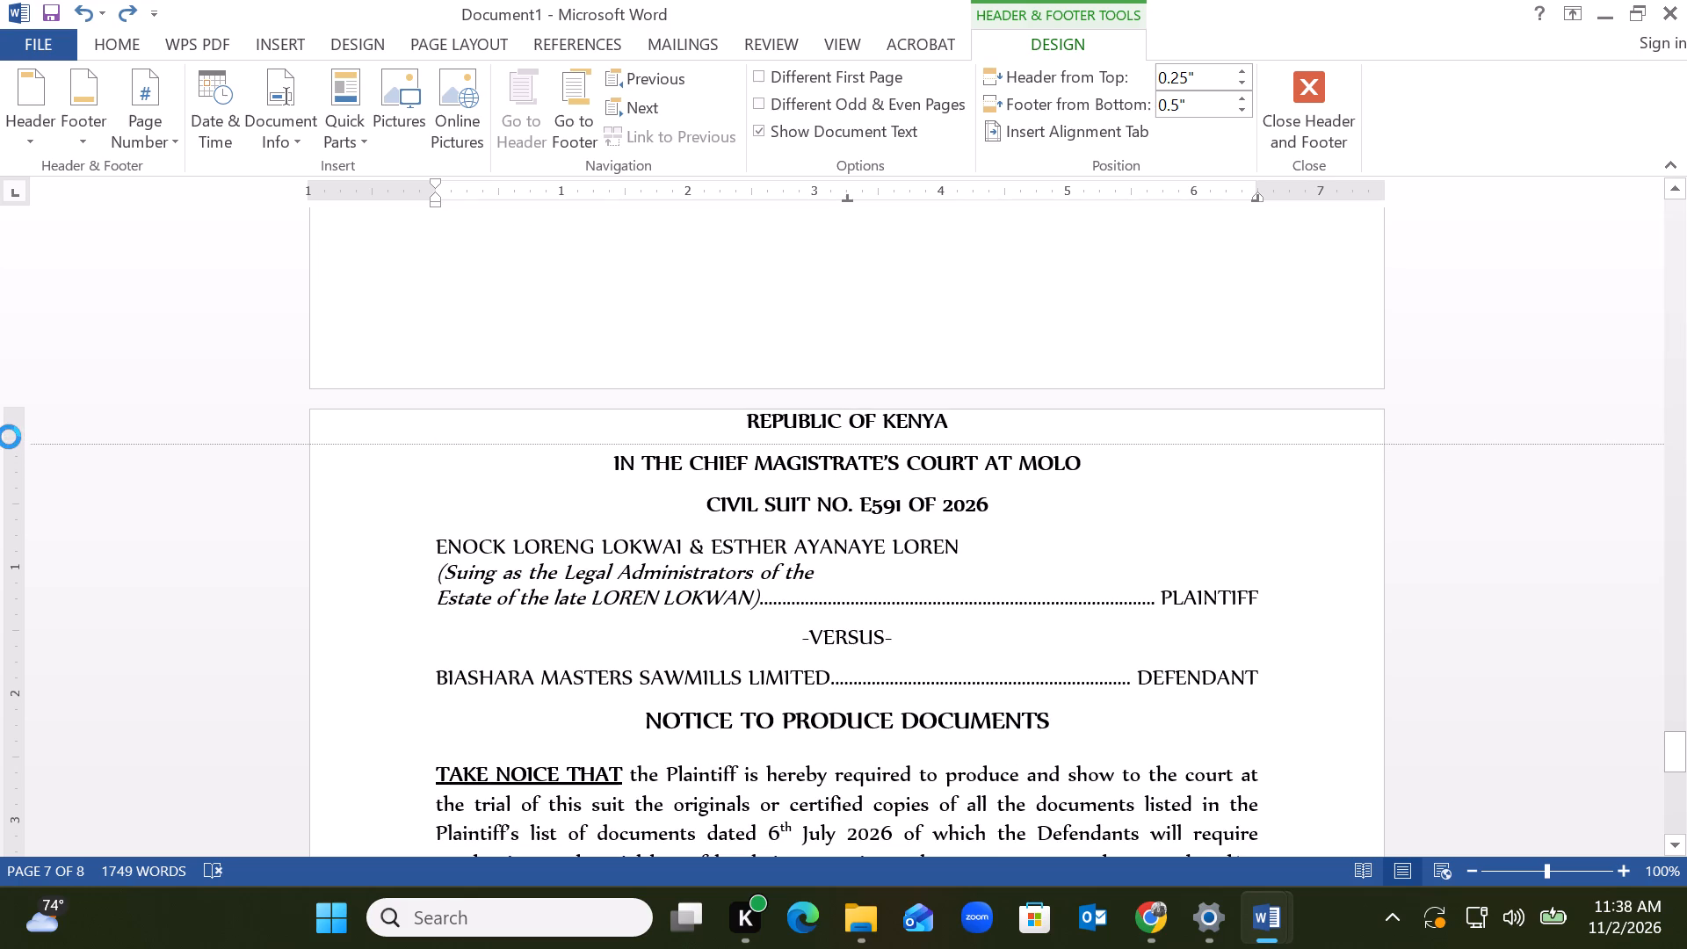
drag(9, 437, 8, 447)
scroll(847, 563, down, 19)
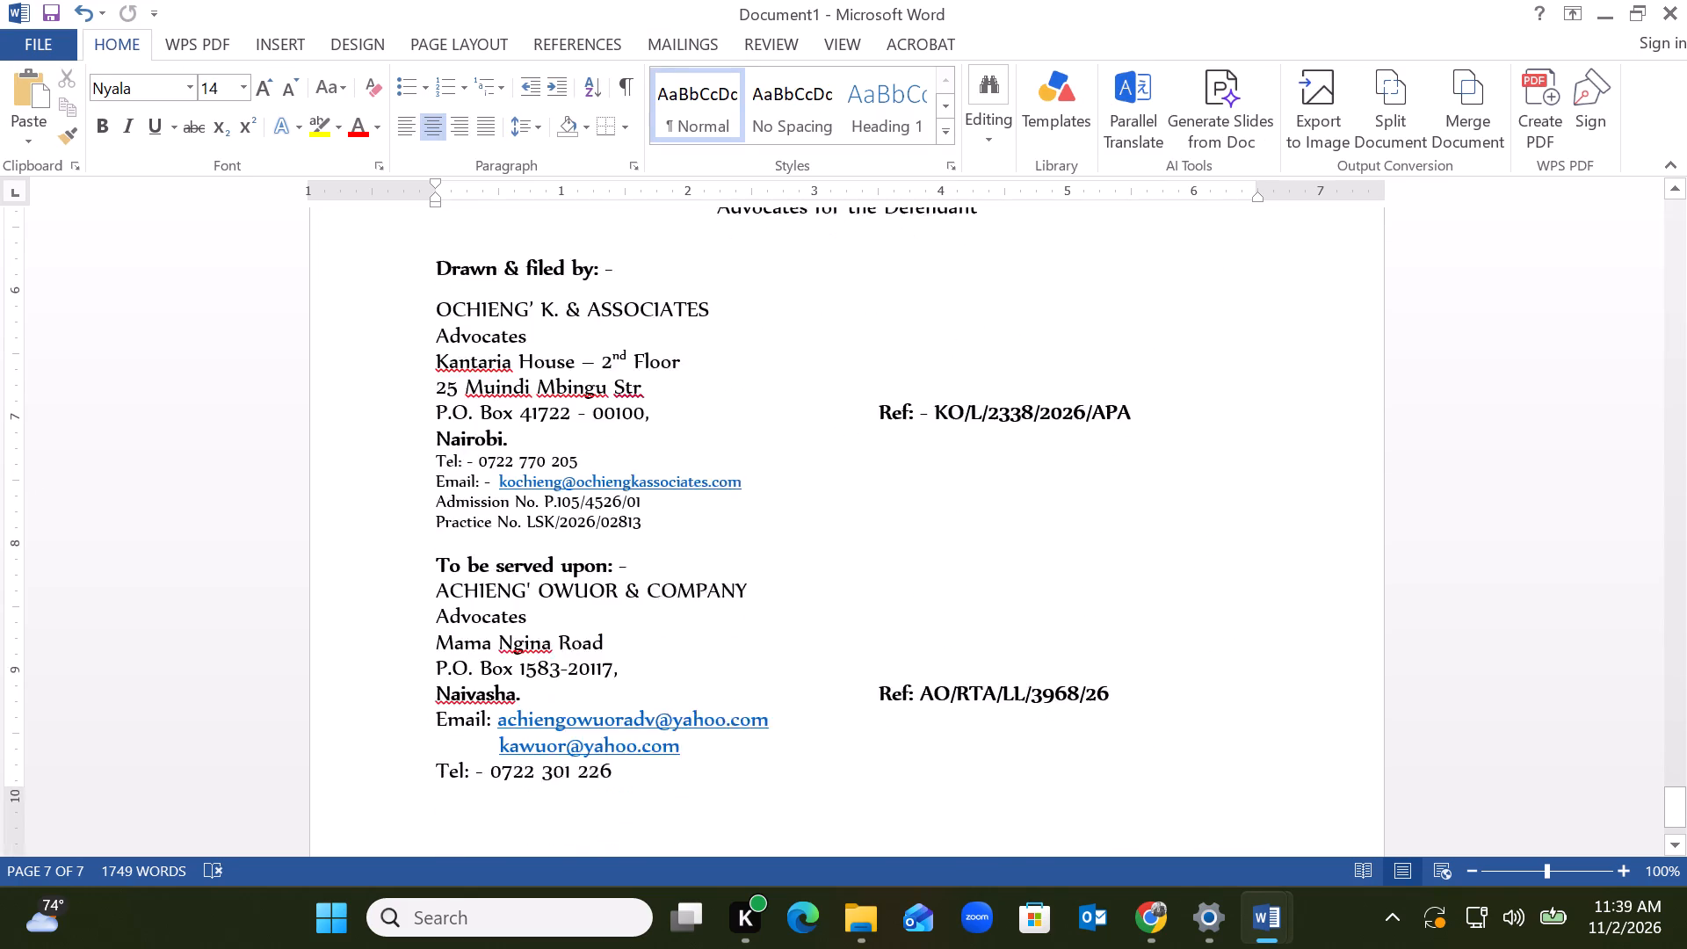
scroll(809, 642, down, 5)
Open the header on the DEFENDANT'S LIST OF WITNESSES page and increase the top margin so the court heading starts lower.
scroll(801, 750, up, 11)
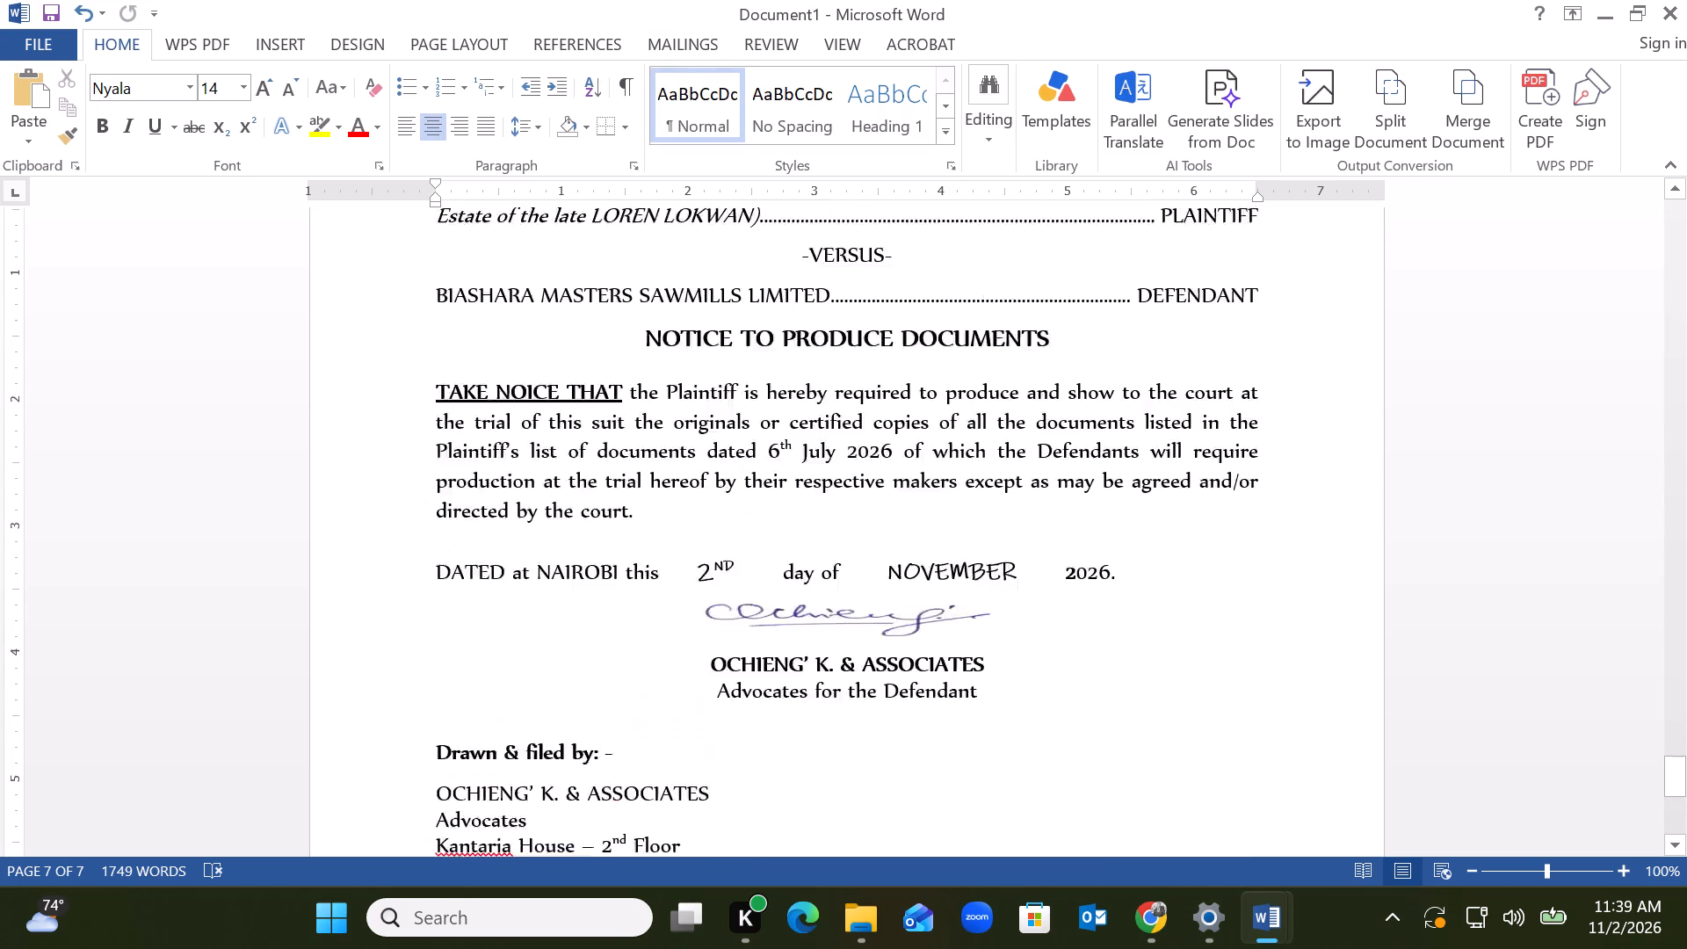
scroll(797, 744, up, 10)
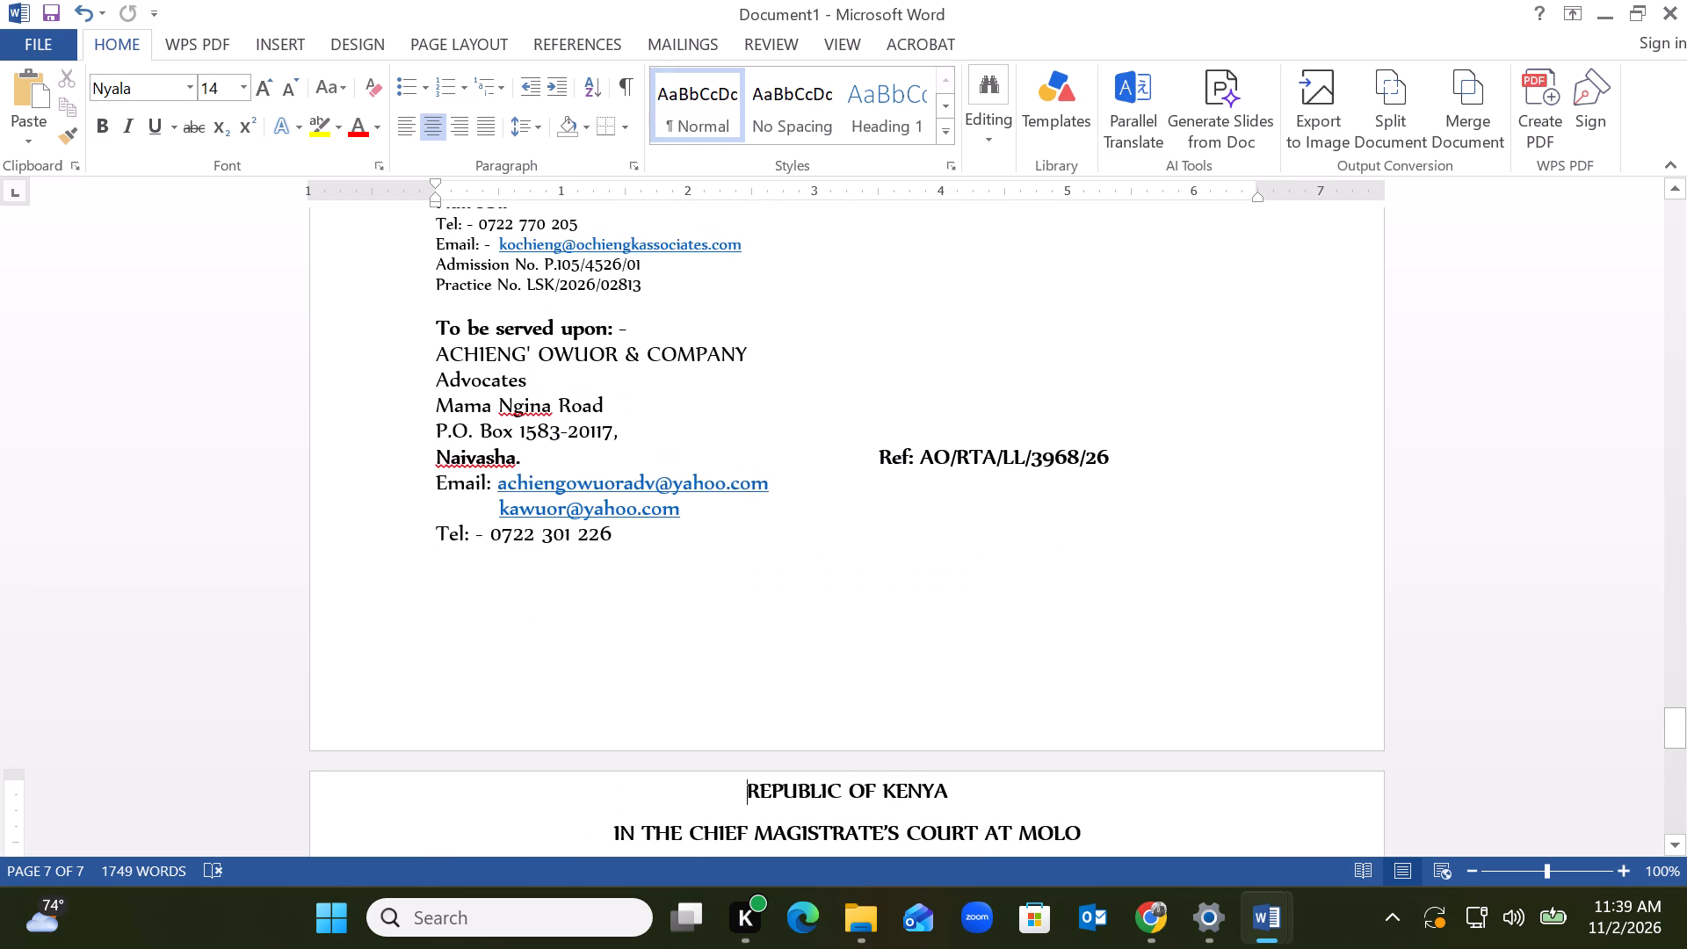
scroll(797, 744, up, 20)
scroll(797, 744, up, 4)
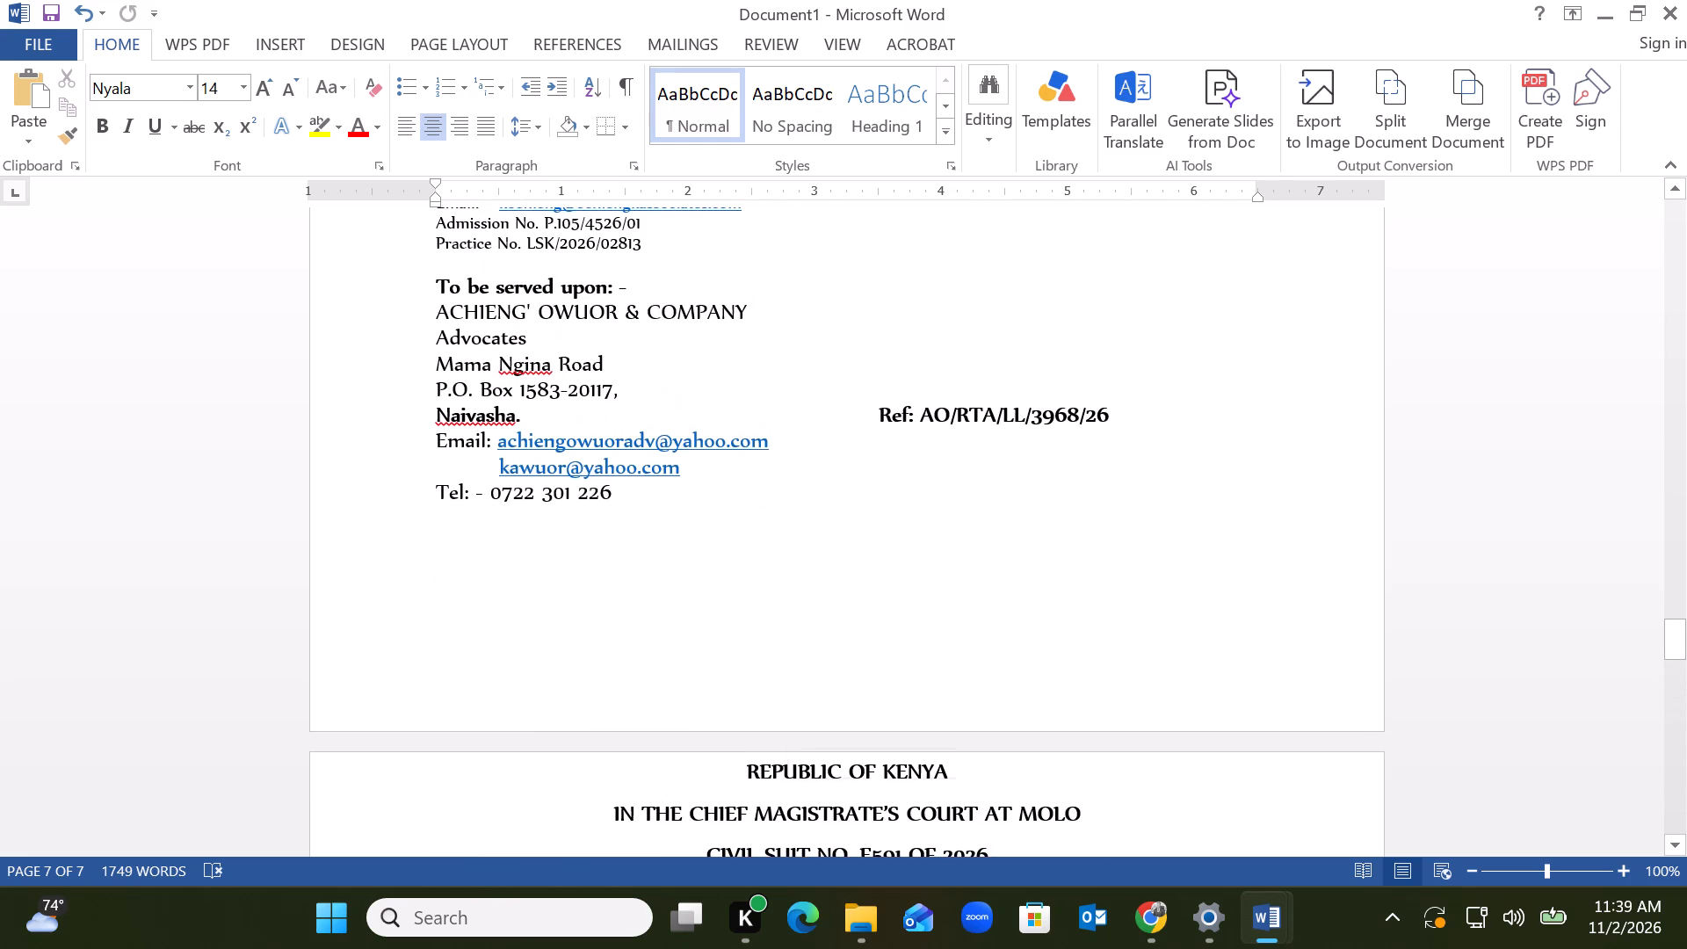
scroll(797, 742, up, 18)
scroll(797, 740, up, 4)
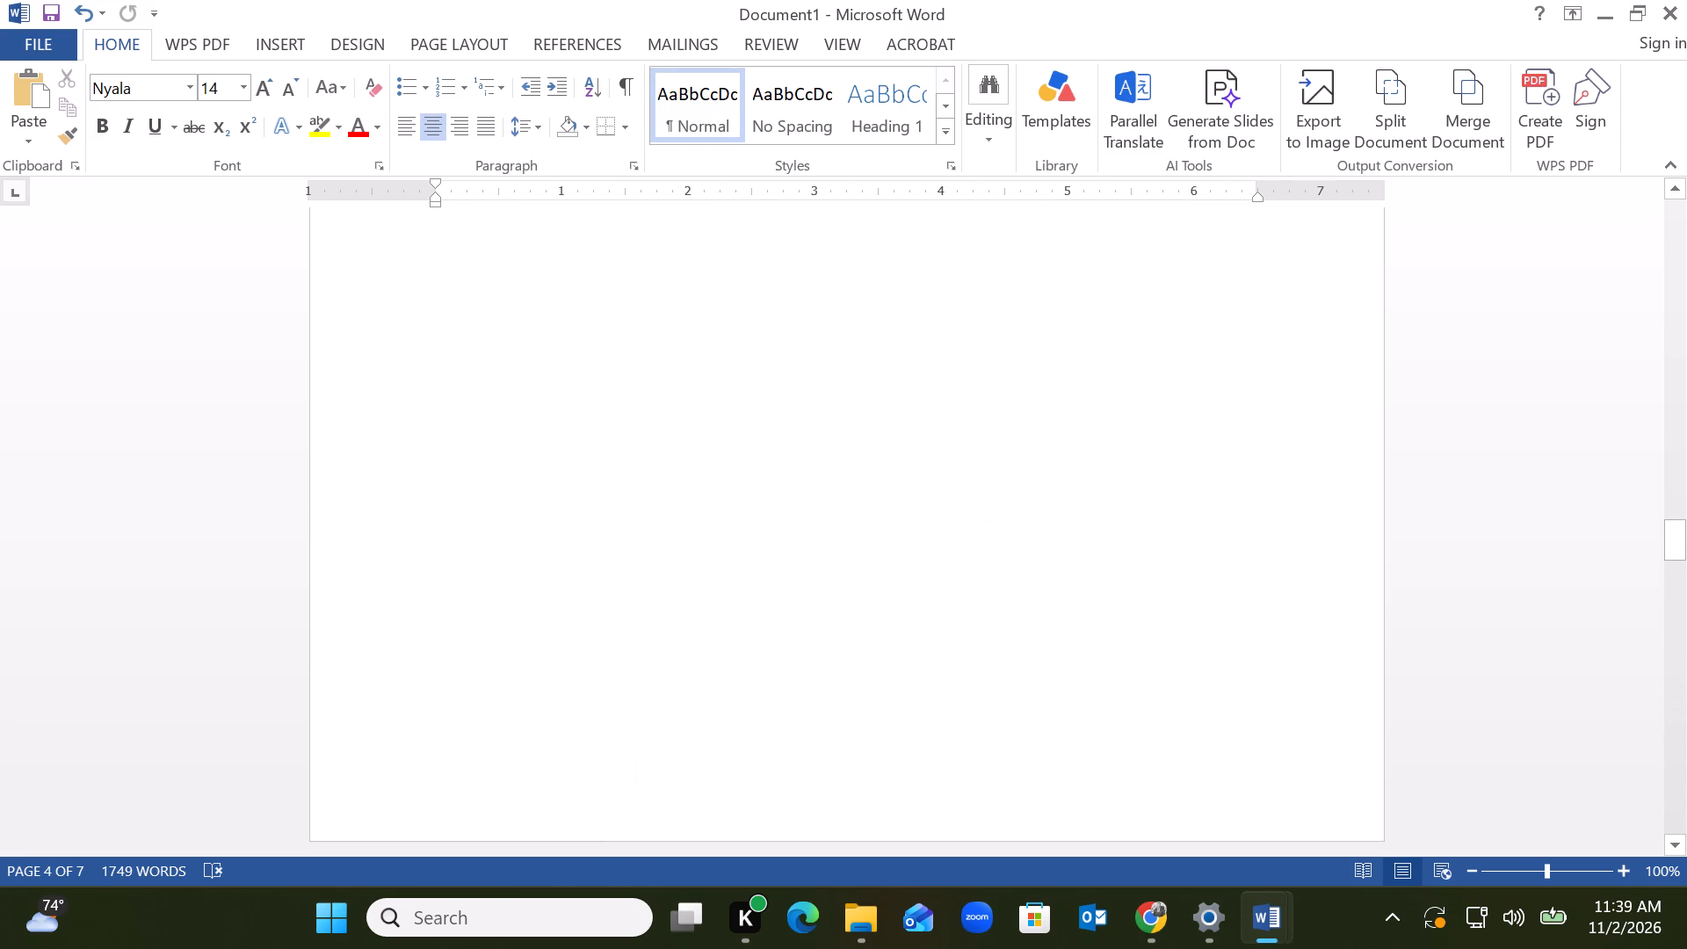
scroll(797, 740, up, 20)
scroll(797, 740, up, 2)
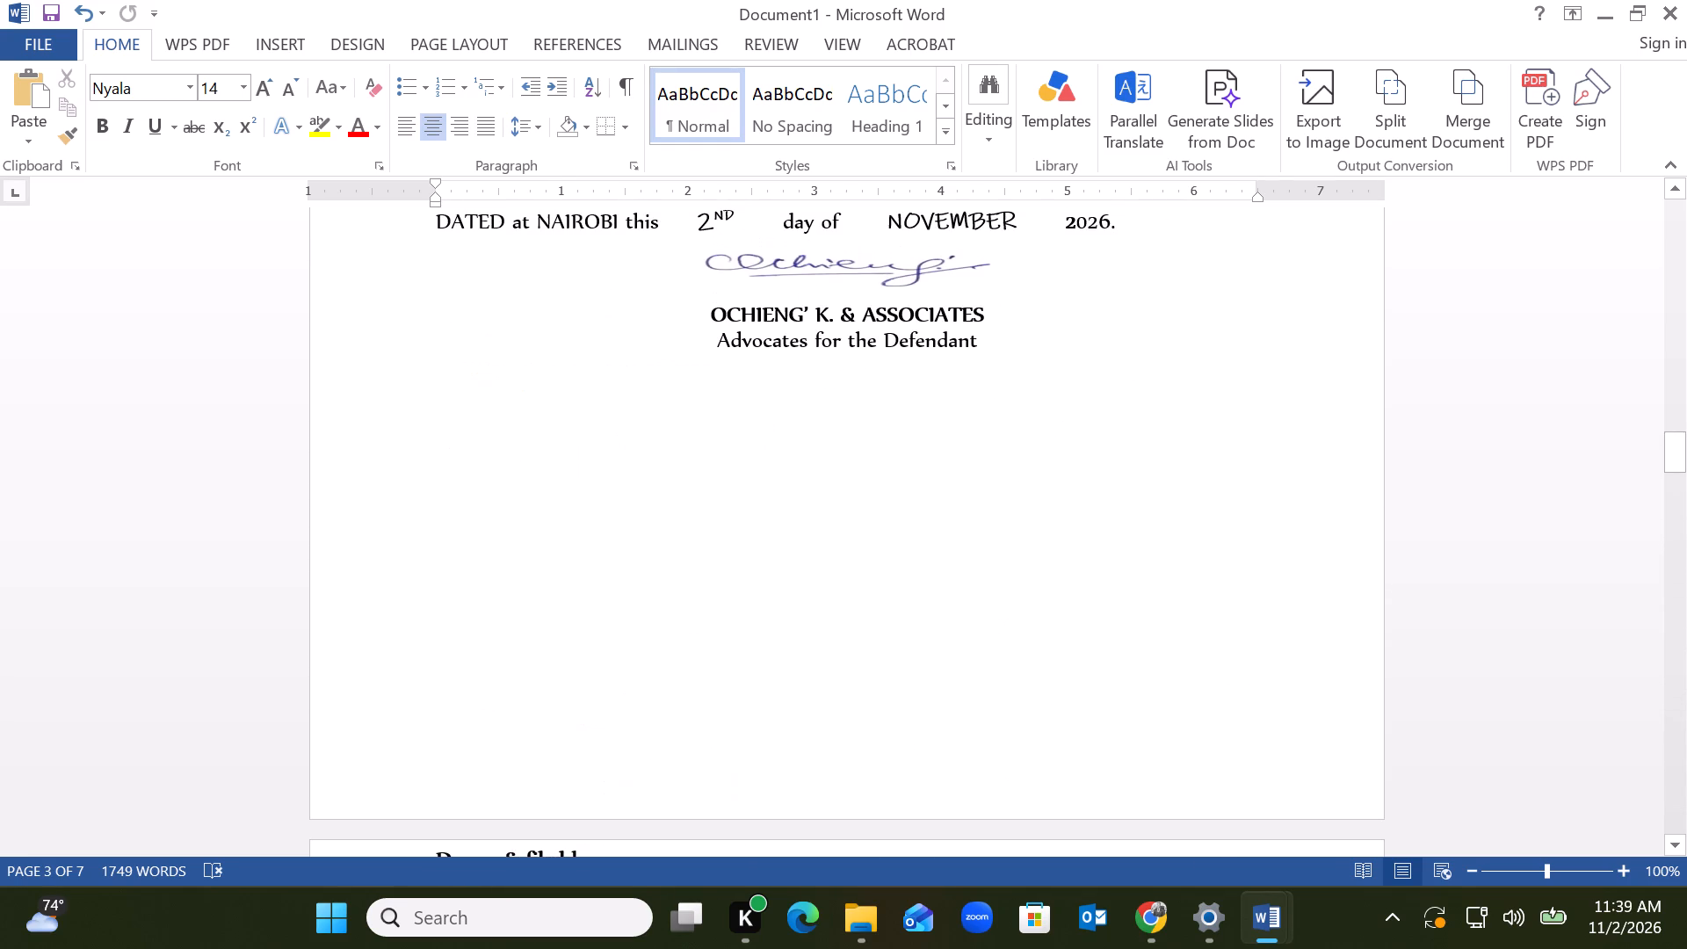
scroll(795, 734, down, 20)
scroll(795, 734, down, 4)
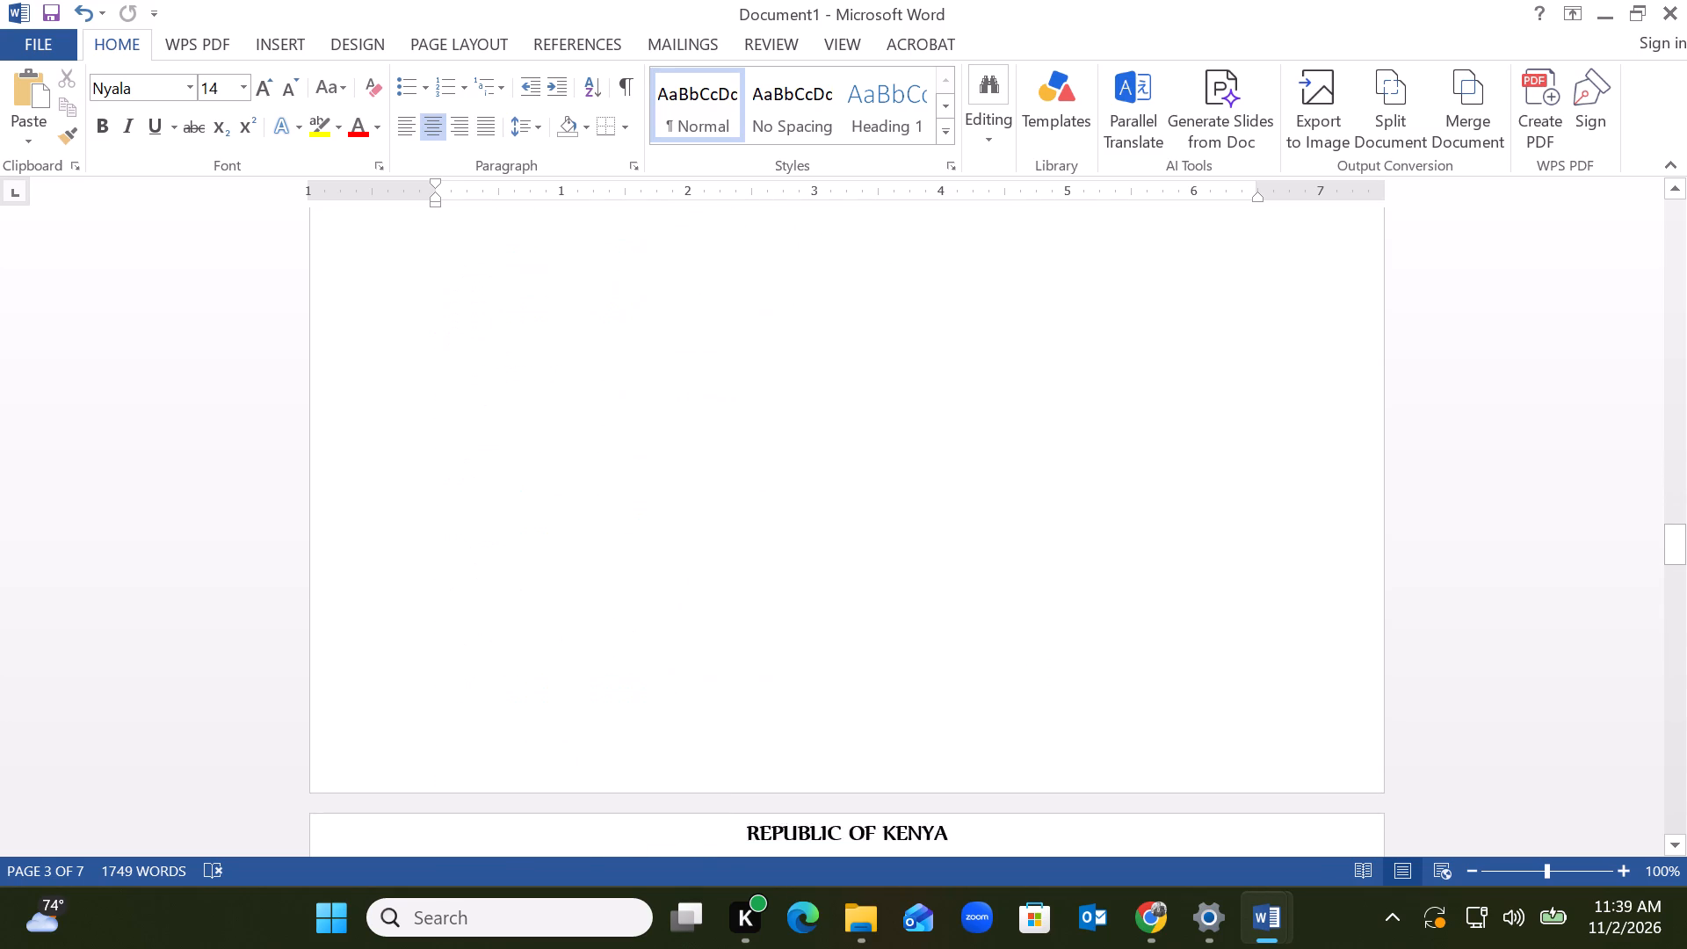
scroll(797, 738, down, 8)
scroll(798, 739, up, 4)
double_click(715, 502)
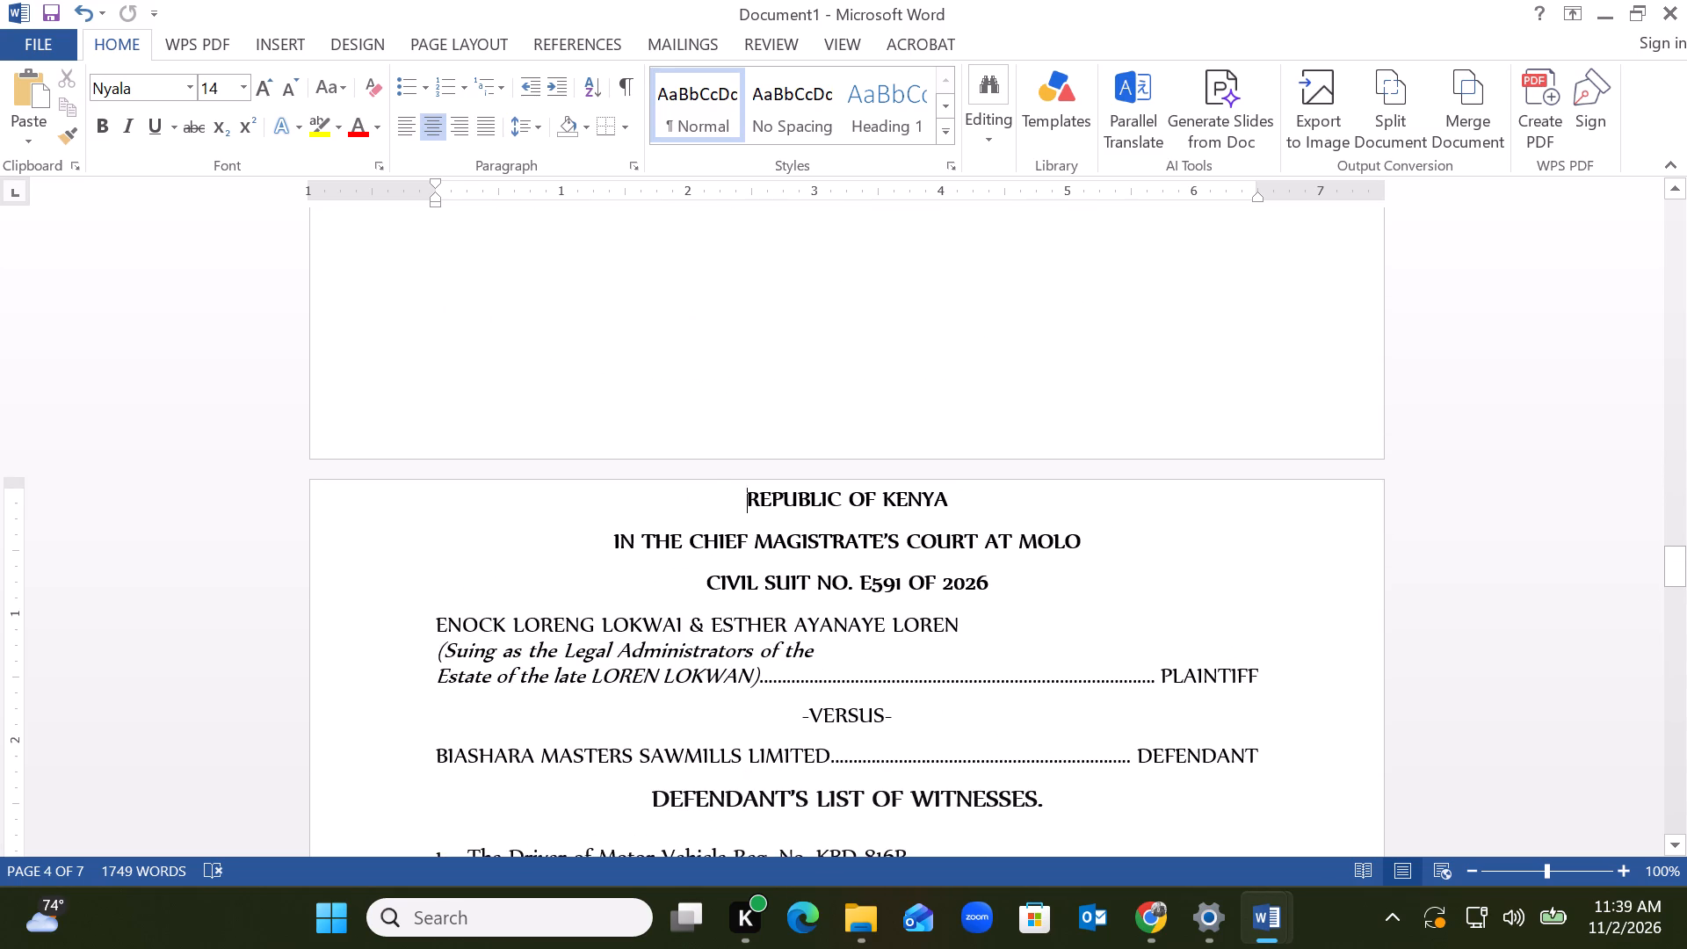
double_click(716, 502)
triple_click(731, 492)
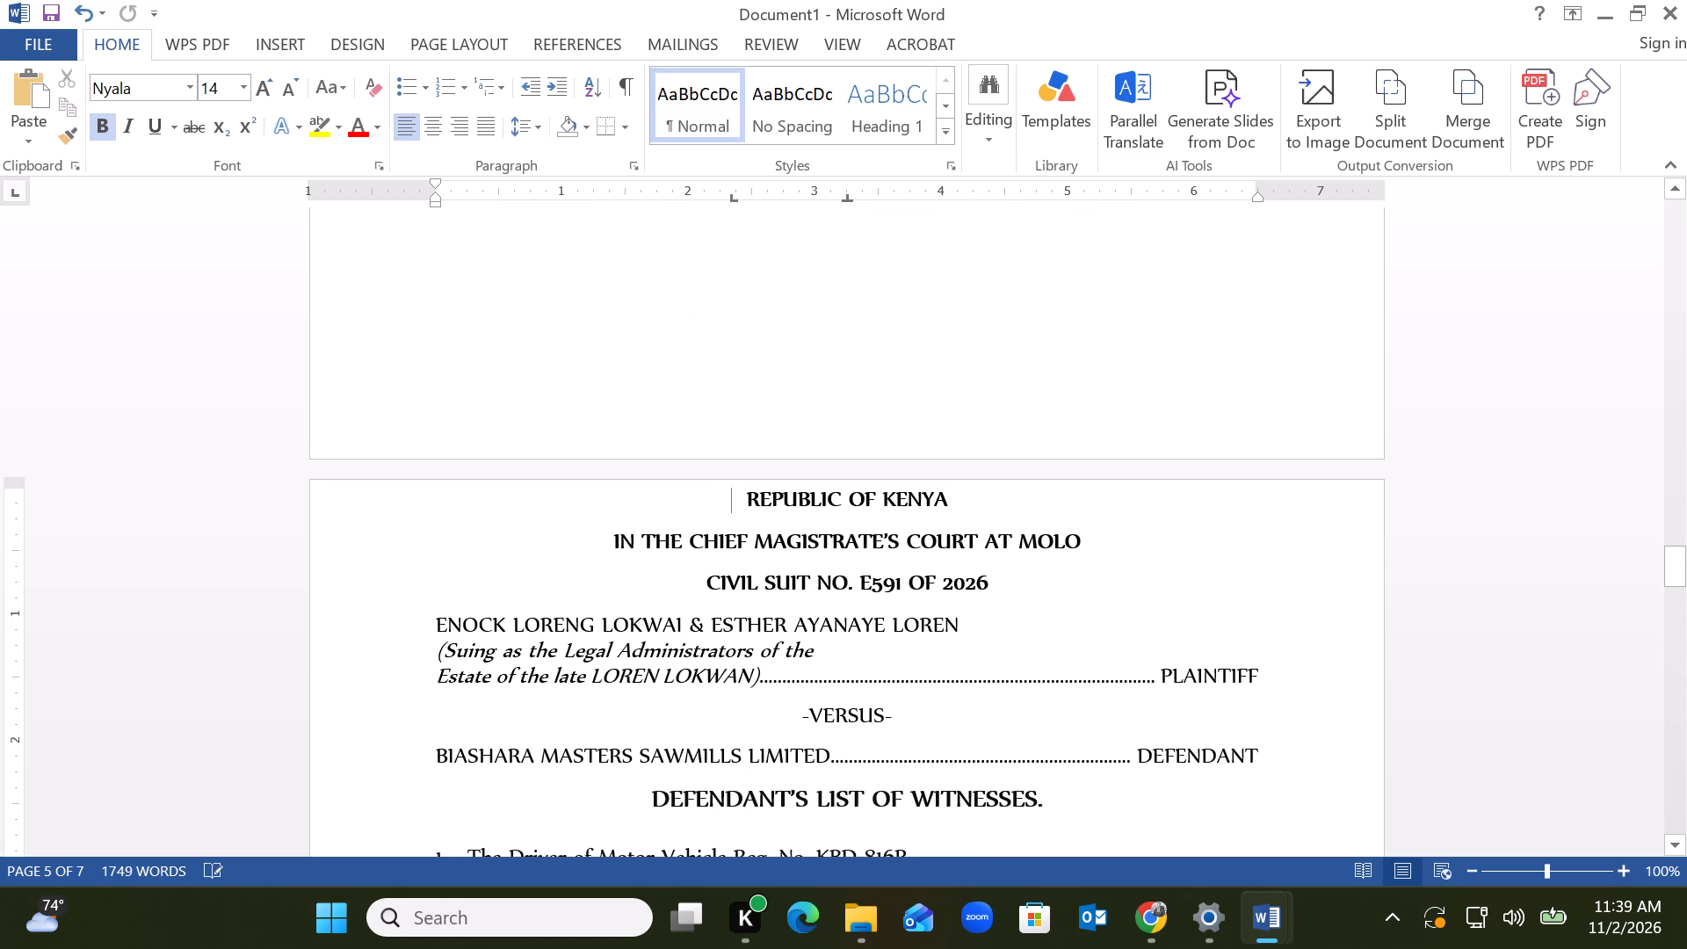
click(713, 492)
triple_click(713, 481)
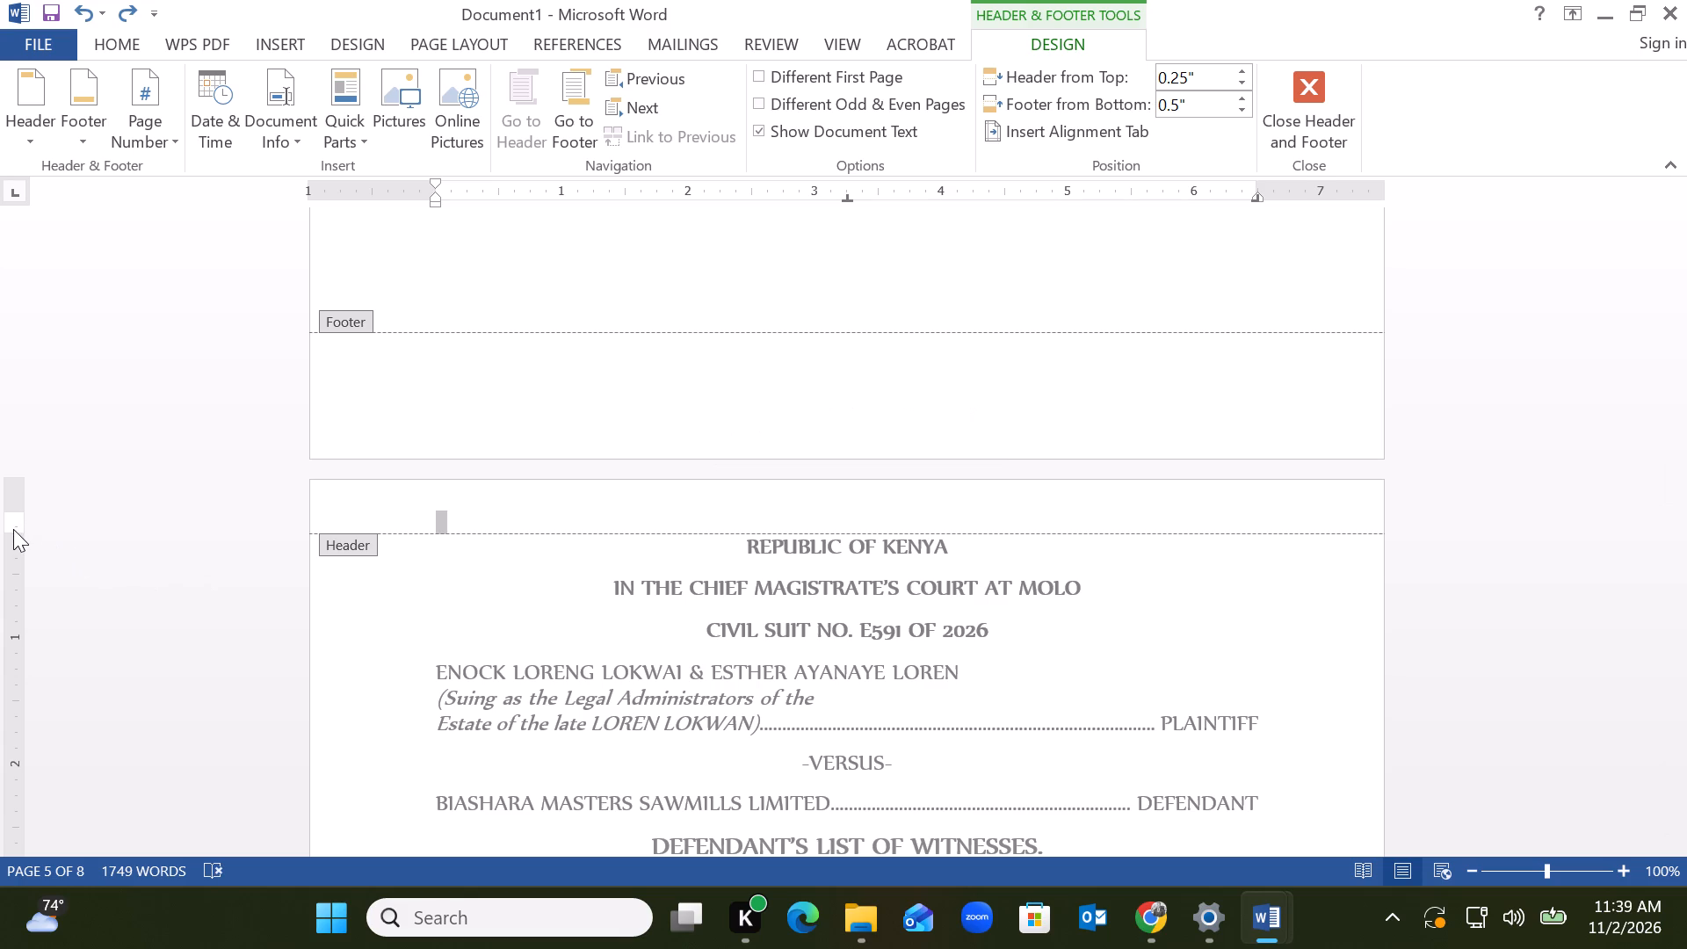
drag(12, 532, 5, 608)
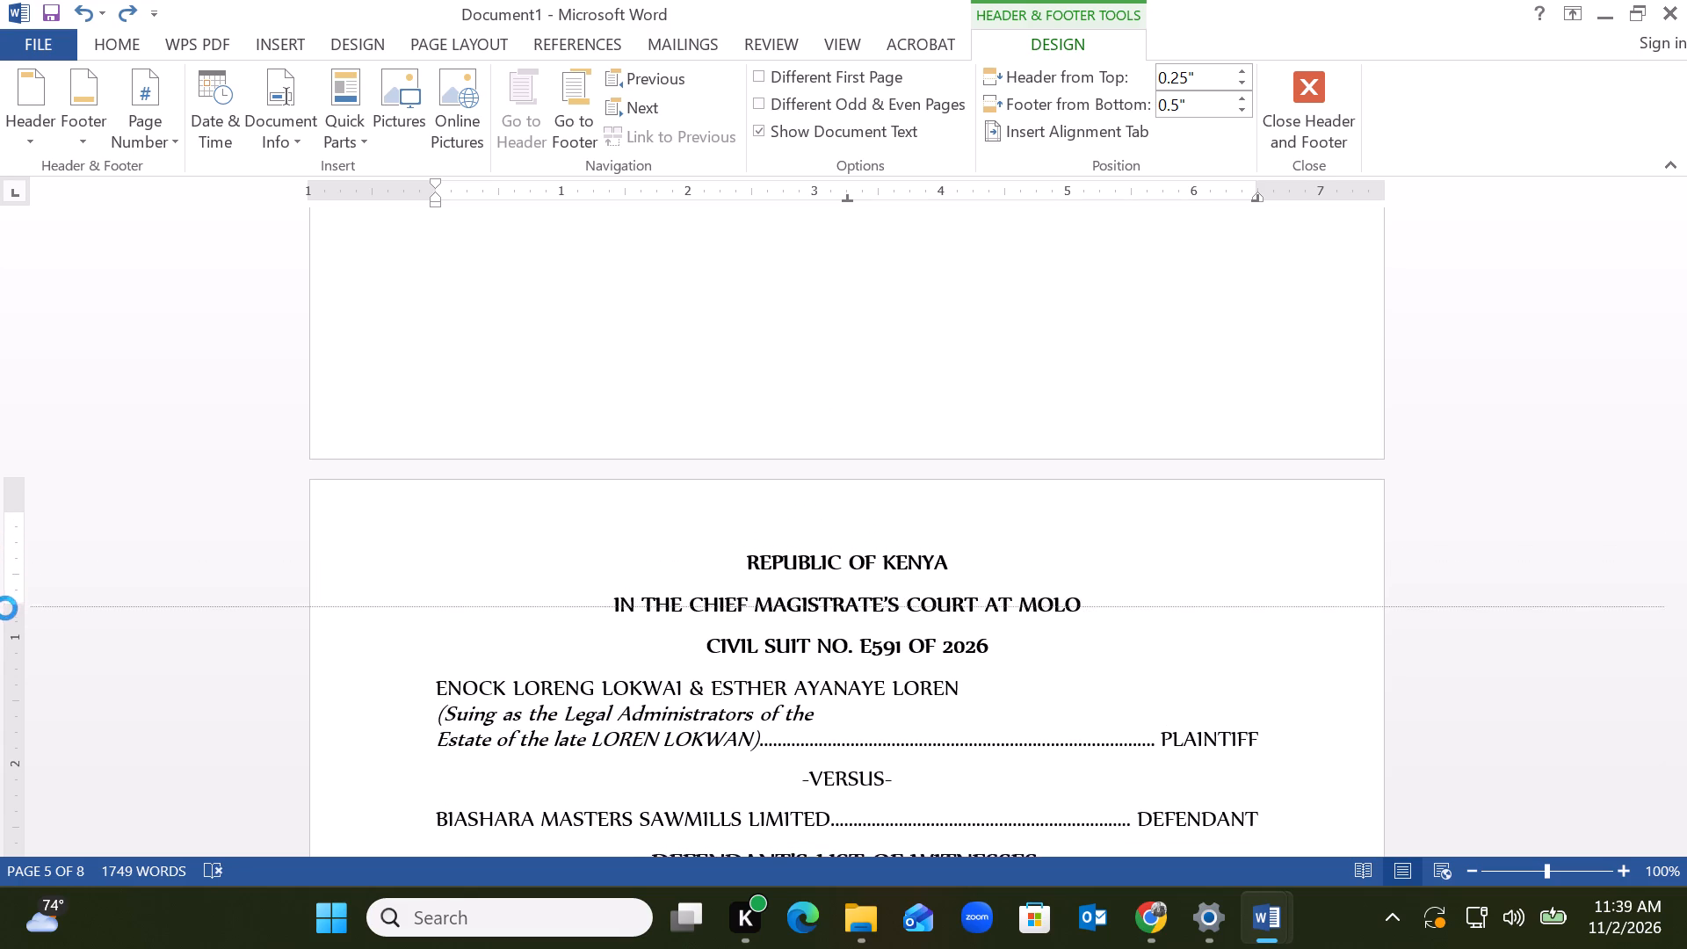
drag(5, 608, 4, 618)
Reduce the email and telephone lines under "To be served upon" on the defendant's list of documents page to font size 11.
scroll(821, 660, down, 15)
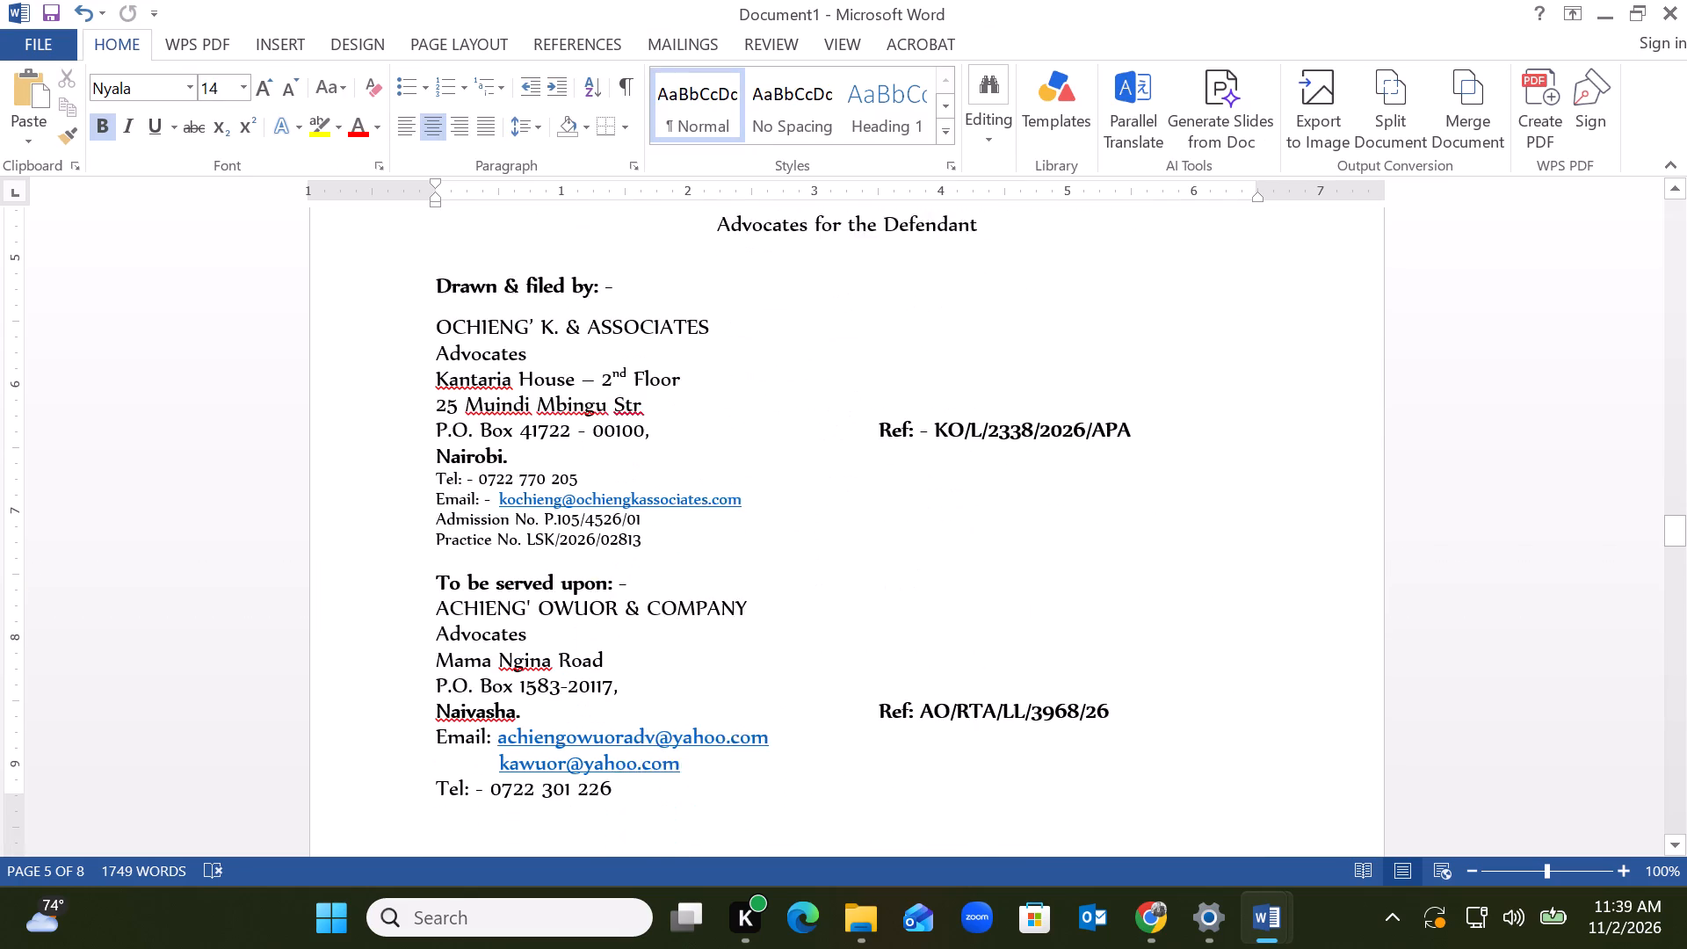
scroll(822, 671, down, 19)
scroll(822, 671, down, 2)
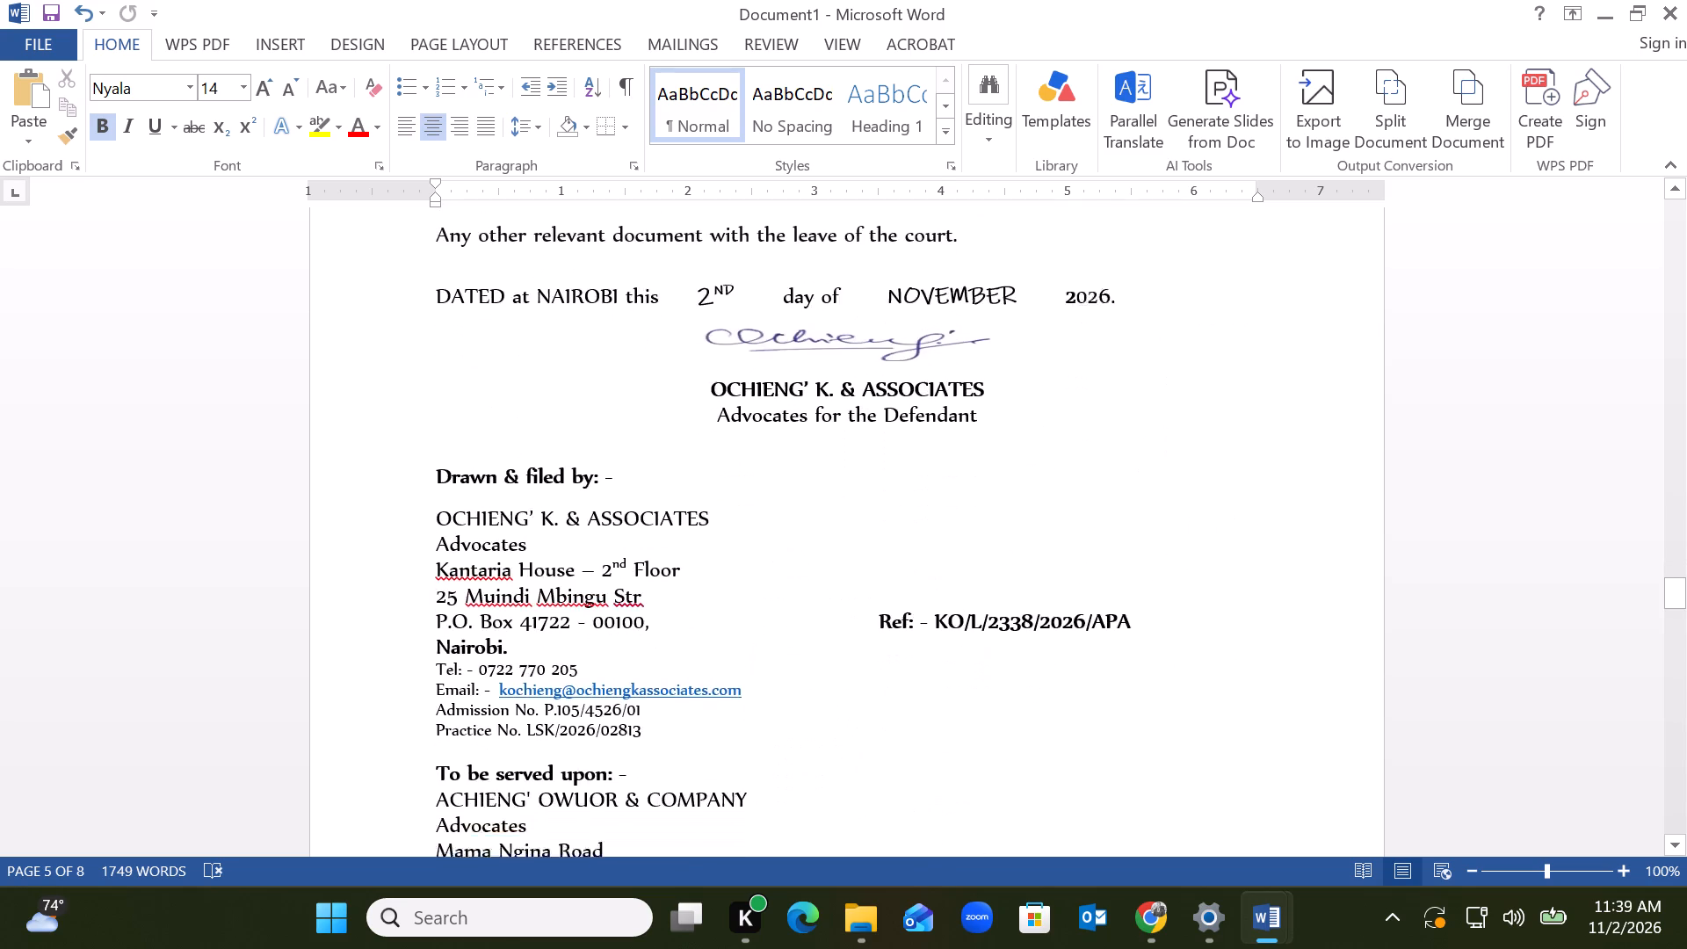
scroll(822, 671, down, 10)
scroll(821, 664, up, 7)
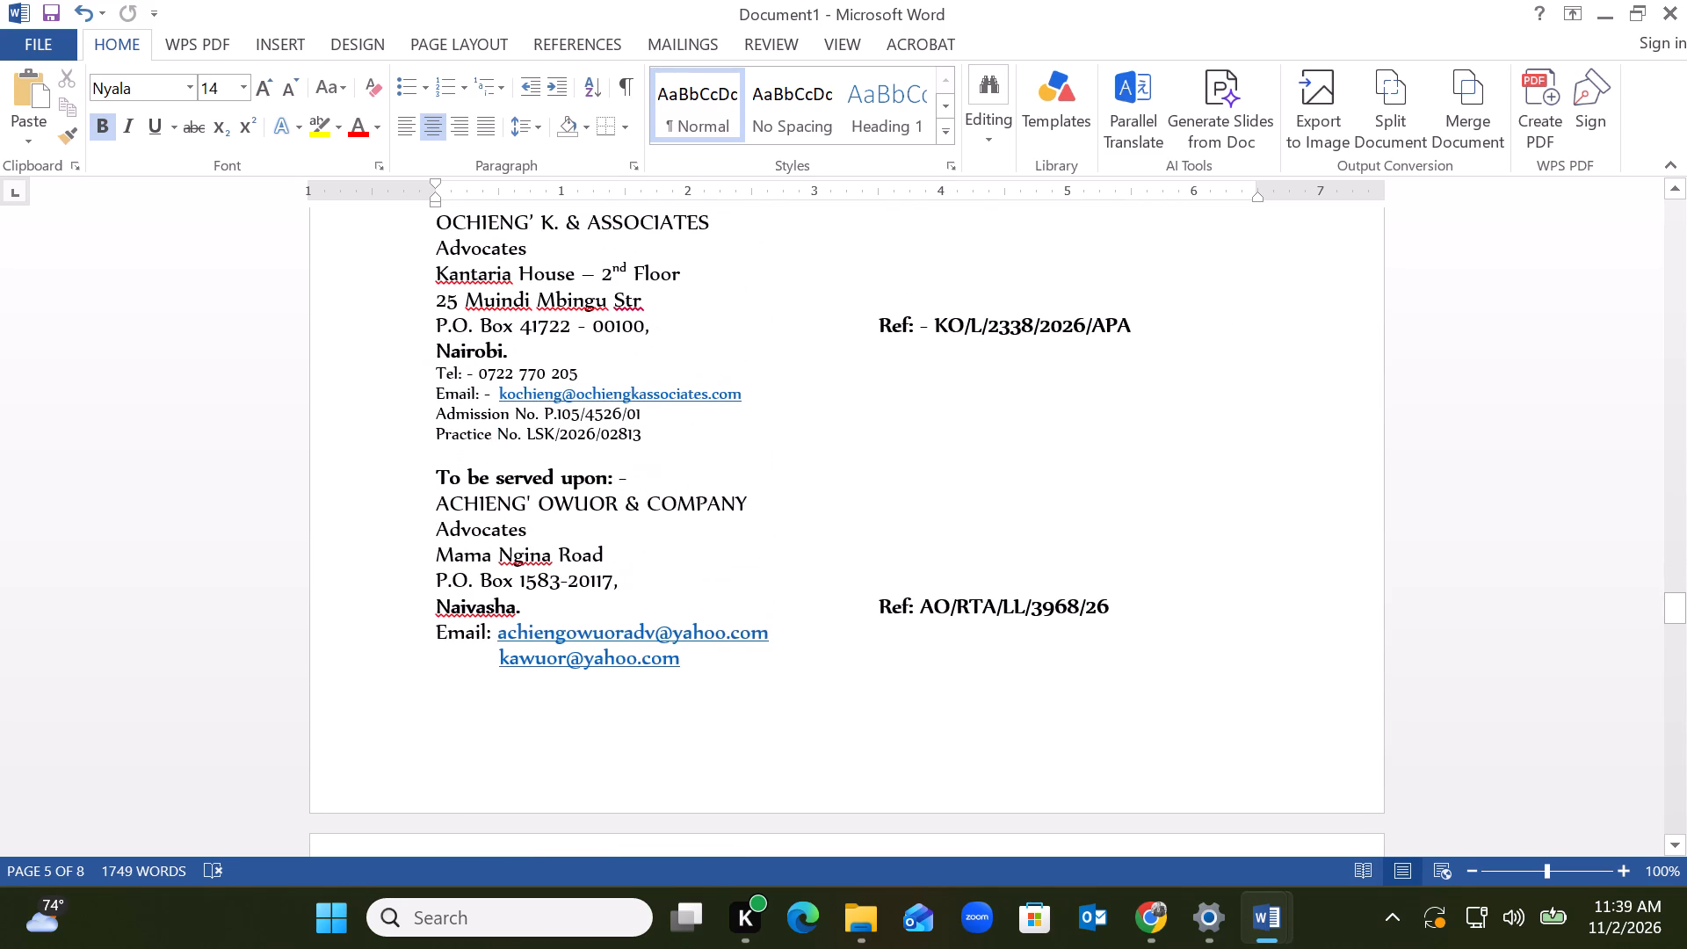
scroll(815, 674, down, 5)
drag(649, 635, 436, 578)
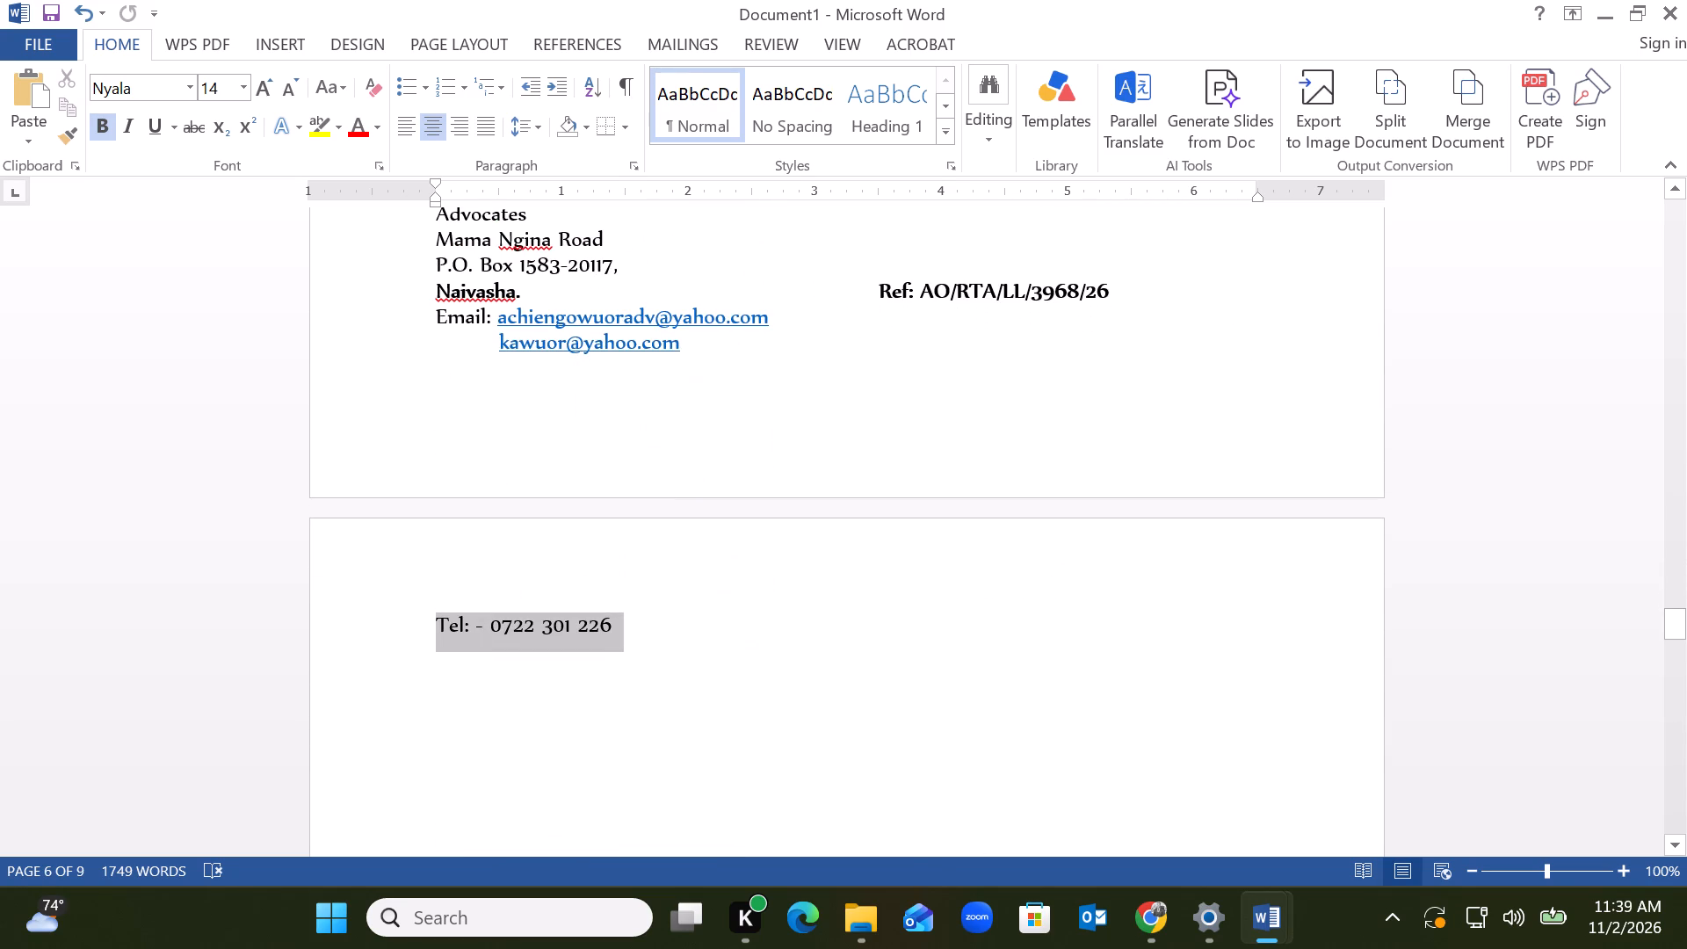
drag(436, 578, 431, 315)
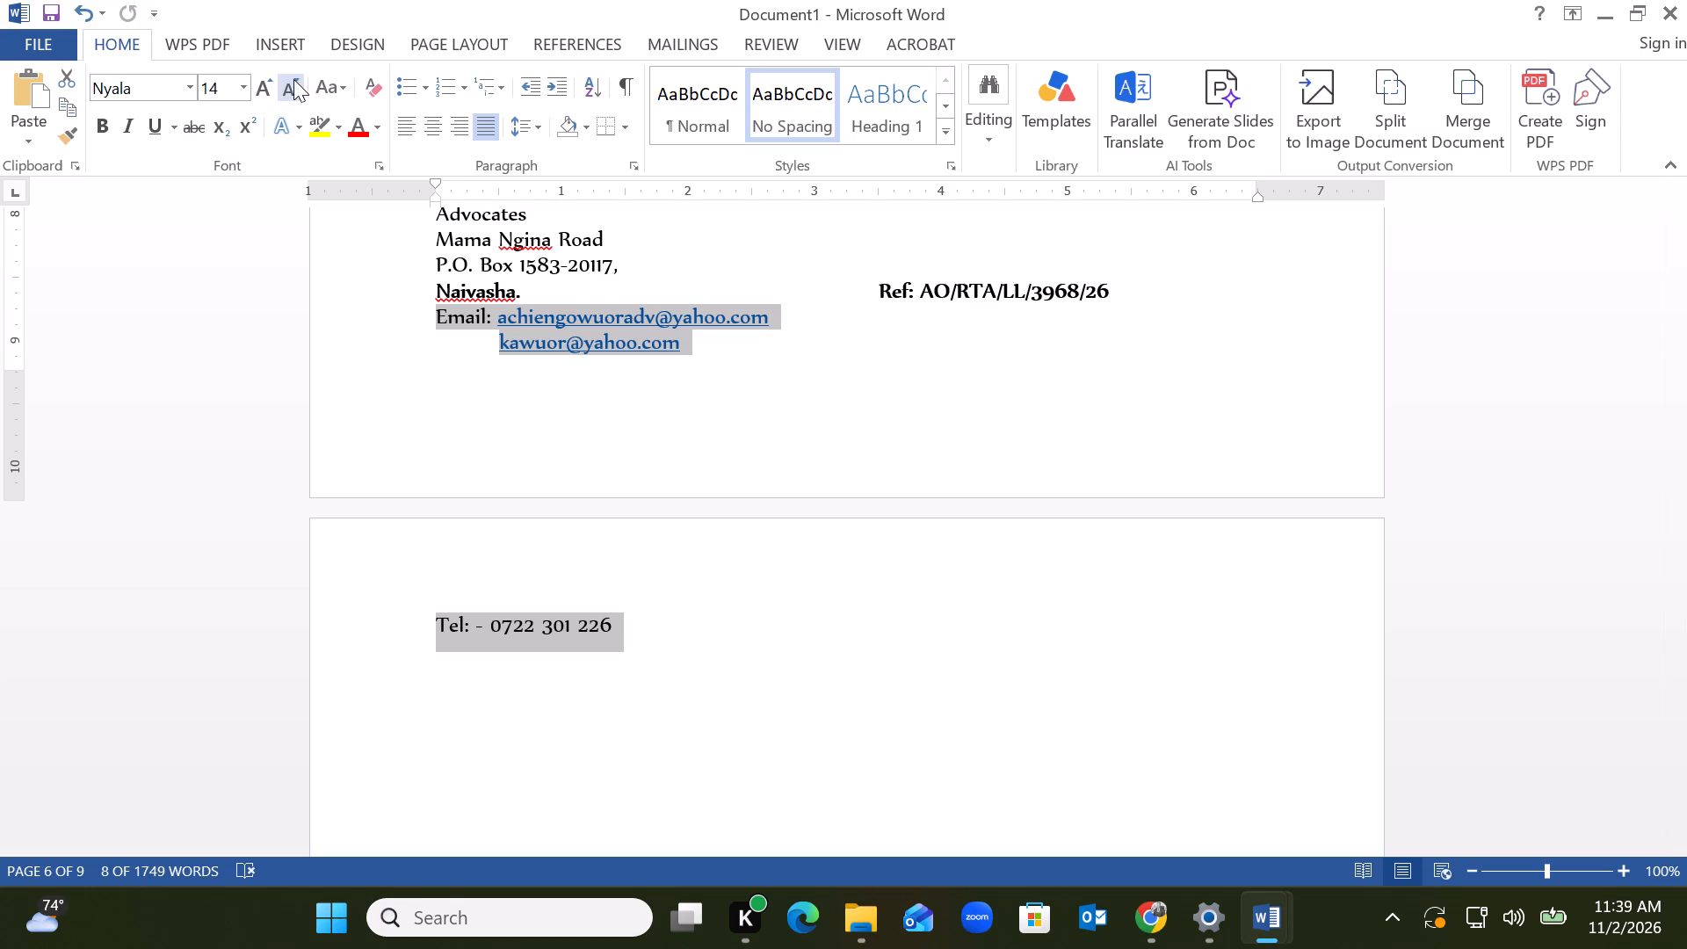
click(293, 79)
click(293, 79)
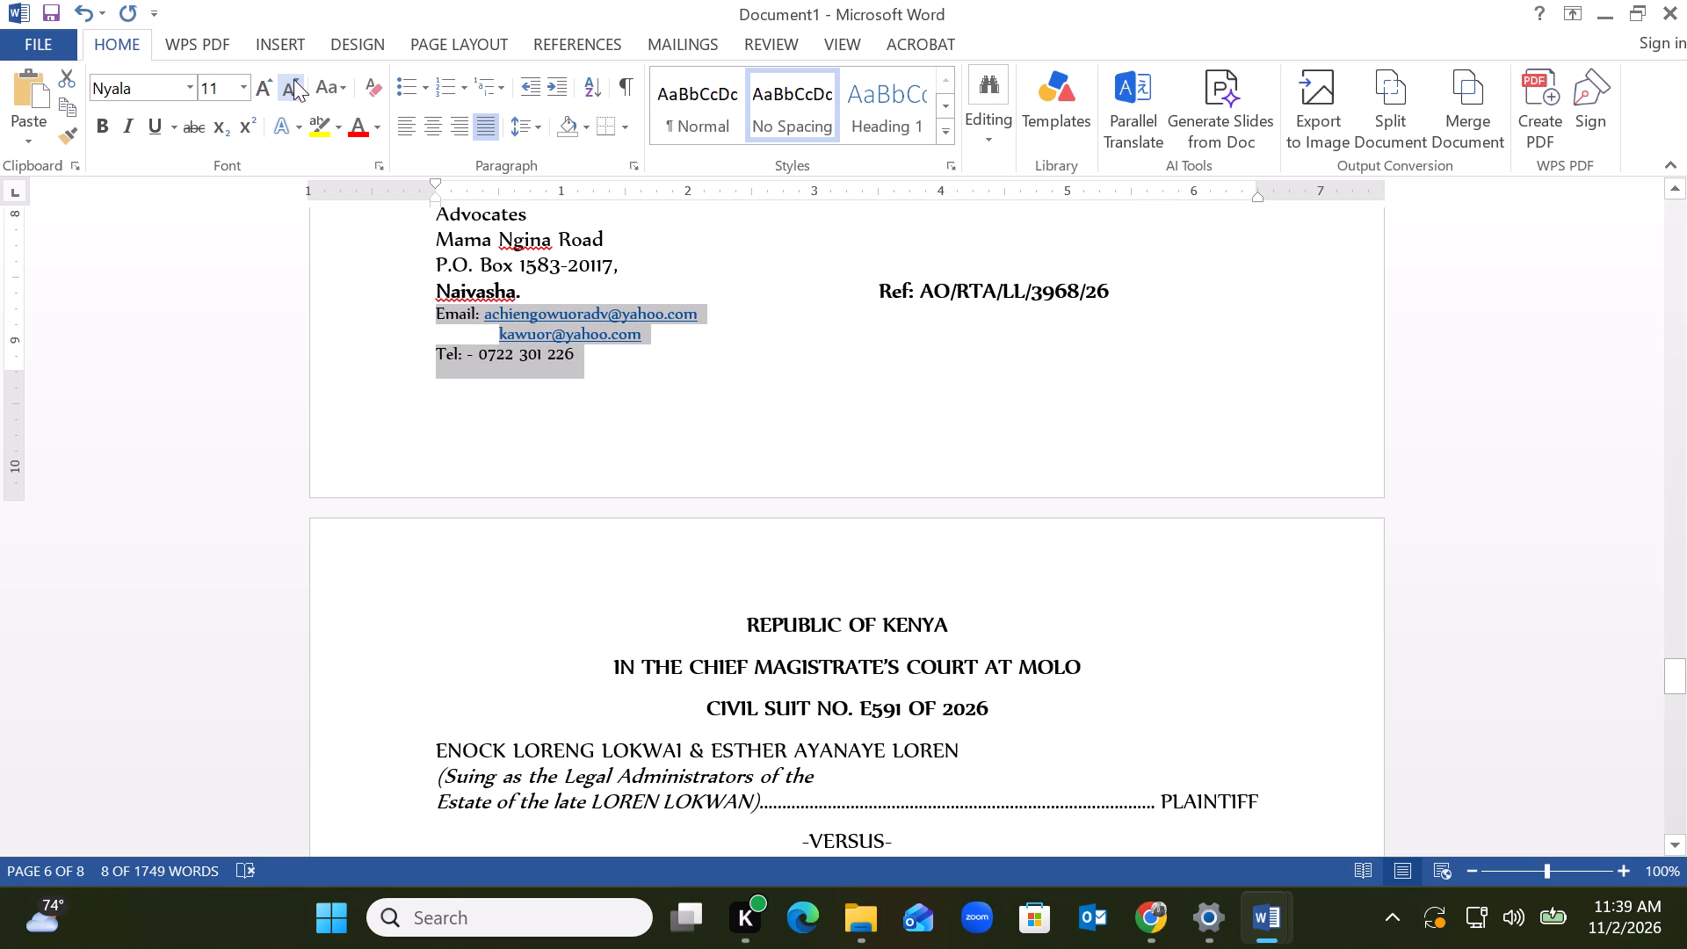
click(646, 495)
Reduce the email and telephone lines under "To be served upon" in the notice to produce documents to font size 10.
scroll(646, 490, down, 12)
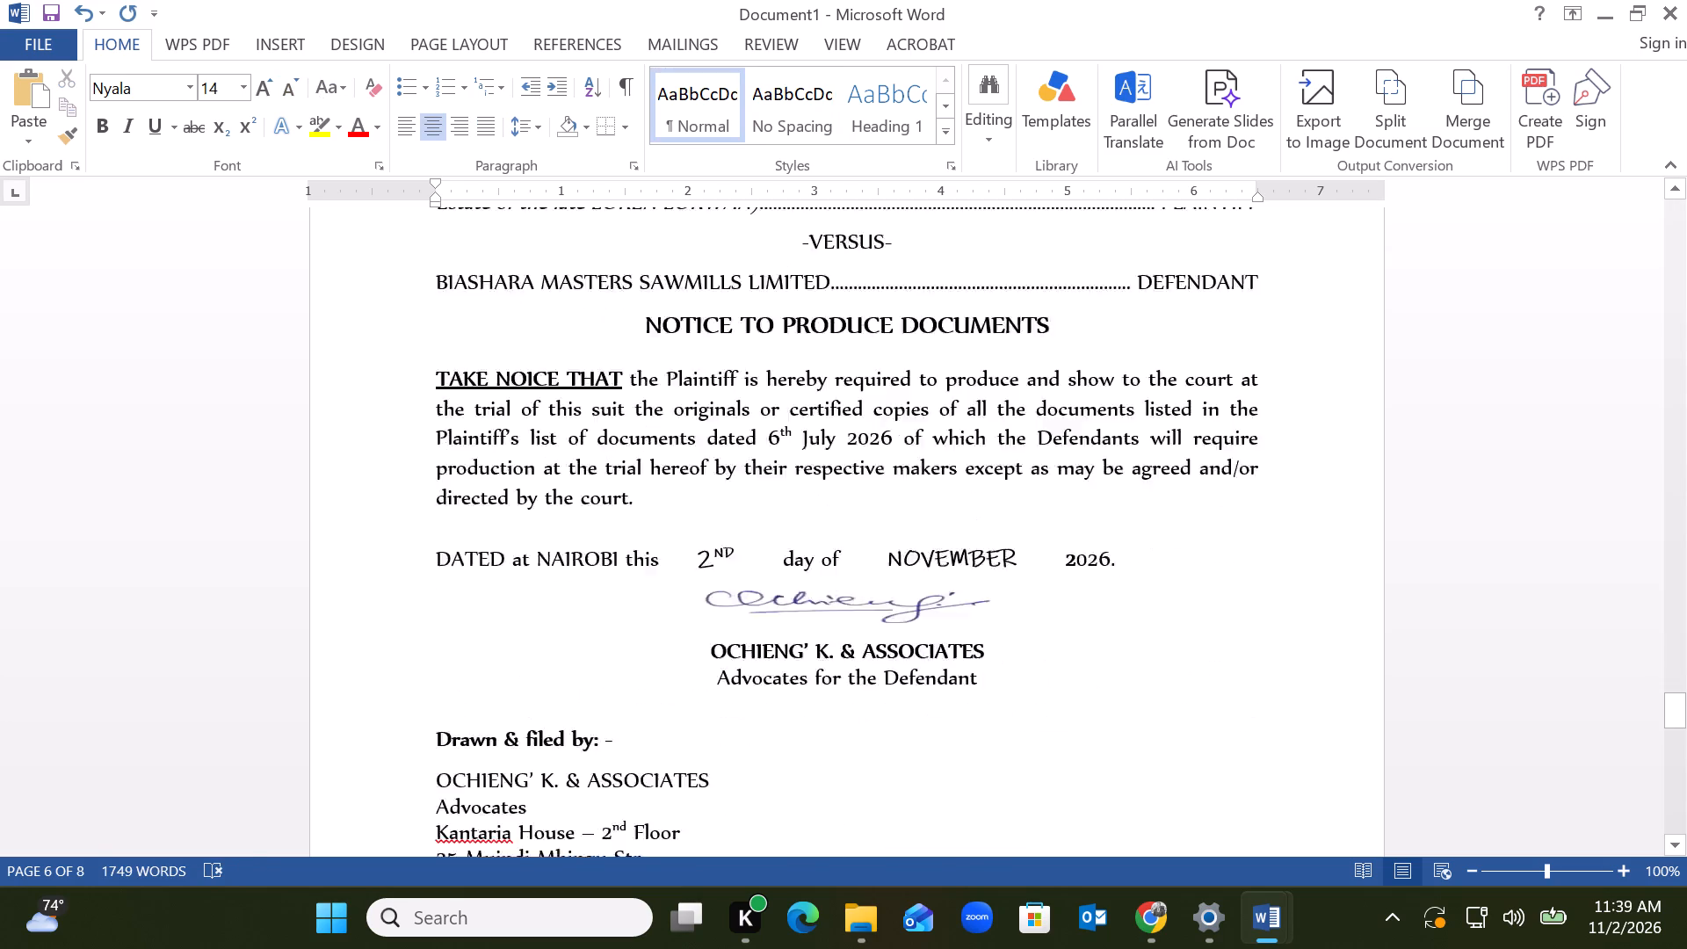
scroll(643, 494, down, 9)
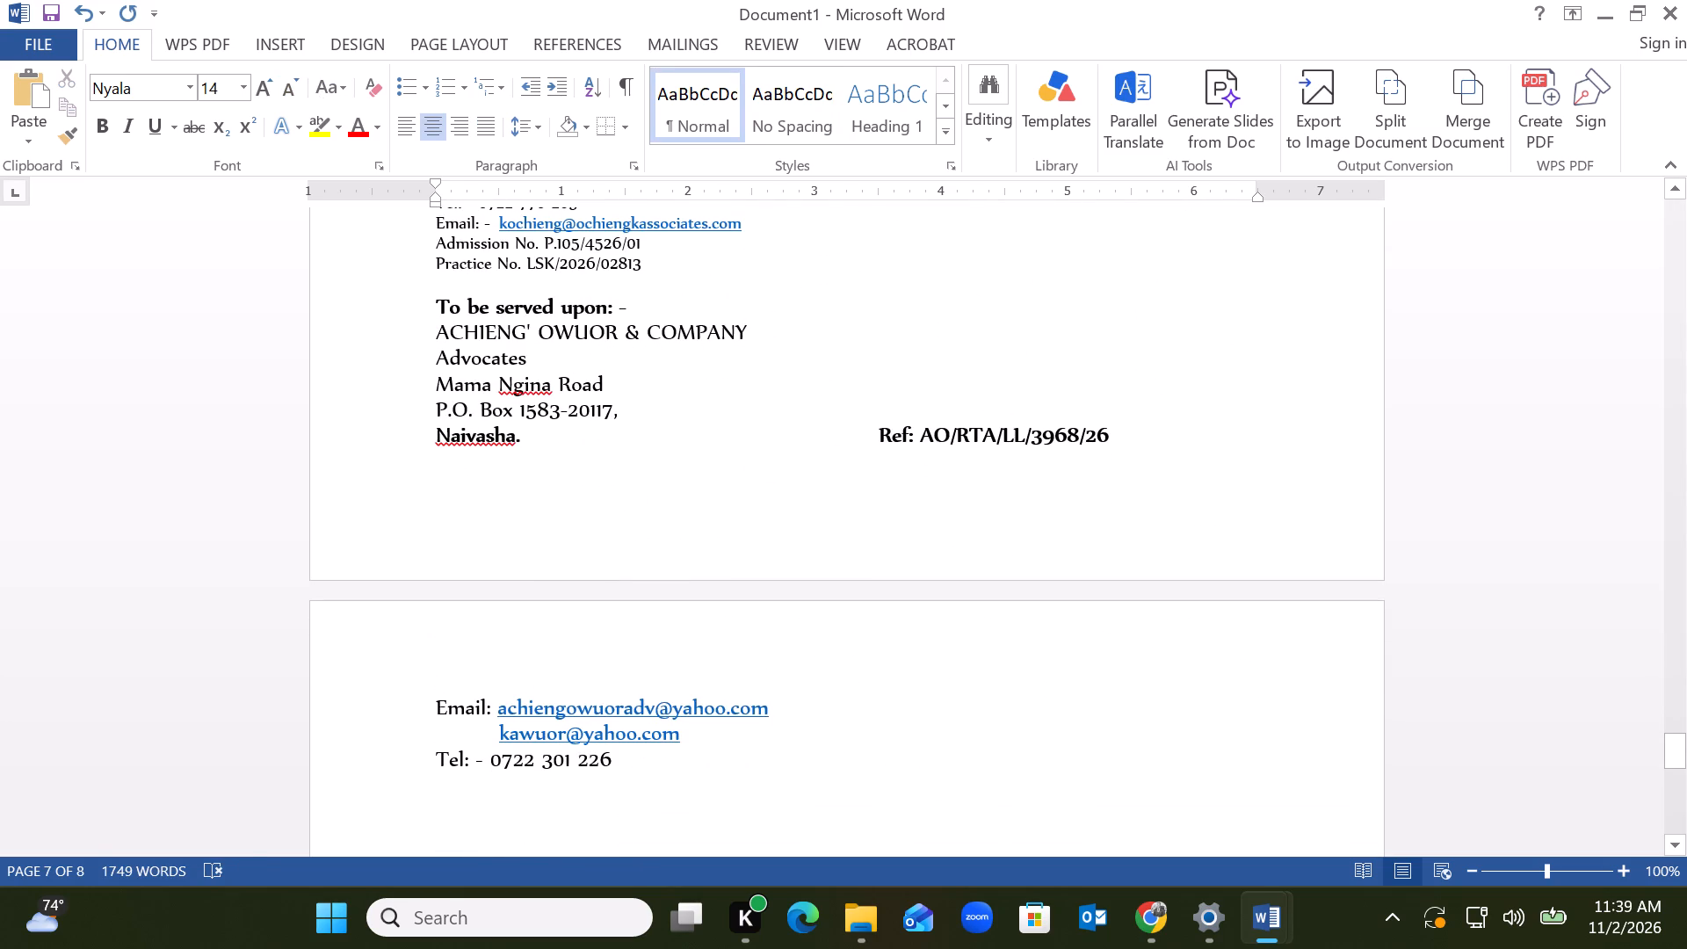
drag(420, 696, 641, 785)
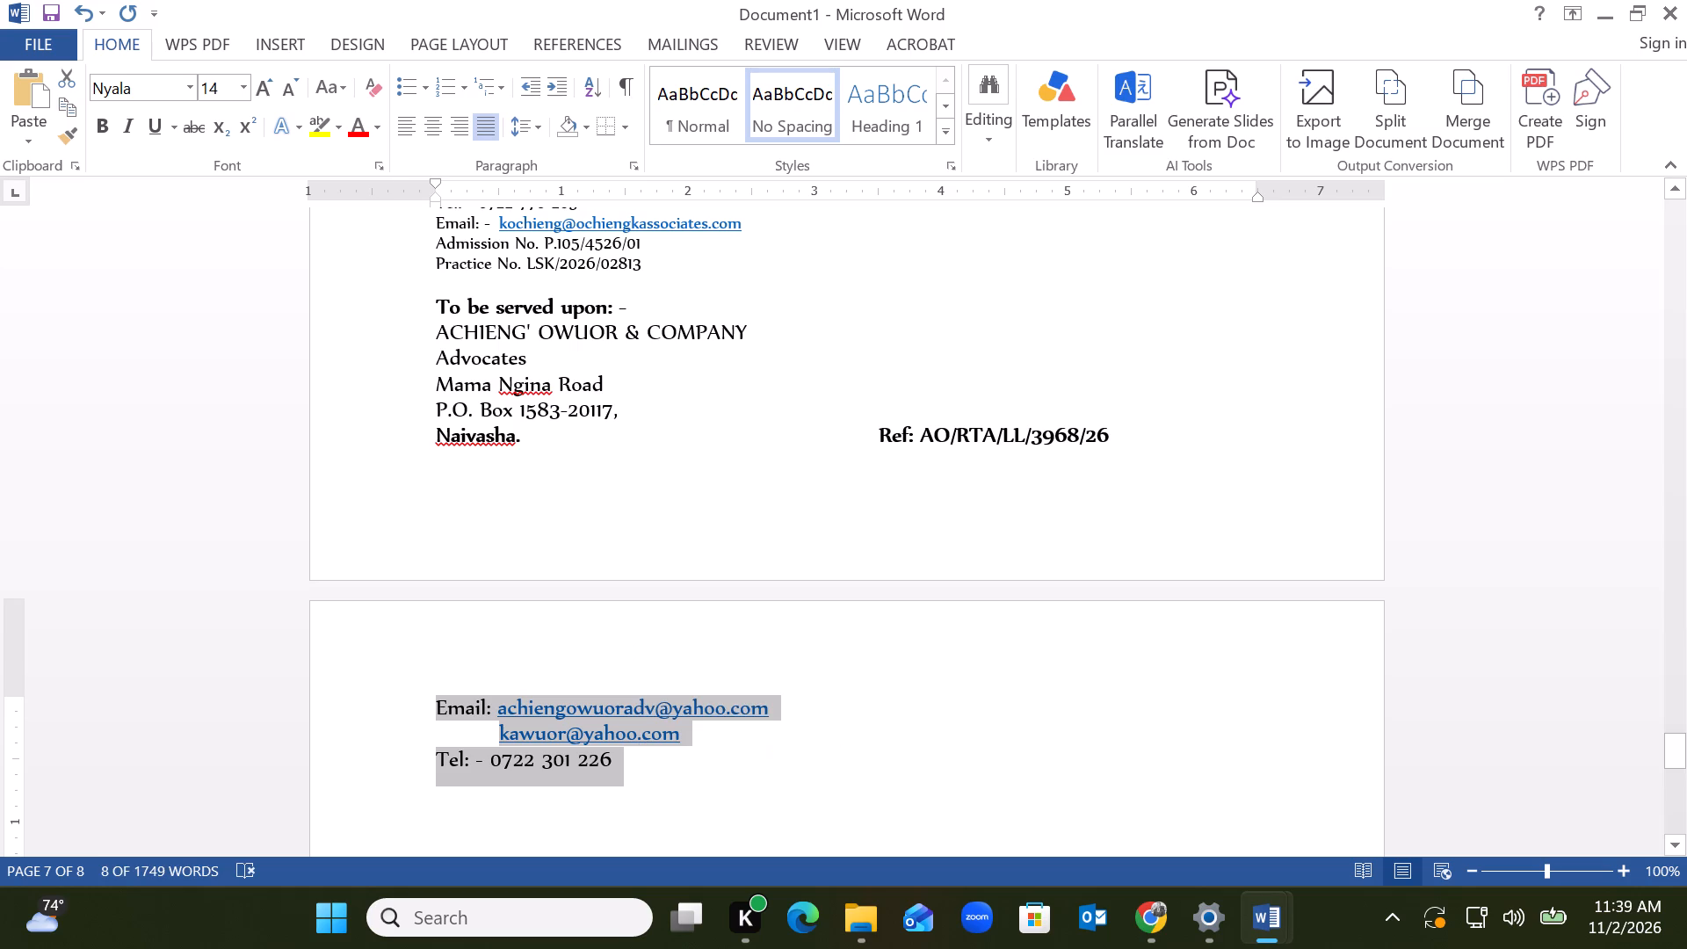
double_click(296, 90)
click(296, 90)
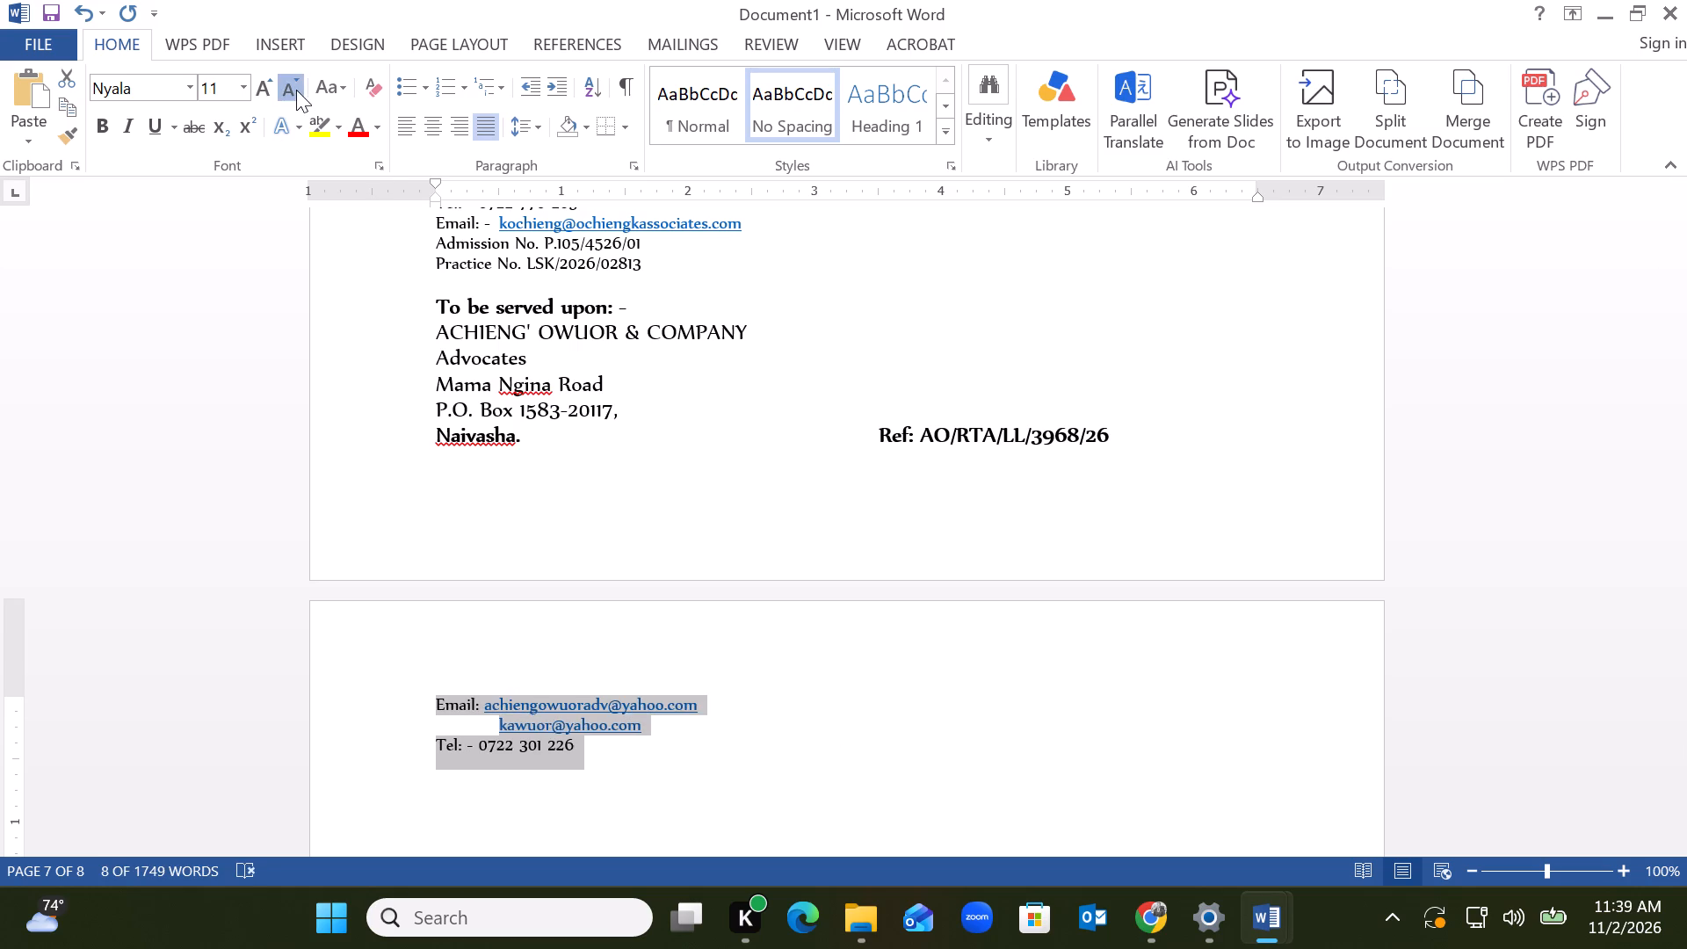
Reduce the email and telephone lines under "To be served upon" on the defendant's list of witnesses page to font size 10.
scroll(796, 684, up, 17)
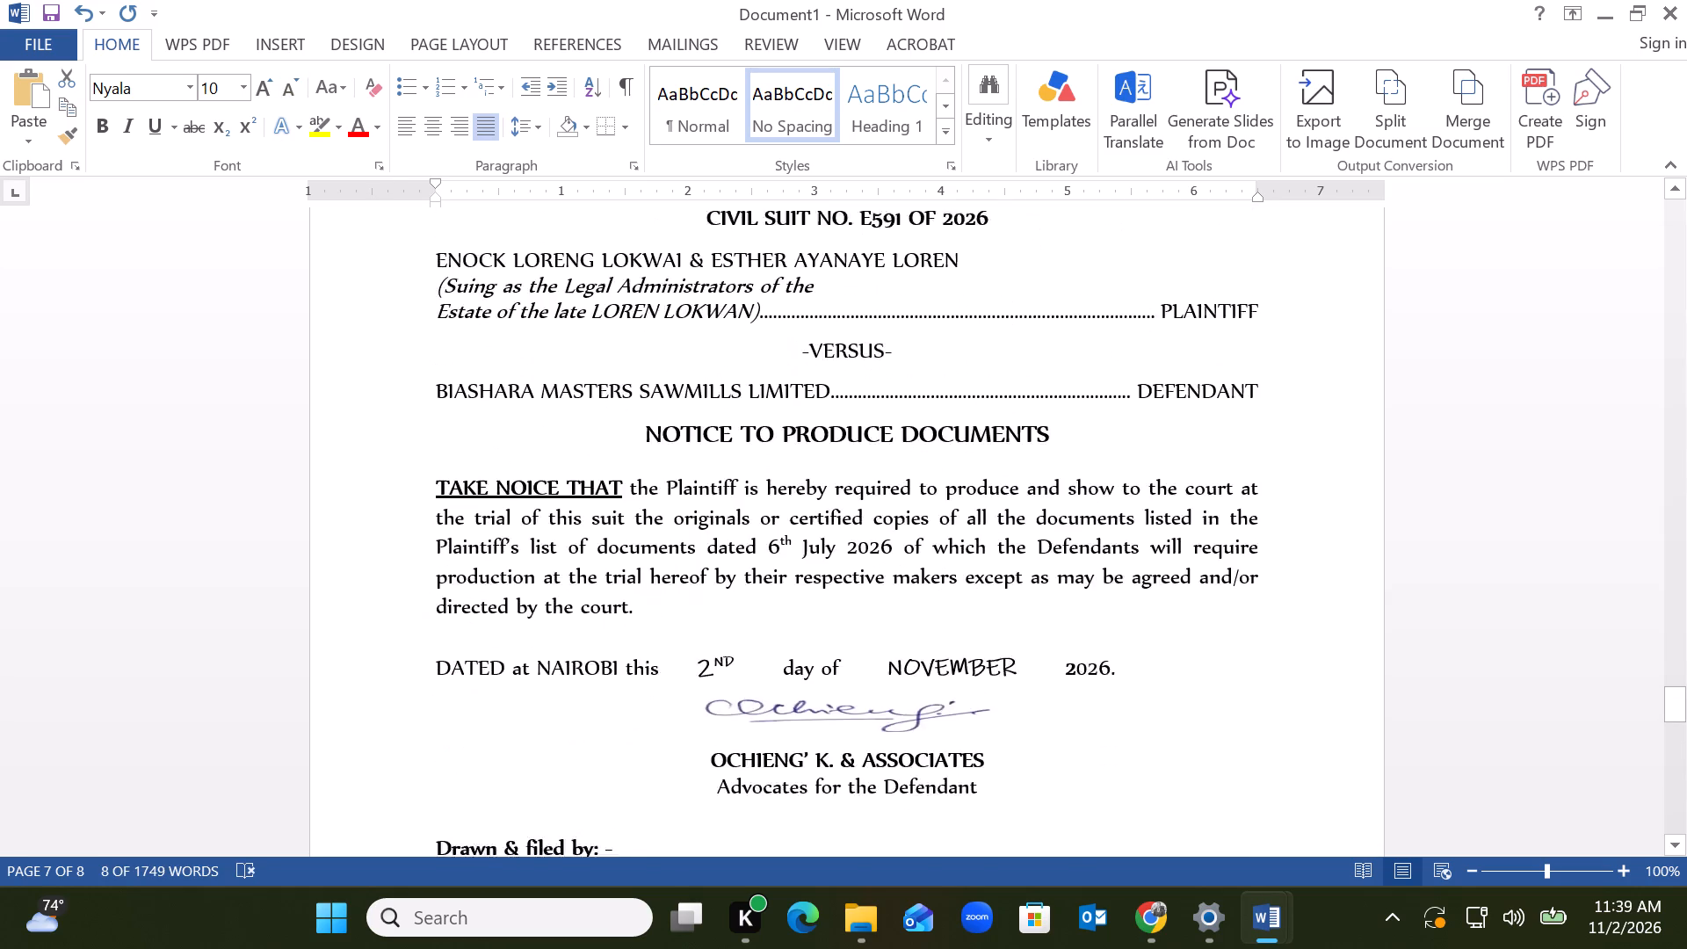
scroll(798, 680, up, 9)
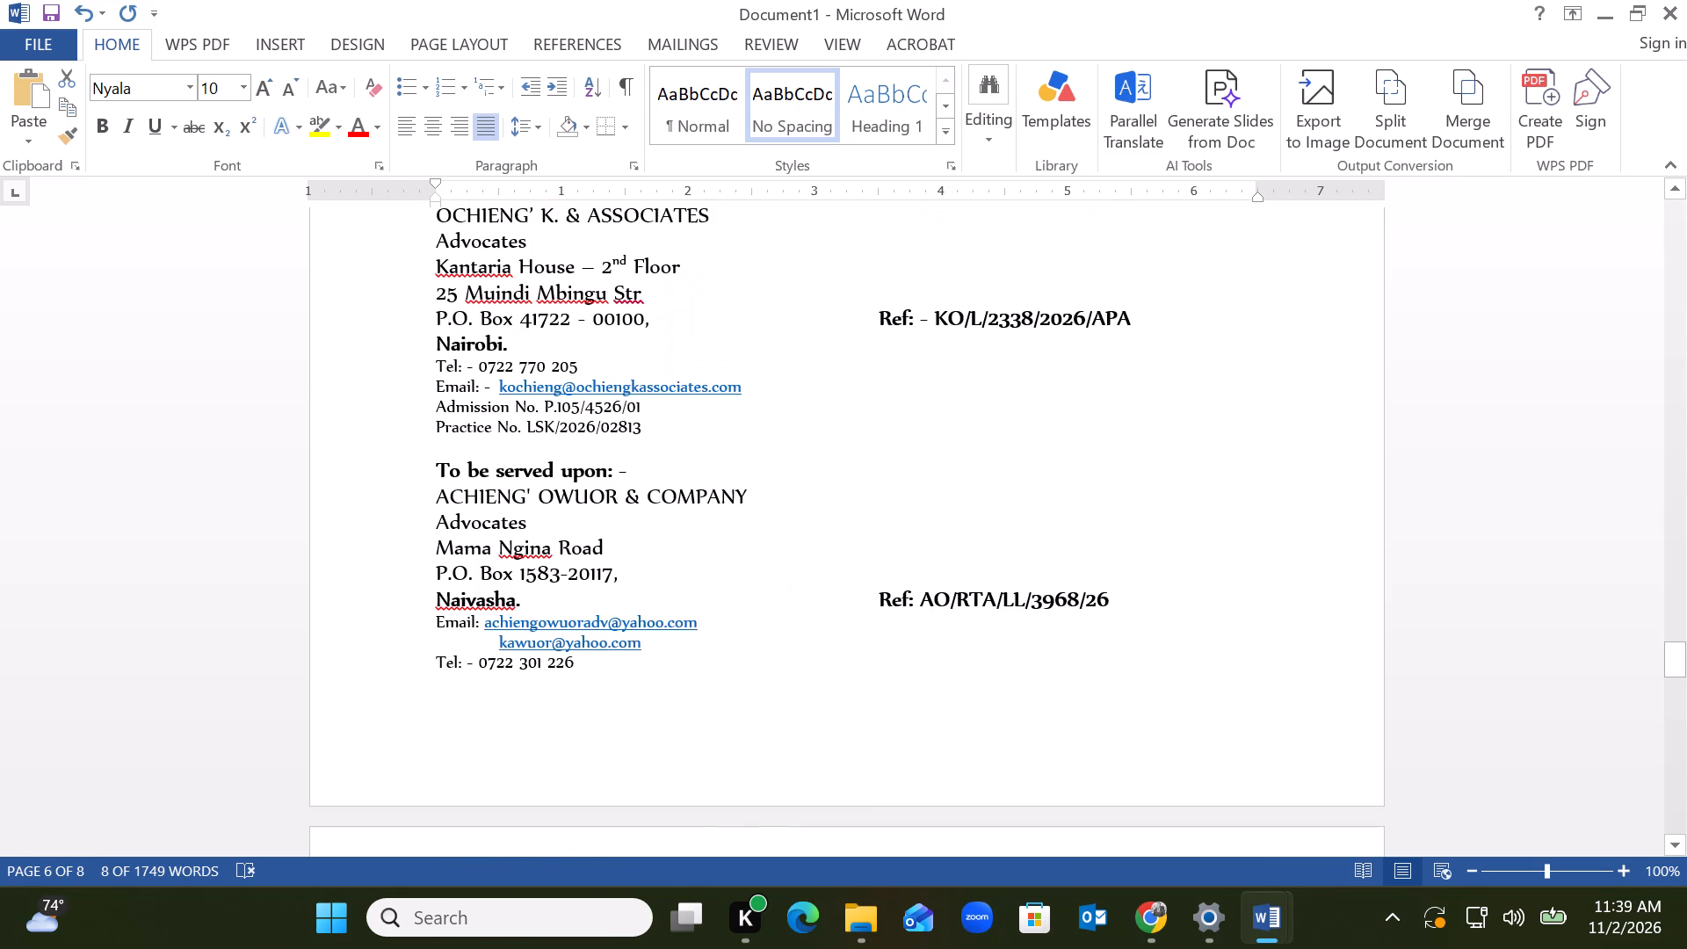
scroll(798, 680, up, 20)
scroll(798, 680, up, 4)
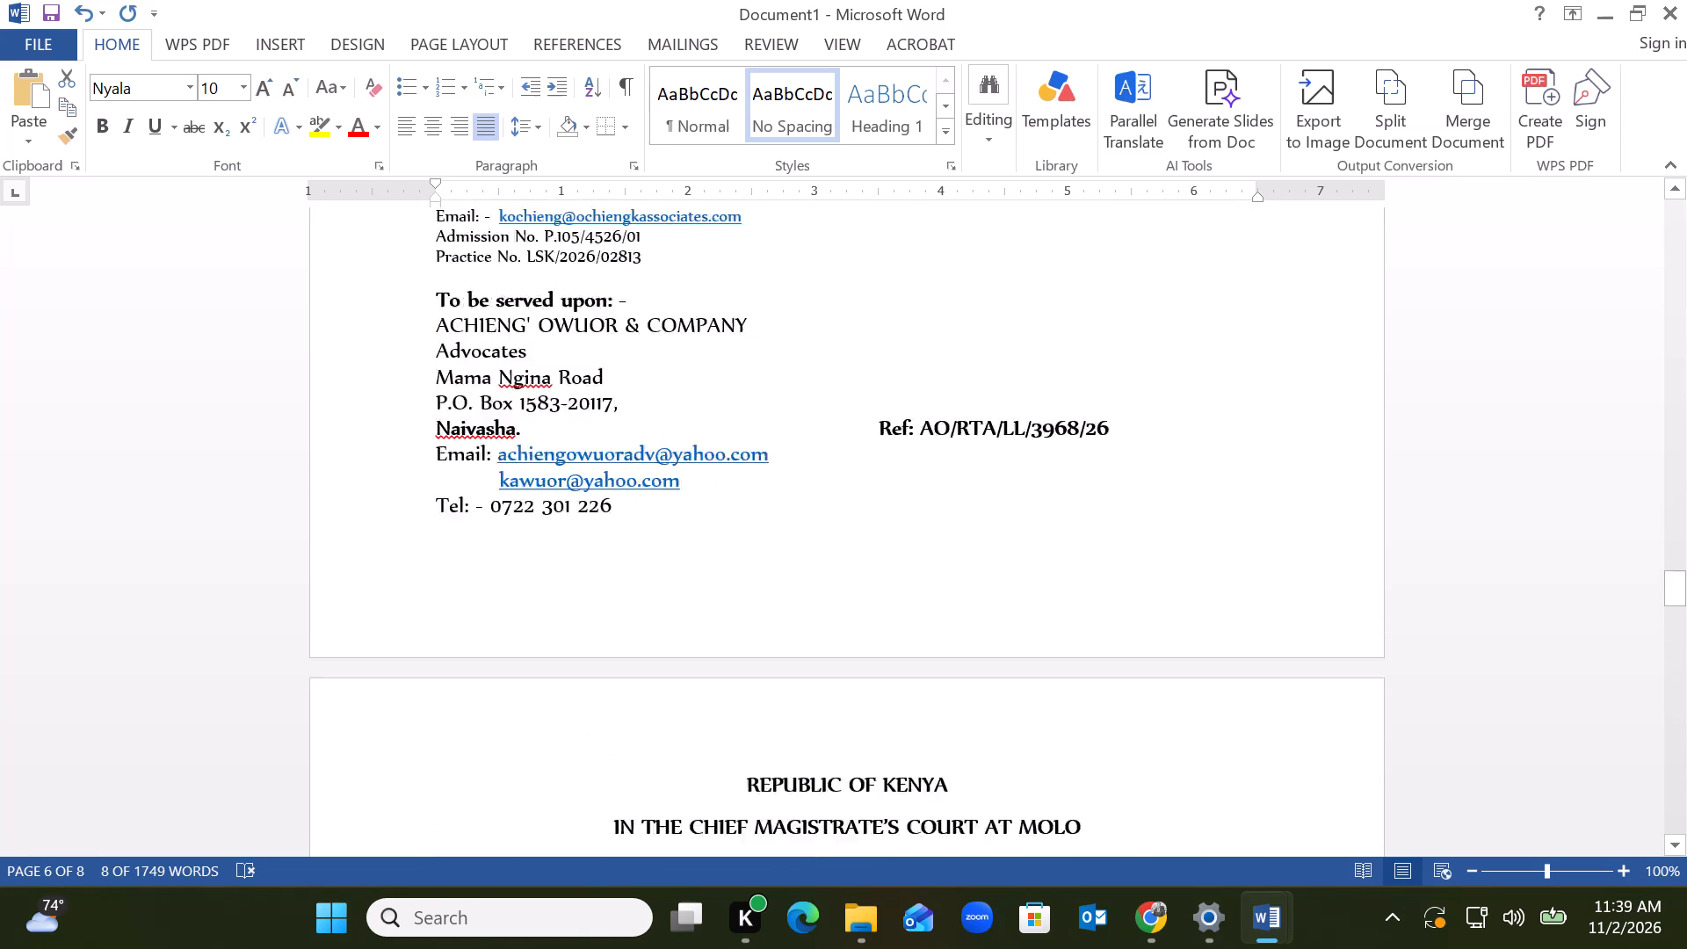
drag(428, 720, 618, 807)
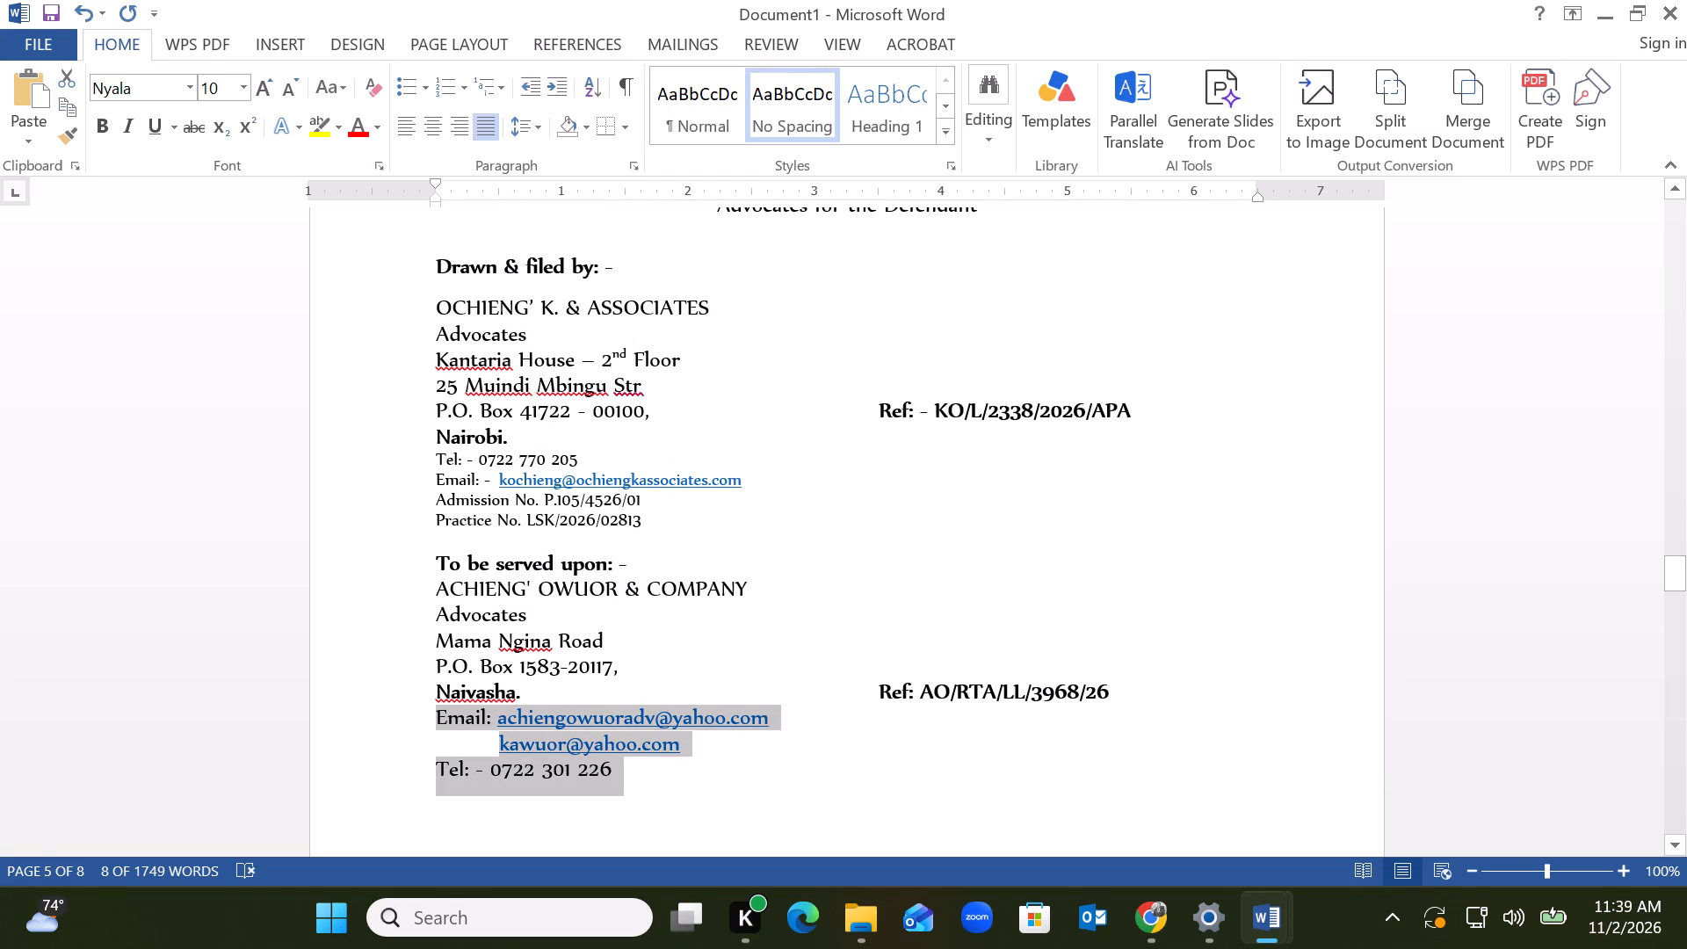
drag(618, 807, 646, 807)
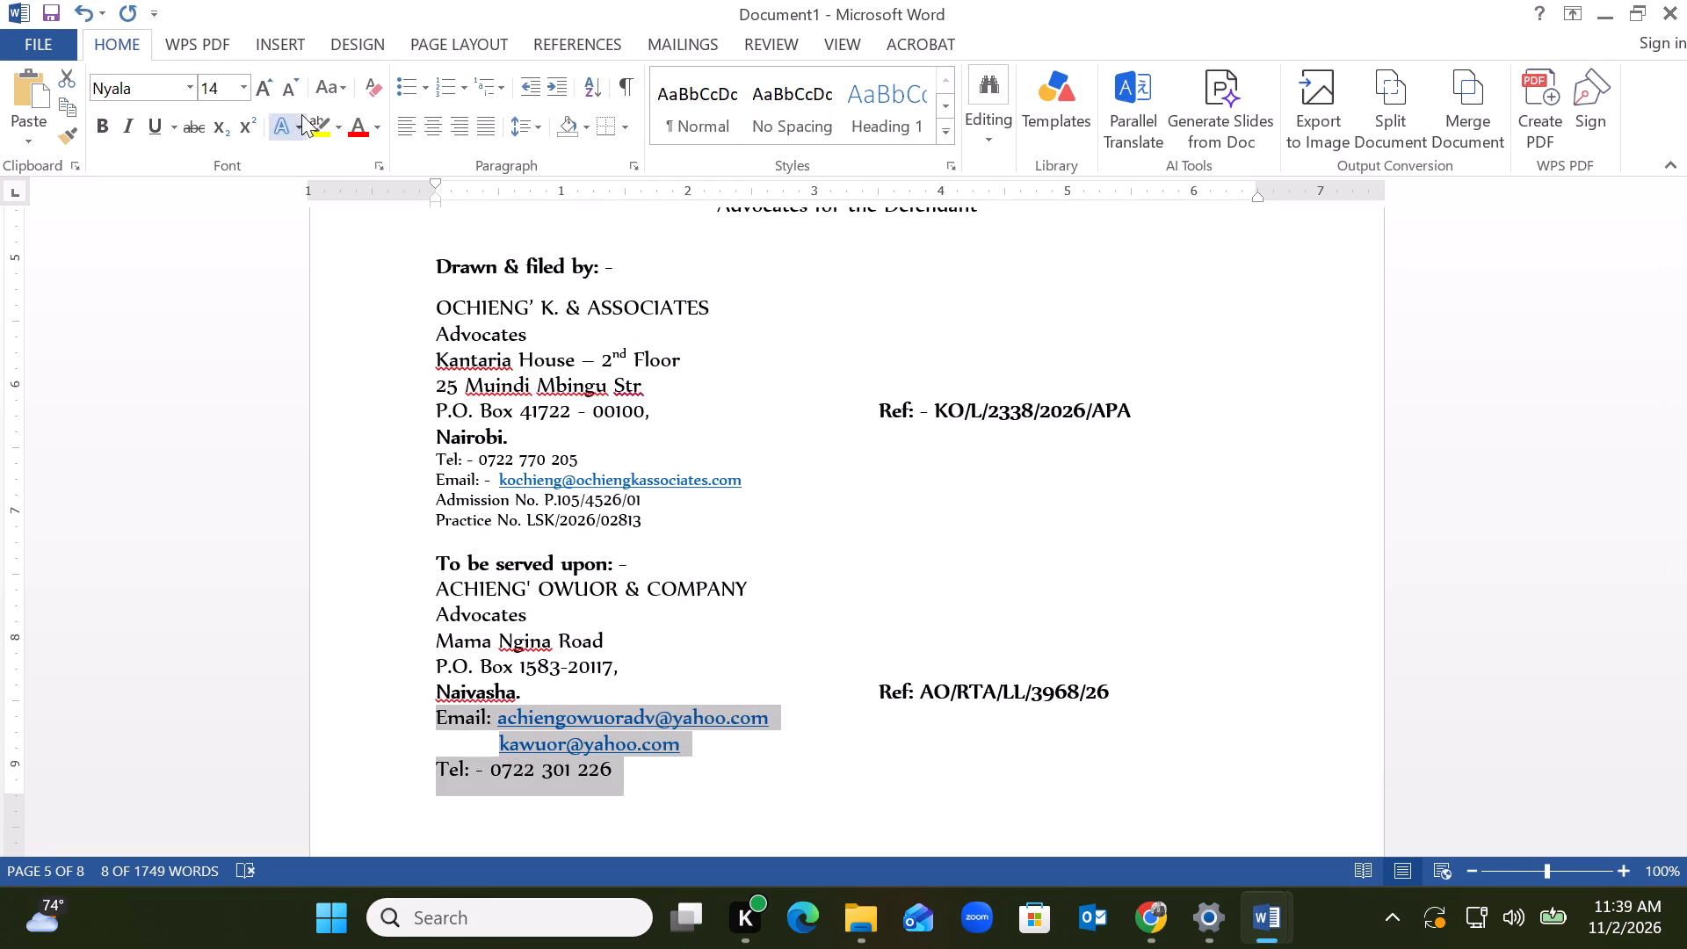
double_click(293, 95)
click(293, 95)
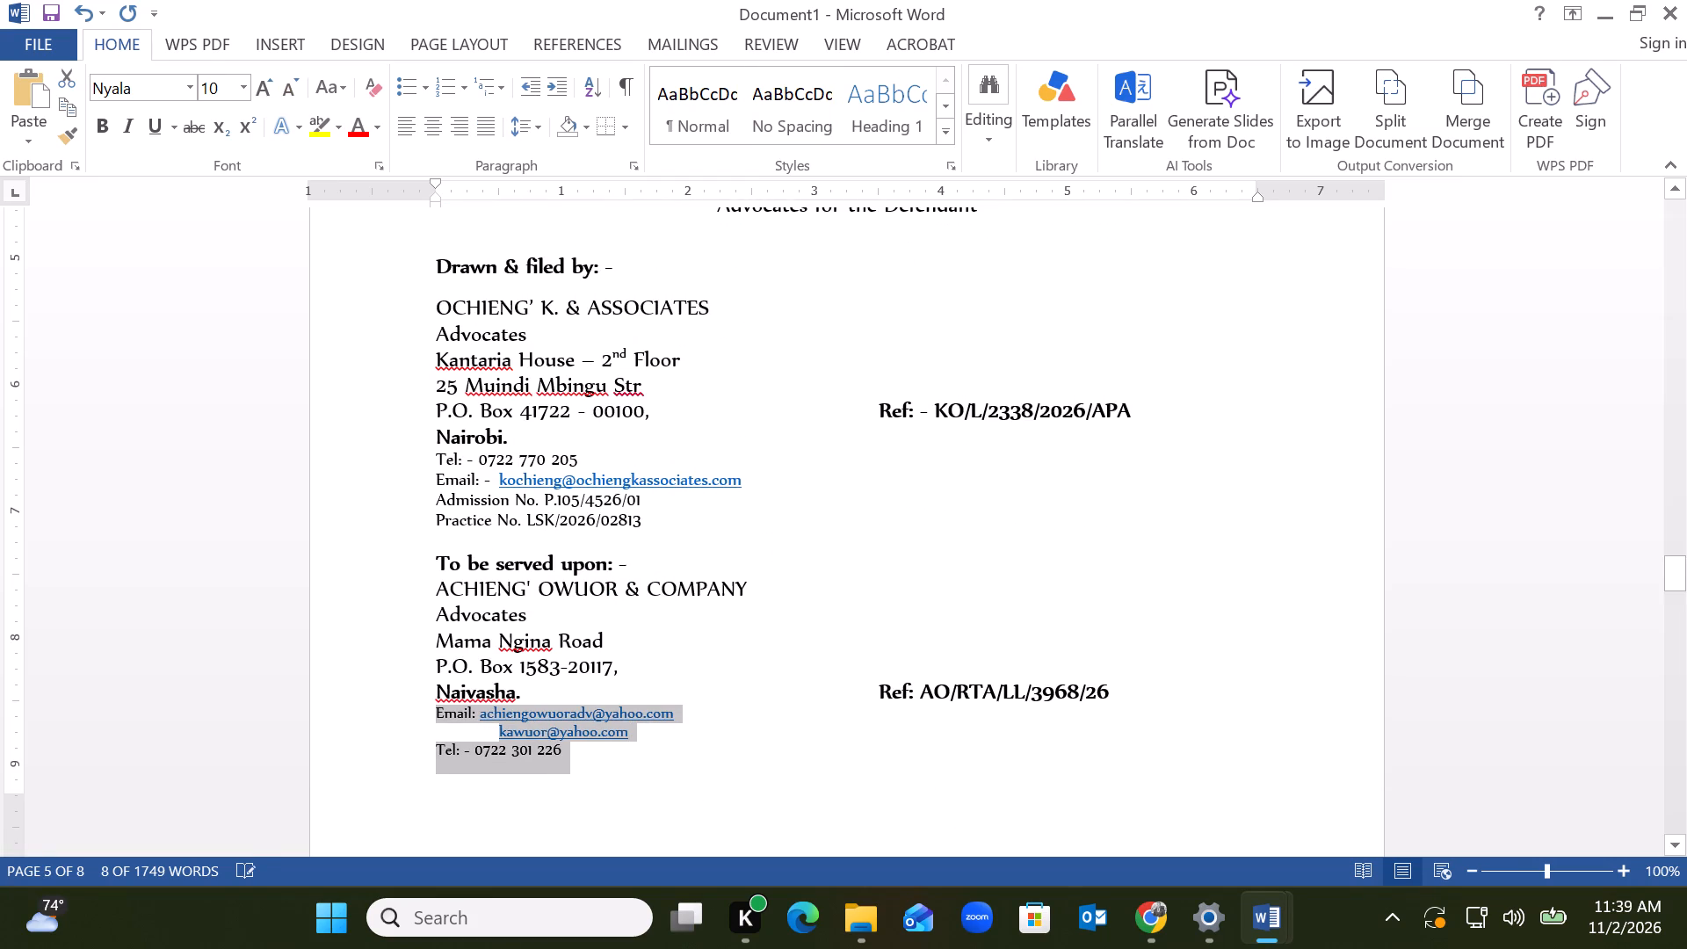
Reduce the email and telephone lines under "To be served upon" in the statement of defence to font size 10.
scroll(835, 816, up, 10)
scroll(834, 806, up, 14)
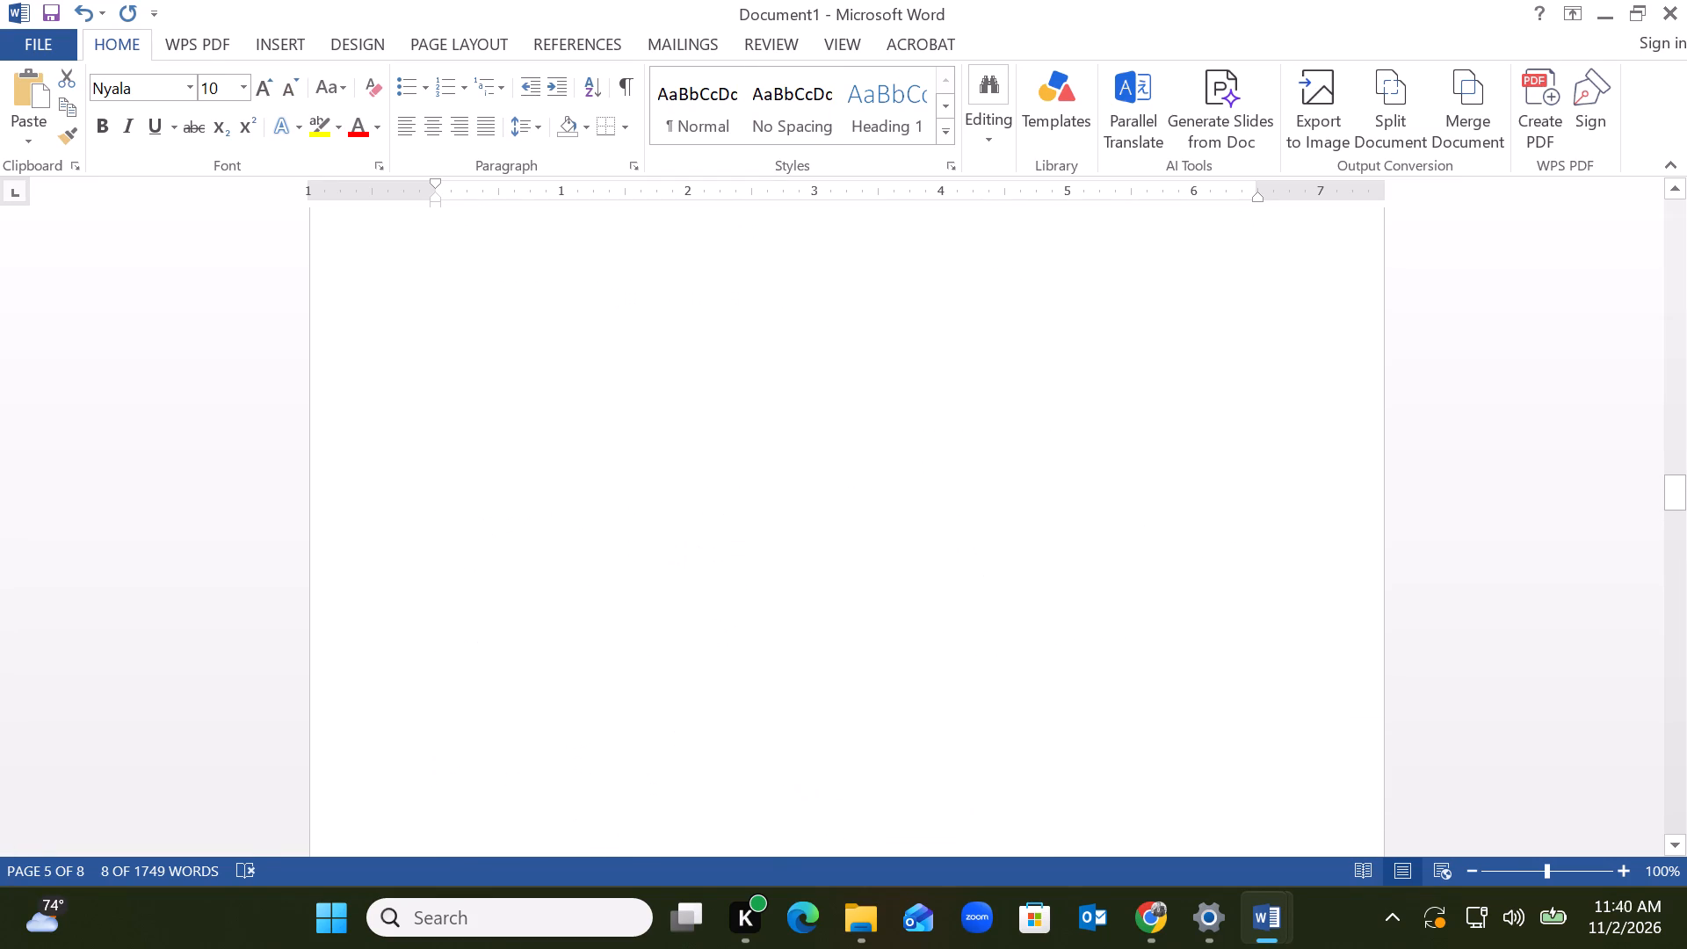
scroll(824, 796, up, 9)
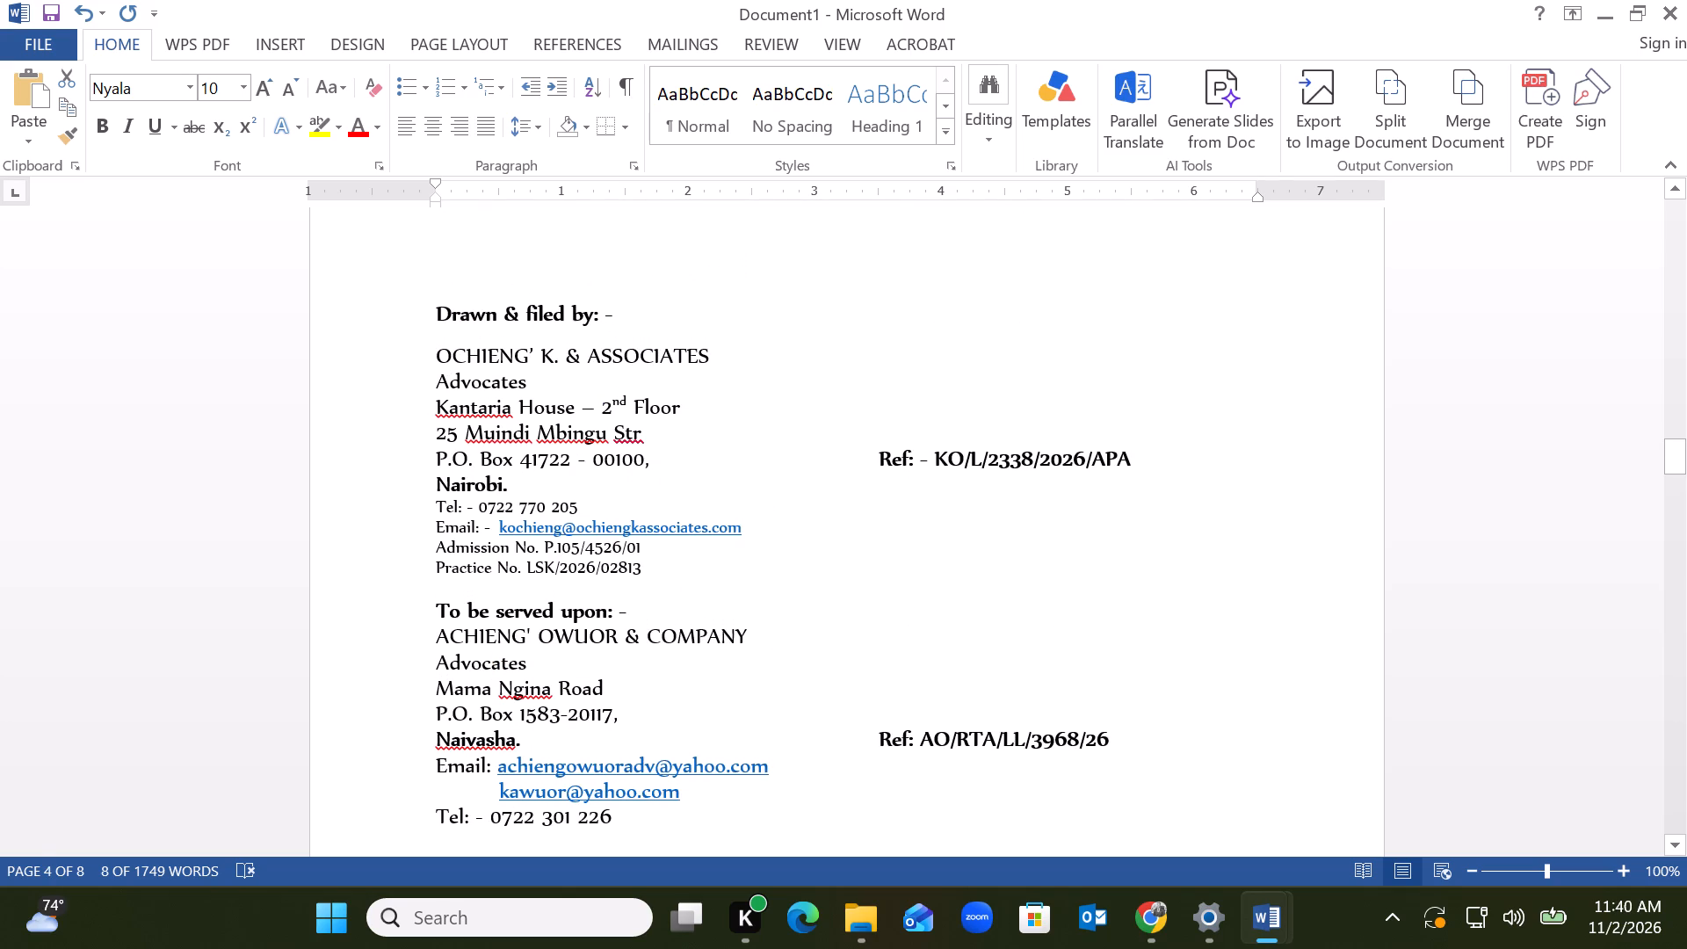
drag(421, 768, 645, 665)
double_click(298, 85)
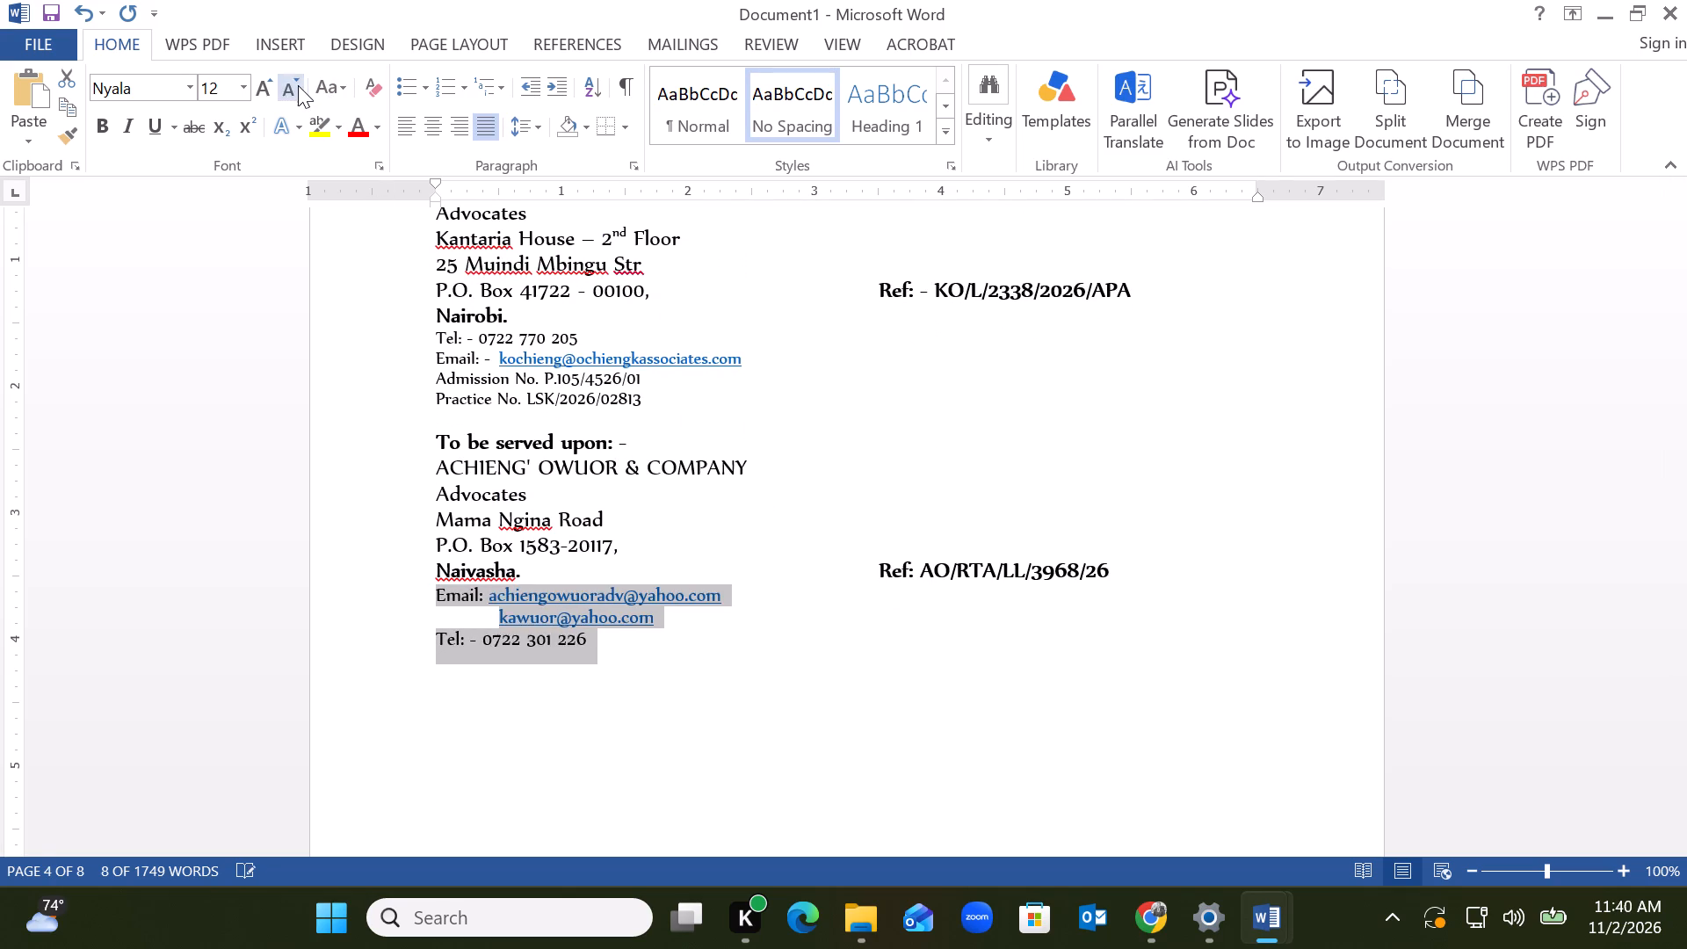
click(298, 85)
Review the layout of the pages from the end of the statement of defence through to the notice to produce documents.
scroll(815, 696, up, 18)
scroll(820, 705, down, 6)
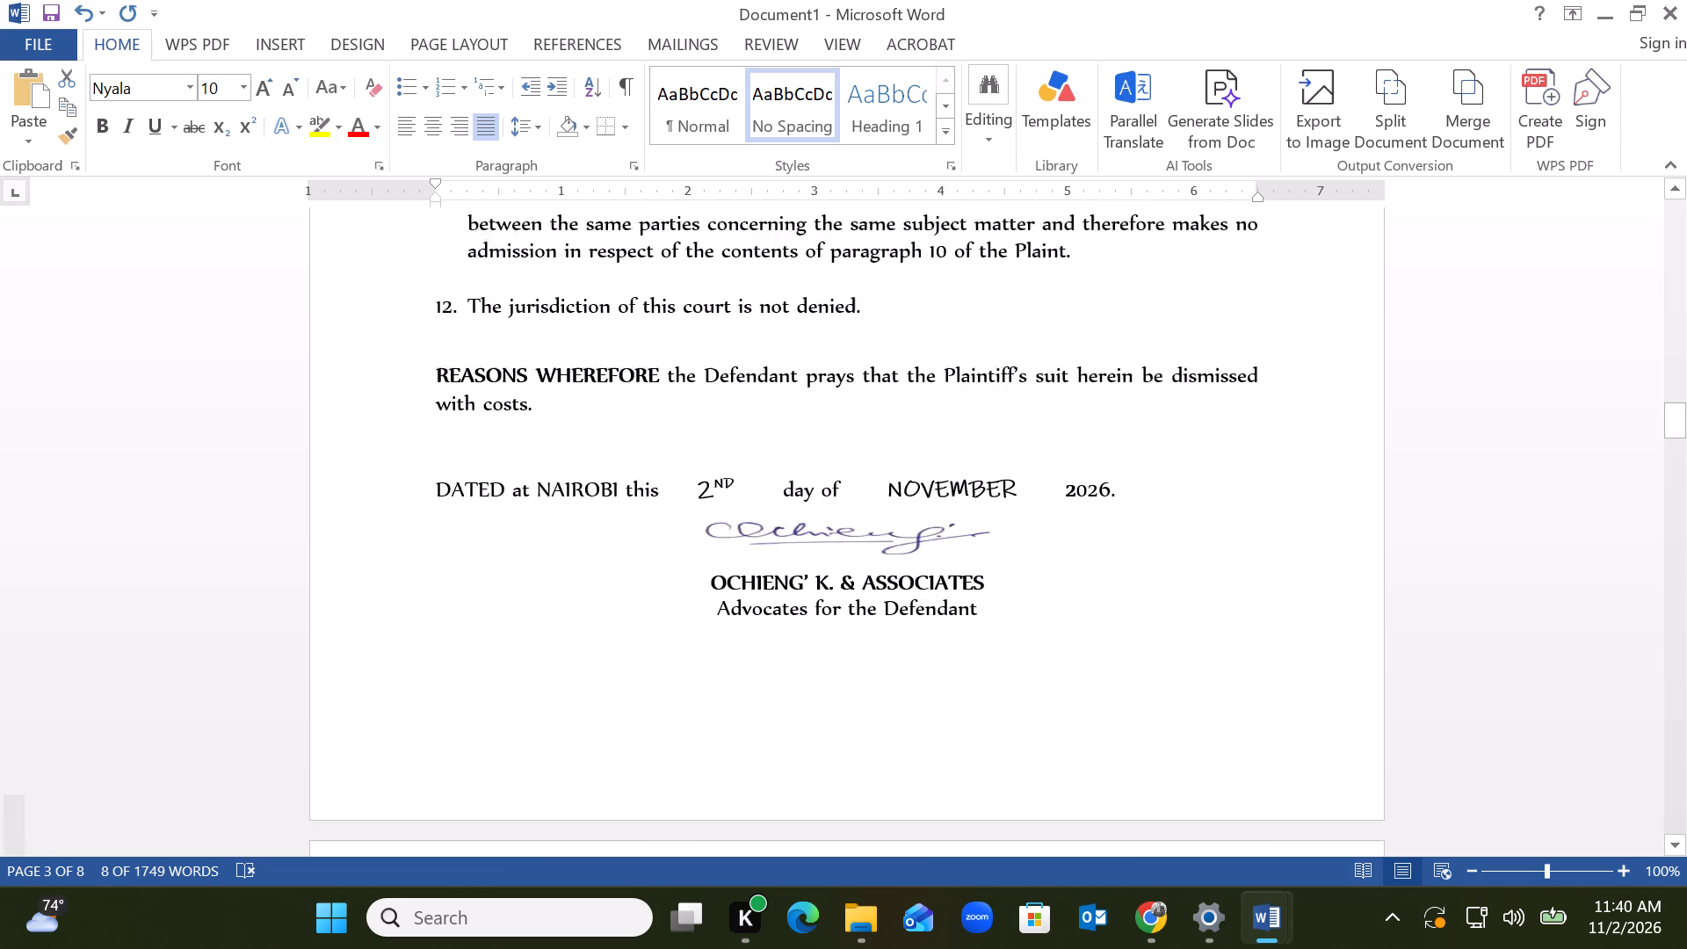
scroll(820, 703, down, 20)
scroll(820, 703, down, 14)
scroll(822, 698, down, 16)
scroll(822, 699, down, 5)
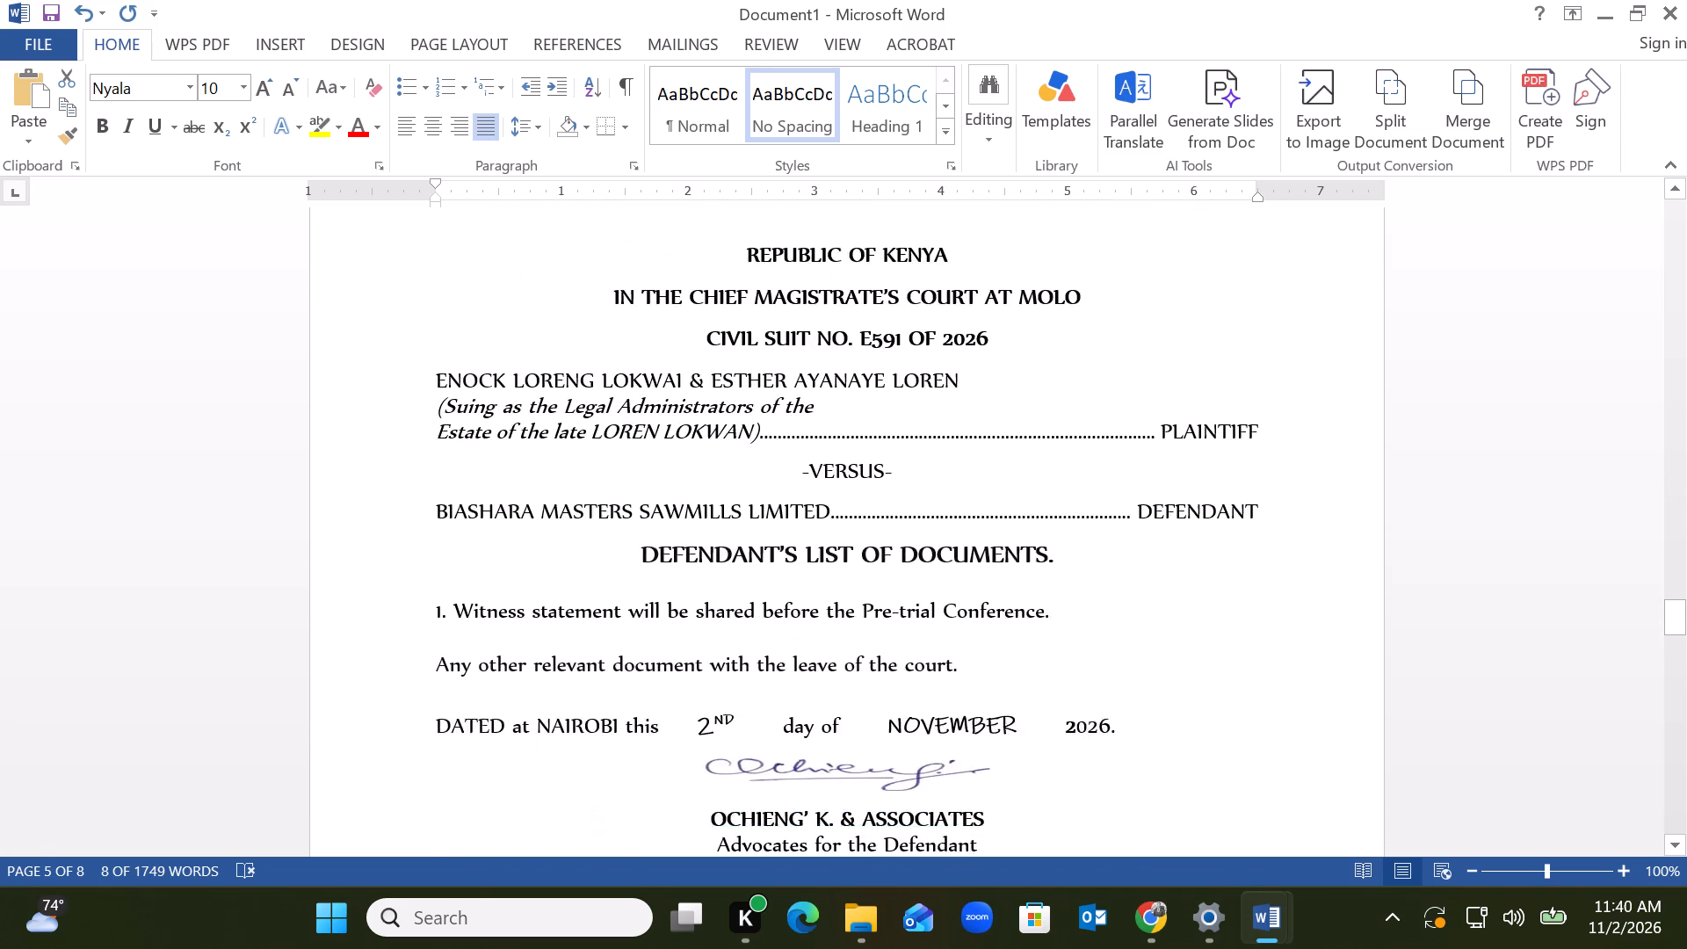
scroll(822, 700, down, 10)
scroll(822, 700, down, 11)
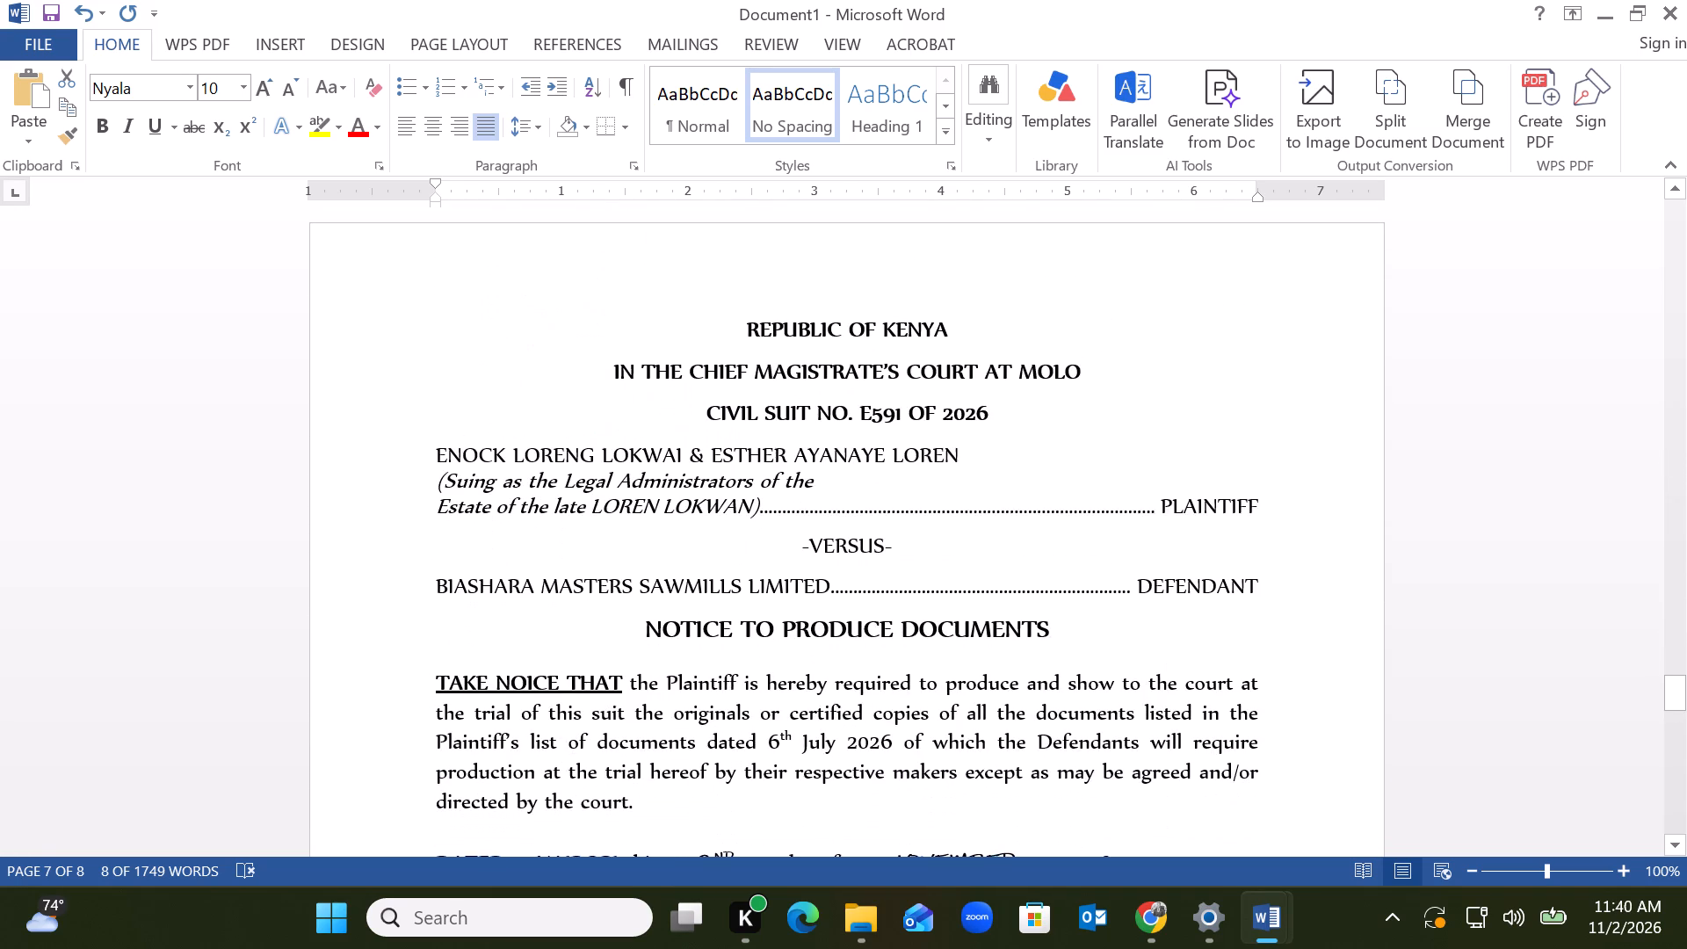
scroll(822, 700, down, 5)
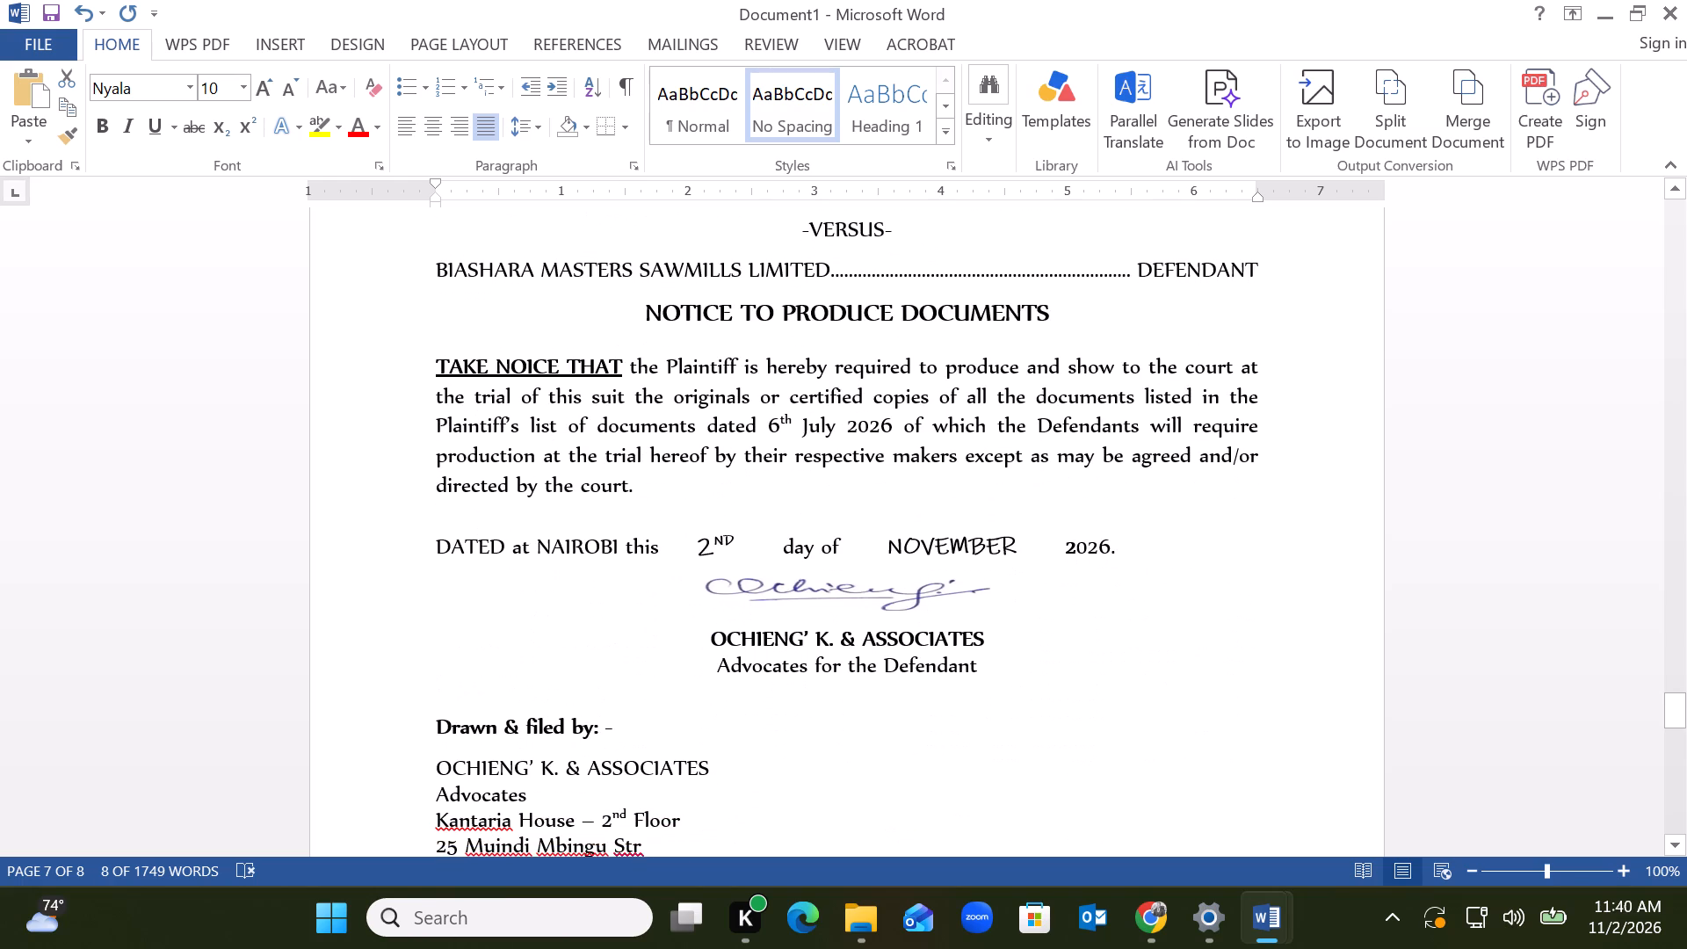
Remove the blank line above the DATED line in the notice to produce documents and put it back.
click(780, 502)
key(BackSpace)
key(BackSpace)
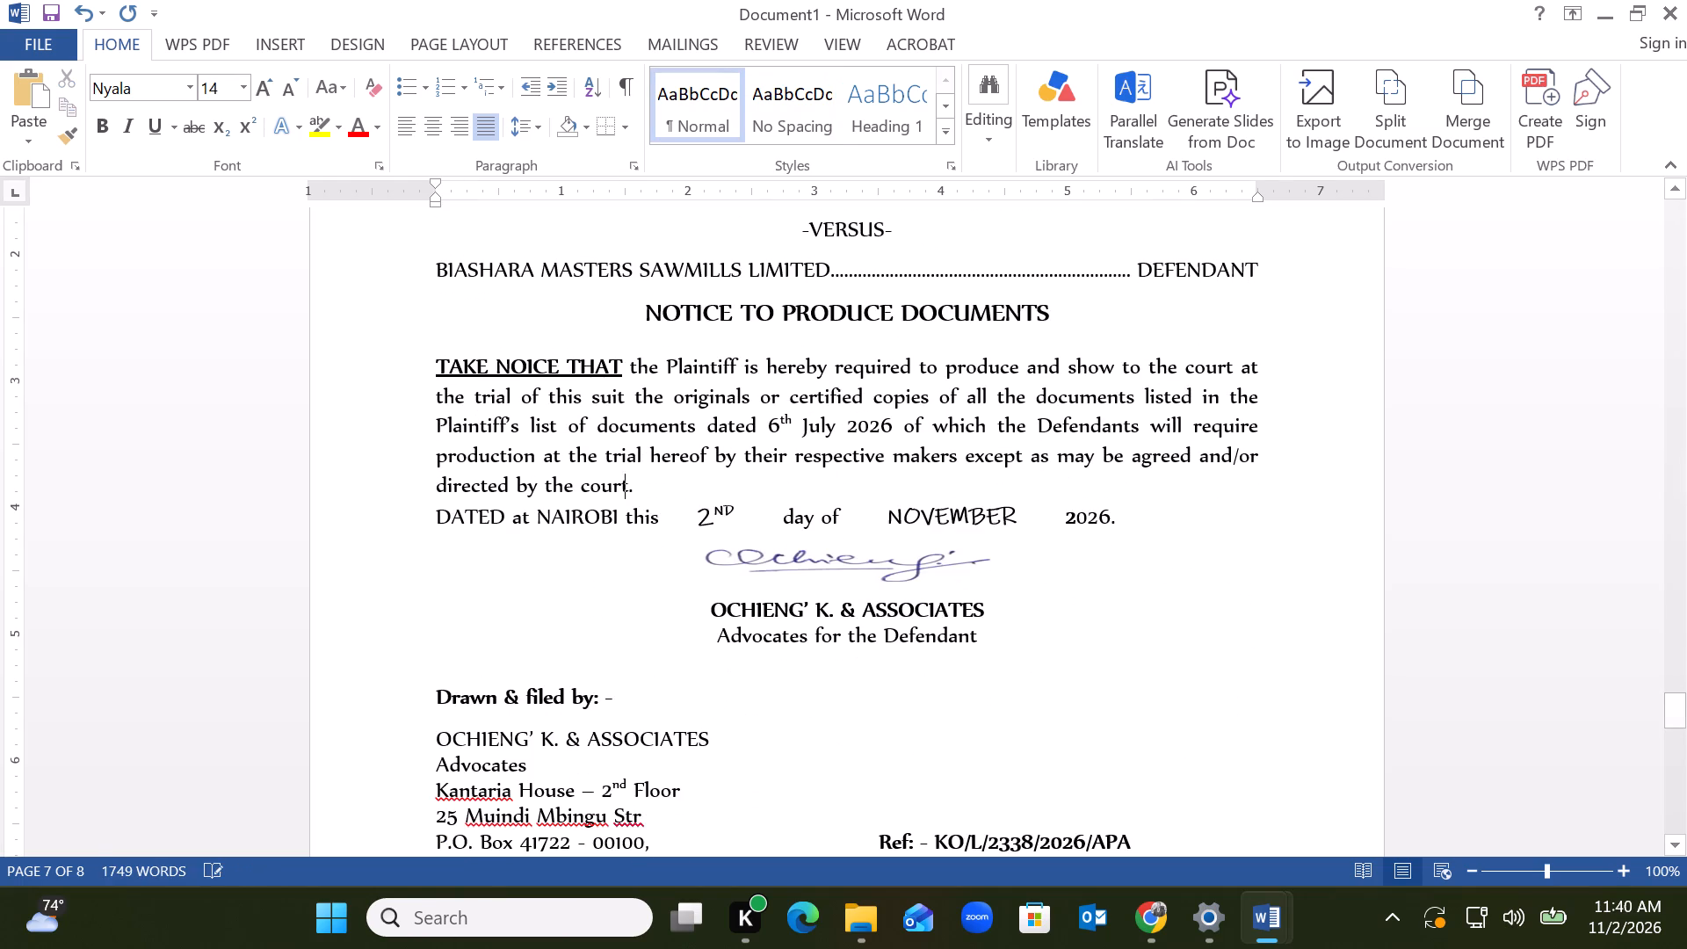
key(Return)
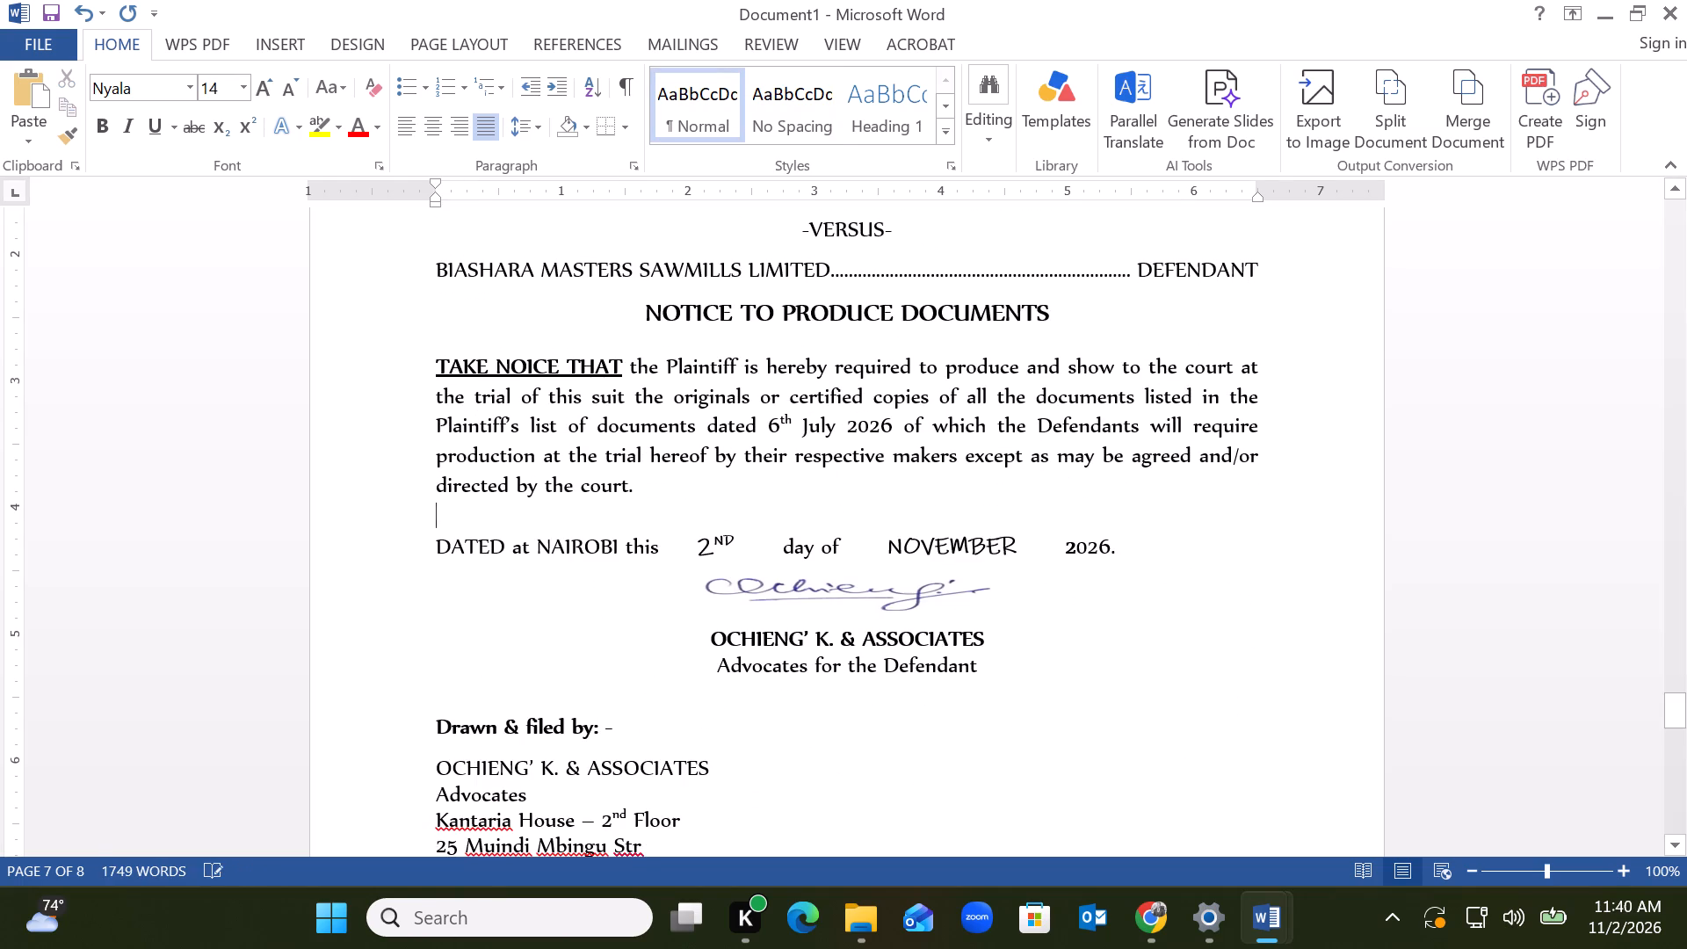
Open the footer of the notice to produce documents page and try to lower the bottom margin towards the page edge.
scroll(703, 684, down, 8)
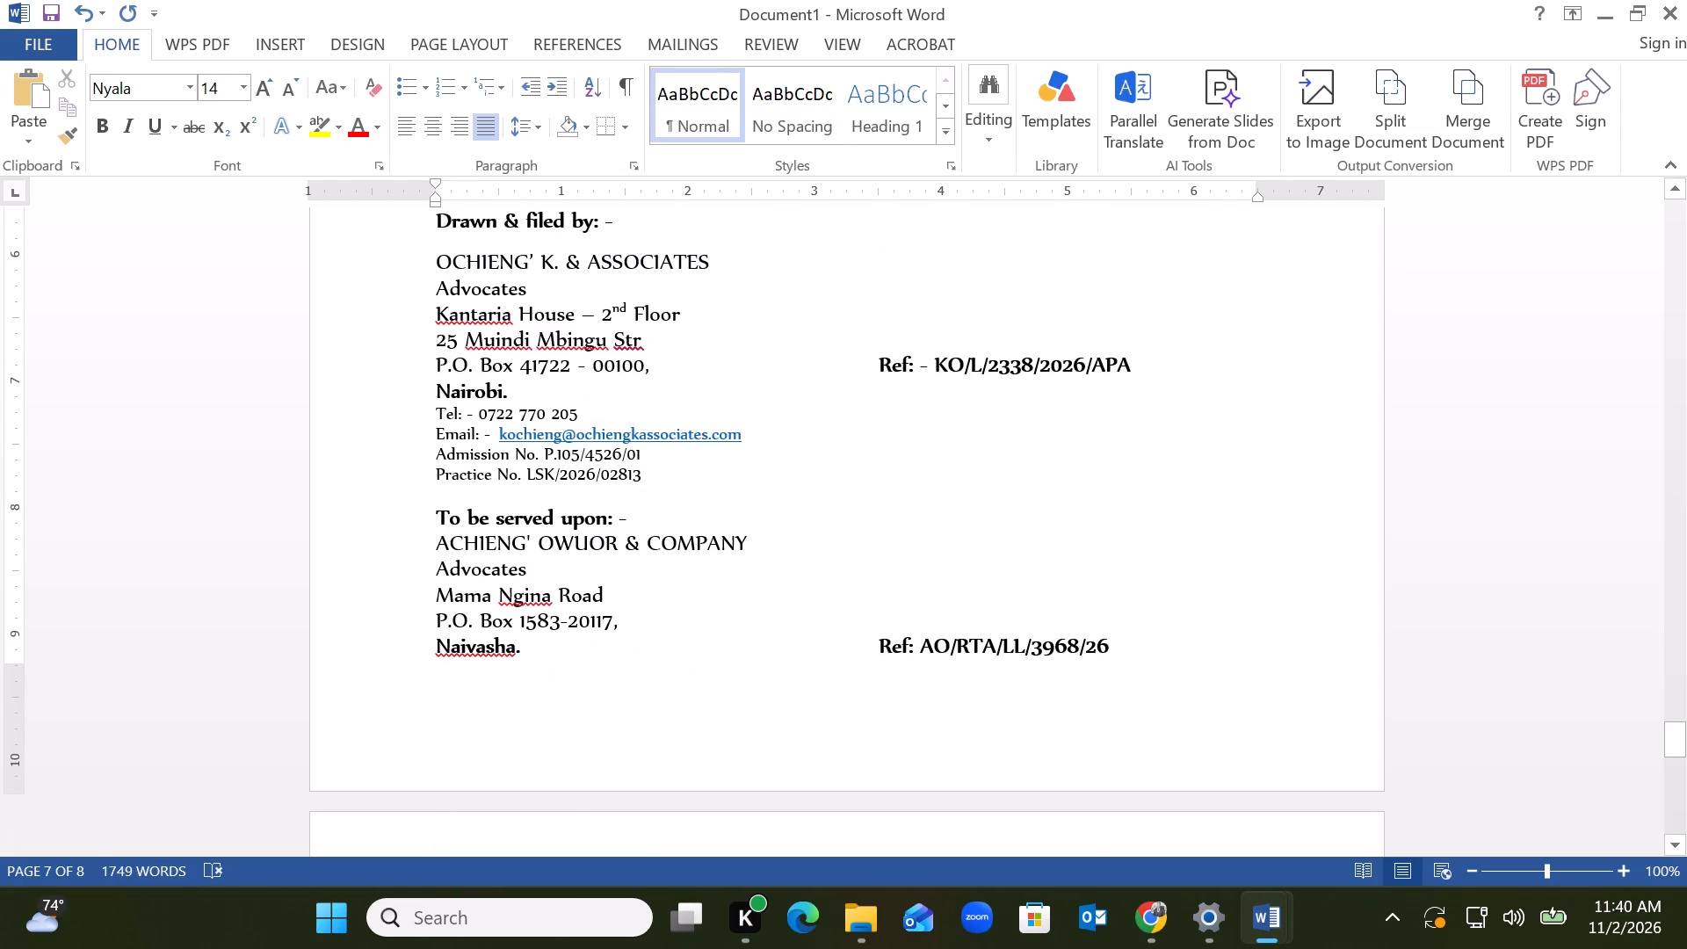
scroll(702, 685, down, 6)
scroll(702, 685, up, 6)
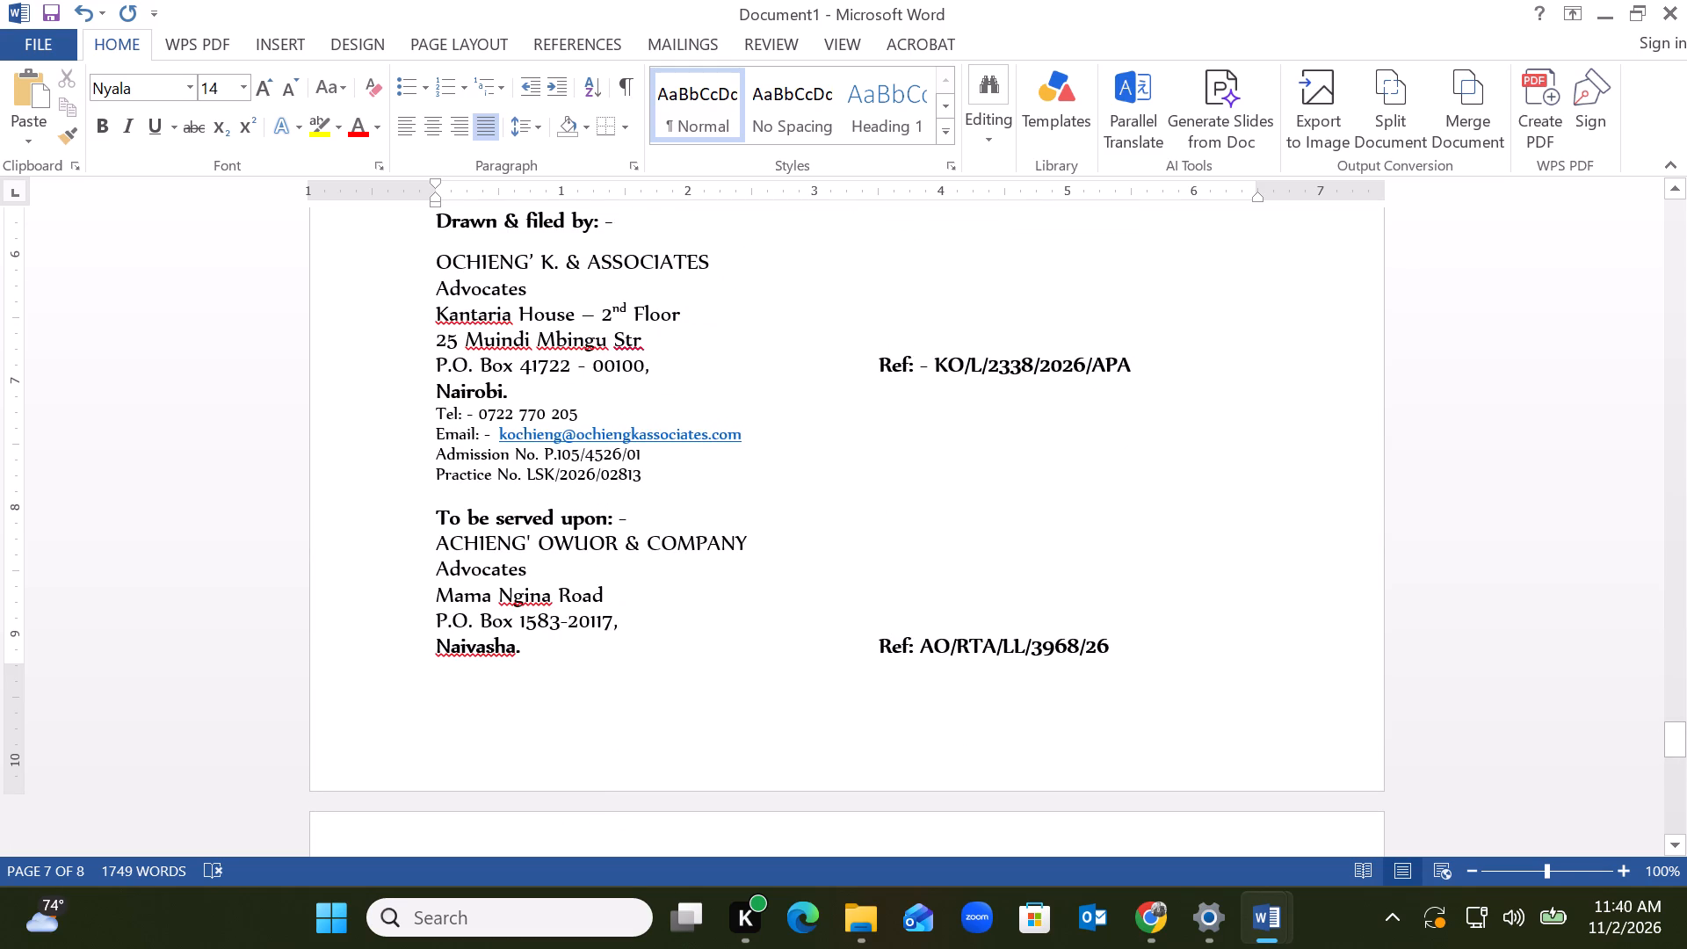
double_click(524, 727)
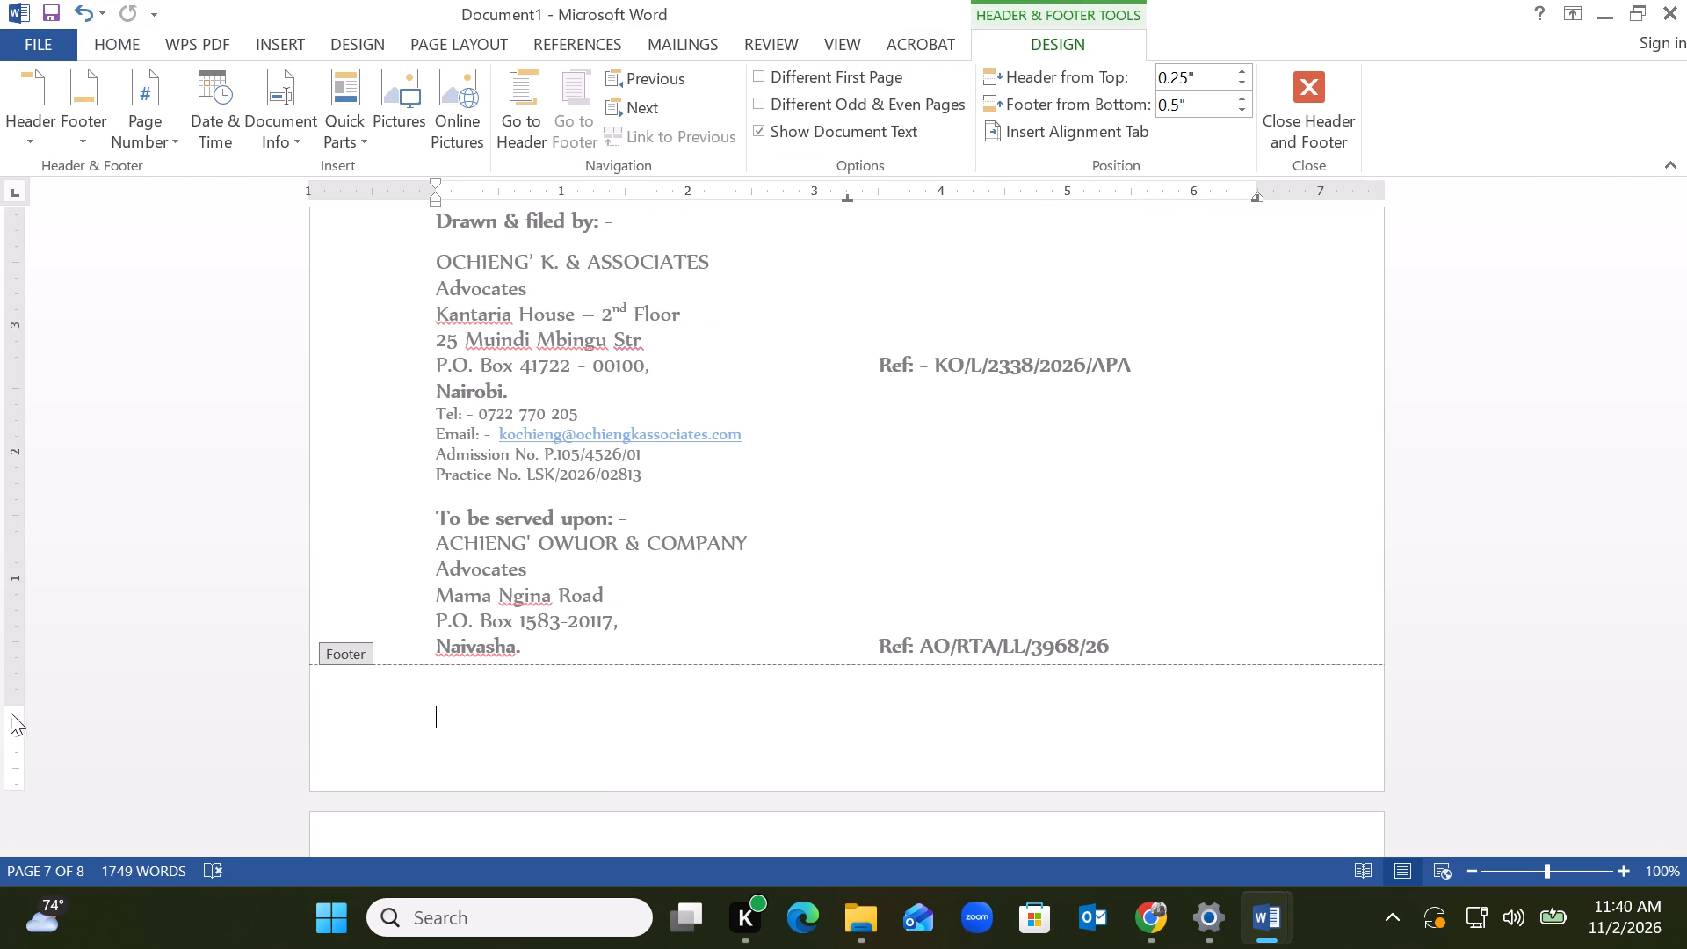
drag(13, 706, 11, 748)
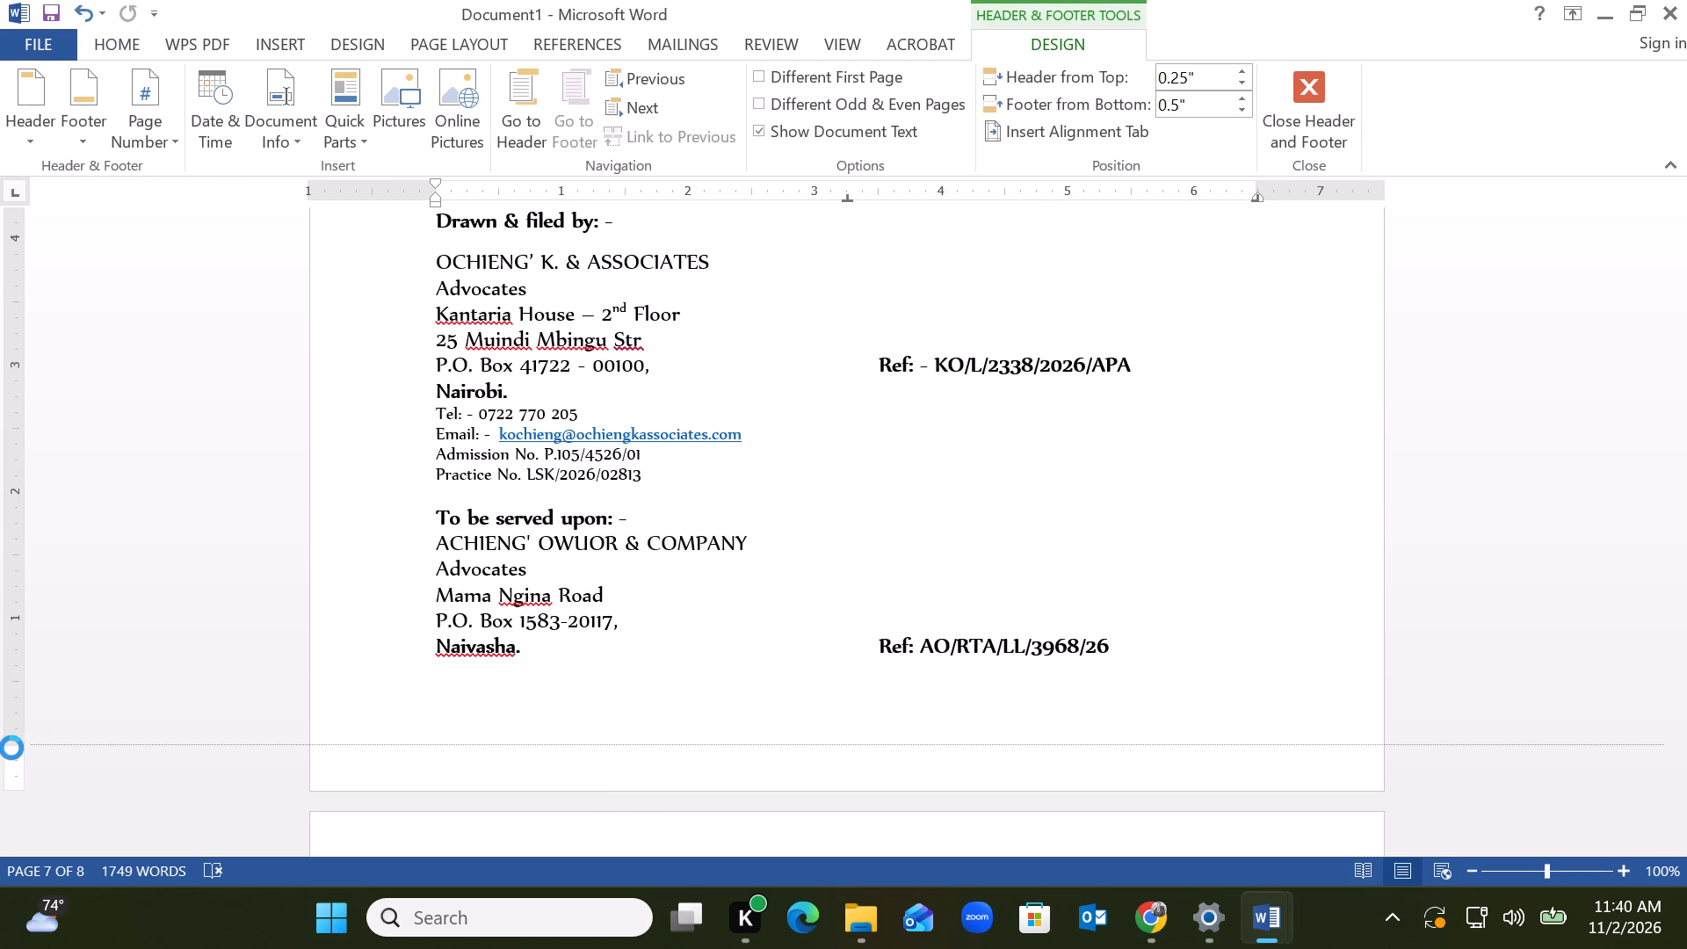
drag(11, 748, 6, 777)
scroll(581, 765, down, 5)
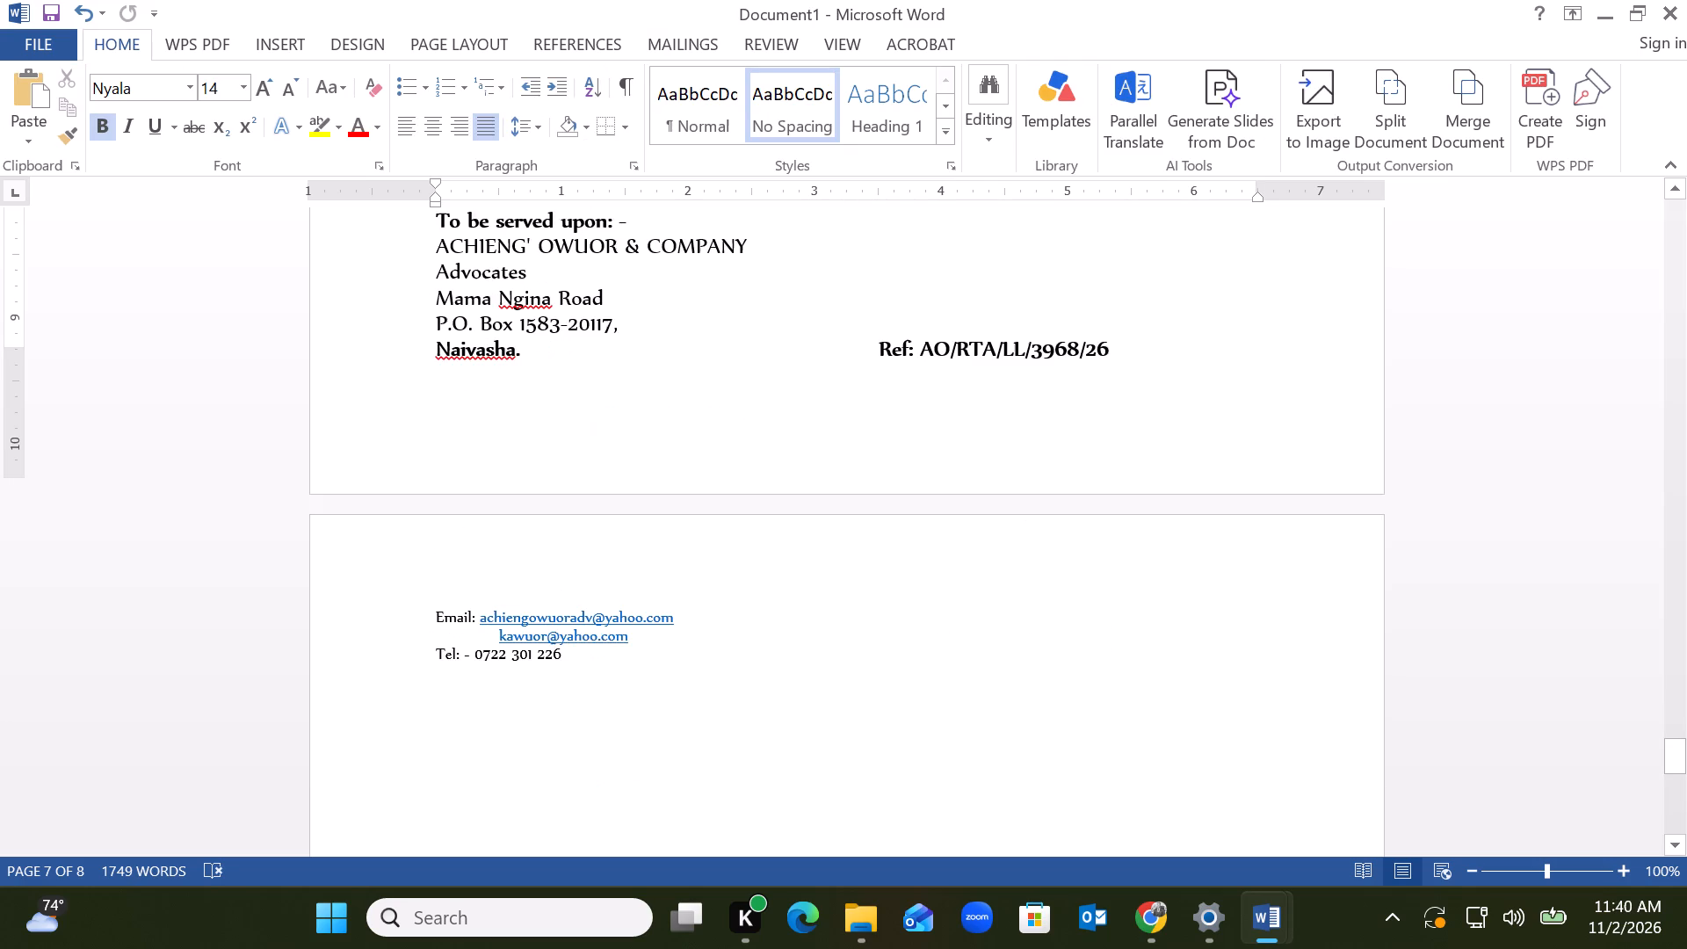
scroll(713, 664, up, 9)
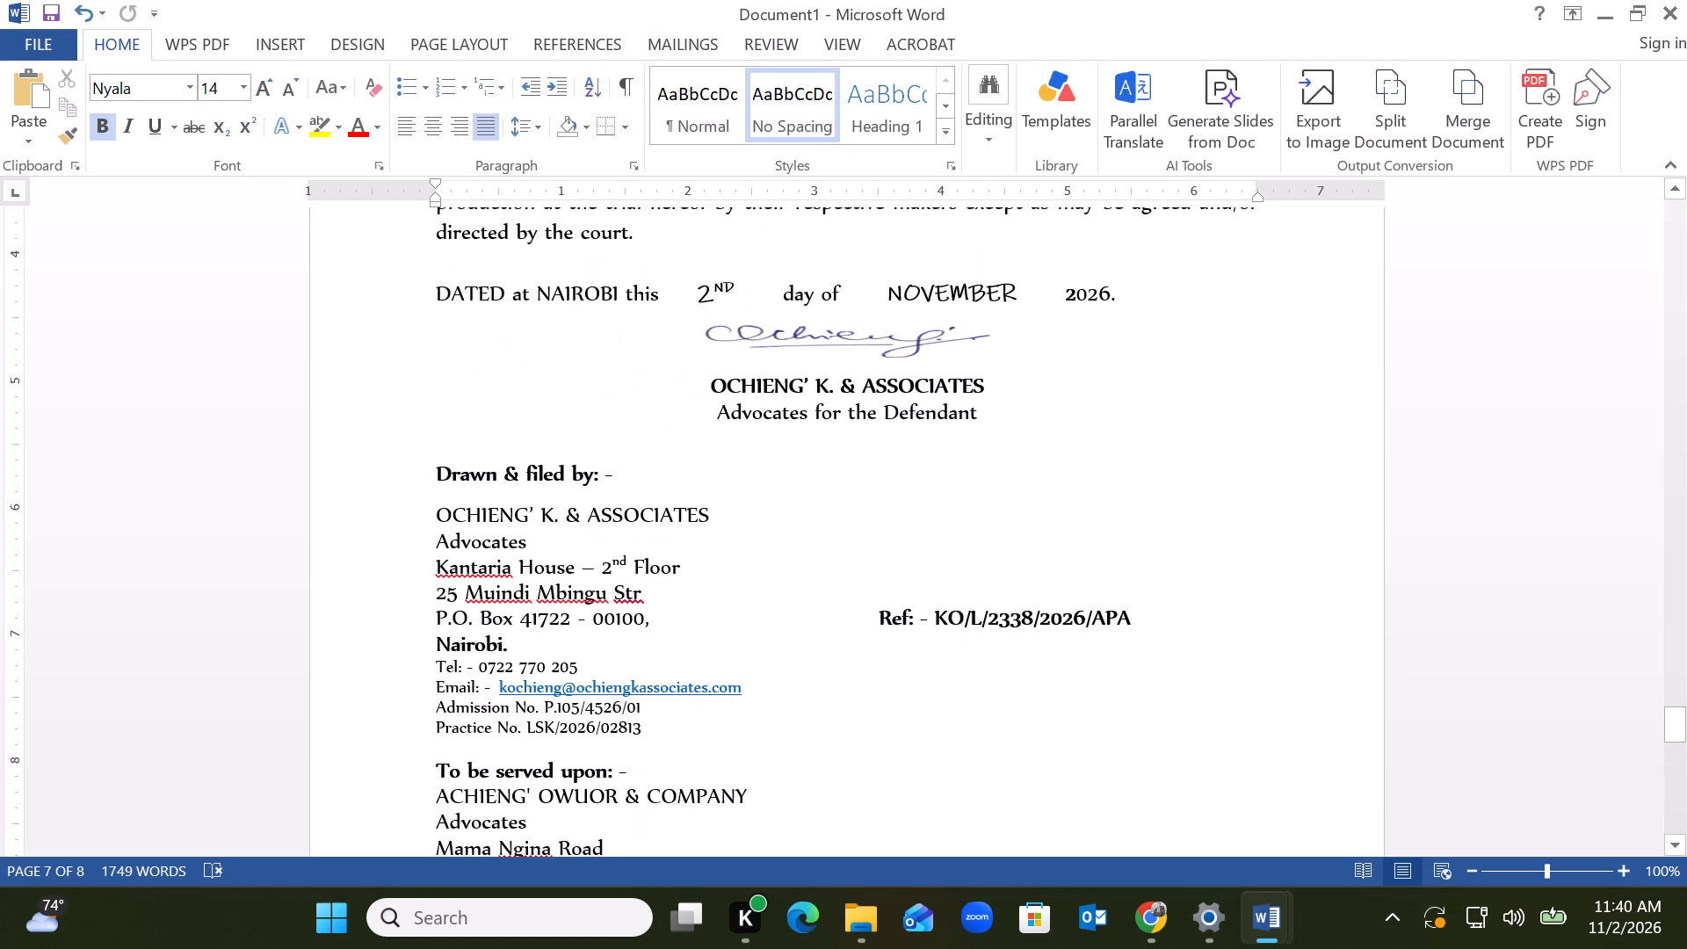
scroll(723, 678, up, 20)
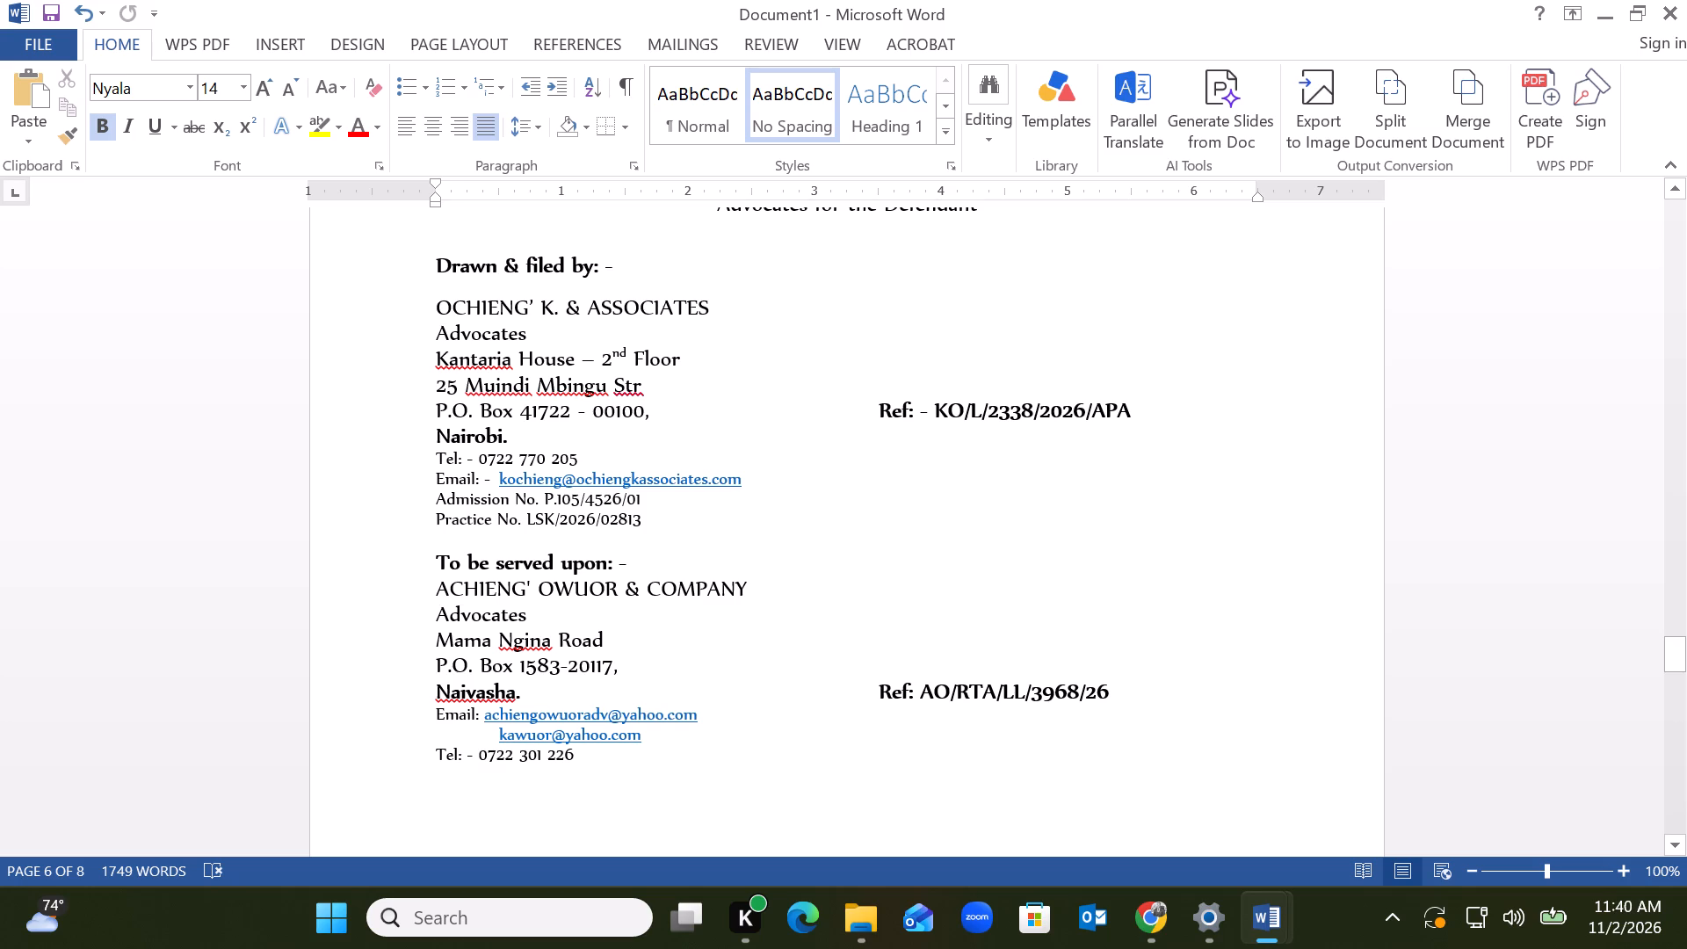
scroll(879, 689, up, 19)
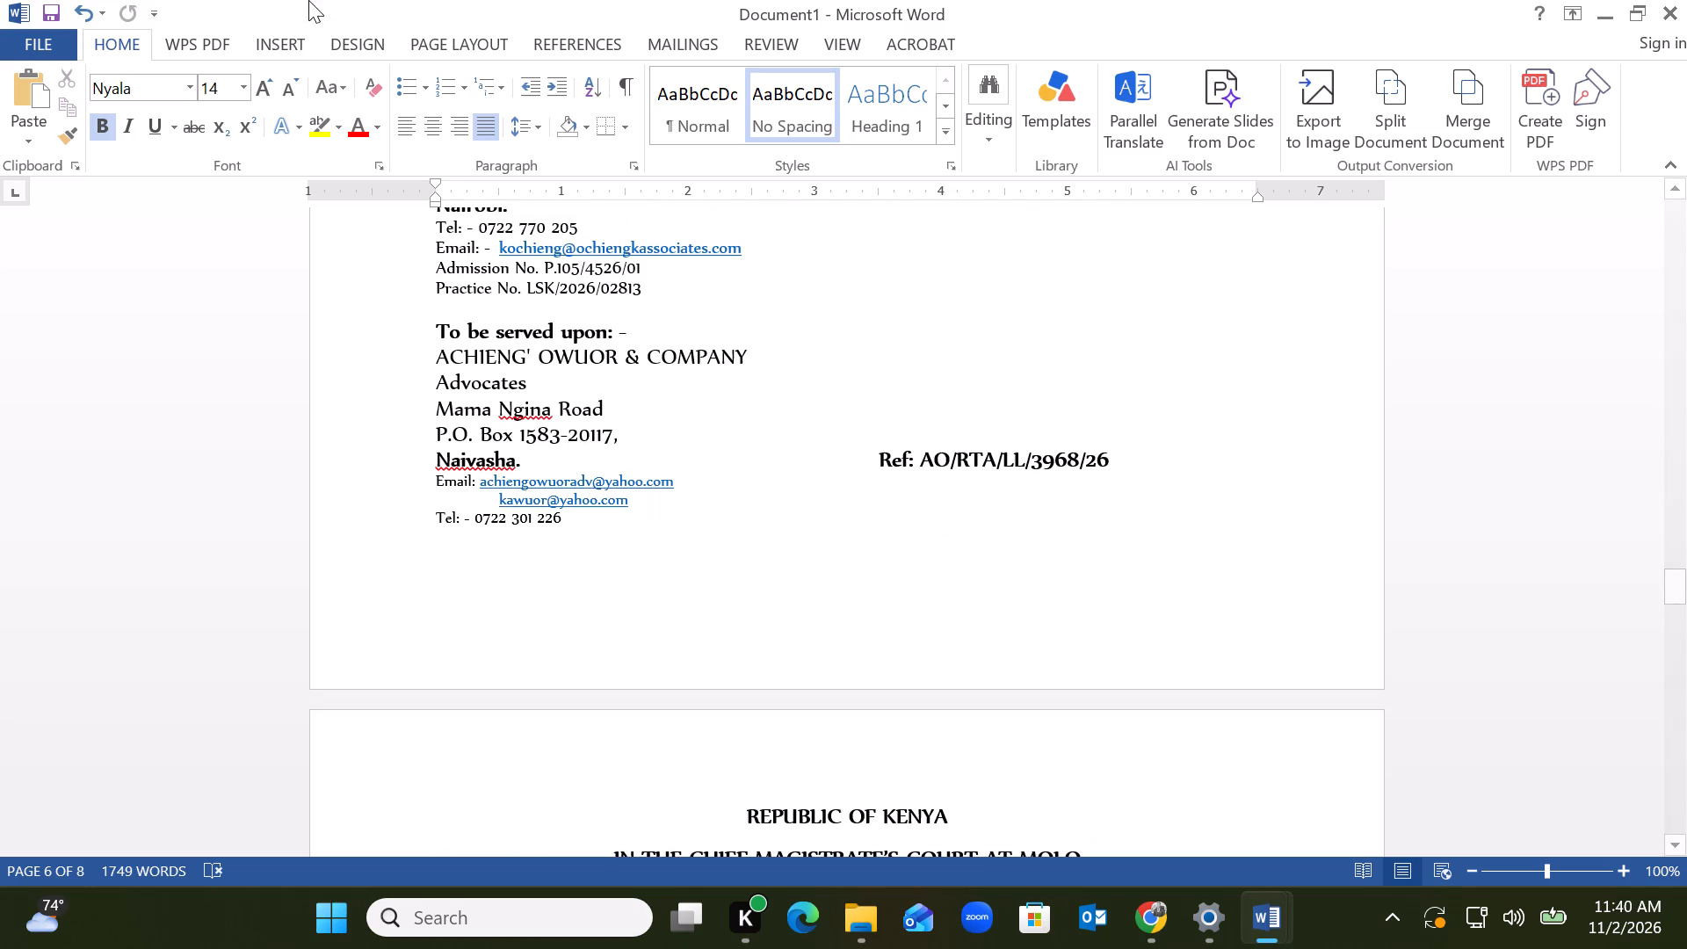
Start saving the document under a new name and browse to the 2026 > NOVEMBER 2026 > 01.11.2026 folder on Local Disk (D:).
click(46, 47)
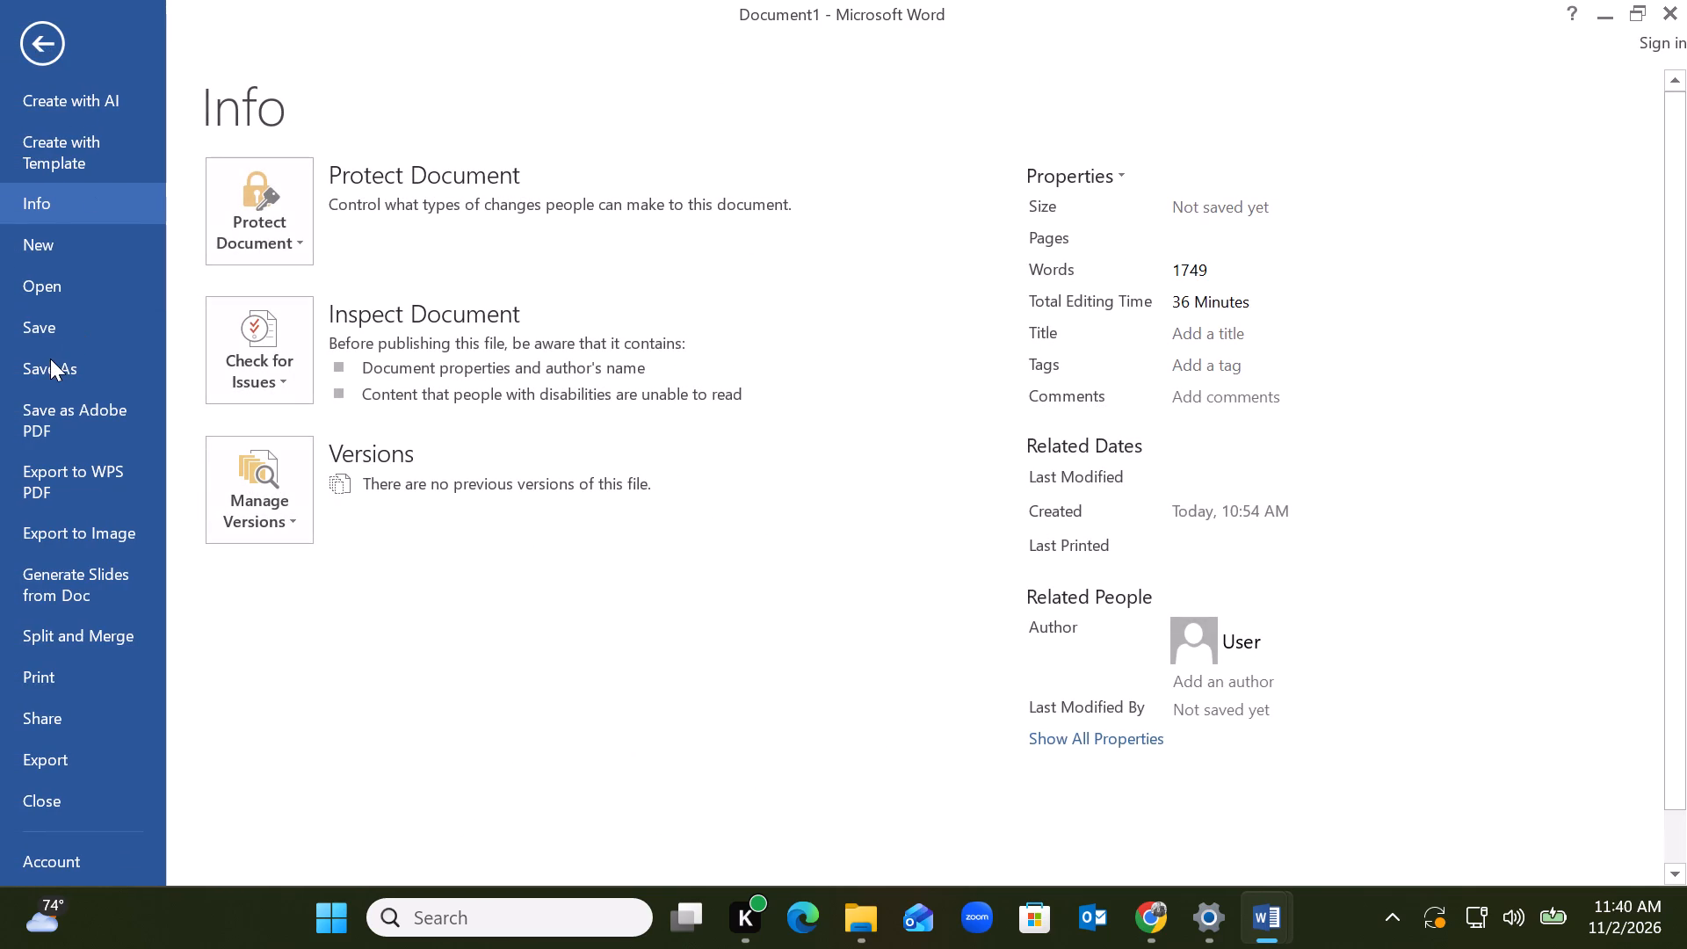
click(49, 363)
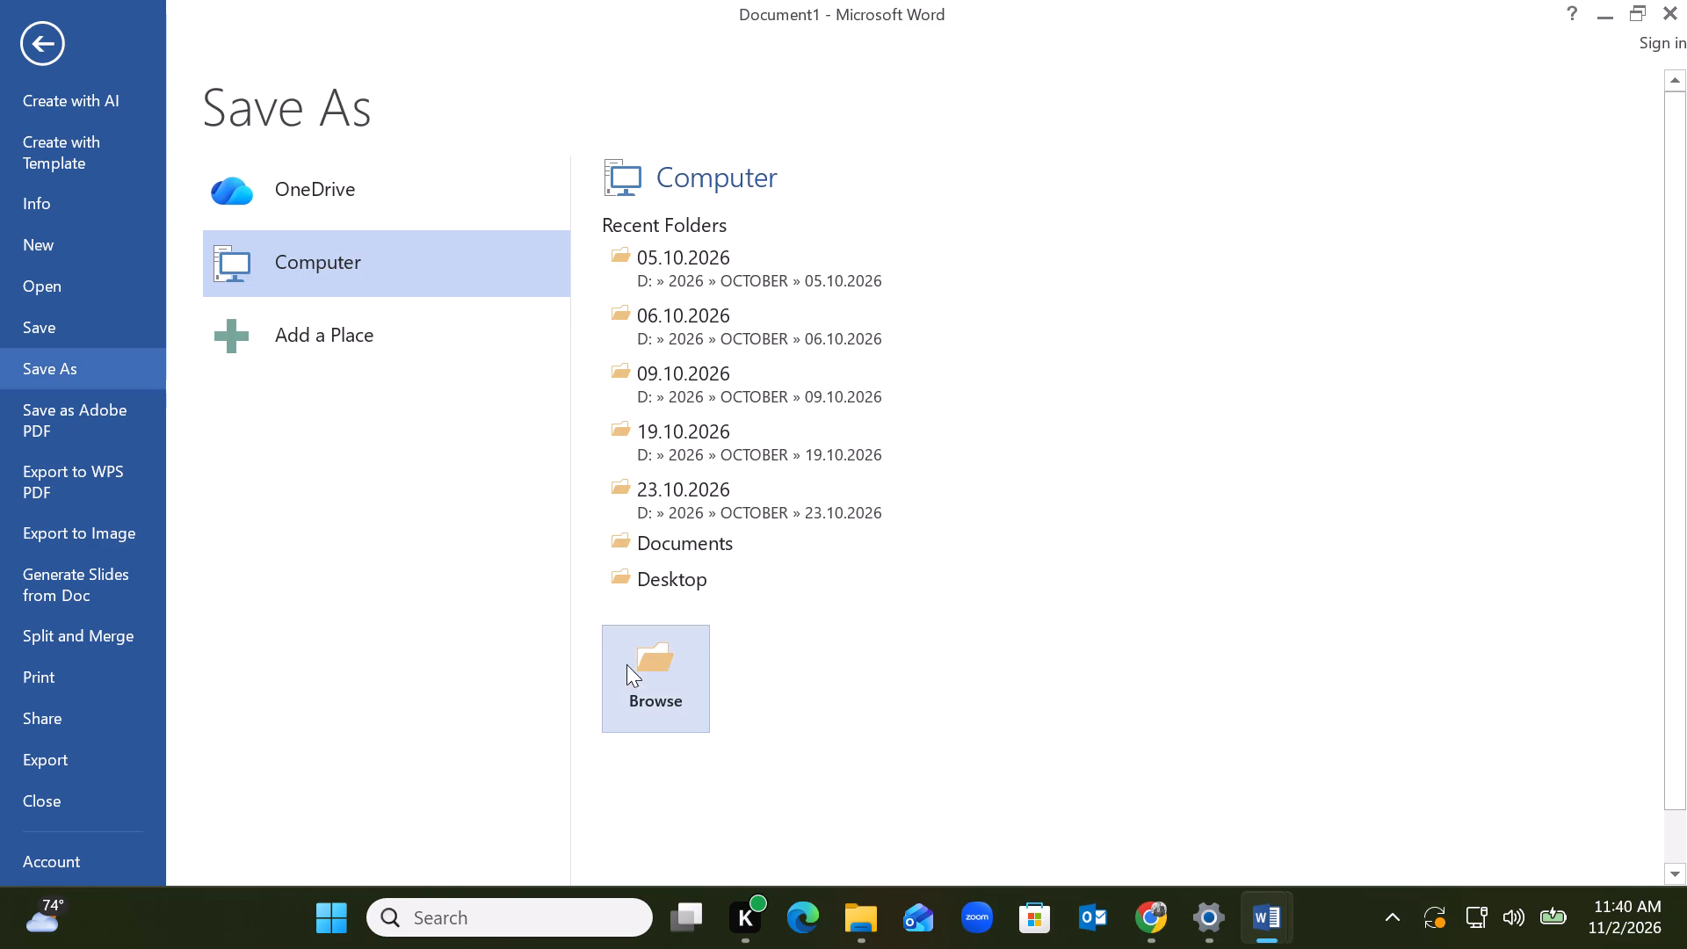
click(642, 673)
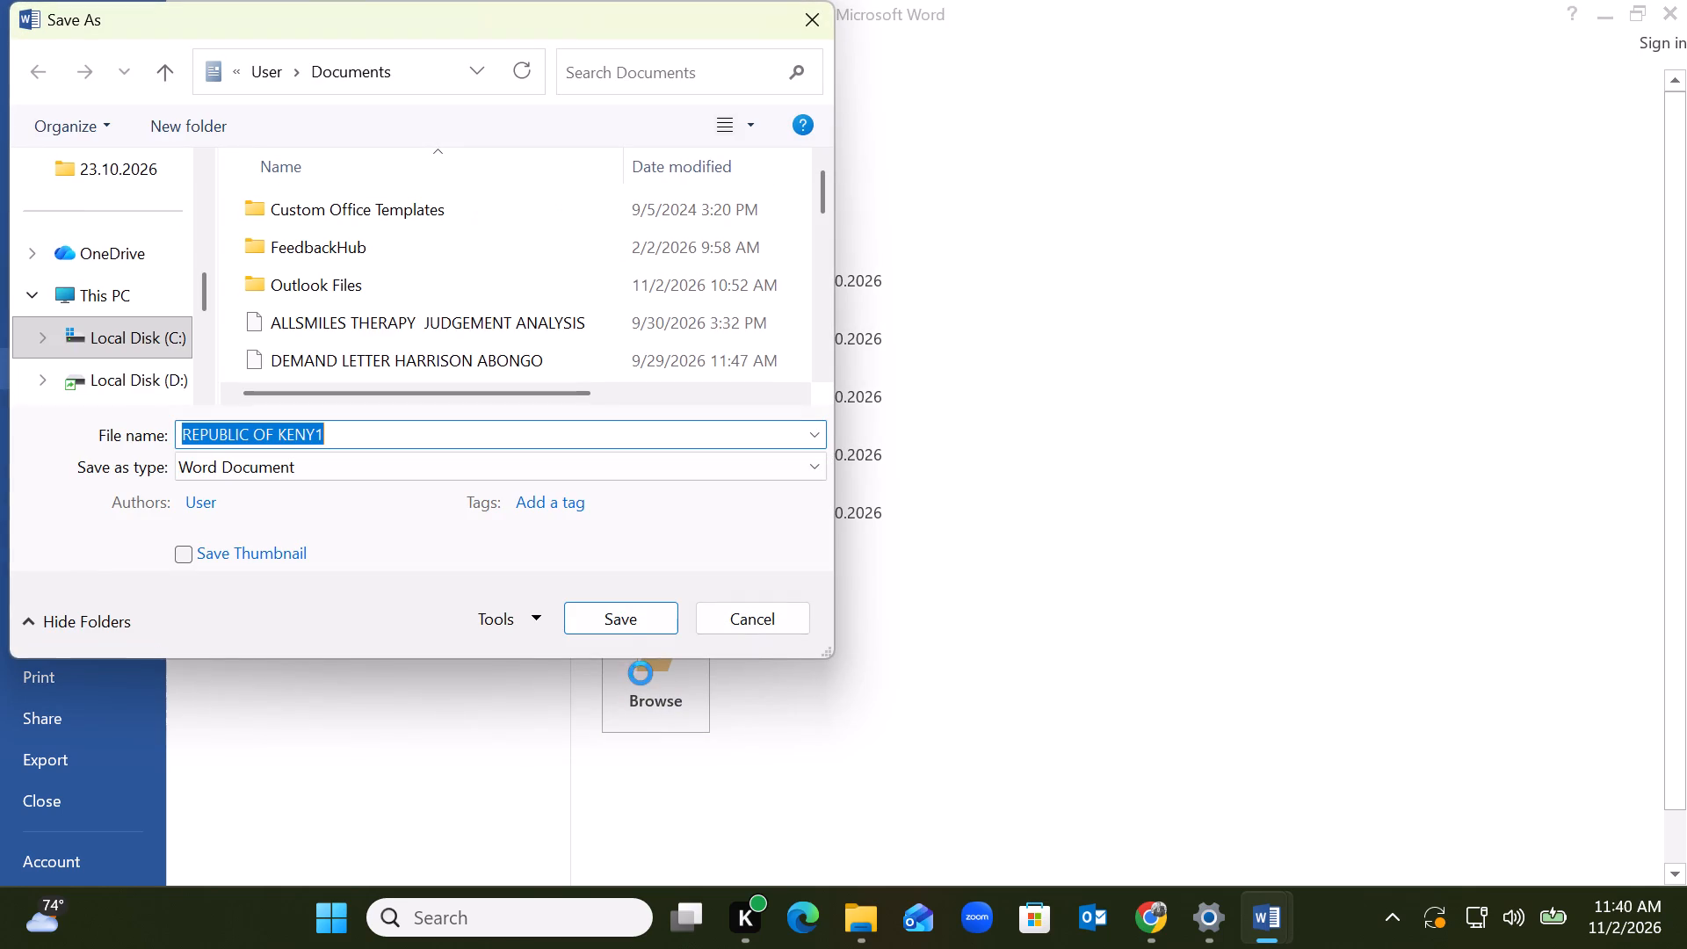
click(732, 619)
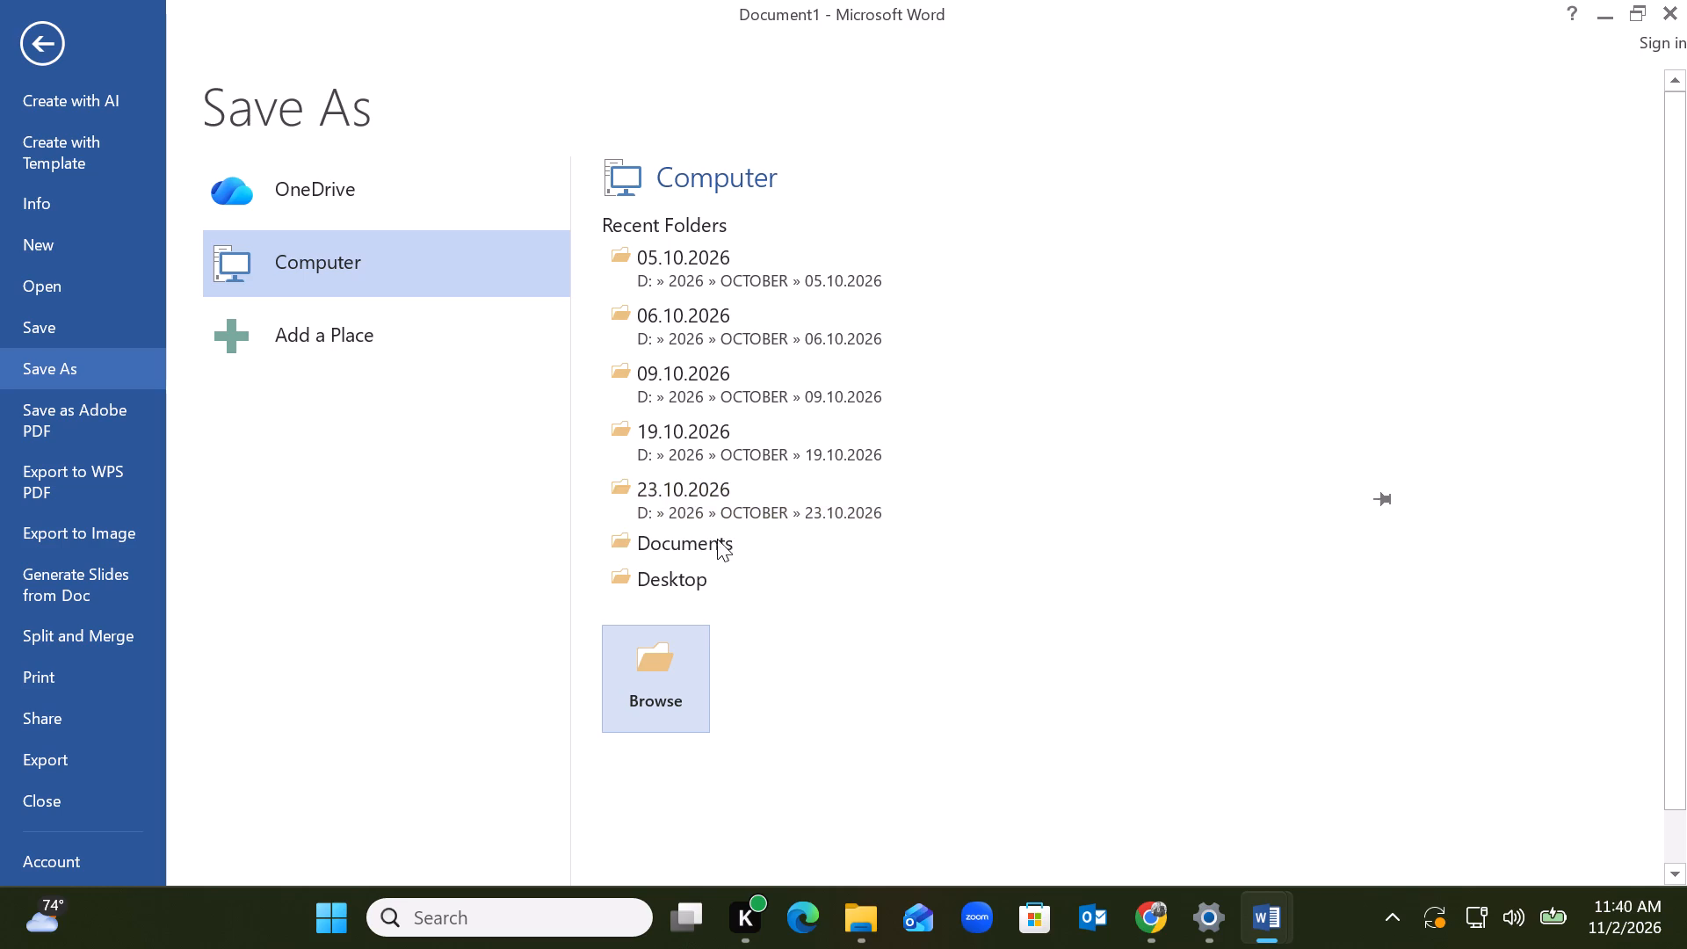
click(654, 668)
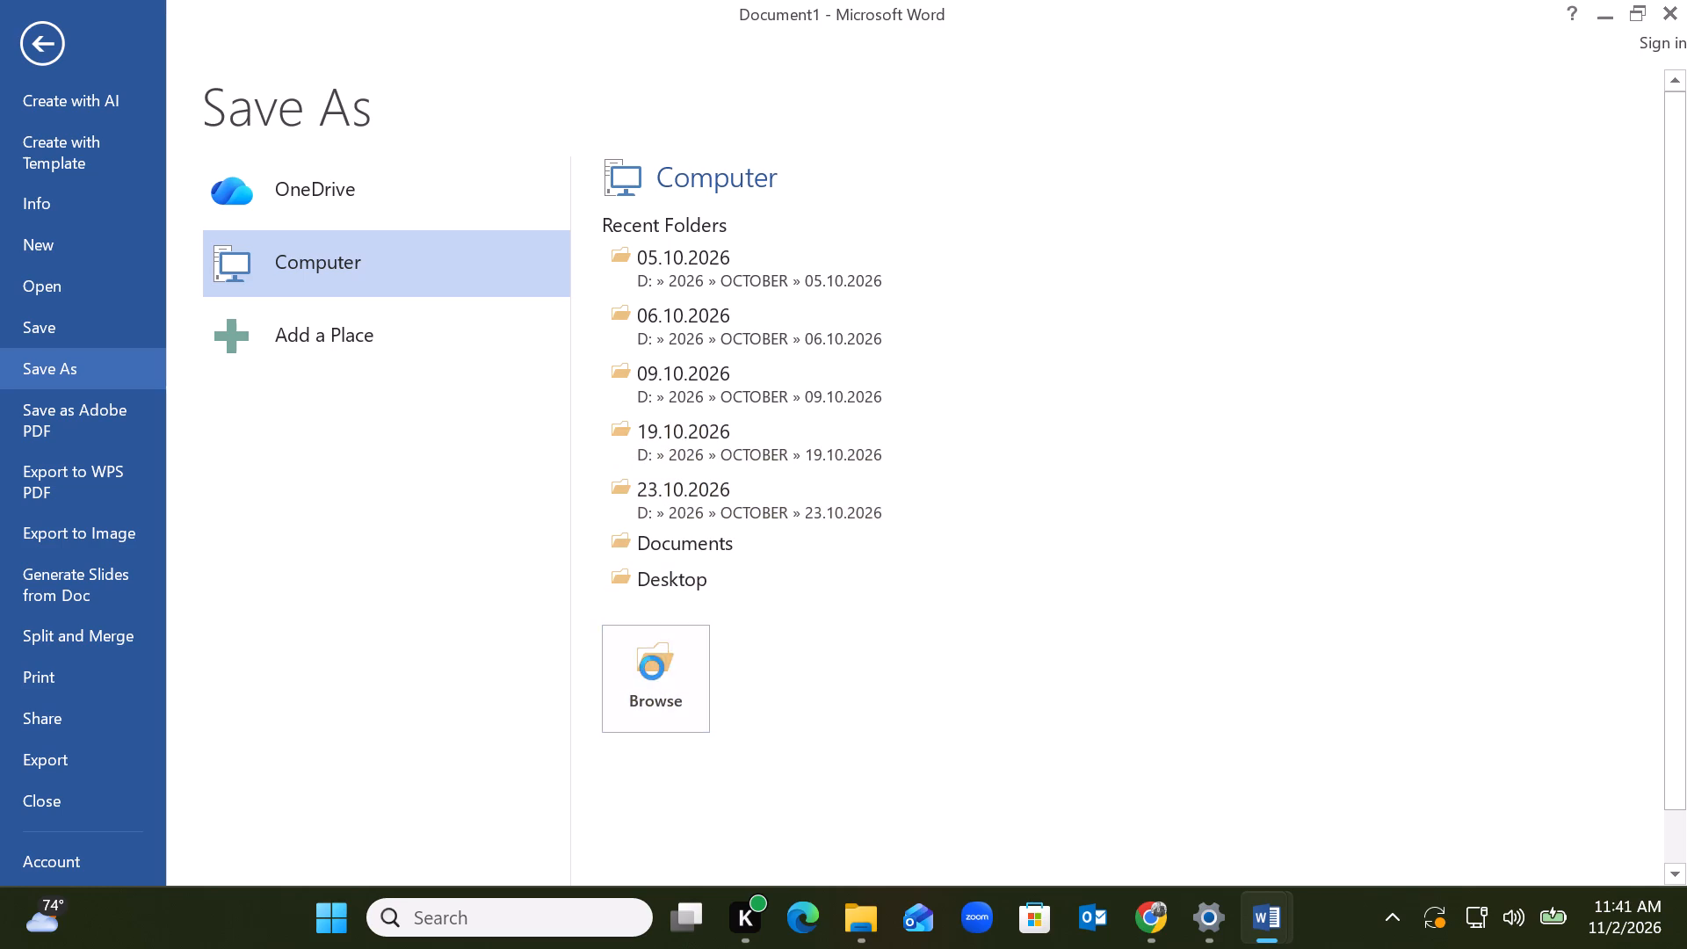
click(124, 363)
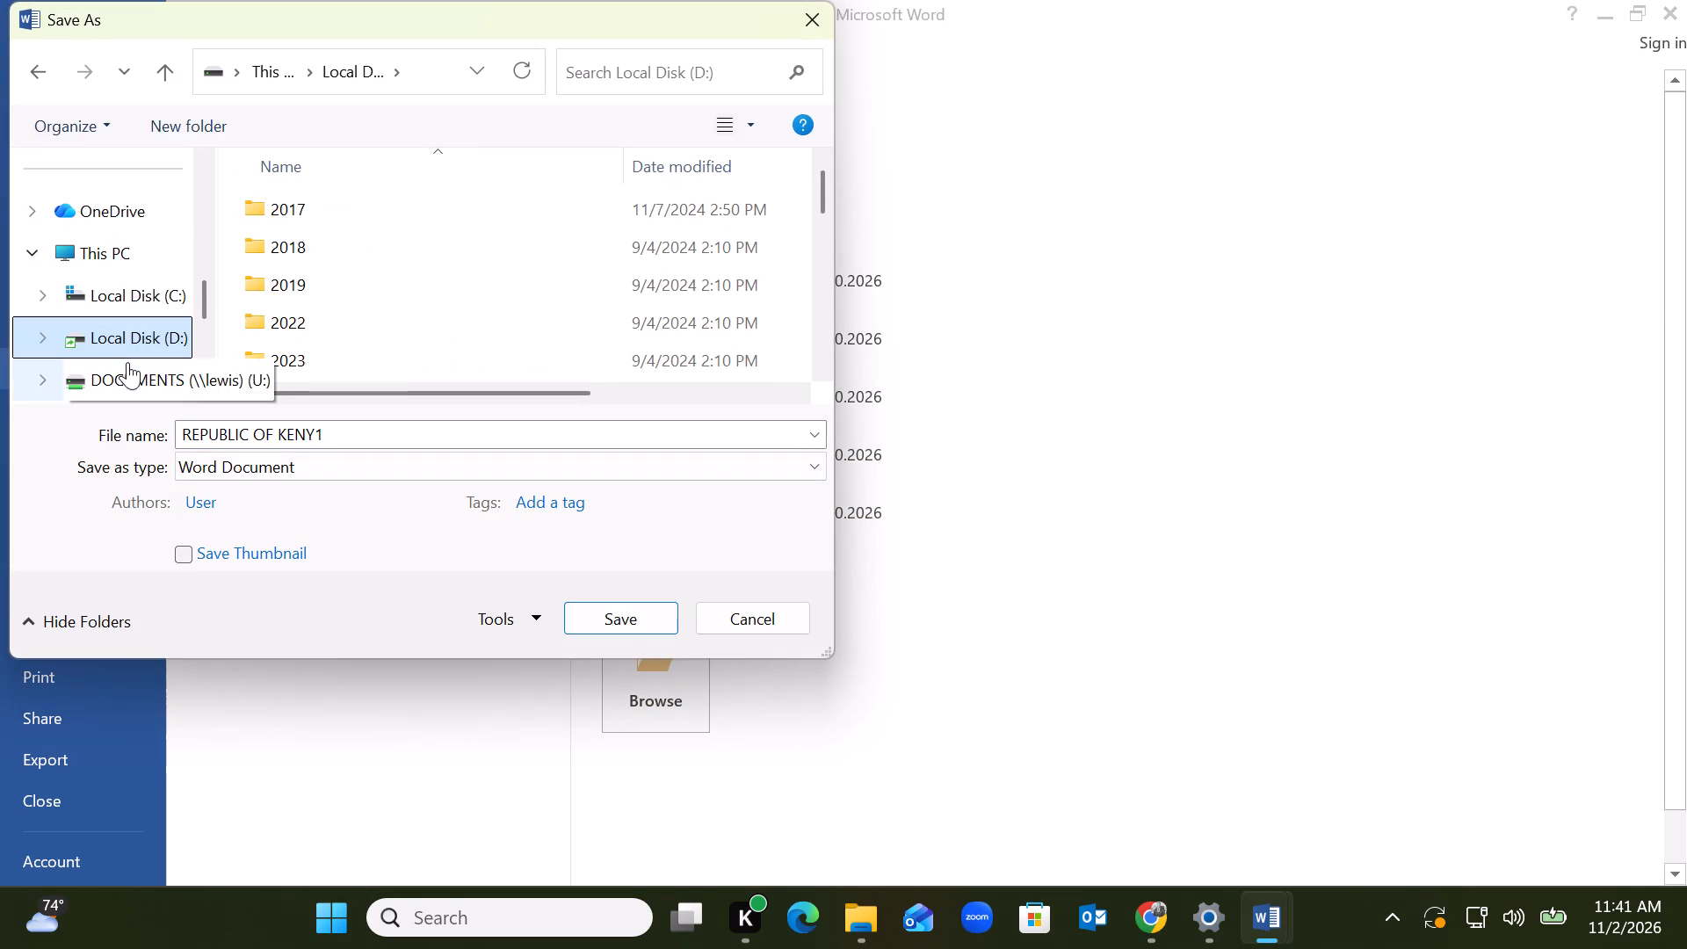
scroll(389, 308, down, 7)
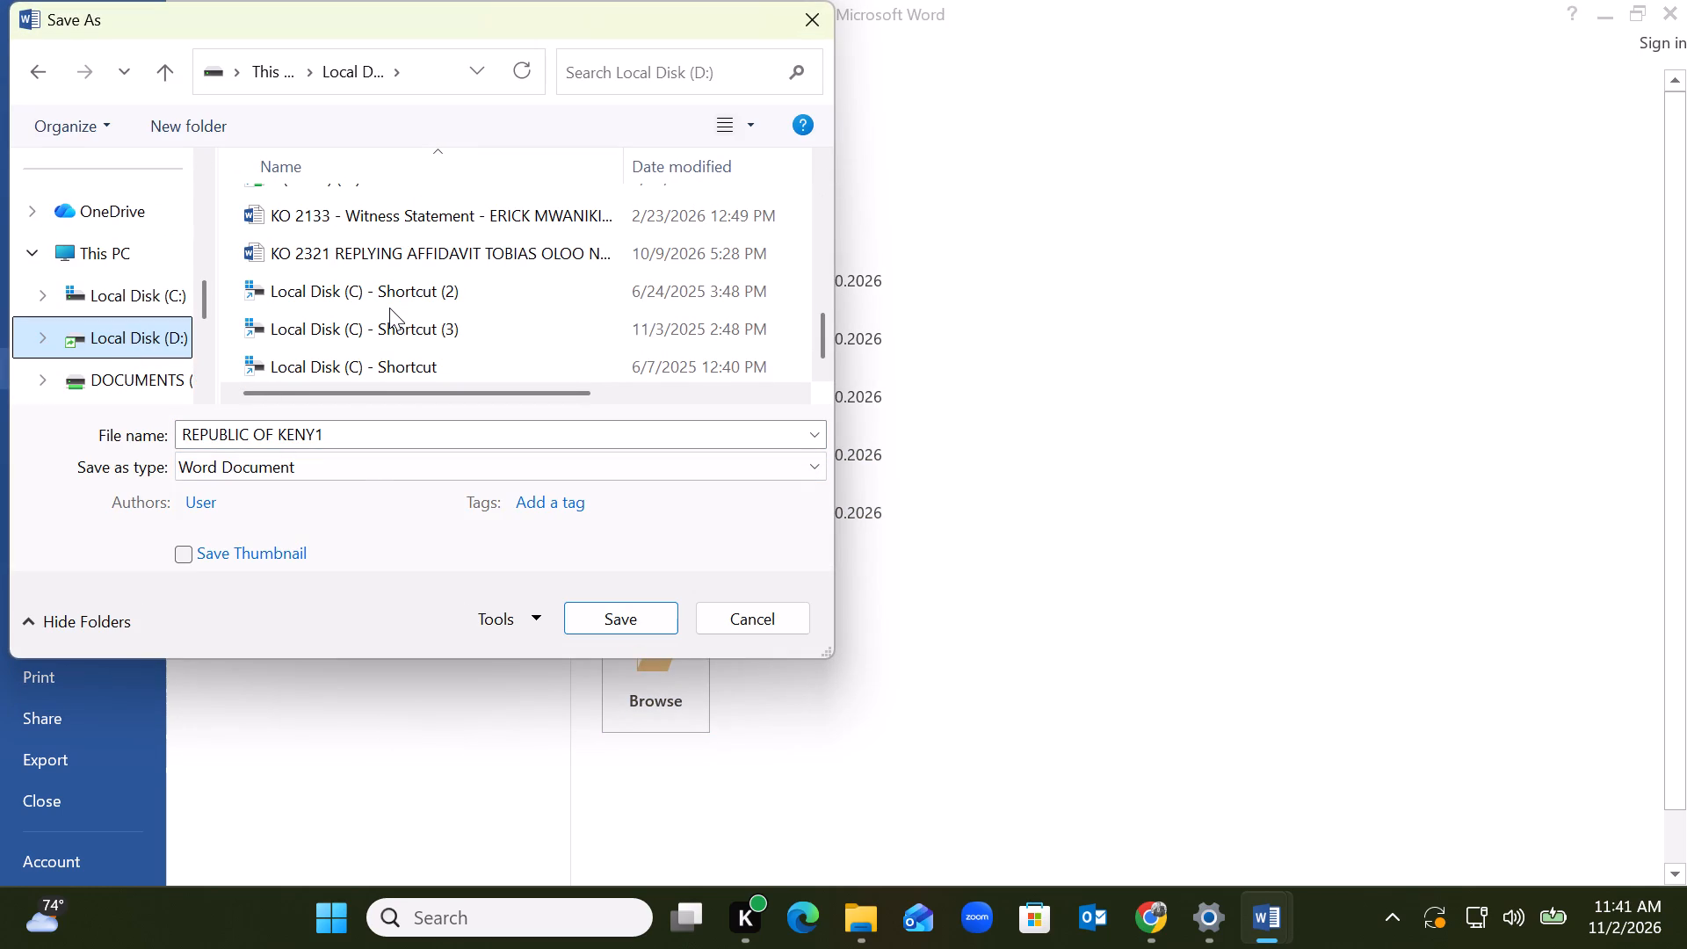
scroll(389, 308, down, 4)
scroll(389, 308, up, 2)
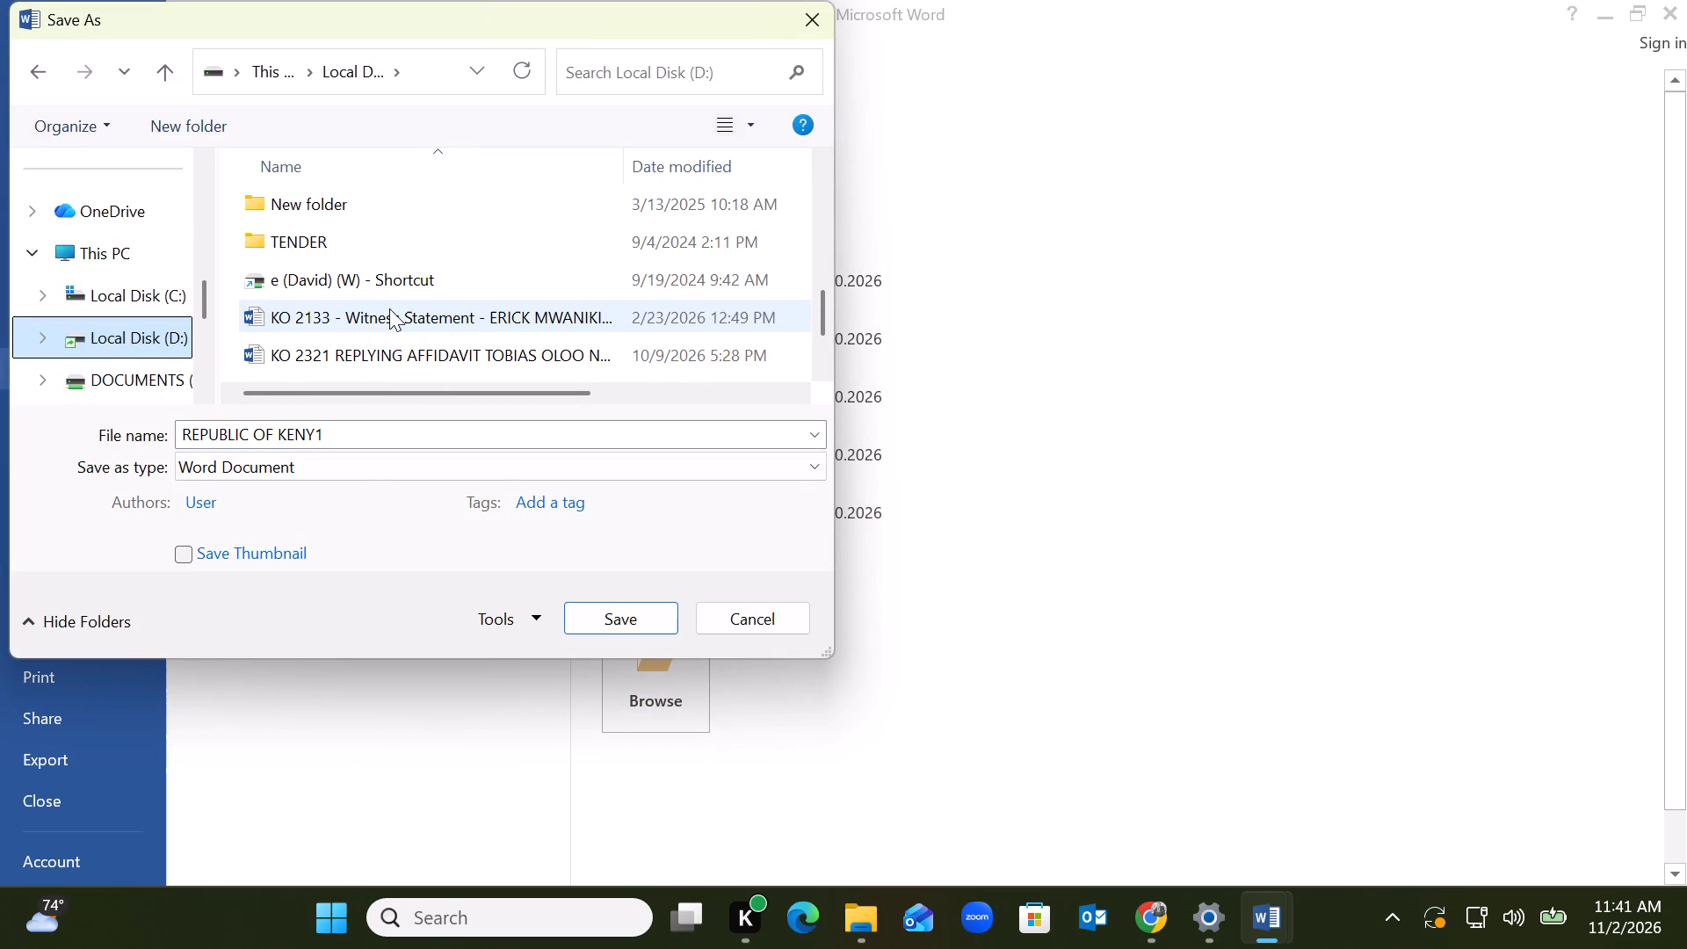
scroll(389, 308, up, 2)
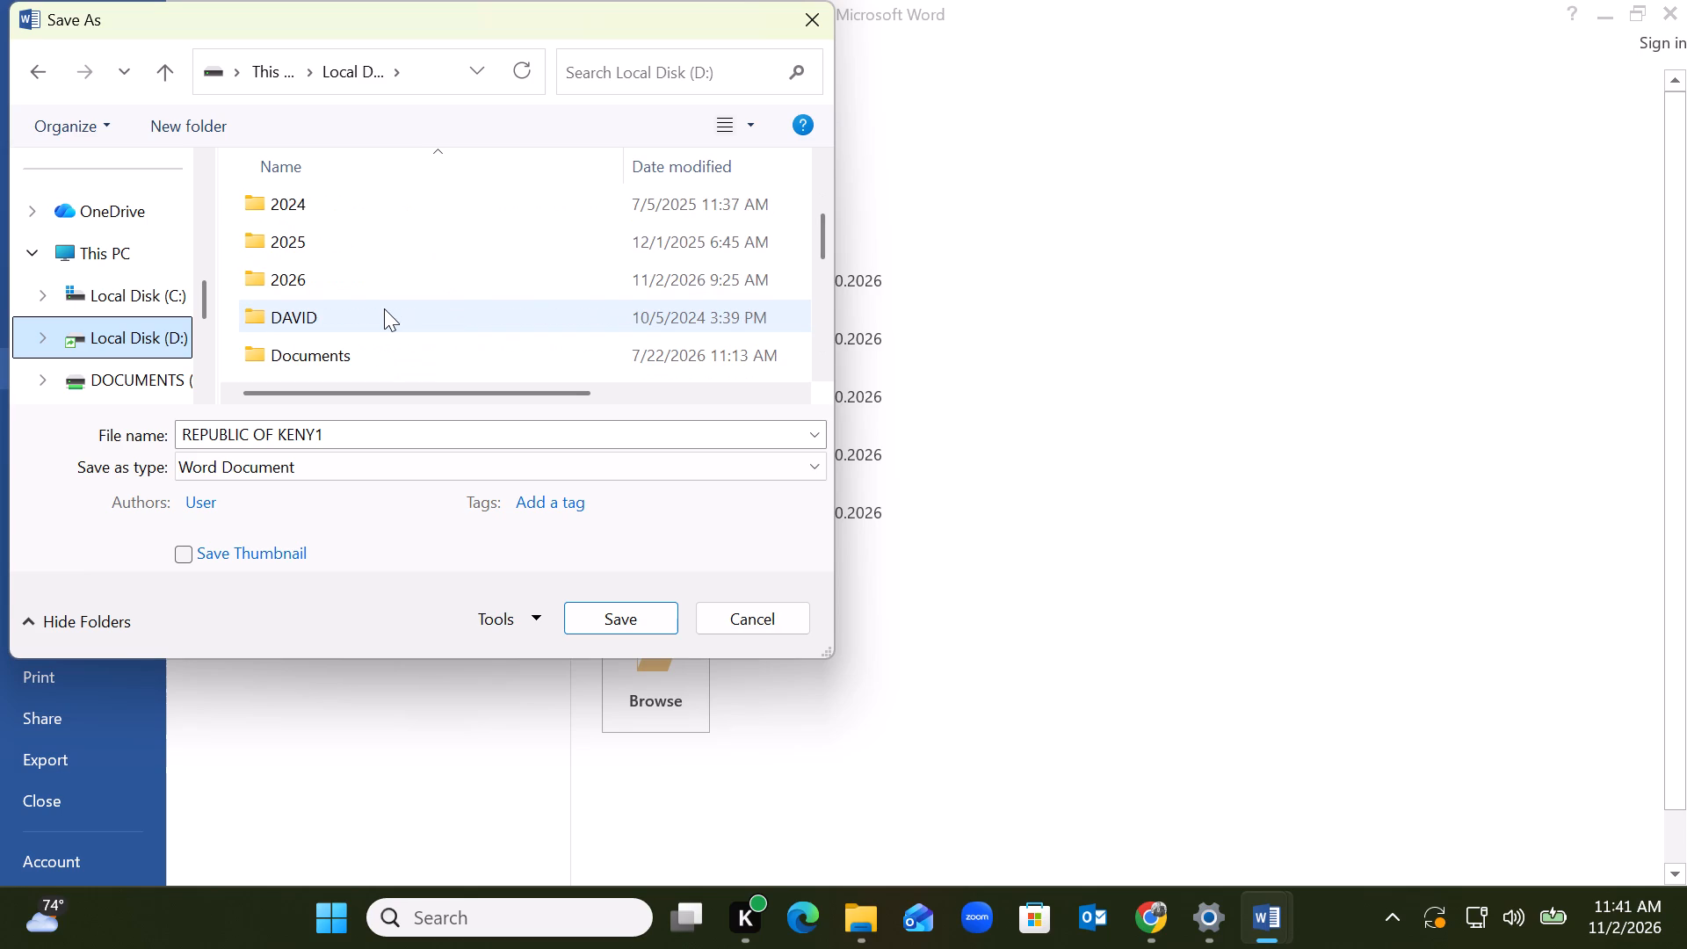
double_click(329, 285)
scroll(379, 289, down, 7)
double_click(358, 292)
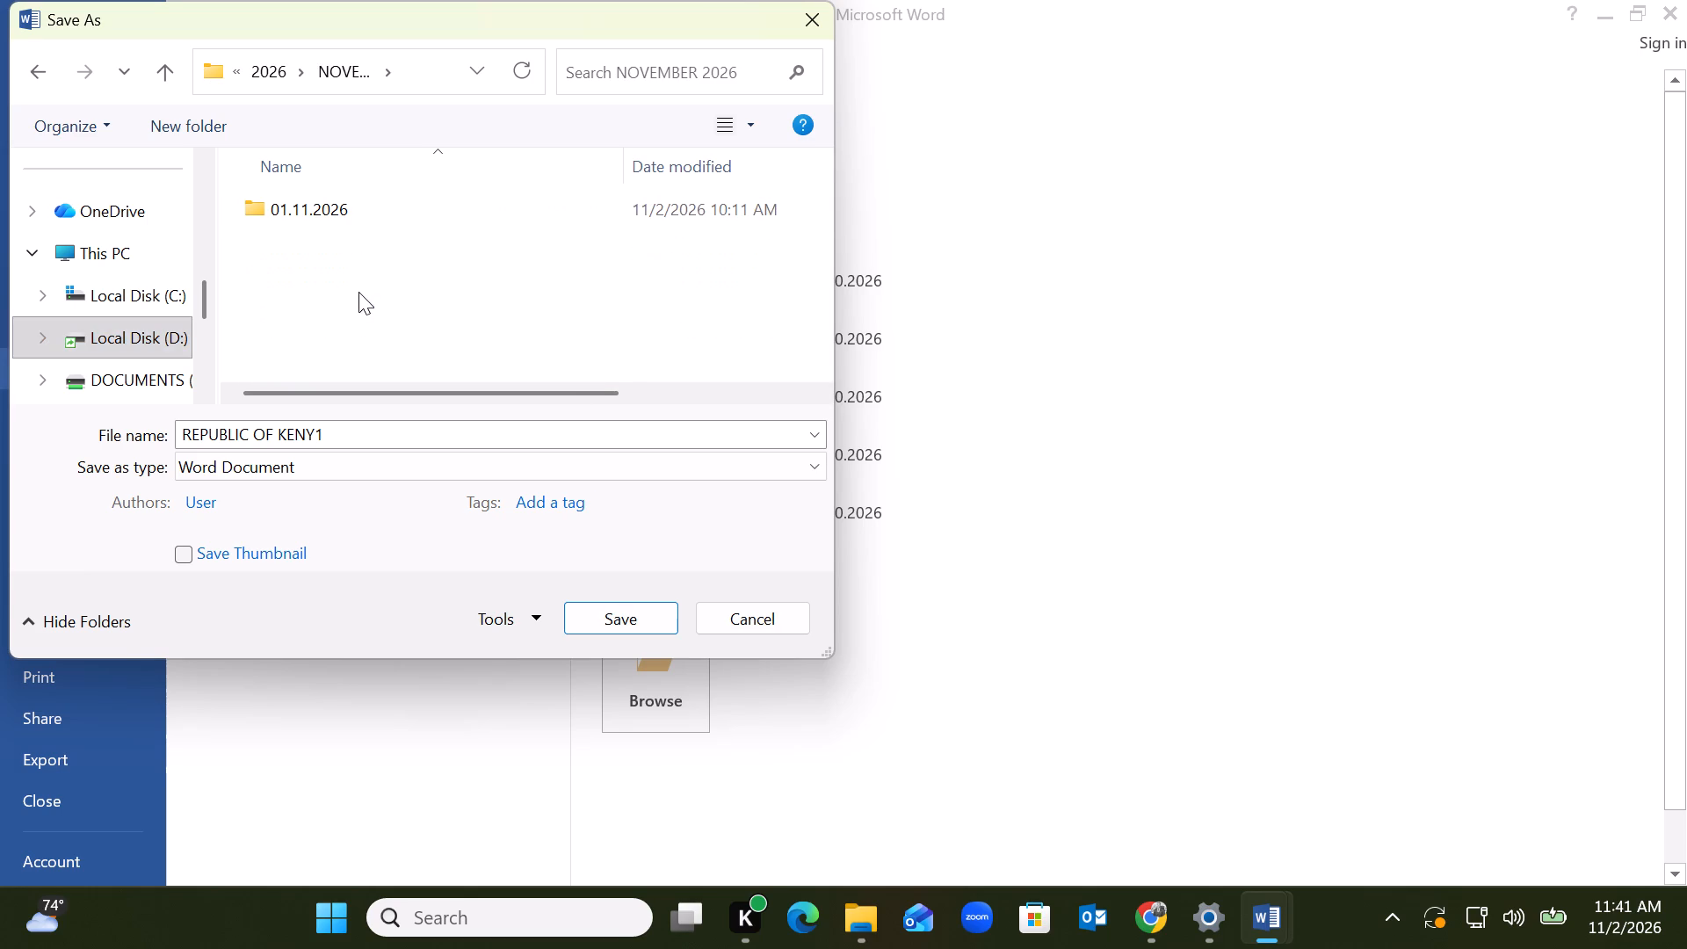
double_click(366, 211)
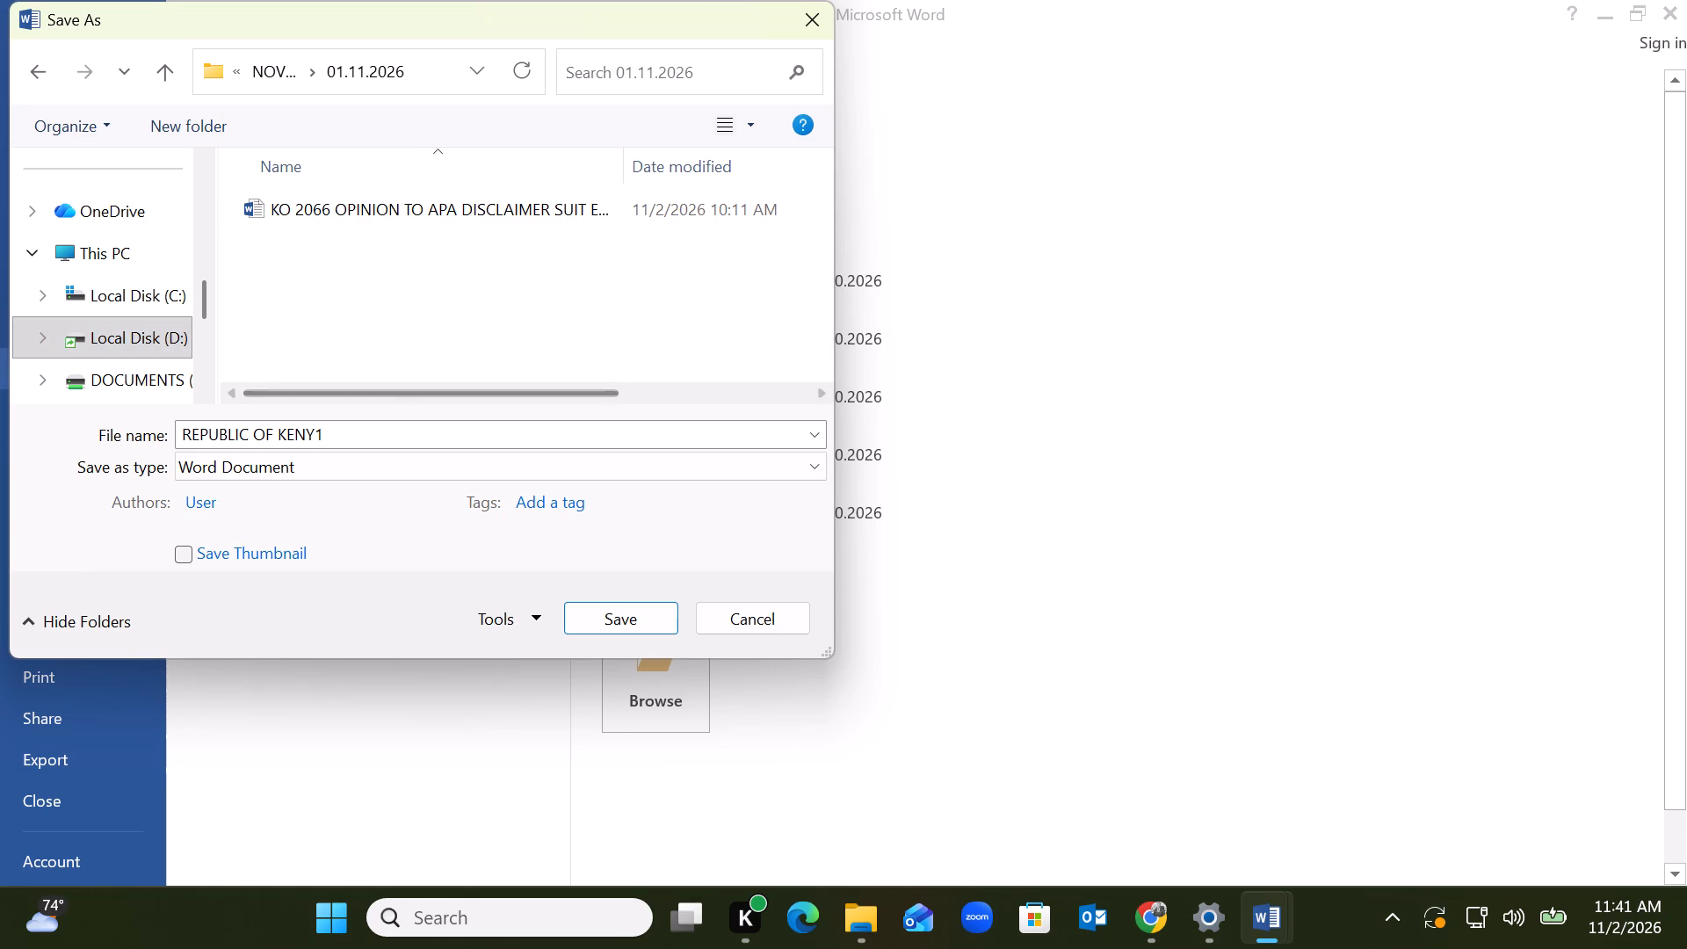
Name the file KO 2338 and save it as a Word document in the 01.11.2026 folder.
click(382, 442)
key(BackSpace)
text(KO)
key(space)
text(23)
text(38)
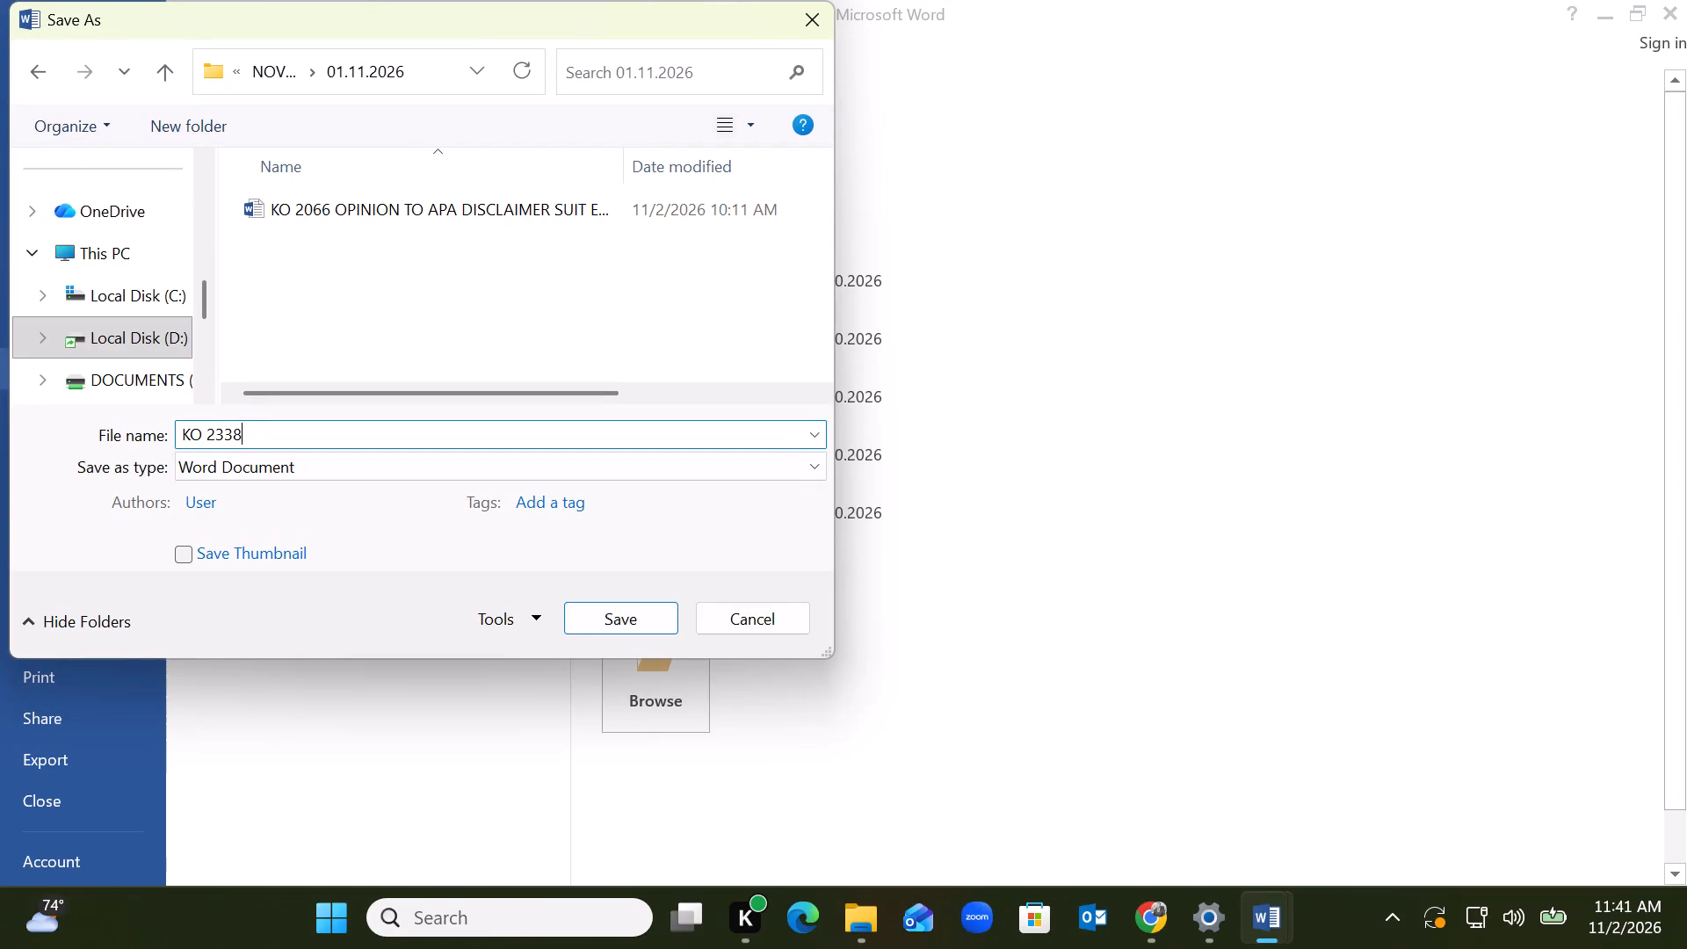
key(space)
click(620, 620)
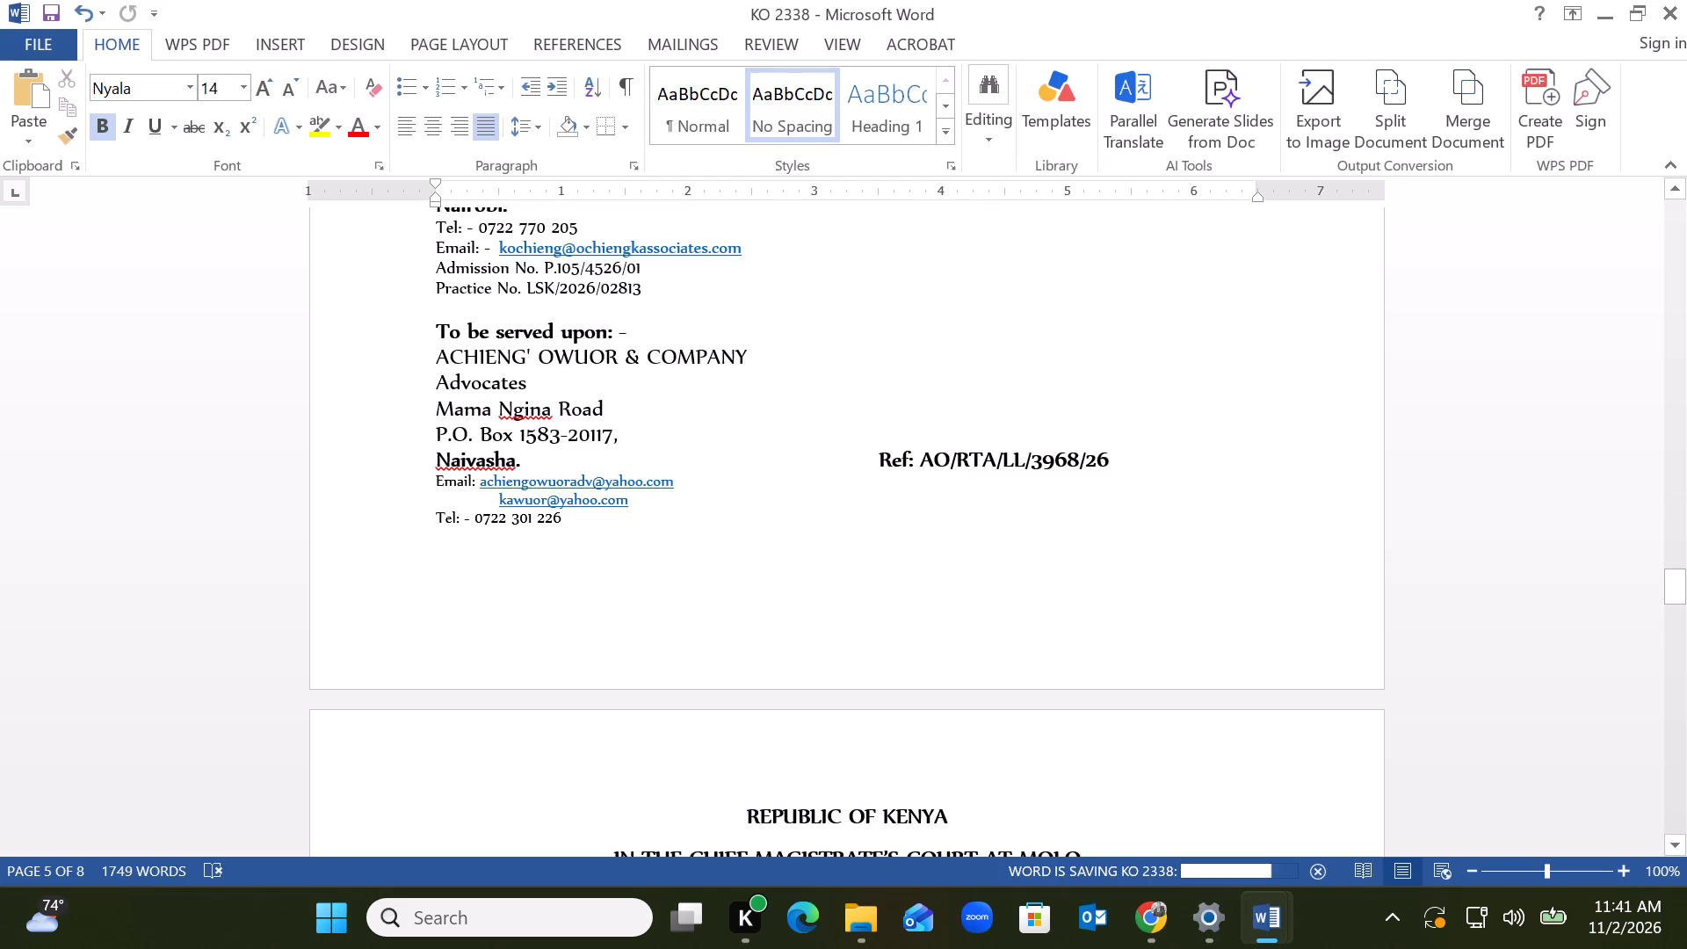
Copy the heading "DEFENDANT'S STATEMENT OF DEFENCE" from the first page.
scroll(806, 594, up, 20)
scroll(806, 594, up, 20)
scroll(806, 594, up, 12)
middle_click(806, 586)
middle_click(806, 586)
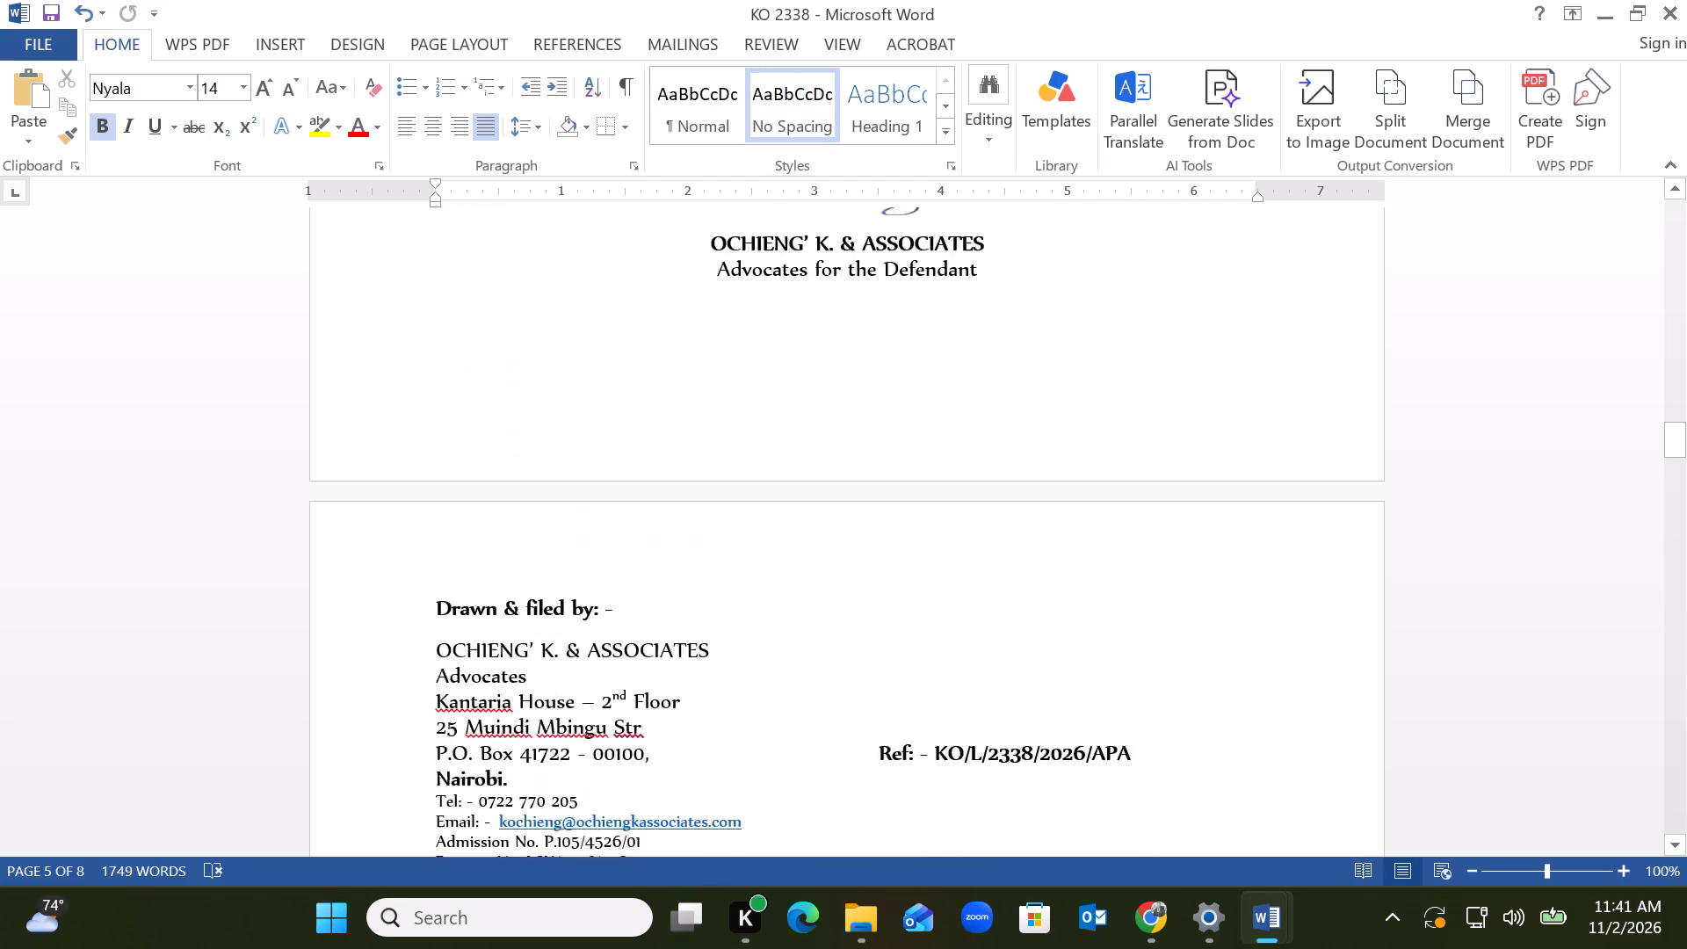
scroll(806, 586, up, 20)
scroll(806, 586, up, 20)
scroll(806, 586, up, 15)
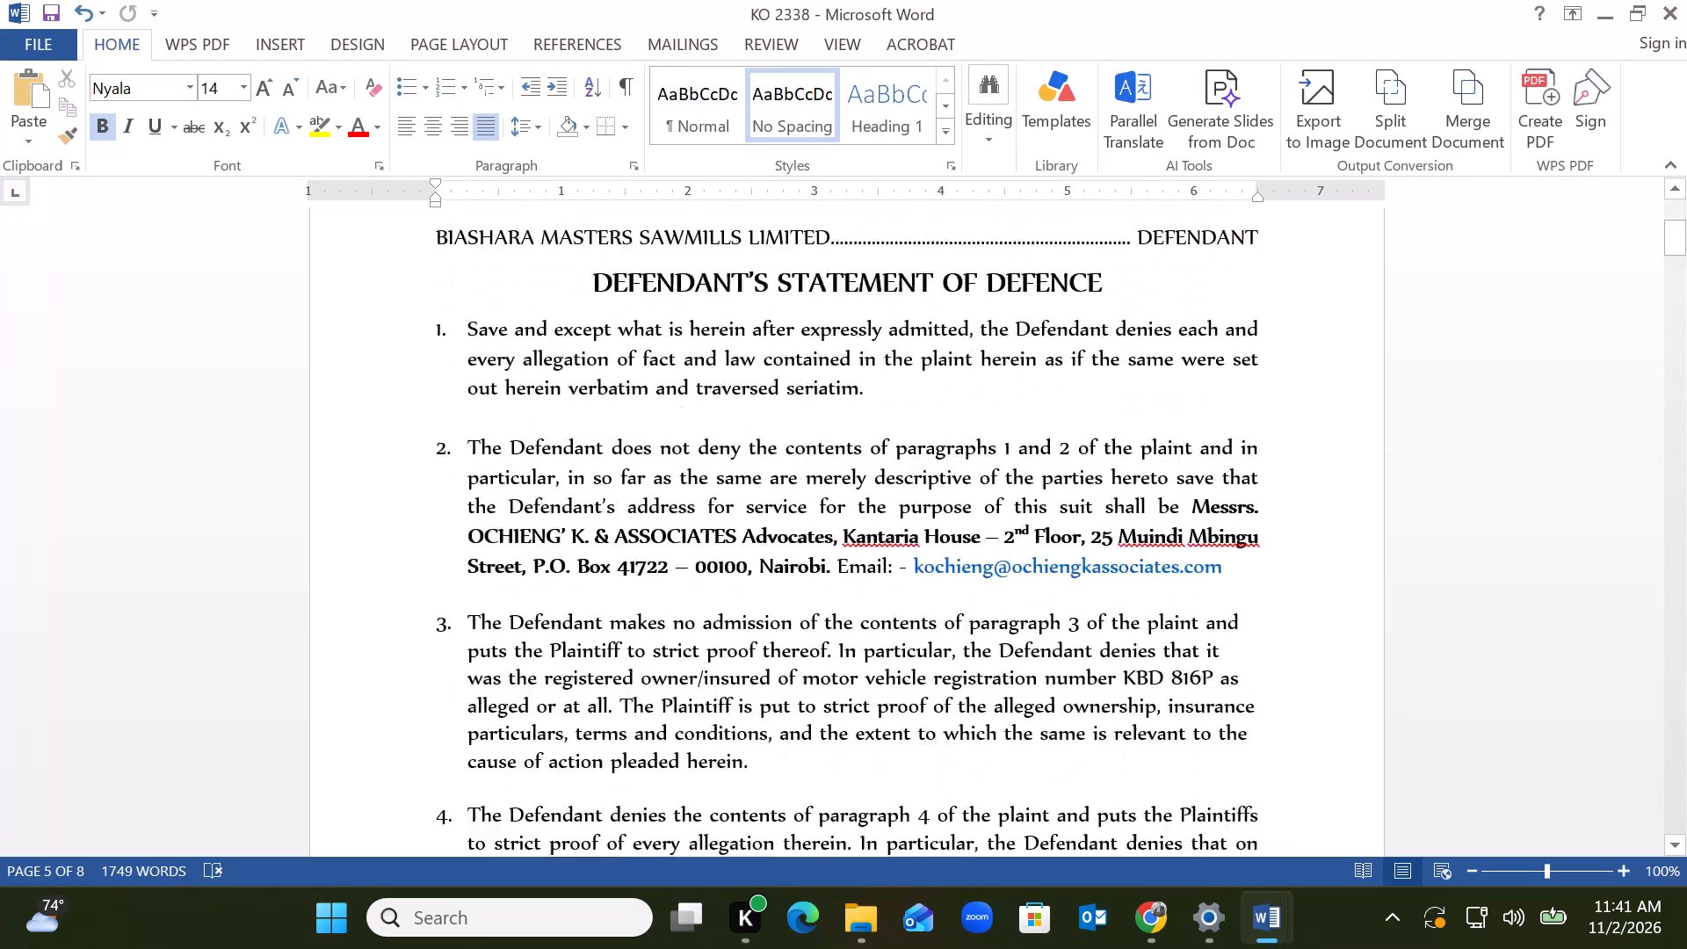
scroll(806, 586, up, 4)
drag(594, 639, 1191, 630)
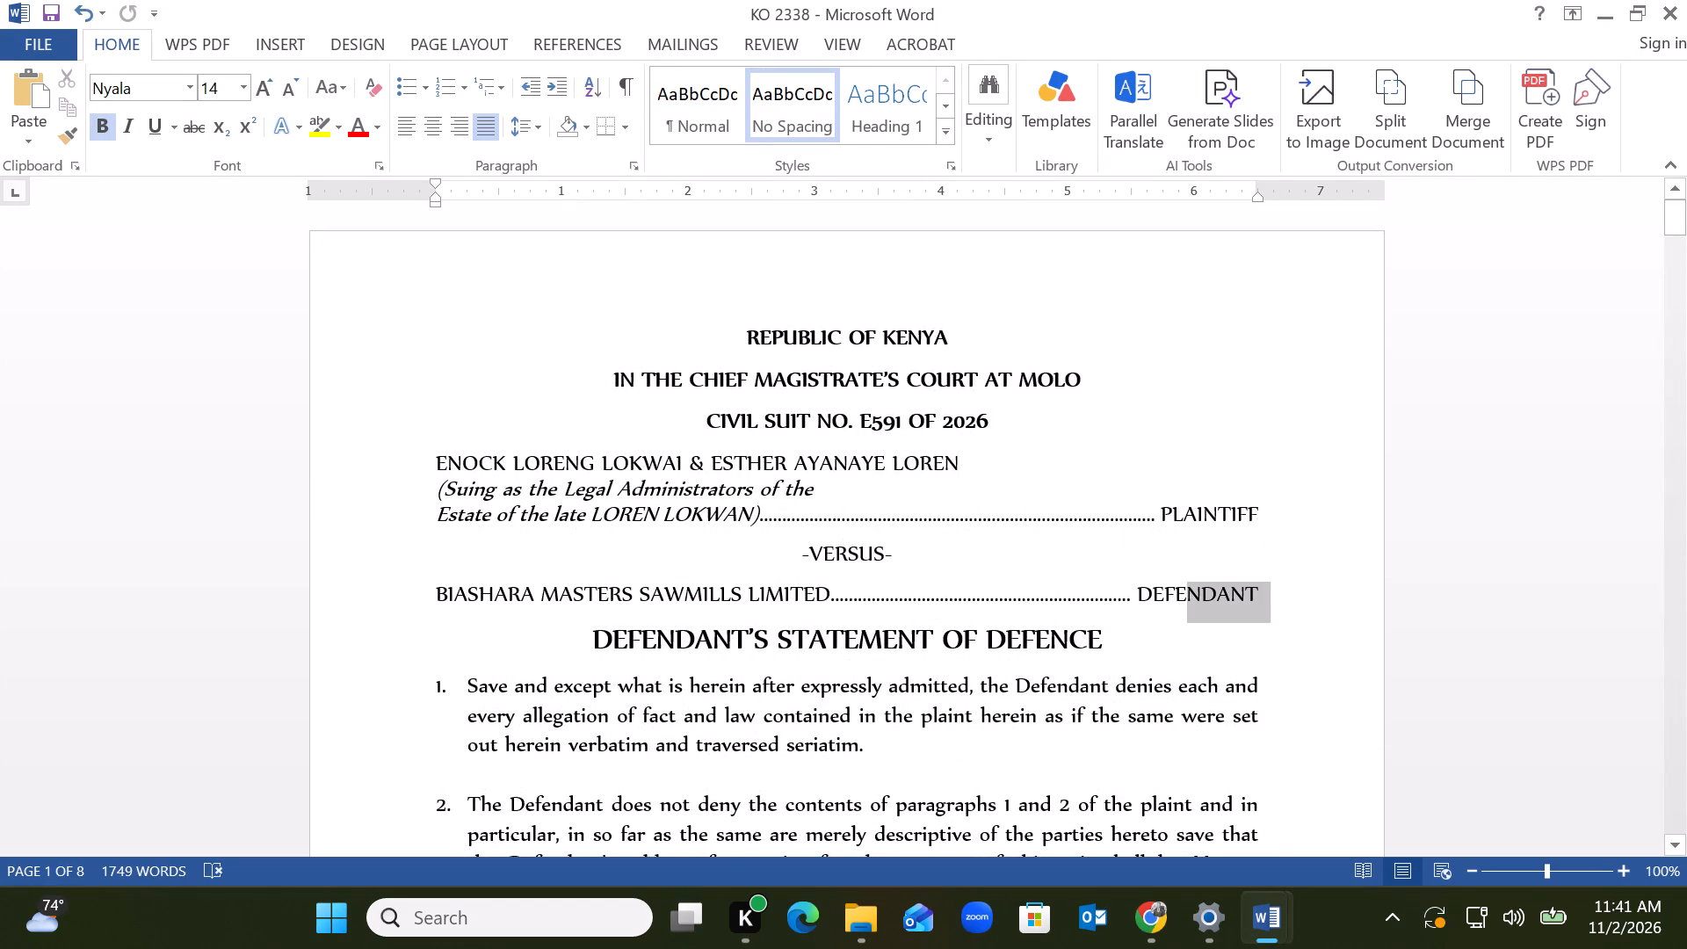
drag(1191, 630, 1188, 647)
key(ctrl+c)
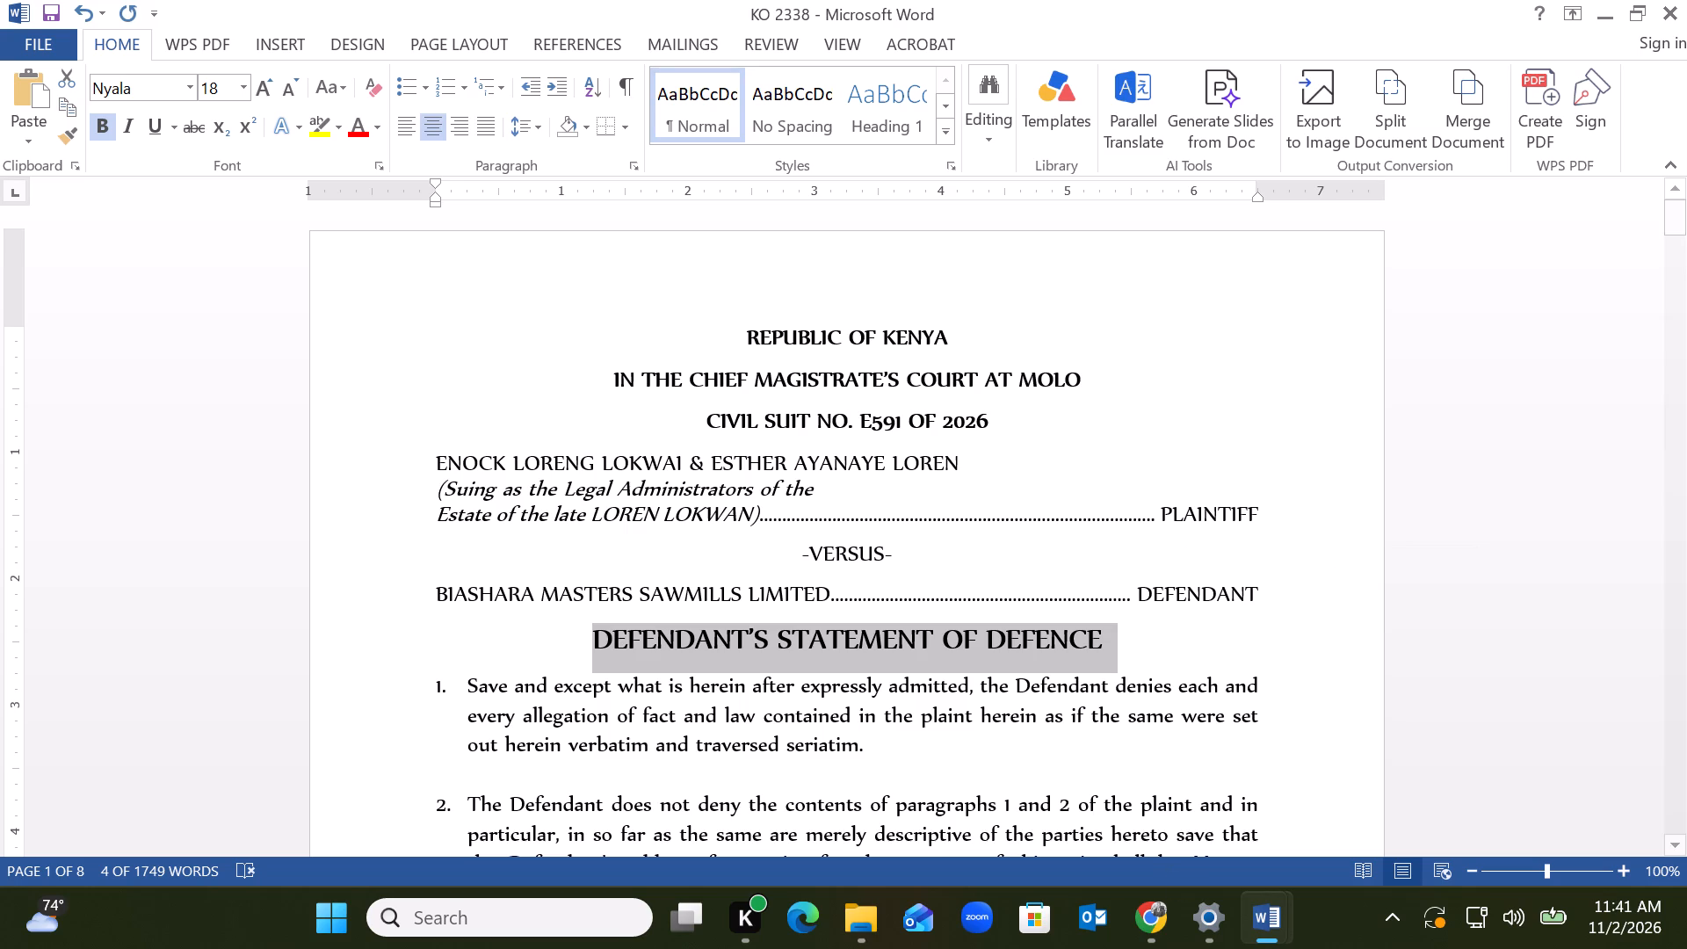
Save a copy in the 01.11.2026 folder named KO 2338 DEFENDANT'S STATEMENT OF DEFENCE, followed by the first plaintiff's name and VS BIASHARA MASTERS.
click(38, 44)
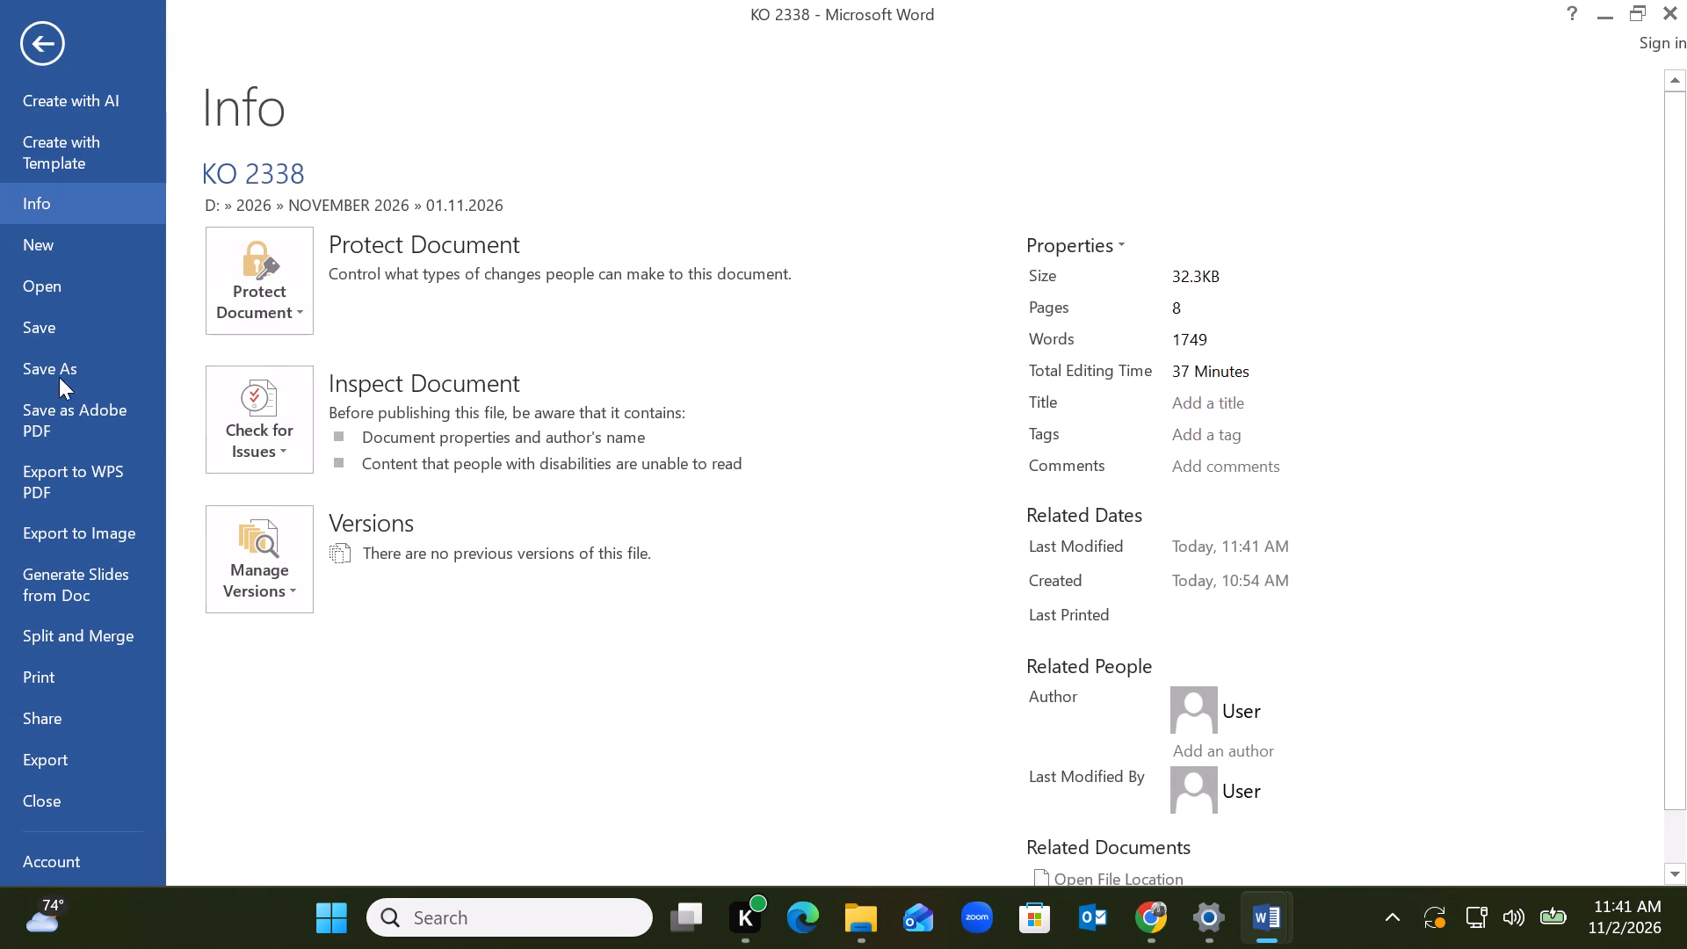
click(50, 374)
click(730, 279)
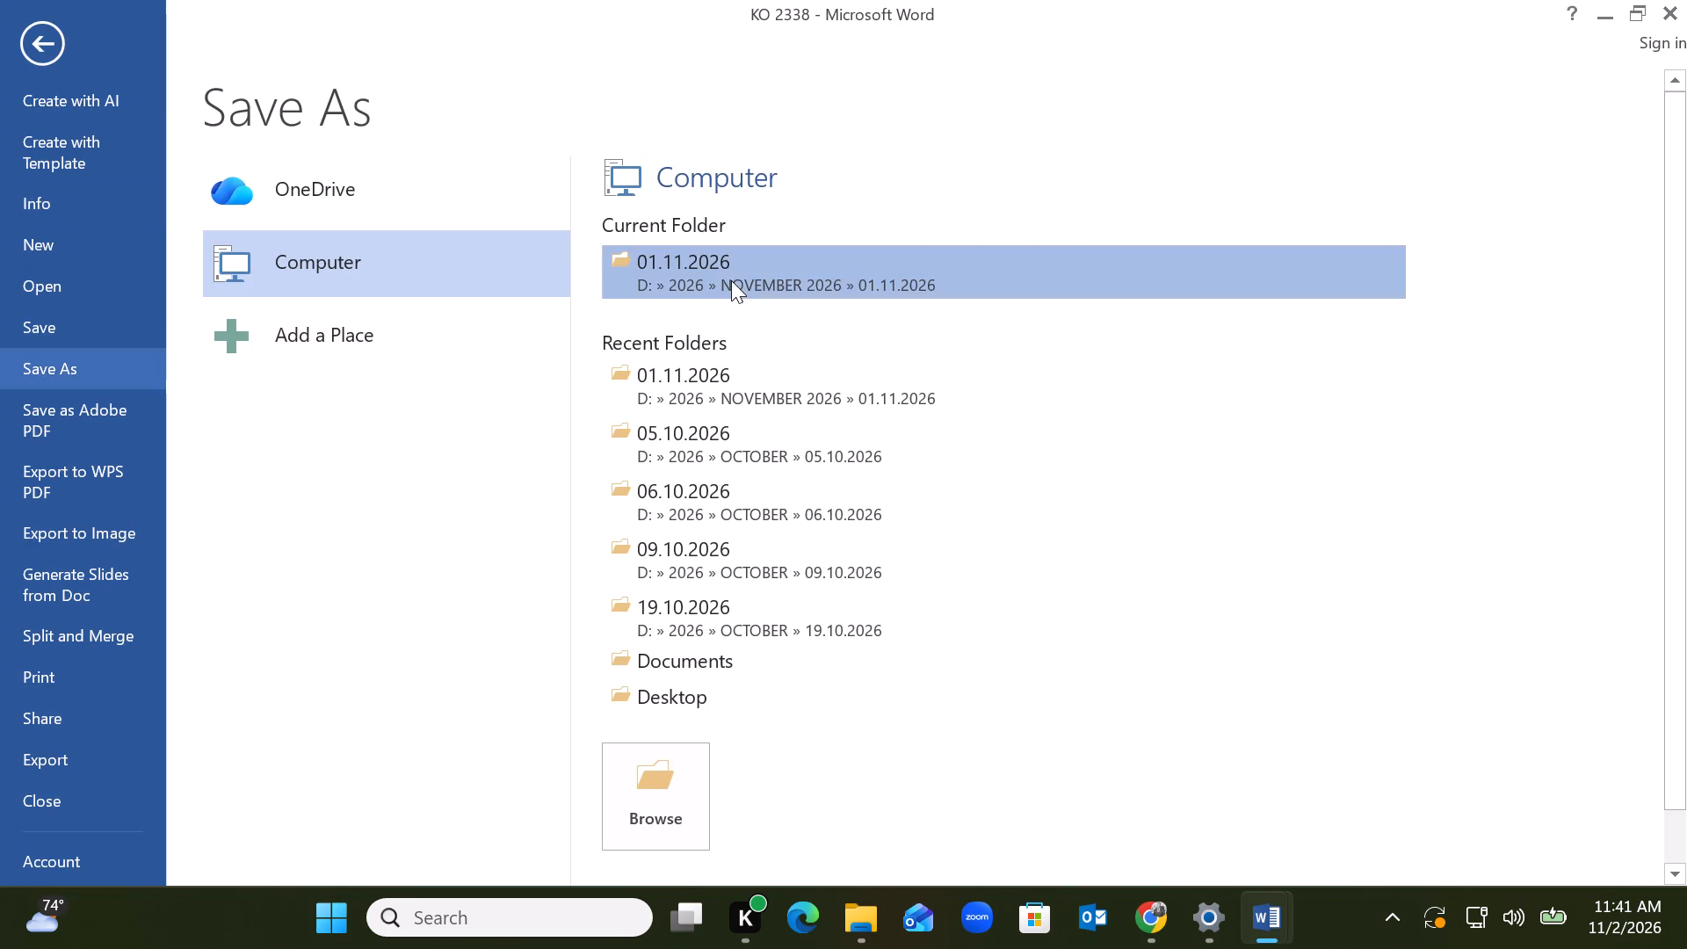
click(329, 431)
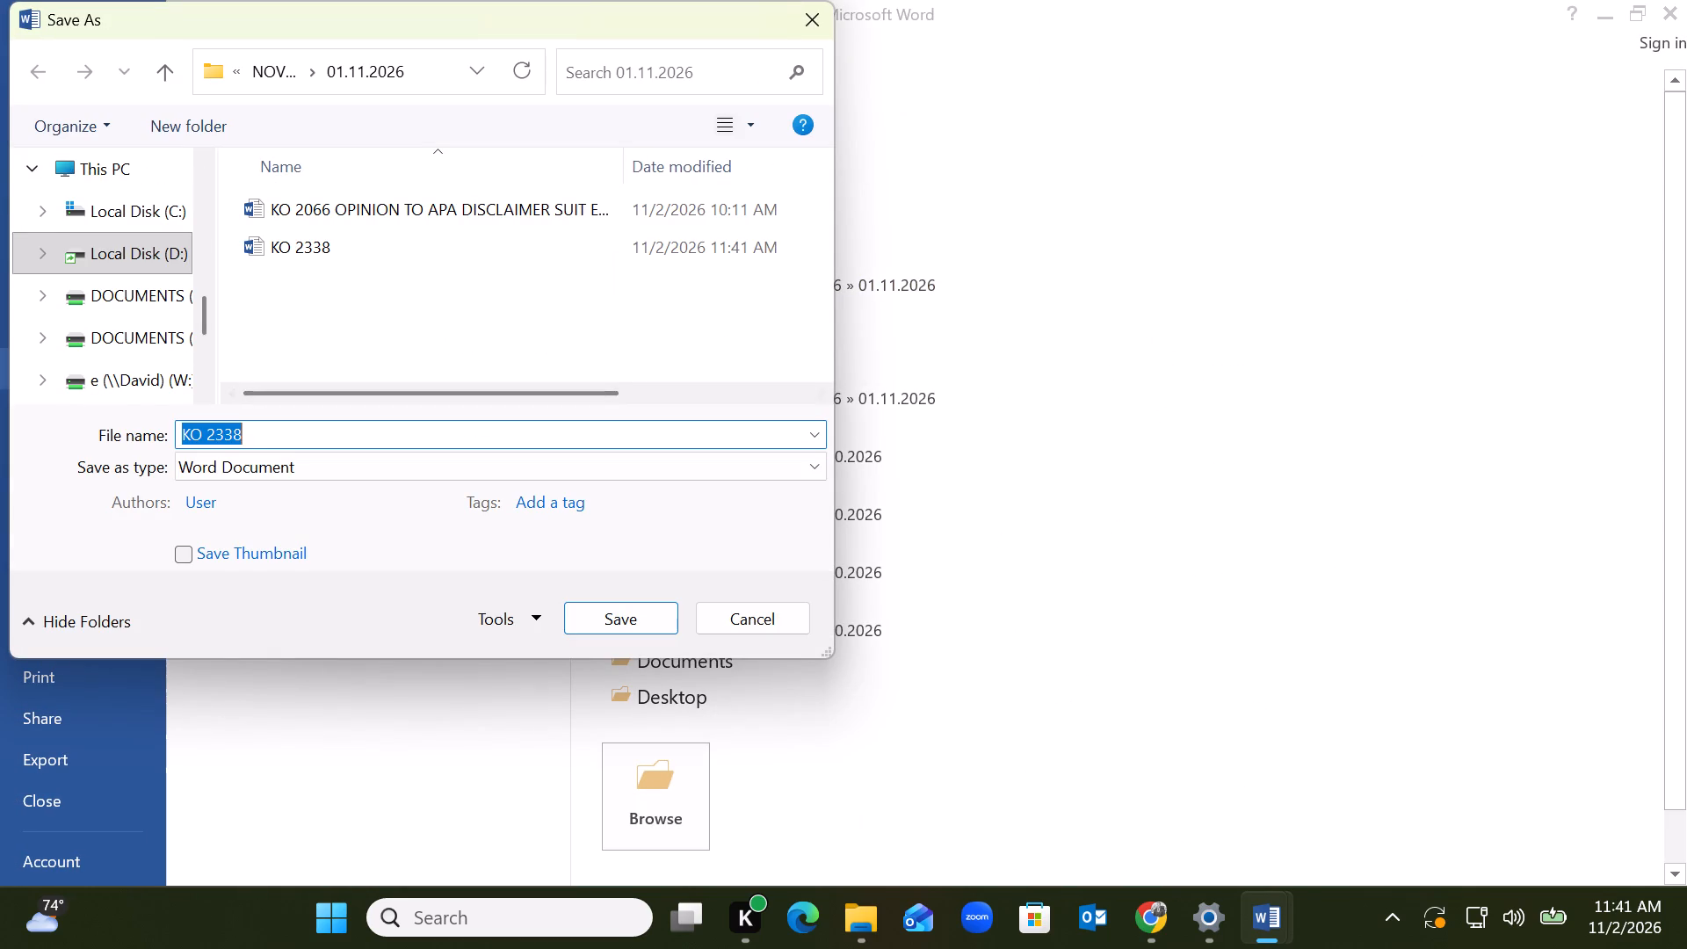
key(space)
key(ctrl+v)
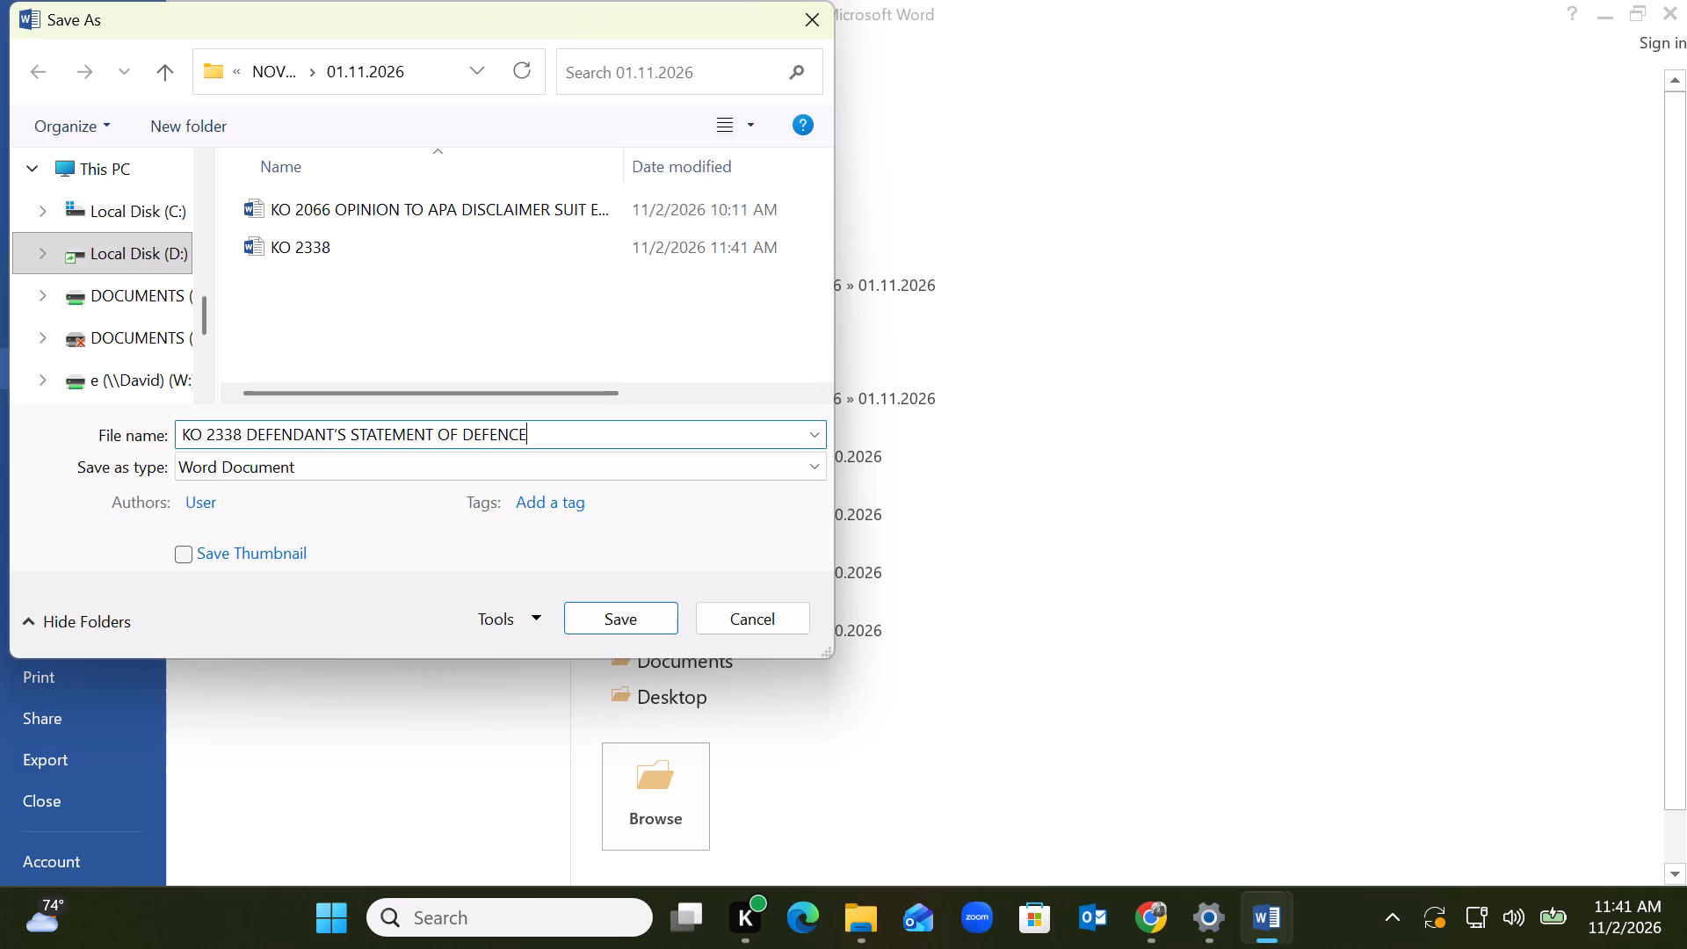
click(536, 428)
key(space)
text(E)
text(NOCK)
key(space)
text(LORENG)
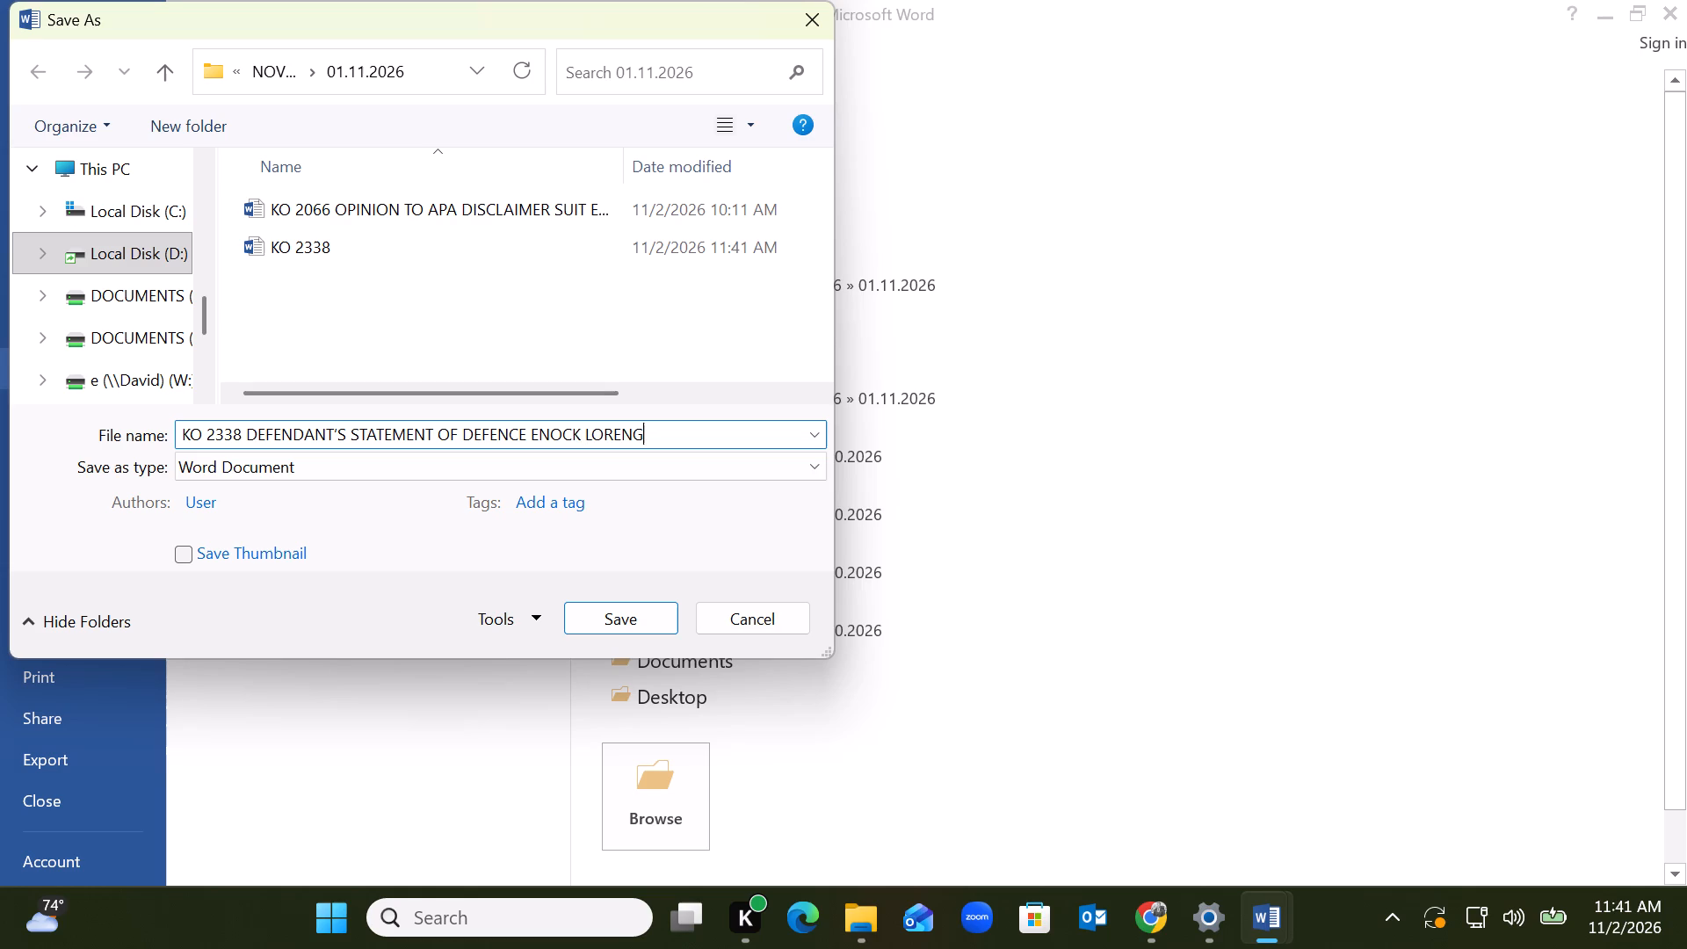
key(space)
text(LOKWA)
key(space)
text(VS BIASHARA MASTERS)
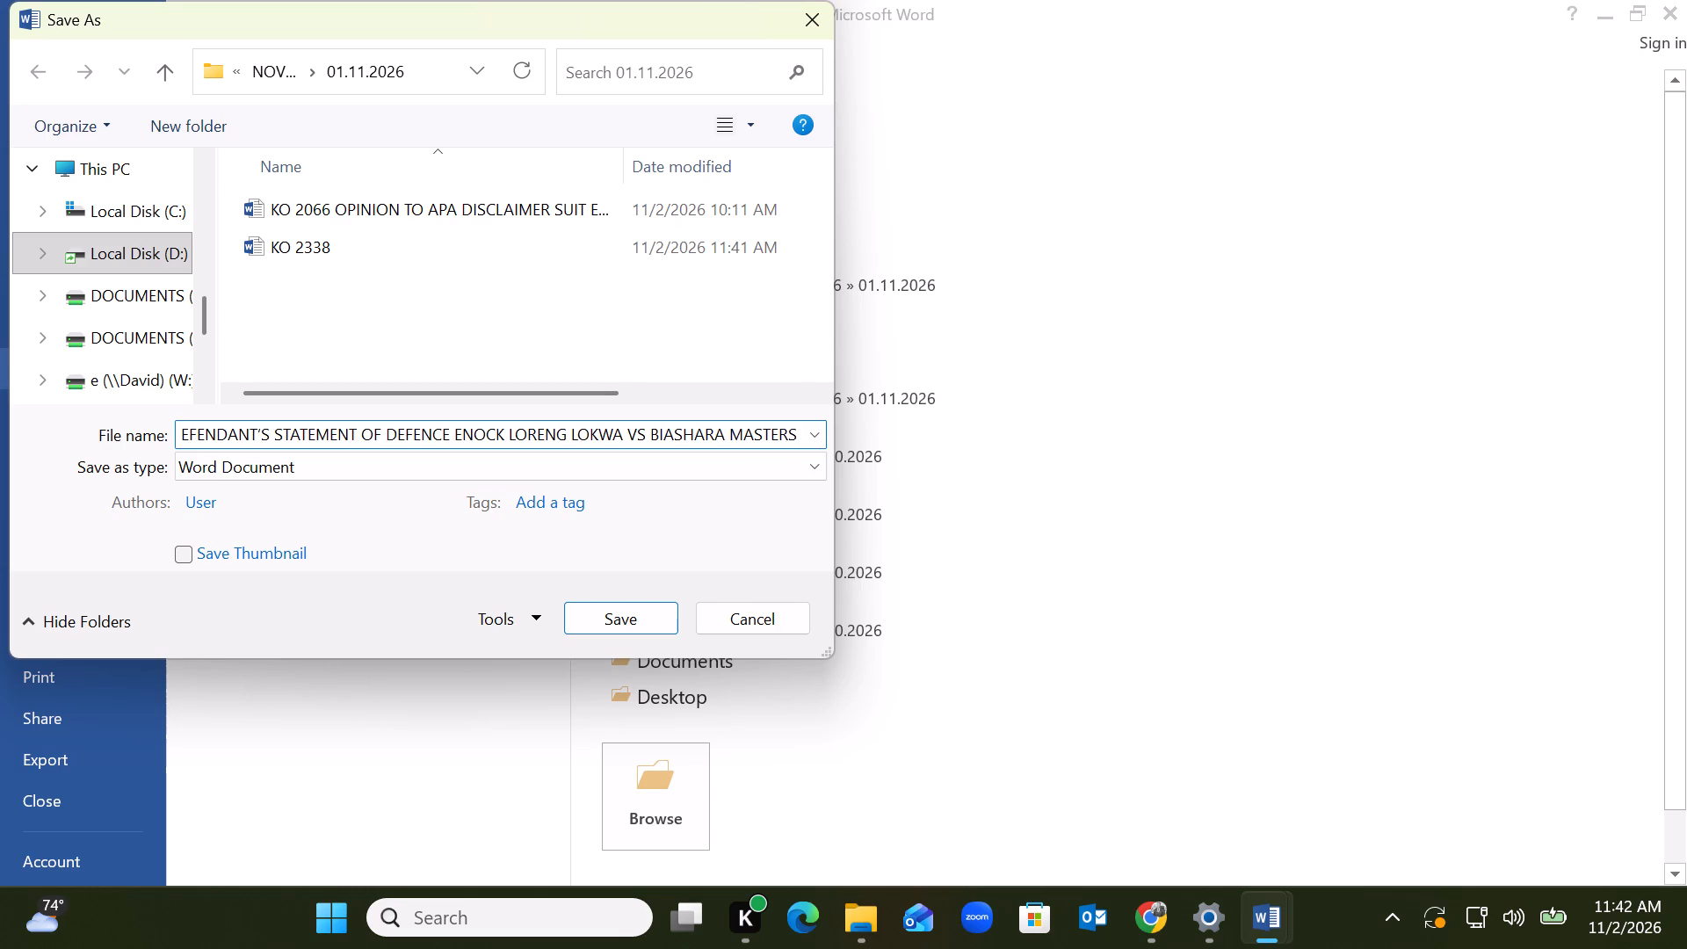
click(630, 616)
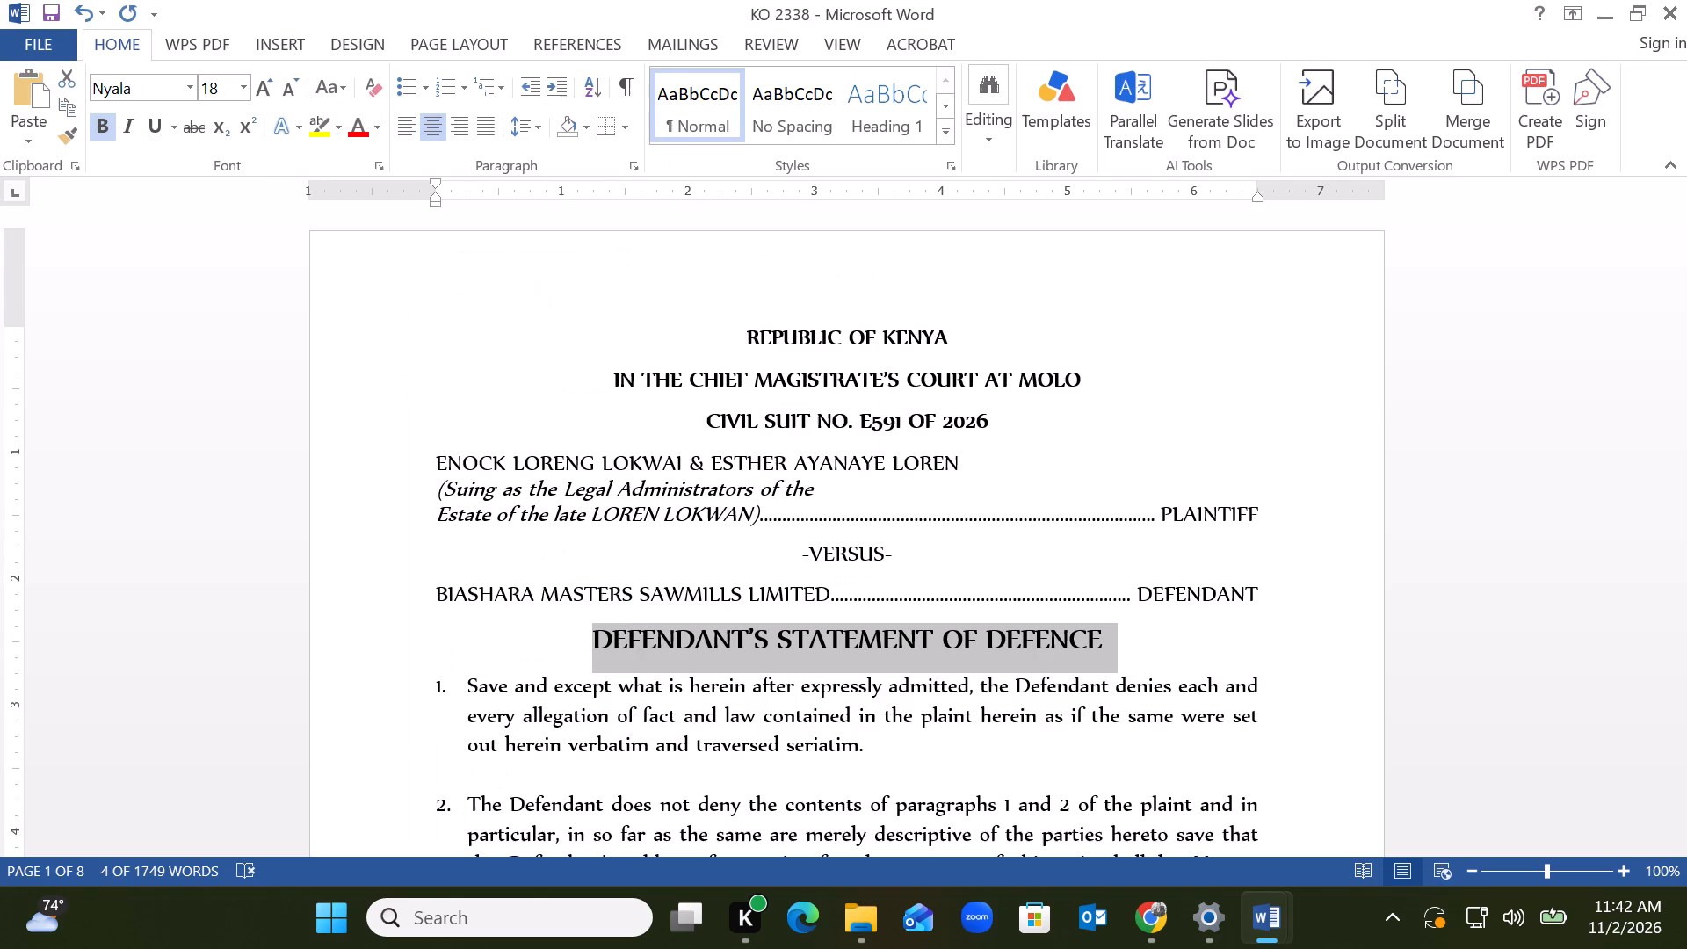
Switch to File Explorer, open the 01.11.2026 folder and delete the redundant KO 2338 Word file.
click(858, 910)
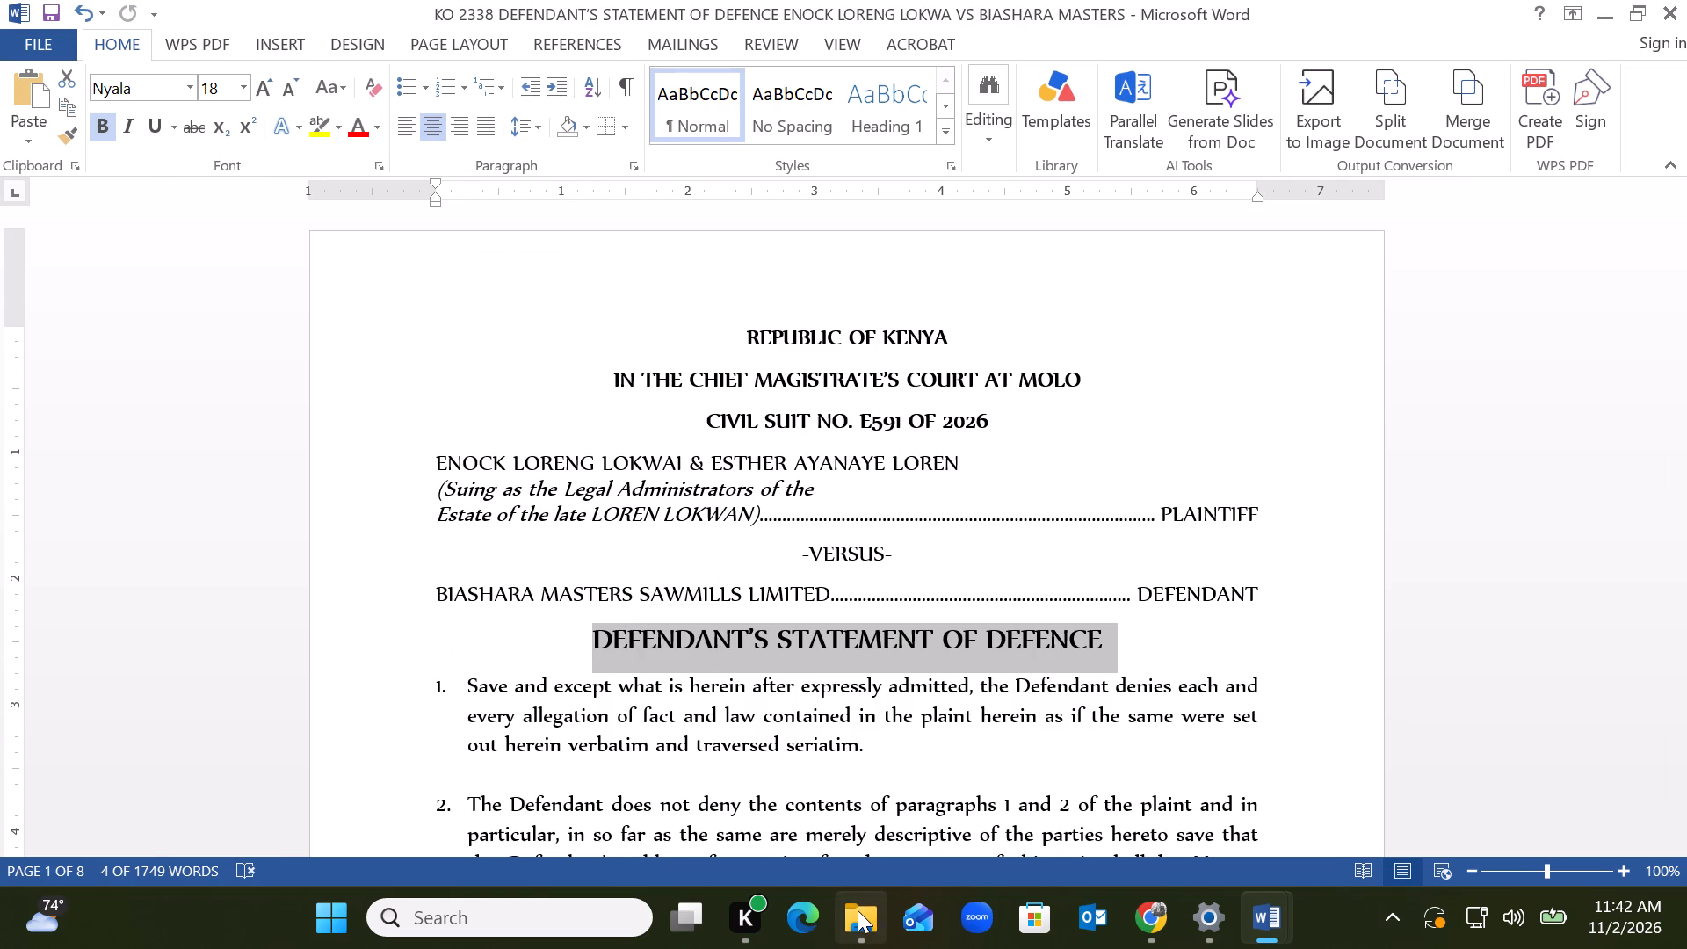
drag(720, 27, 738, 25)
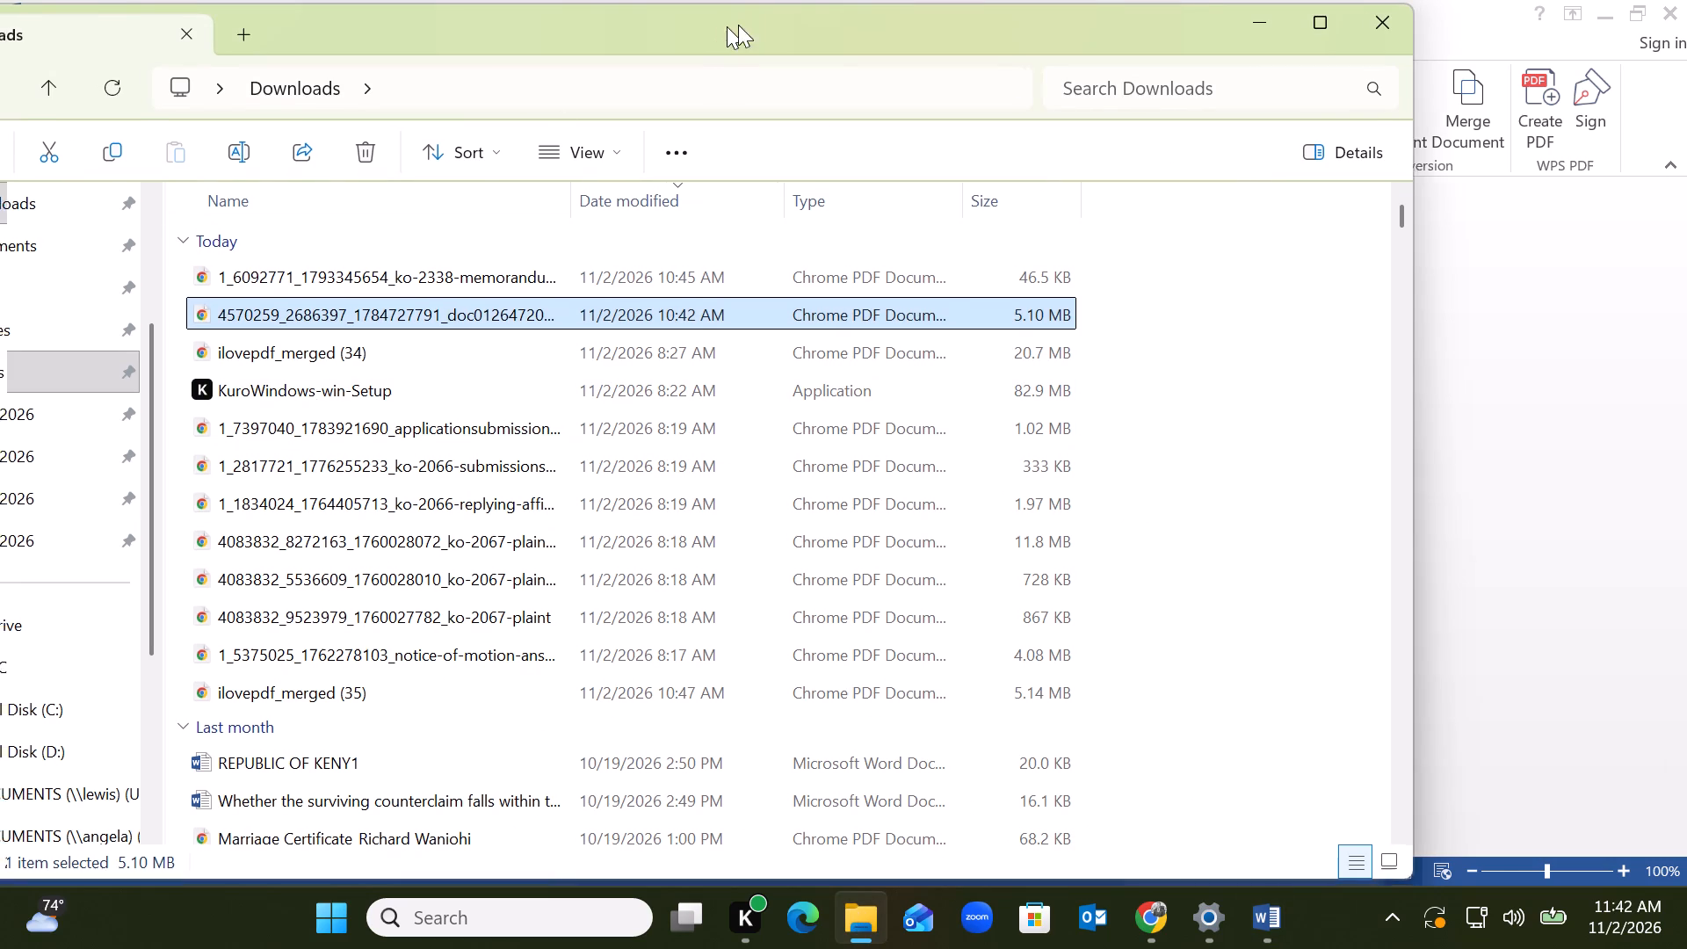
drag(738, 25, 1005, 51)
double_click(291, 565)
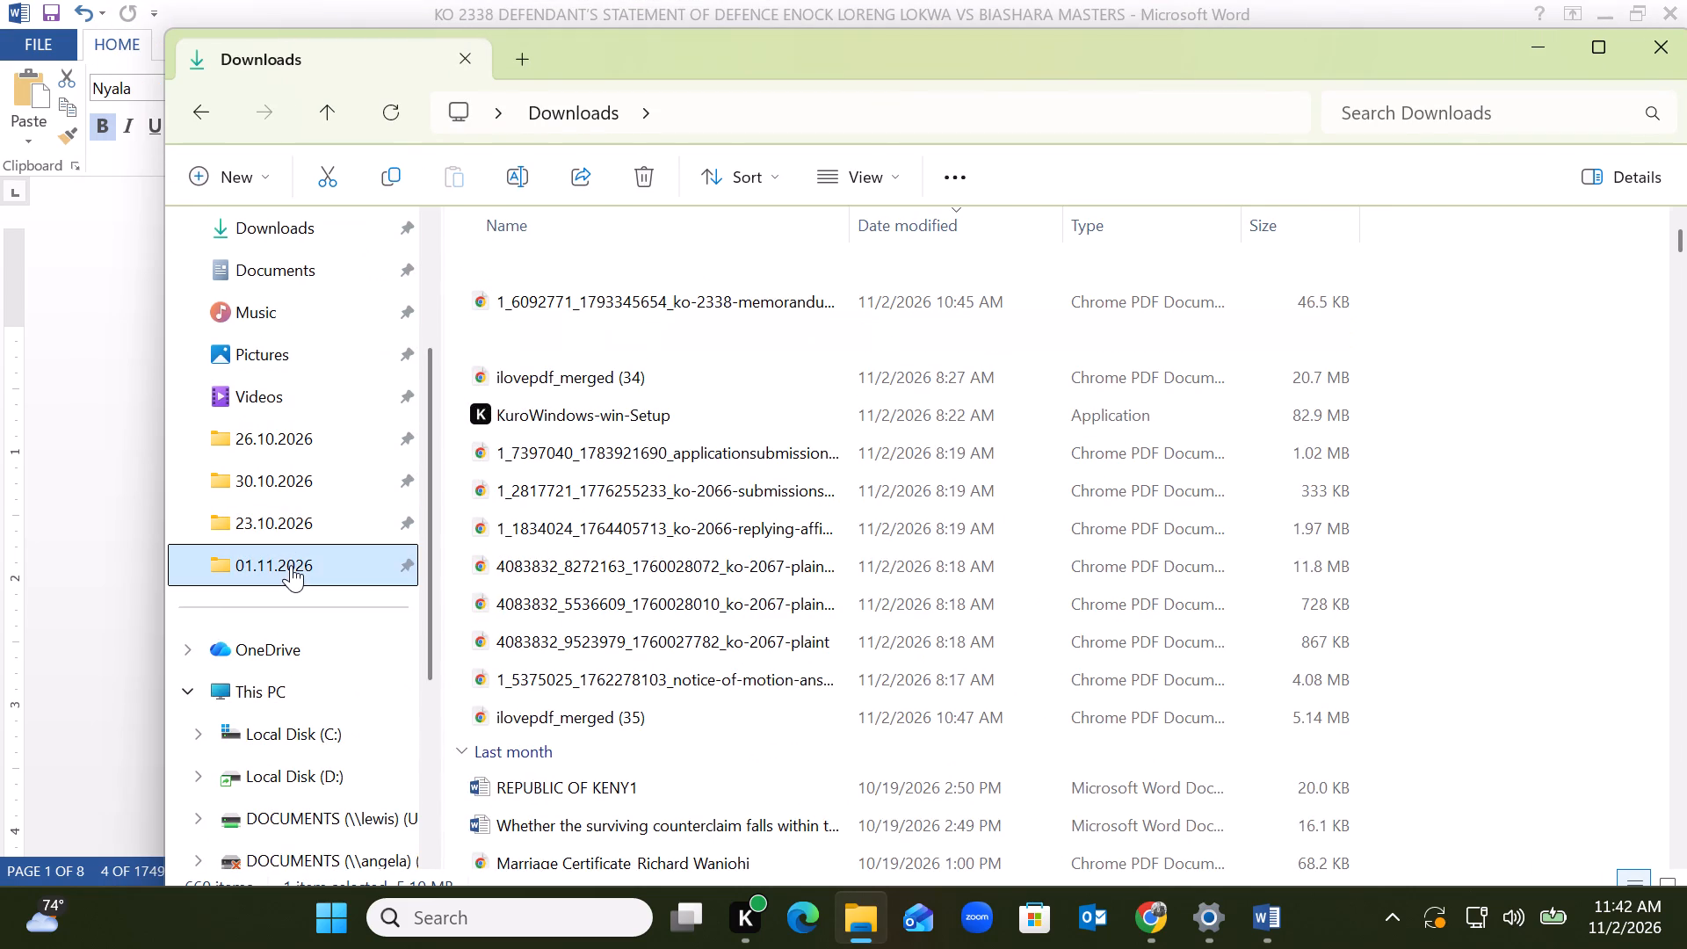
click(580, 349)
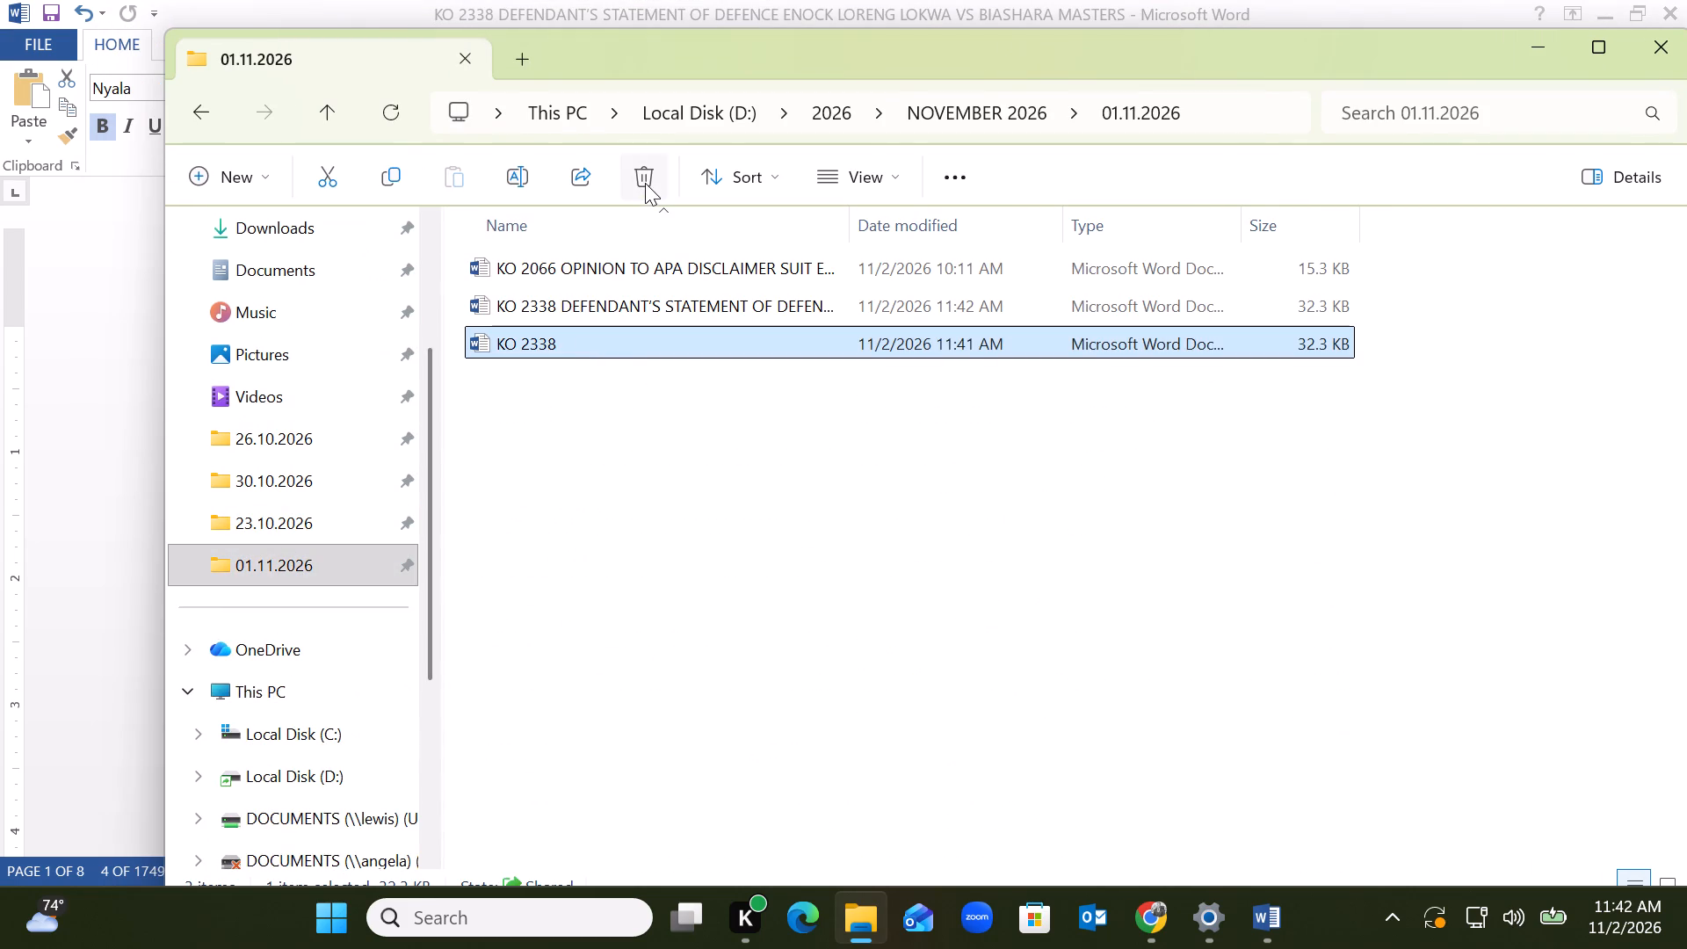
click(645, 183)
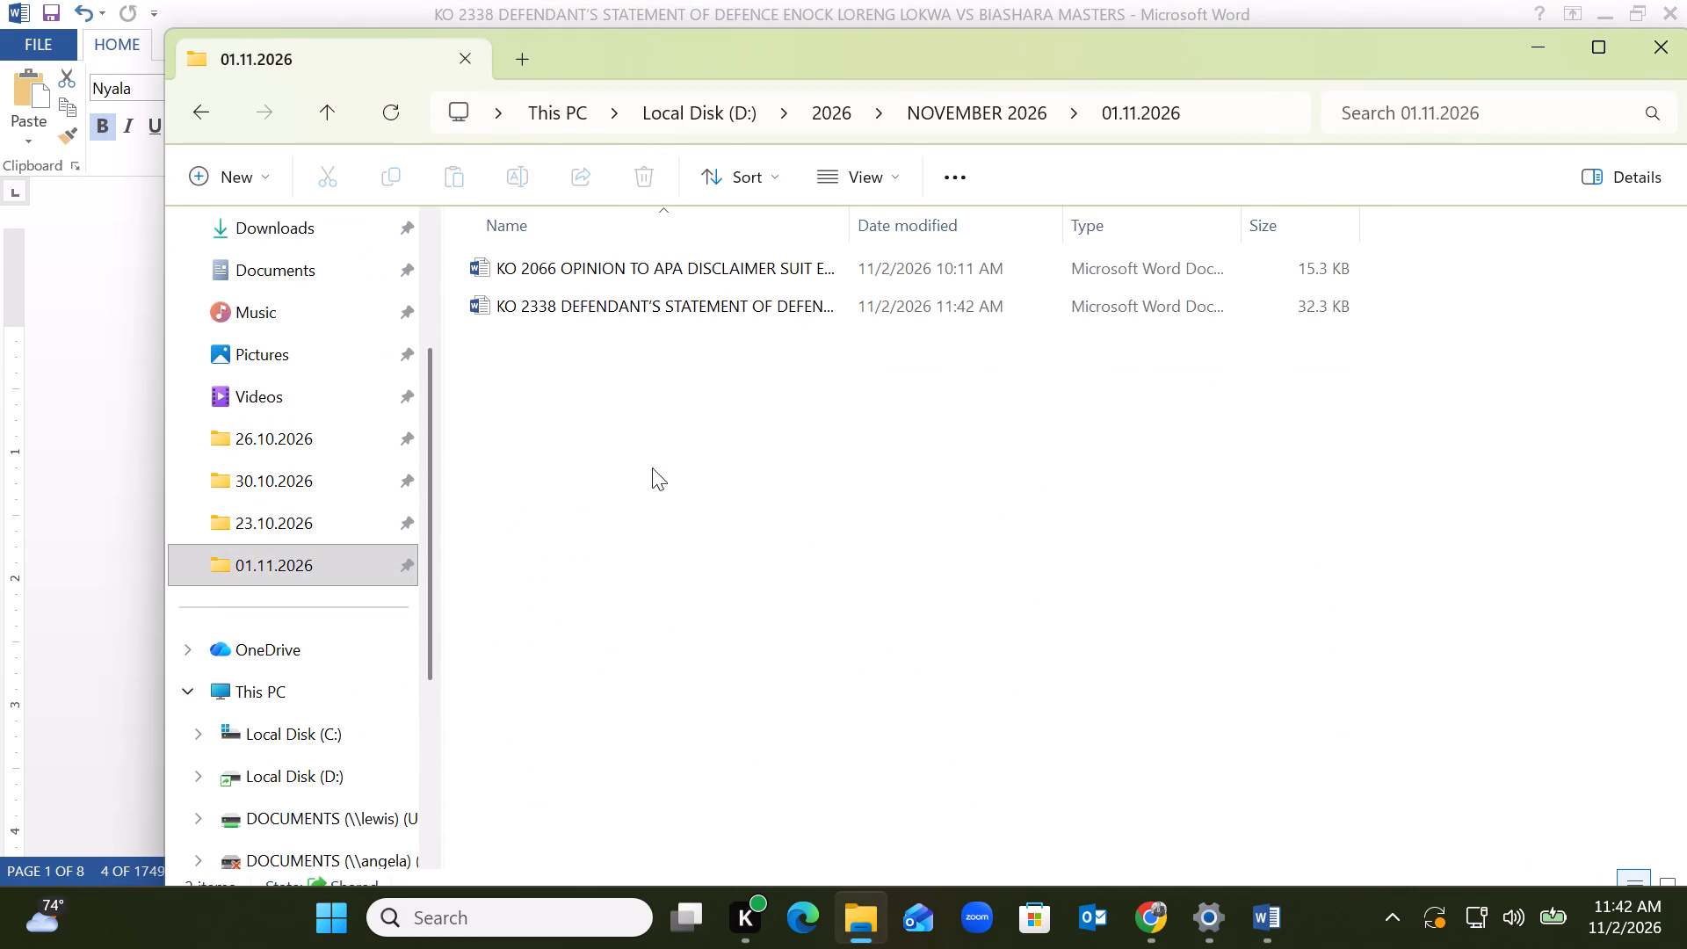
Reopen the renamed KO 2338 defence from the folder and check its page layout, signature block and service details through to the end.
triple_click(647, 308)
click(757, 707)
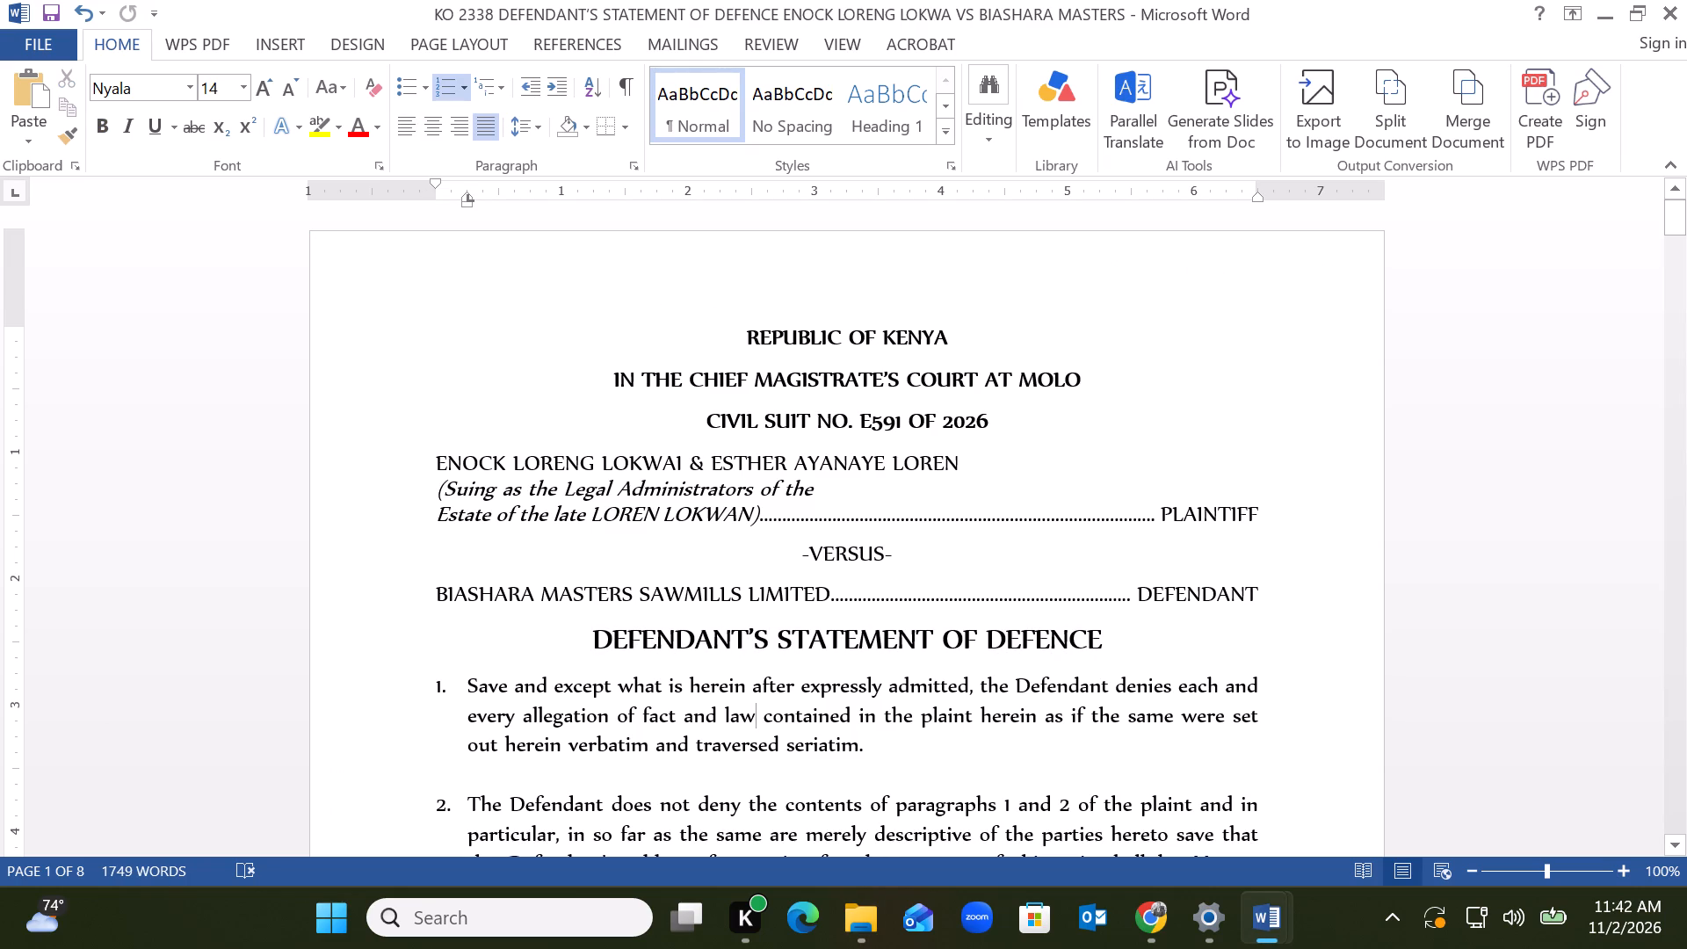
scroll(945, 531, down, 20)
scroll(945, 531, down, 2)
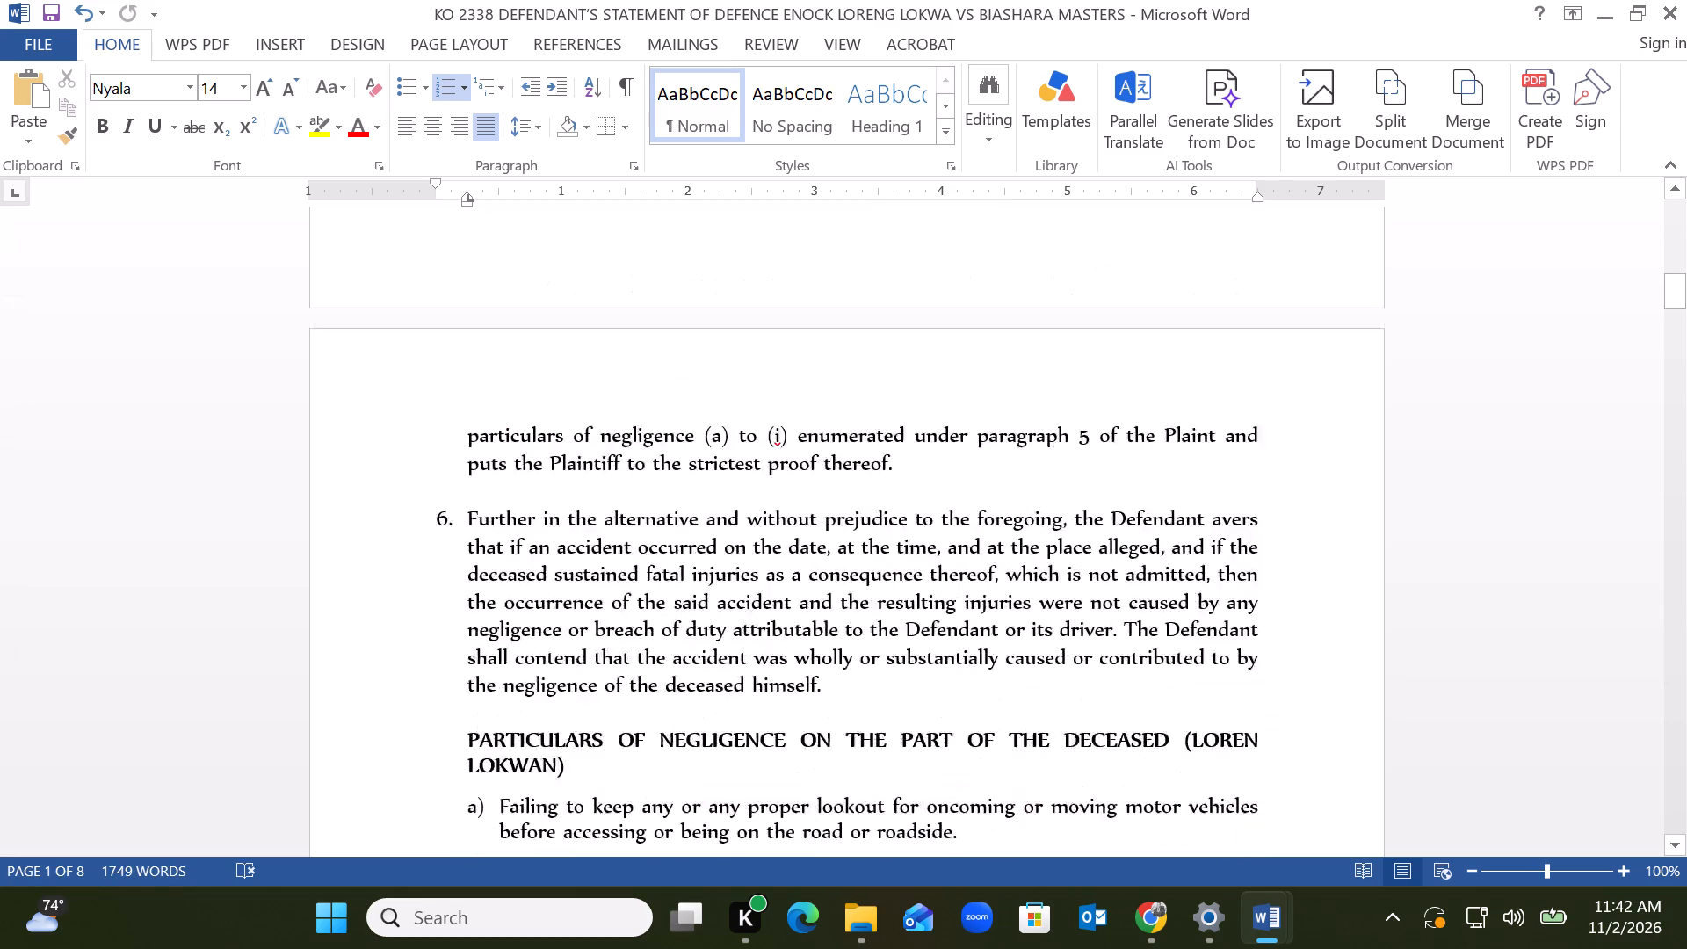
scroll(942, 541, down, 20)
scroll(942, 541, down, 20)
scroll(942, 541, down, 4)
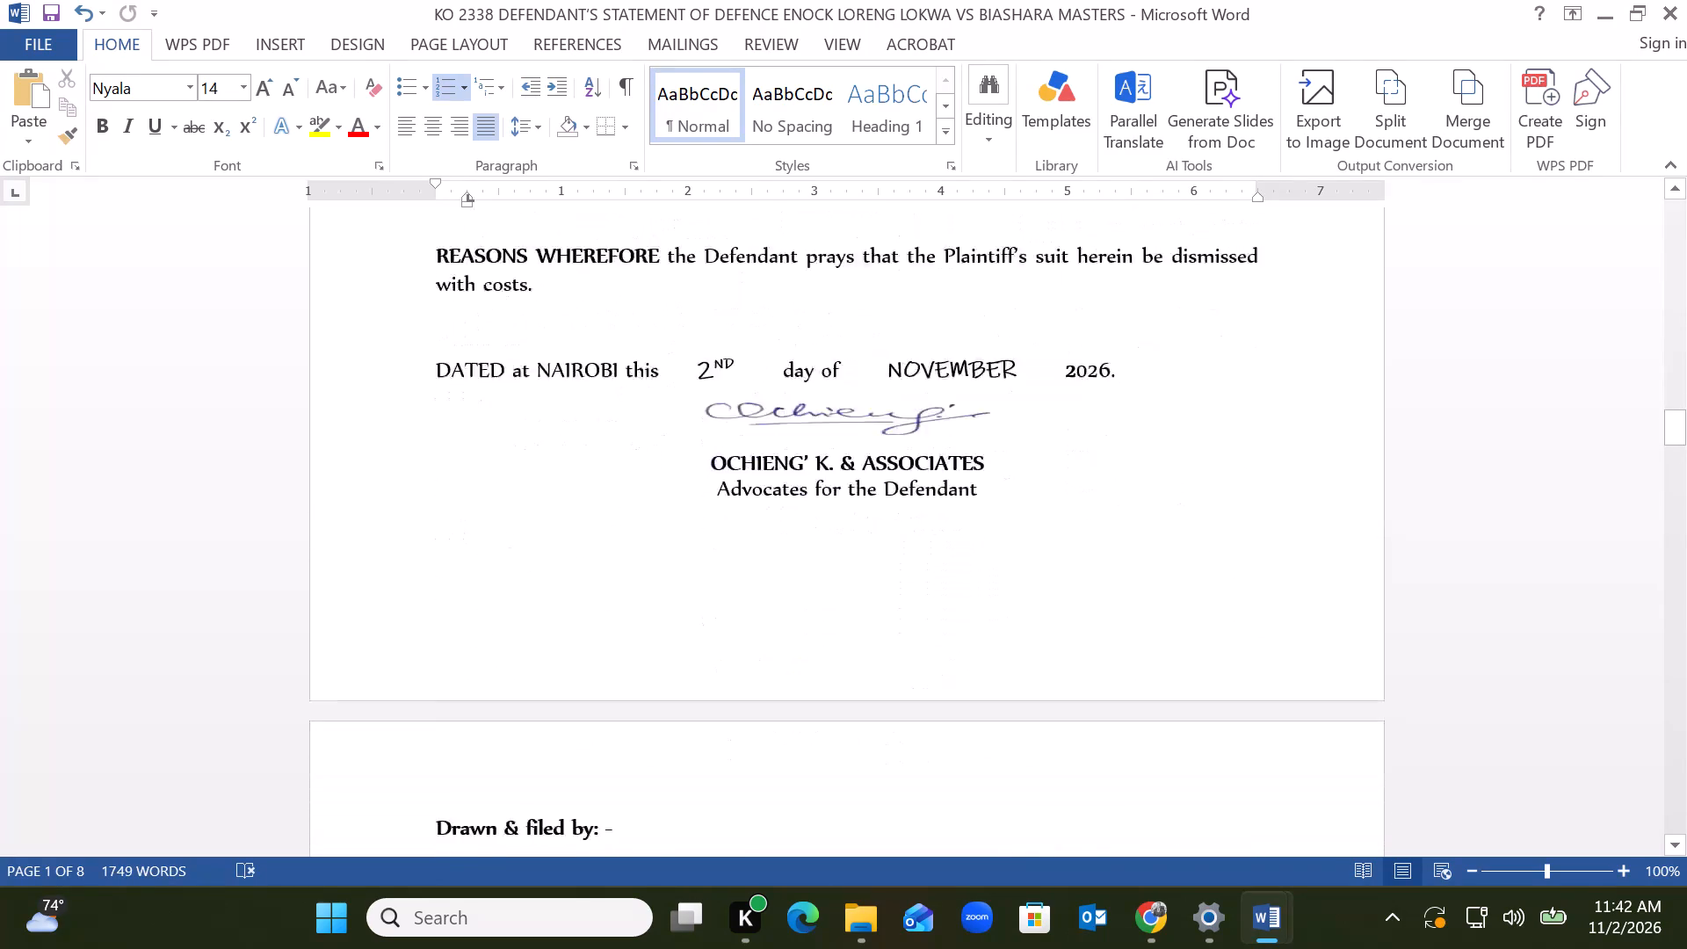
scroll(941, 540, down, 6)
scroll(941, 540, down, 20)
scroll(941, 540, down, 13)
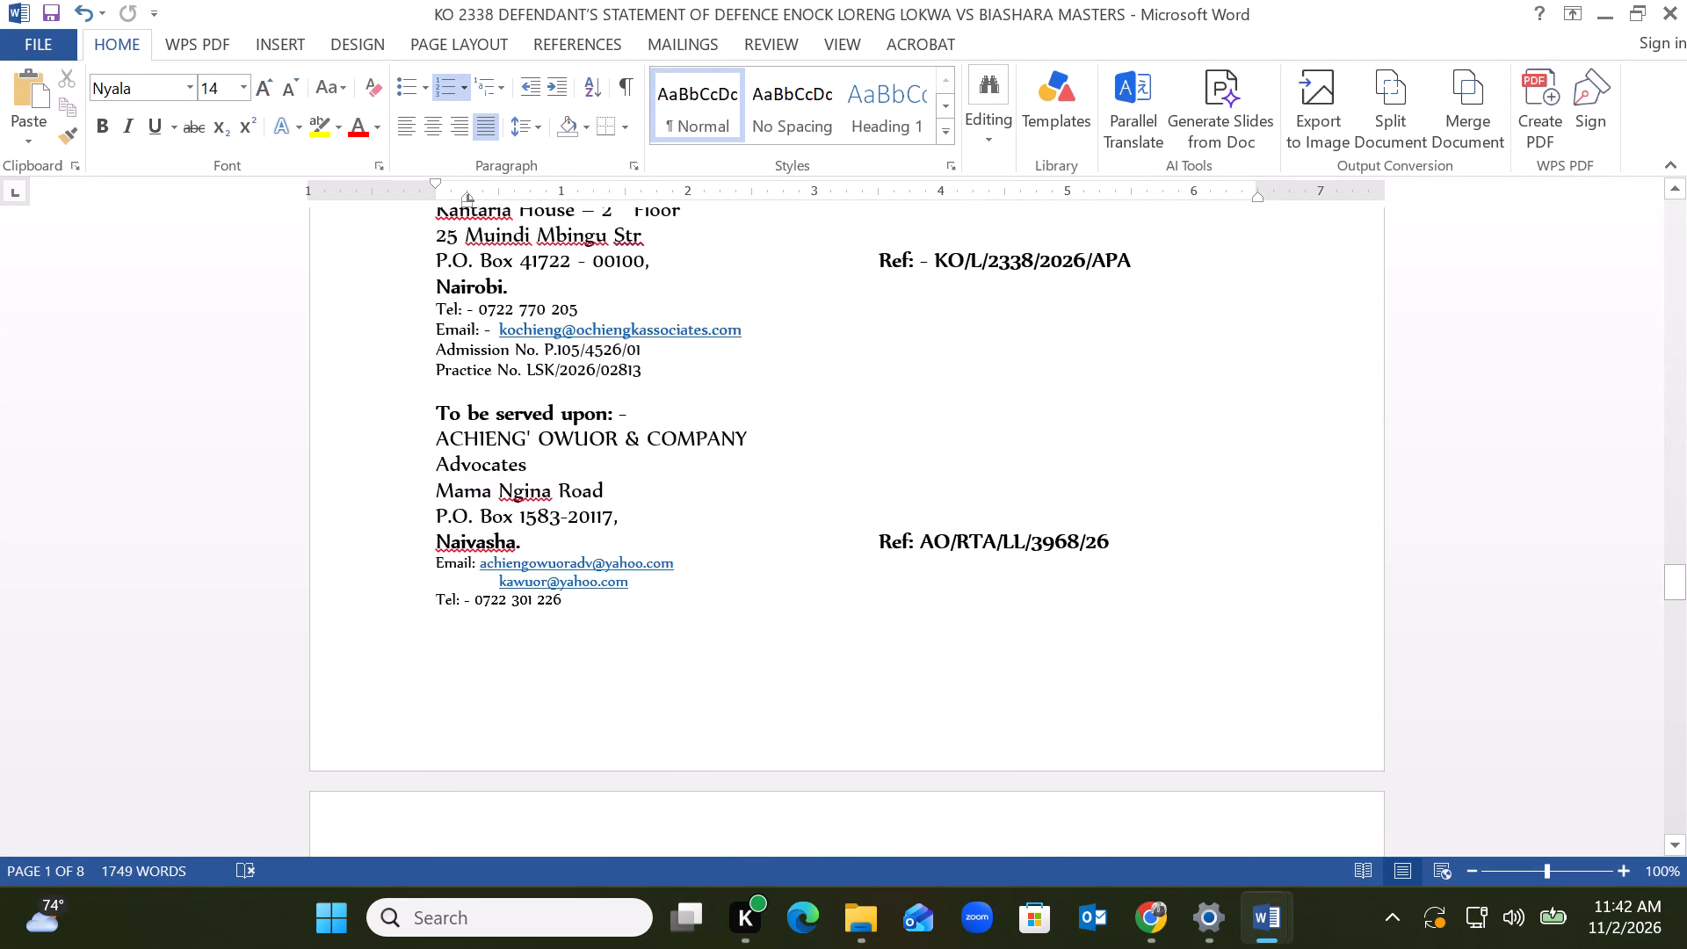
scroll(941, 542, down, 20)
scroll(941, 542, down, 20)
scroll(941, 542, down, 4)
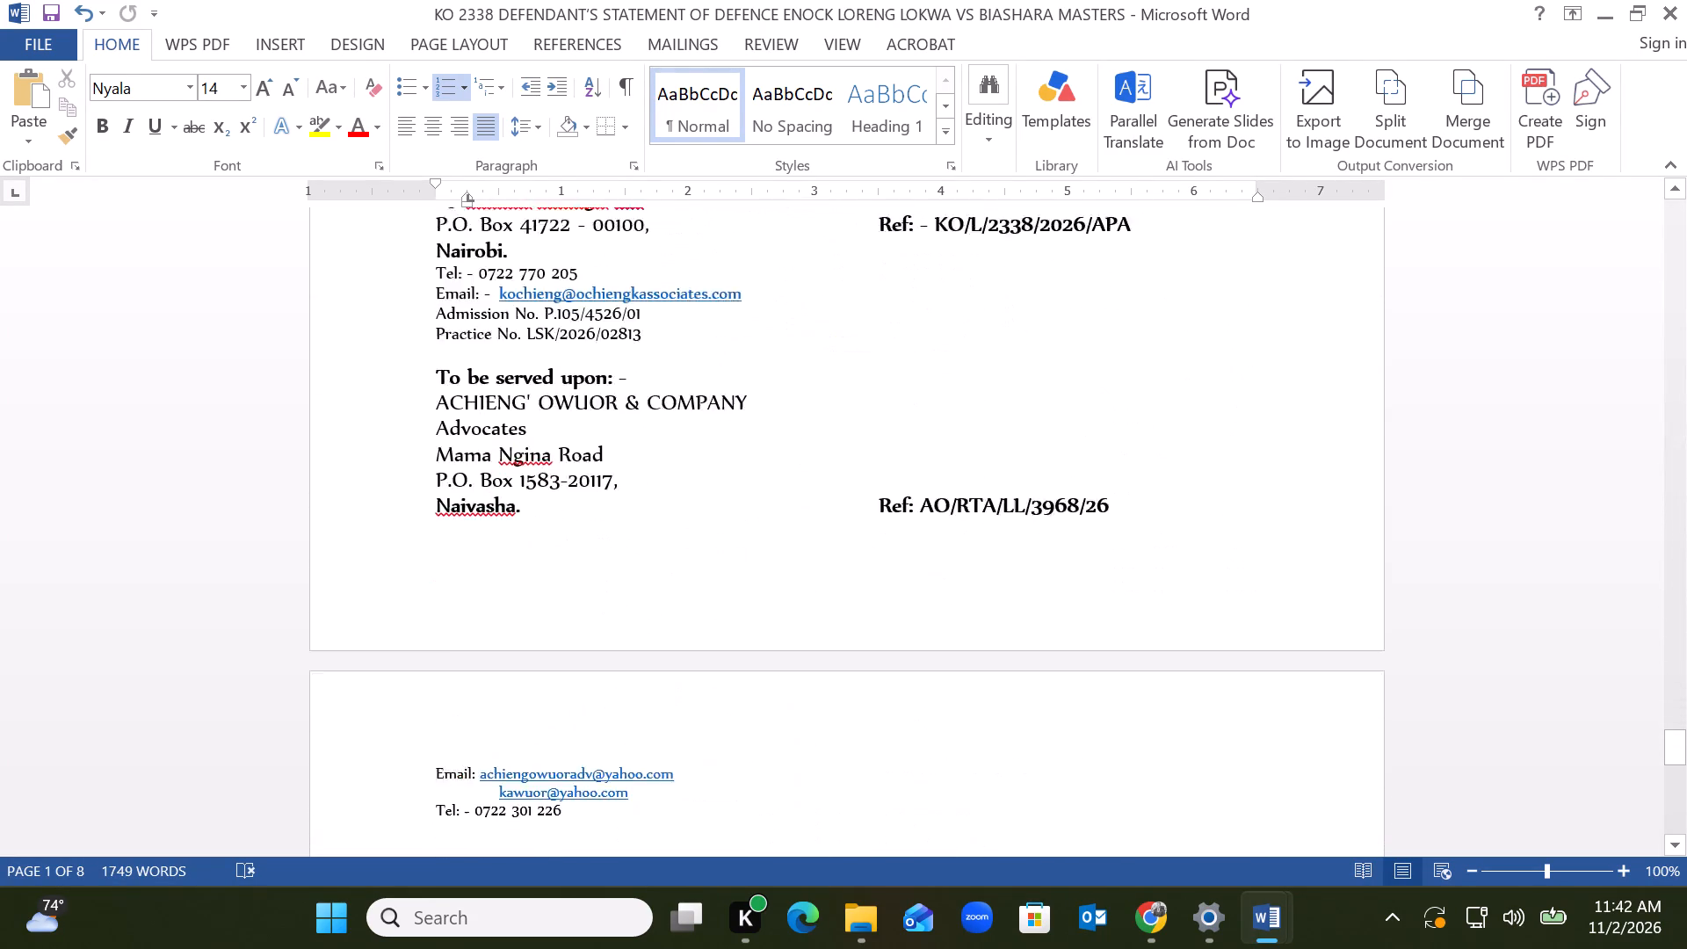
scroll(950, 547, down, 20)
scroll(950, 547, down, 13)
scroll(948, 552, up, 5)
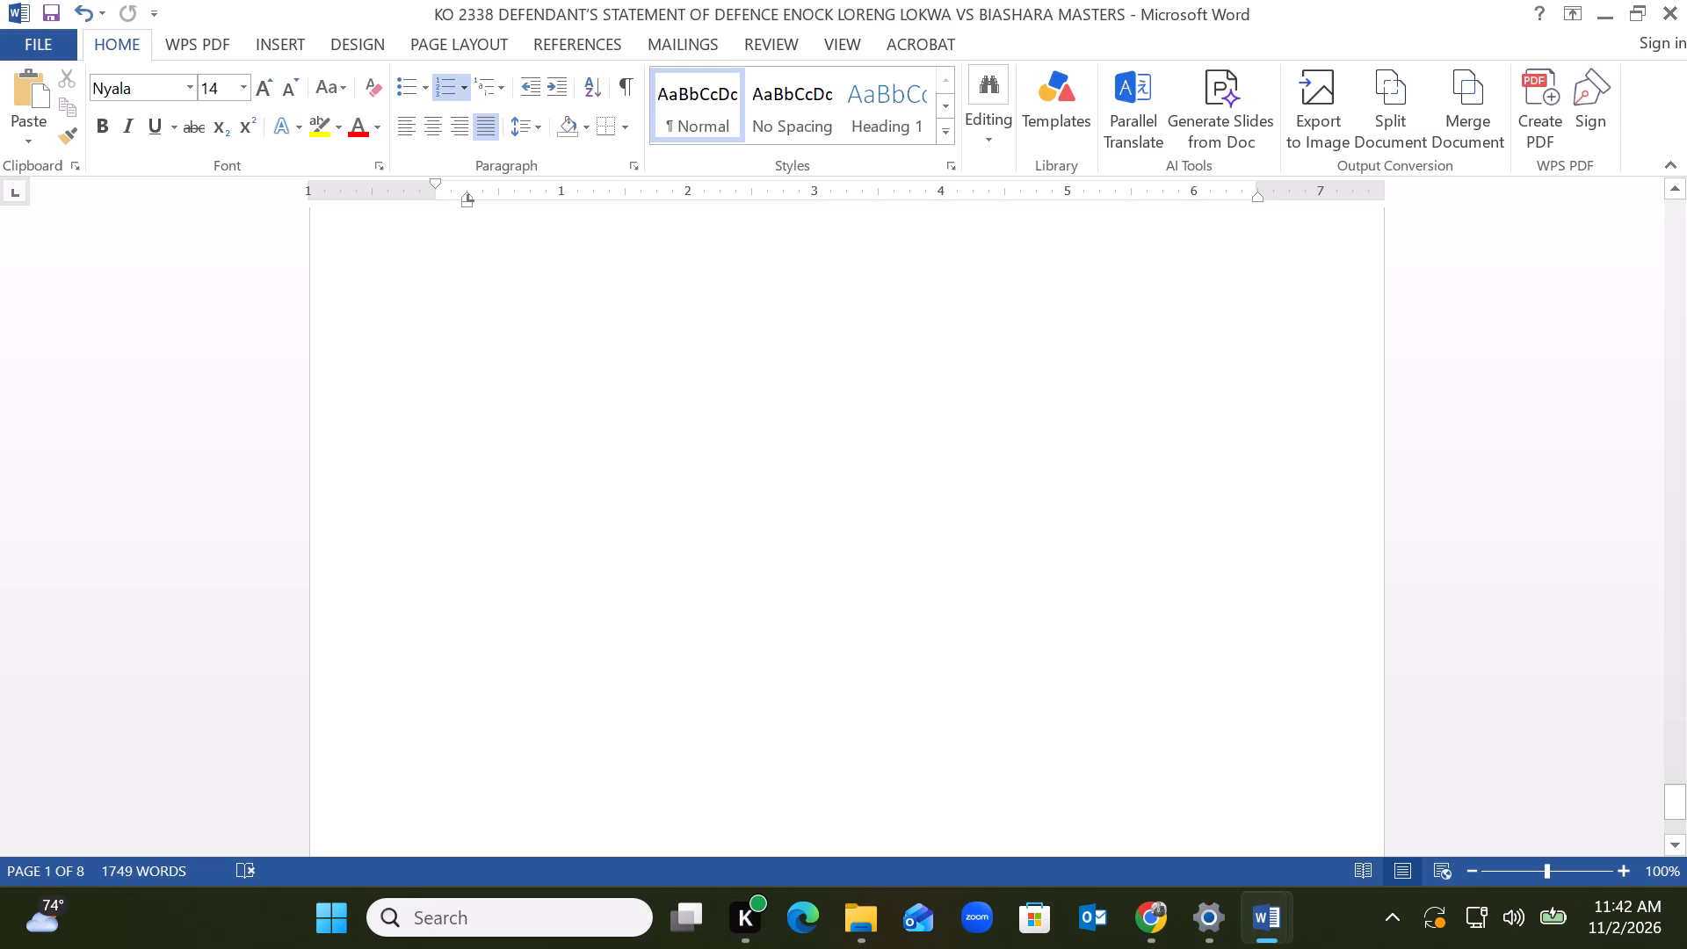
scroll(948, 552, up, 20)
scroll(948, 552, up, 18)
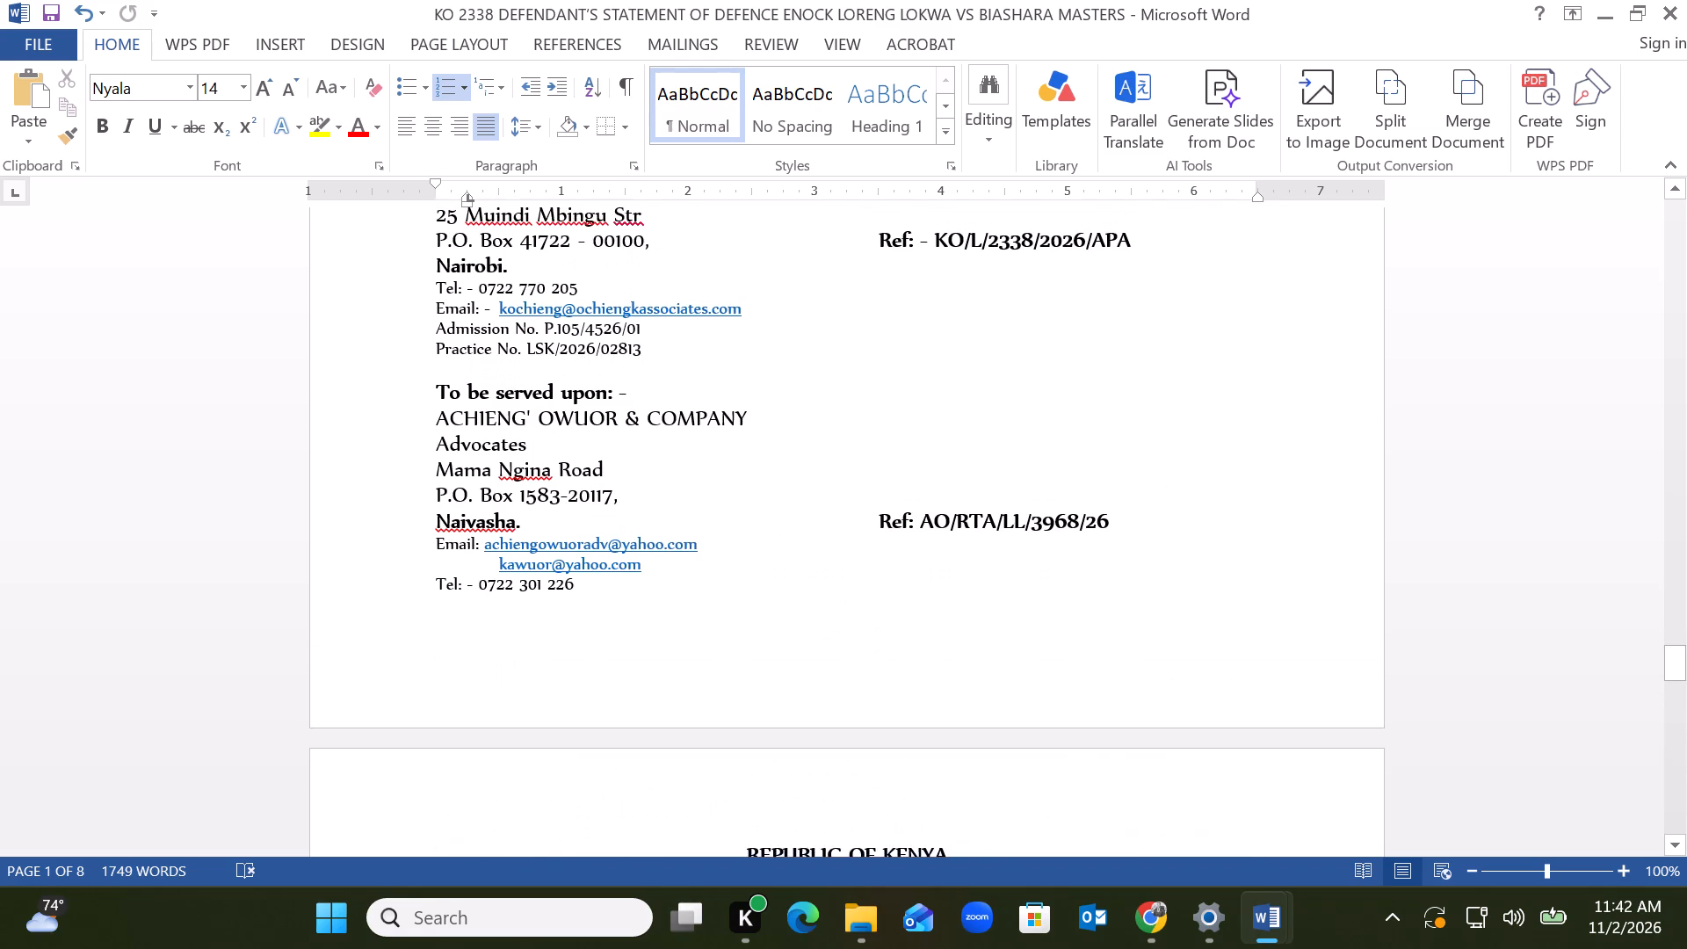
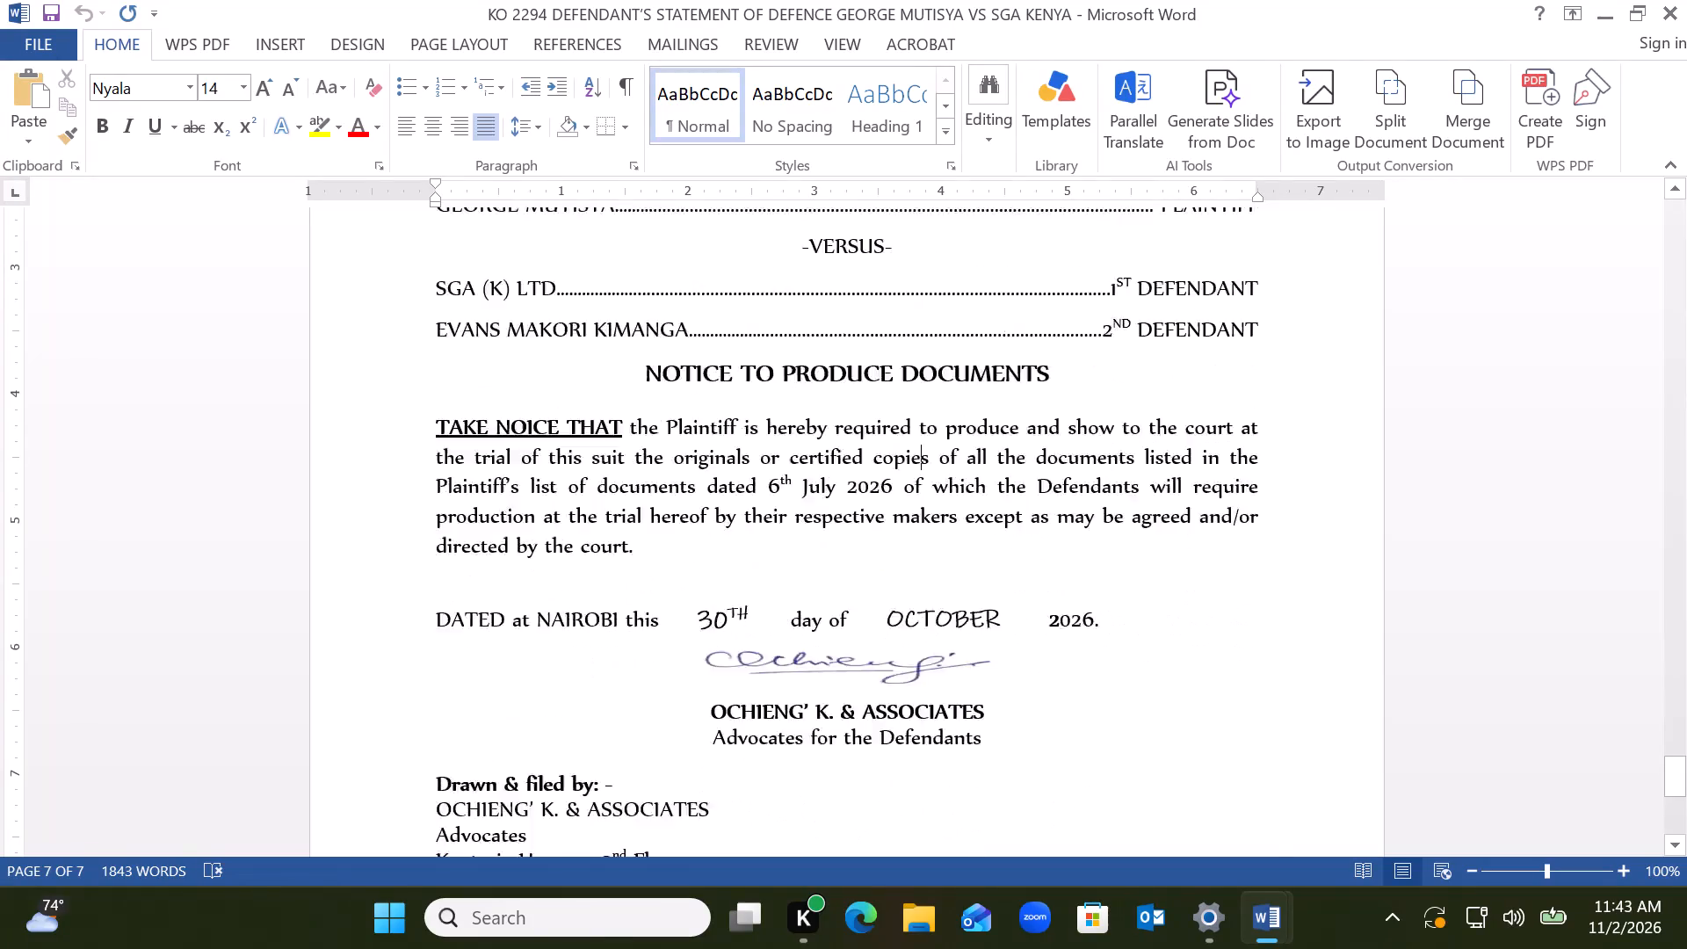
Check the KO 2294 defence against SGA Kenya backwards from the notice to produce documents to the defendant's list of witnesses.
scroll(954, 656, up, 20)
scroll(954, 656, up, 19)
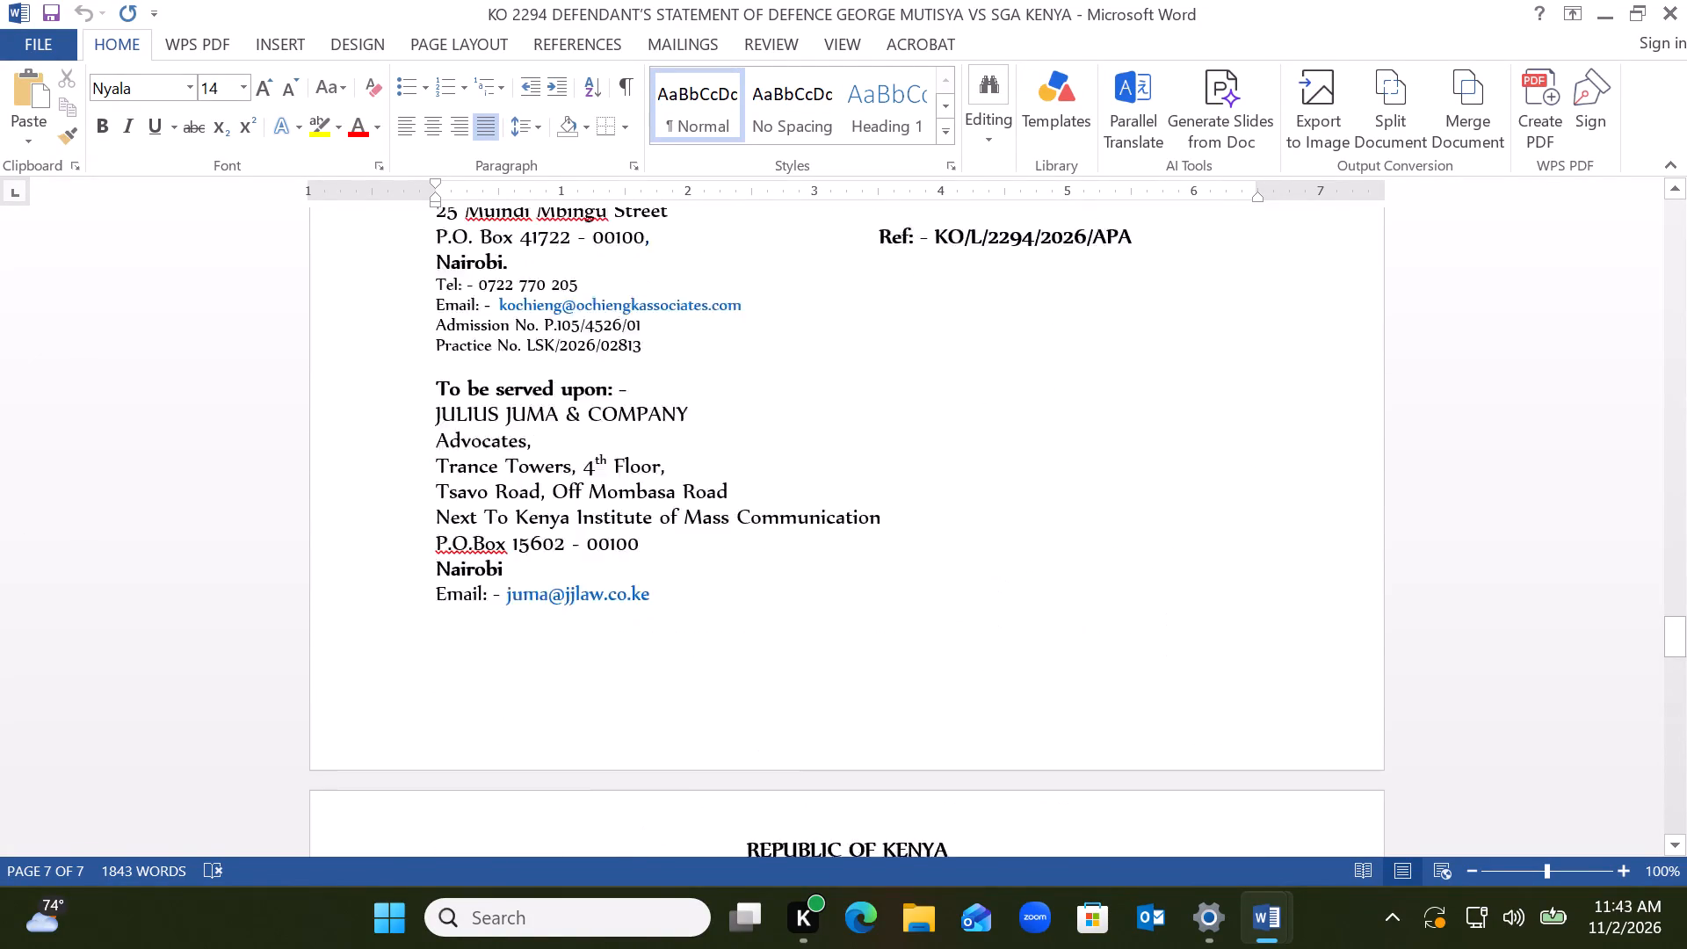
scroll(945, 637, up, 11)
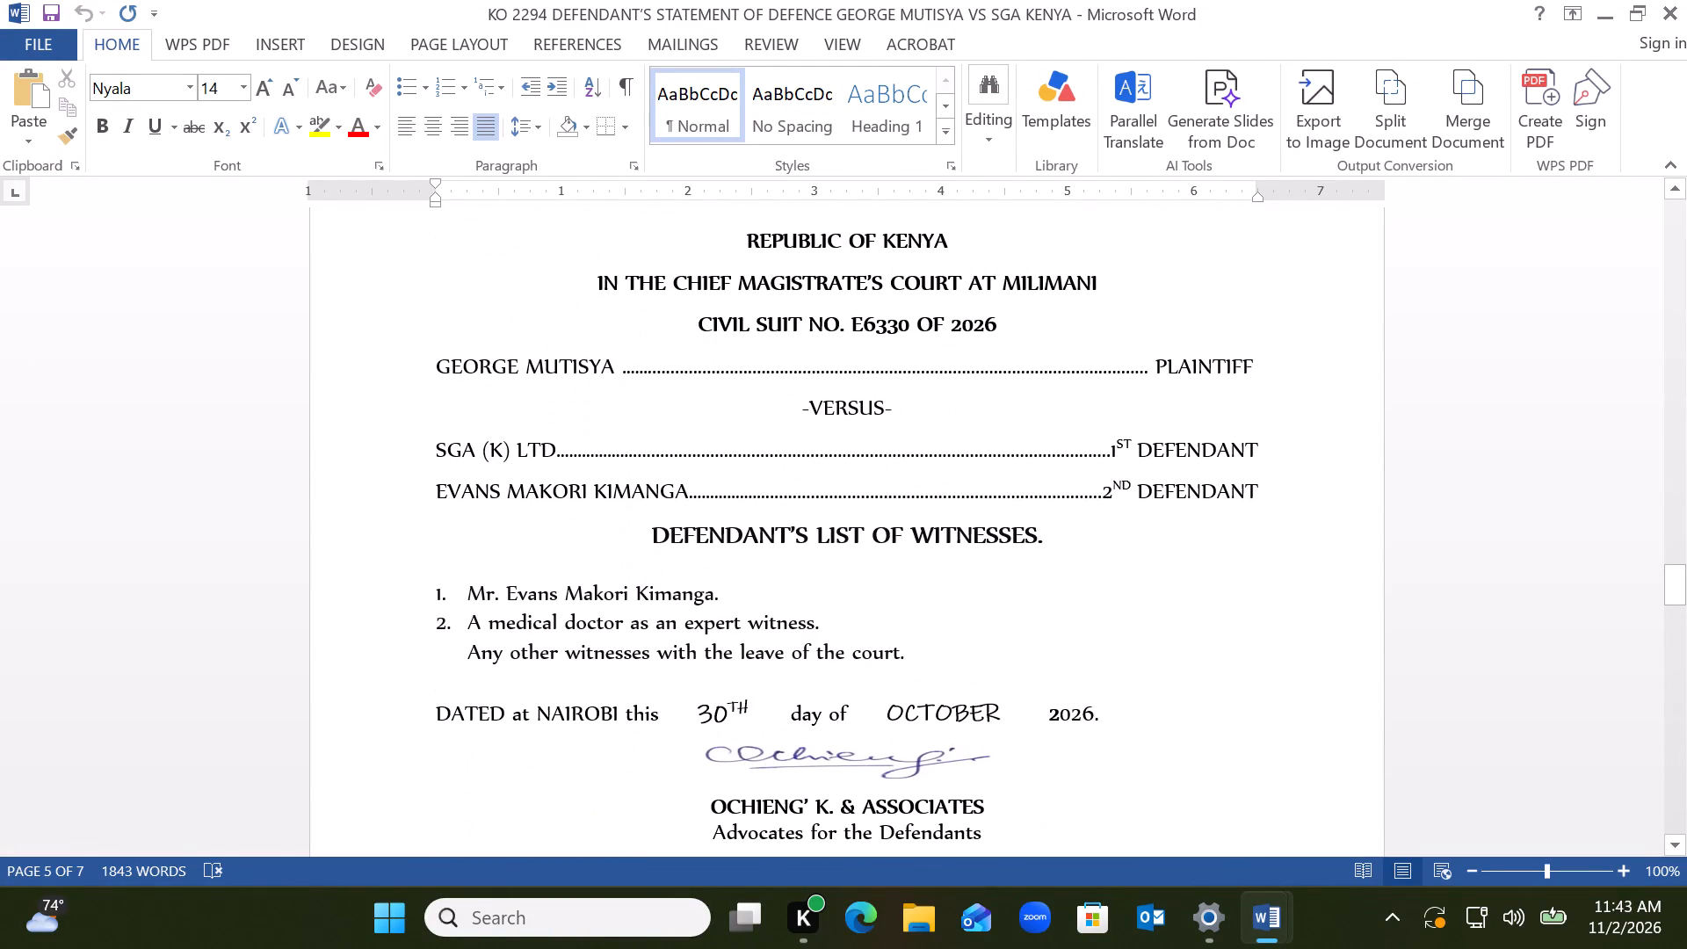
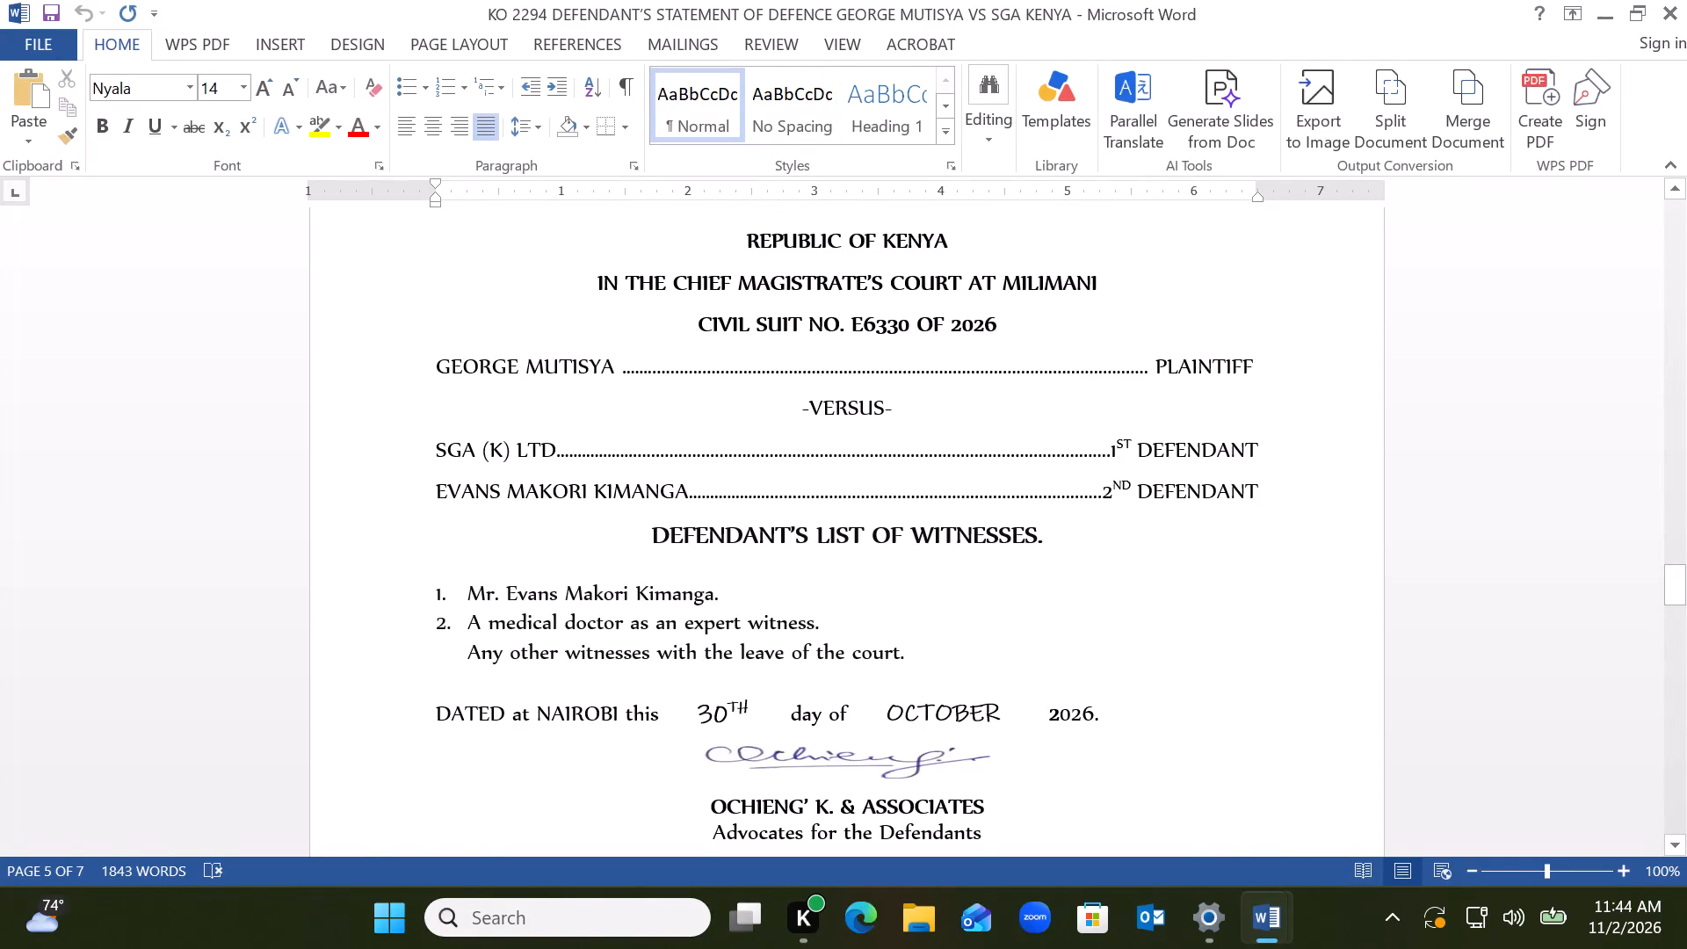
Review the Defendant's List of Witnesses in the KO 2294 defence, including its date, signature block and service details.
scroll(1058, 430, down, 6)
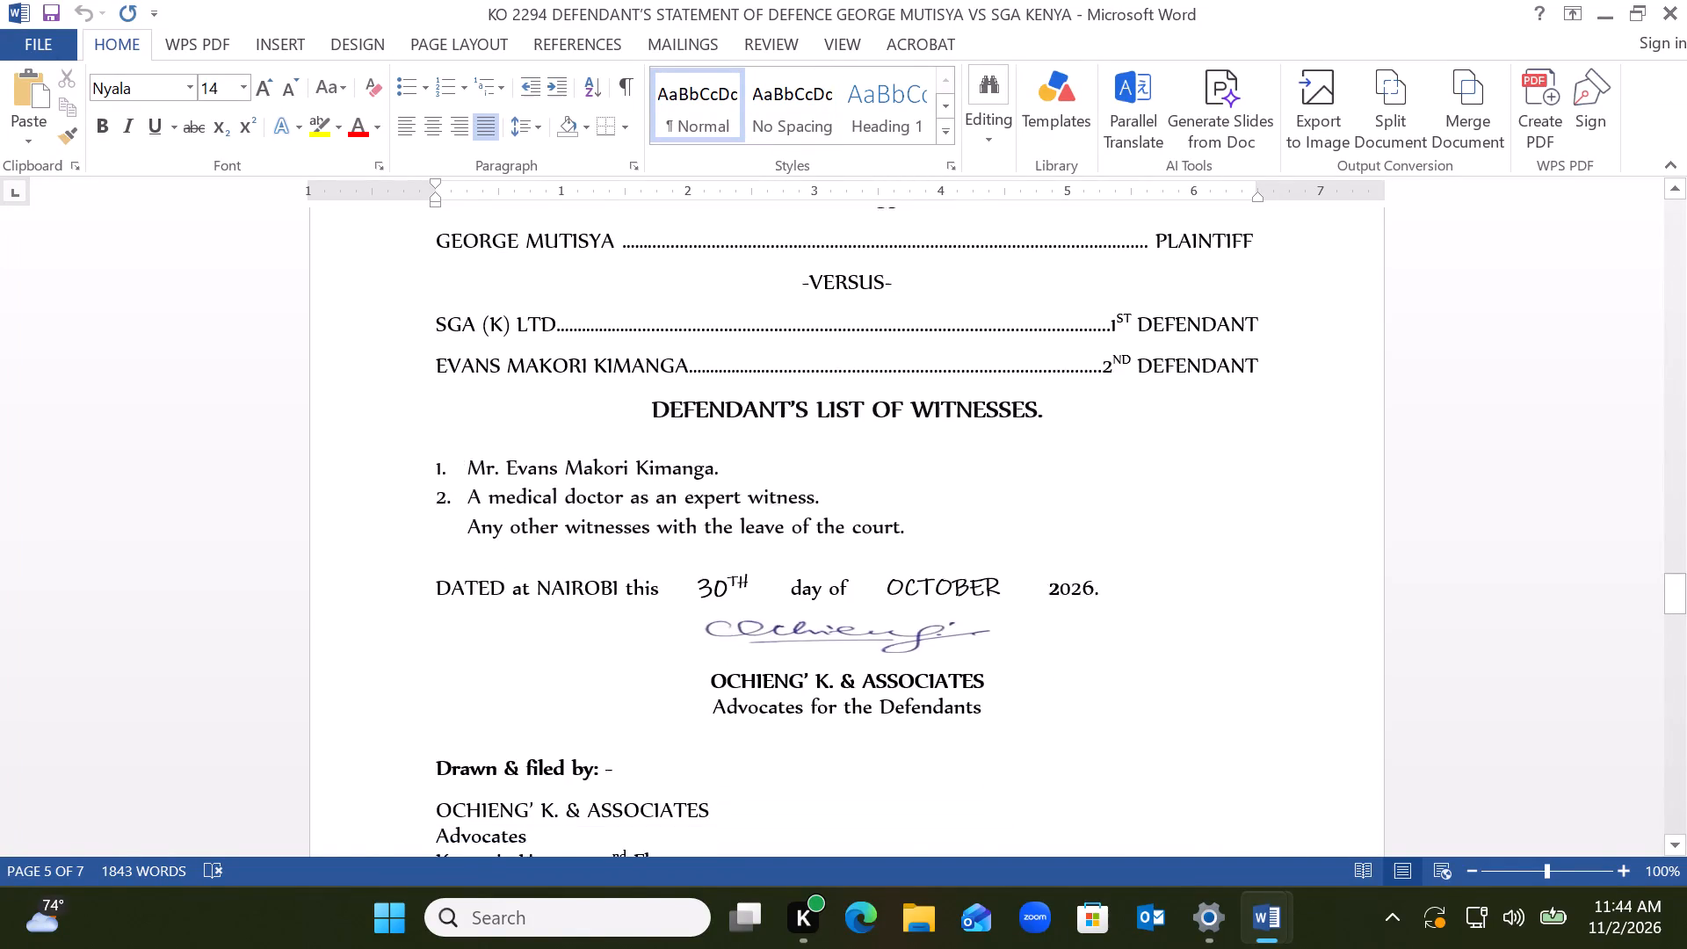
scroll(1052, 450, down, 9)
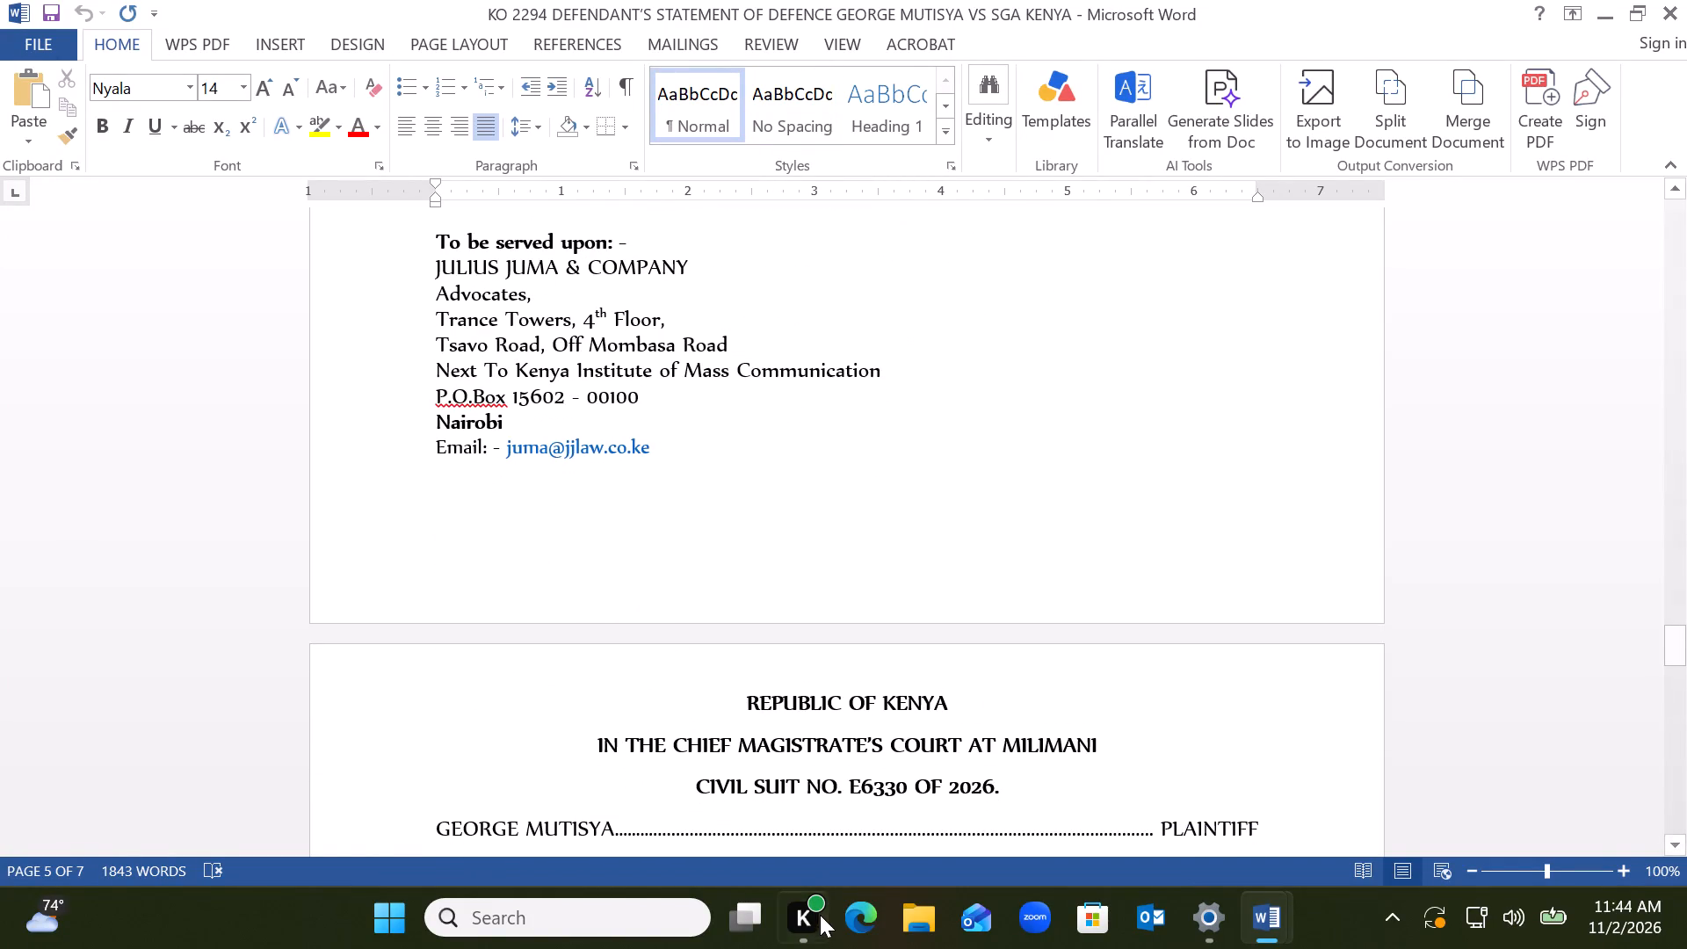